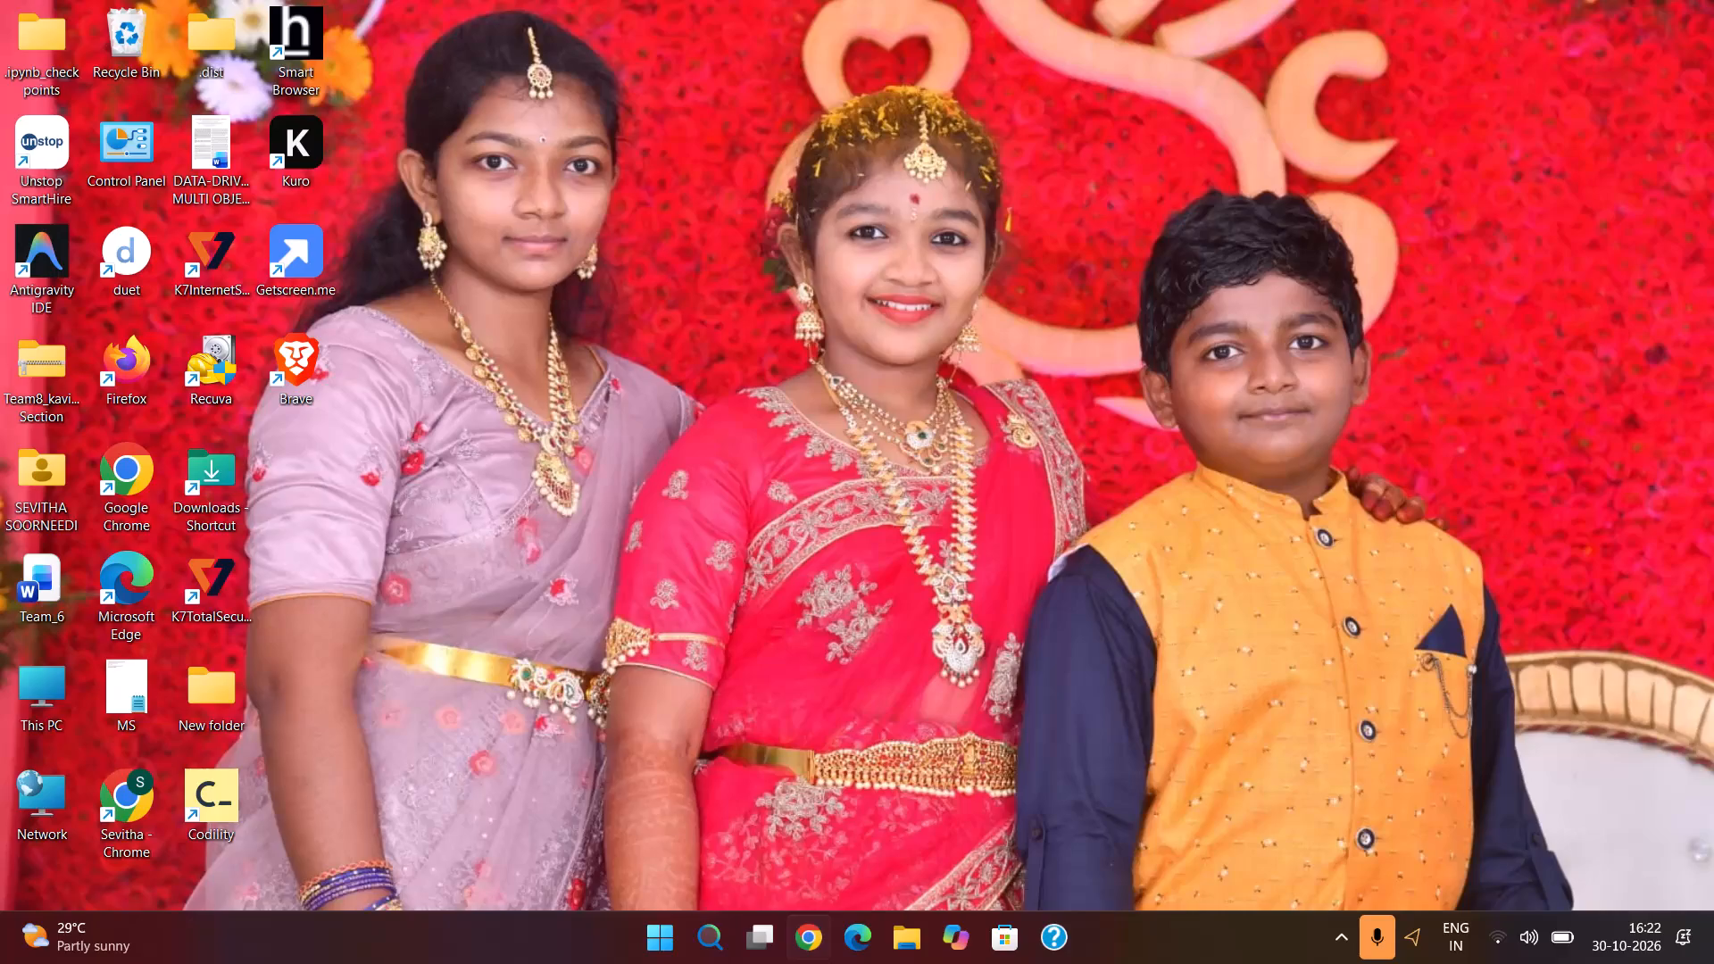
Launch Google Chrome and open a browser window with the Sevitha profile.
double_click(811, 951)
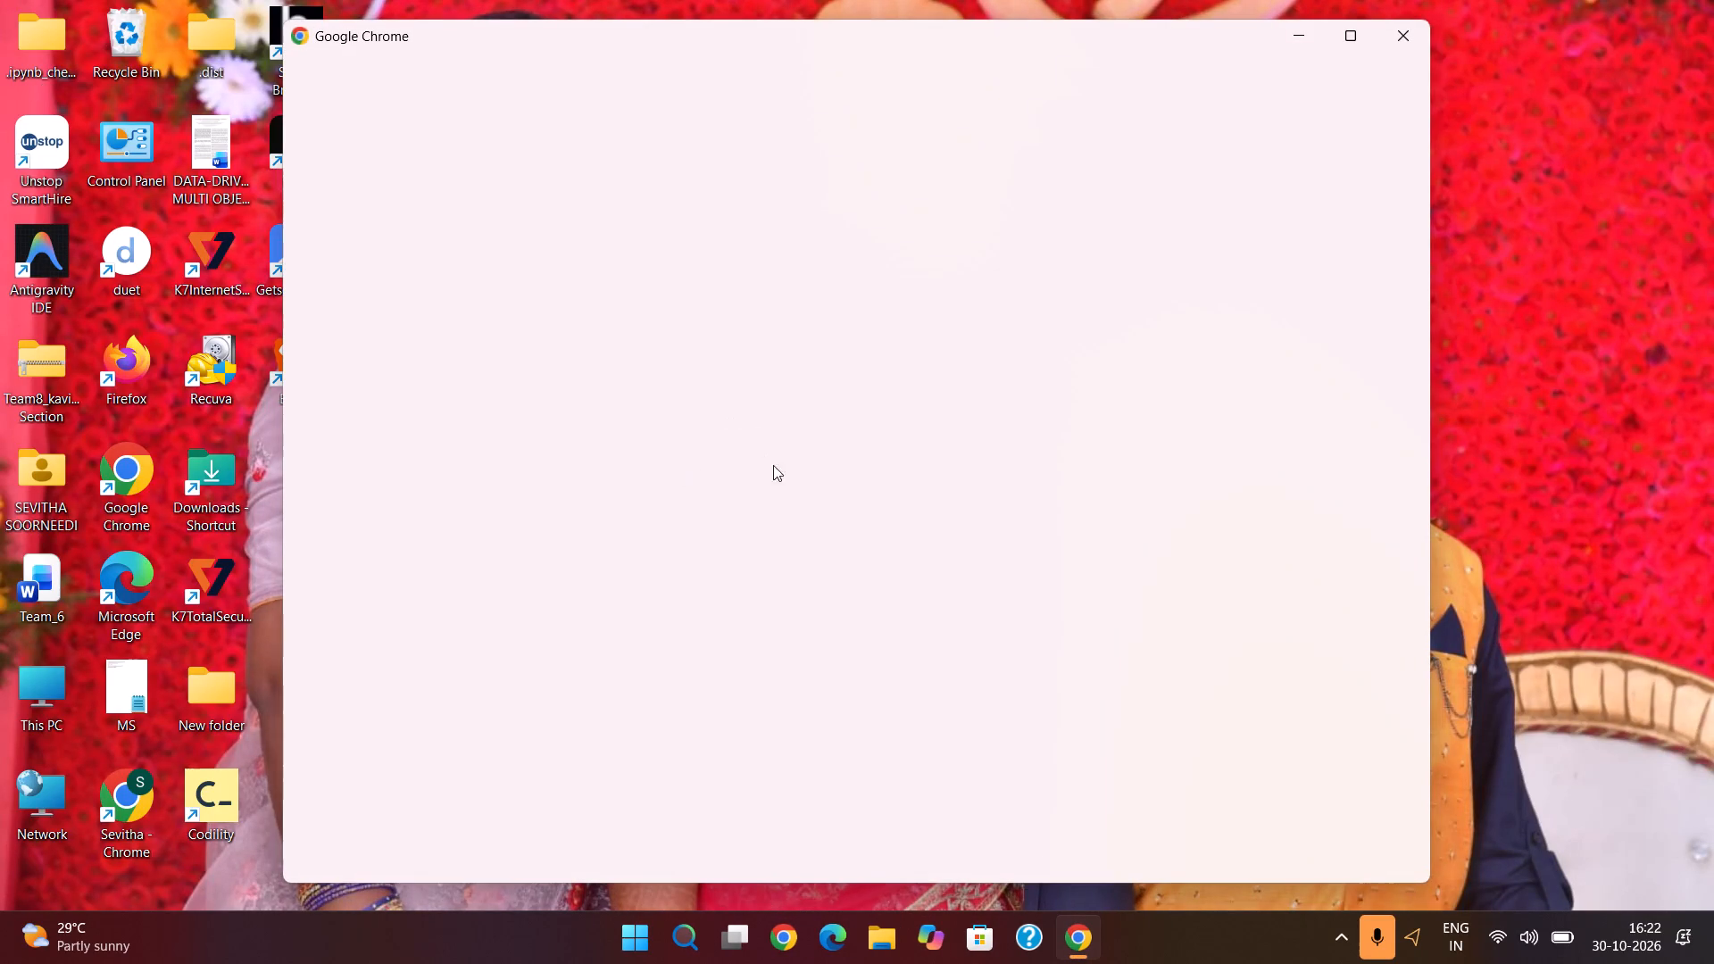
left_click(810, 451)
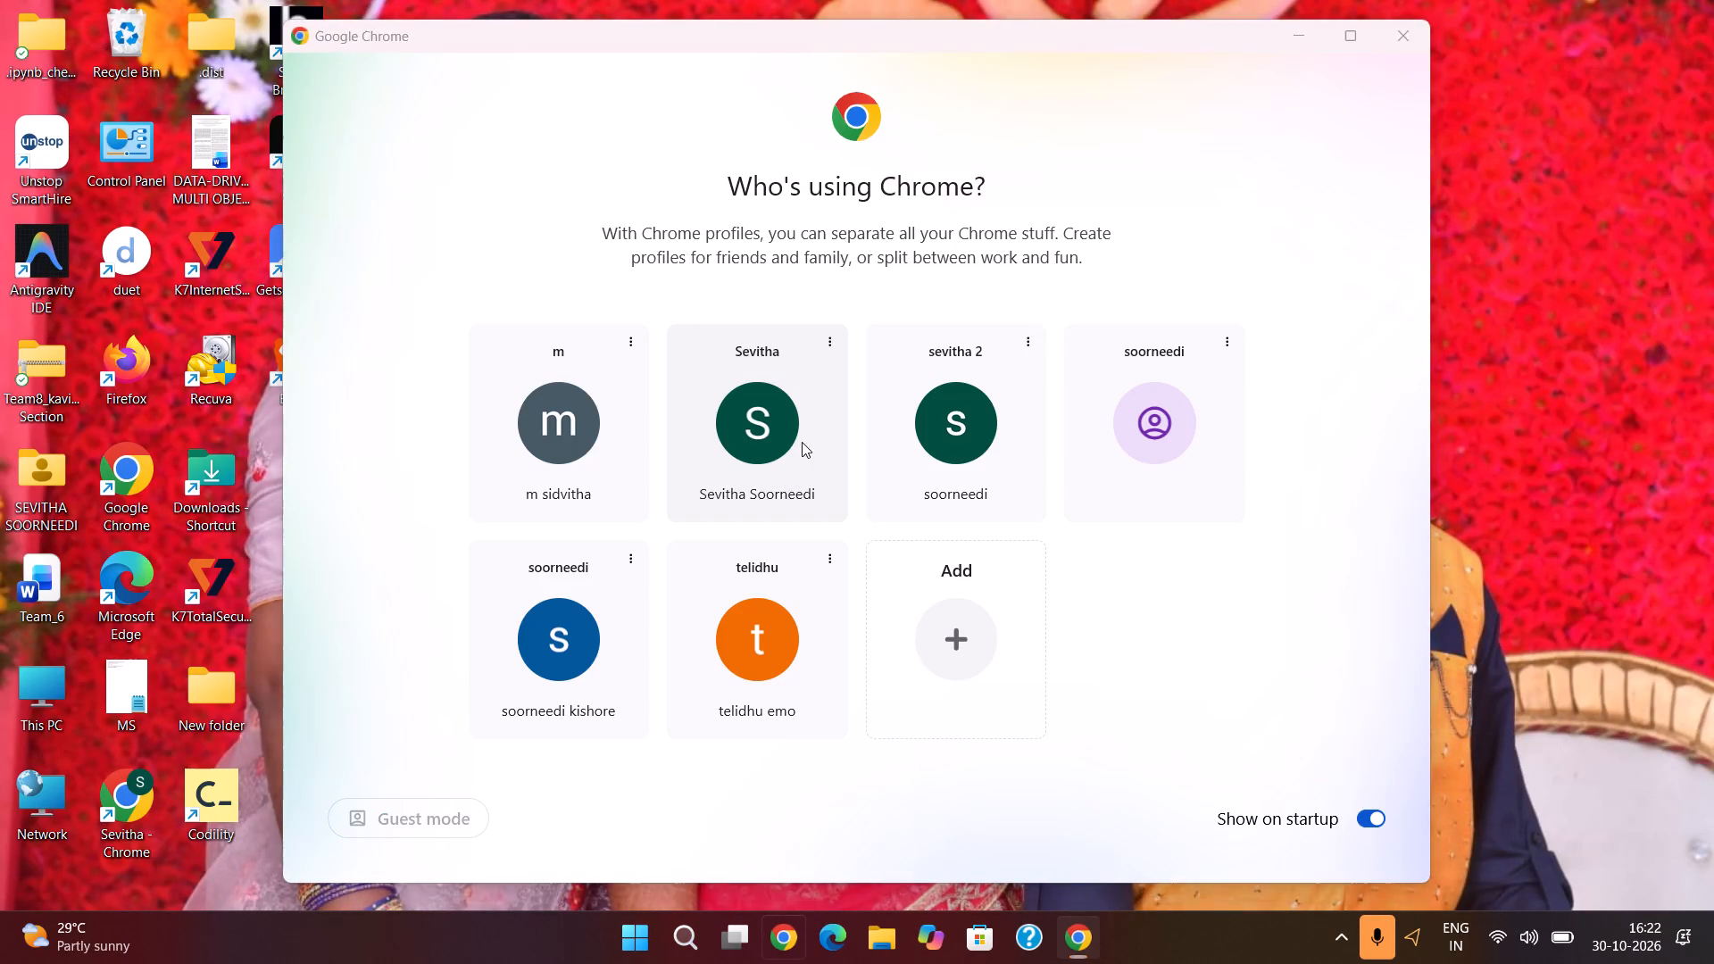
Enter "outl" as the web address to bring up the Outlook mail site.
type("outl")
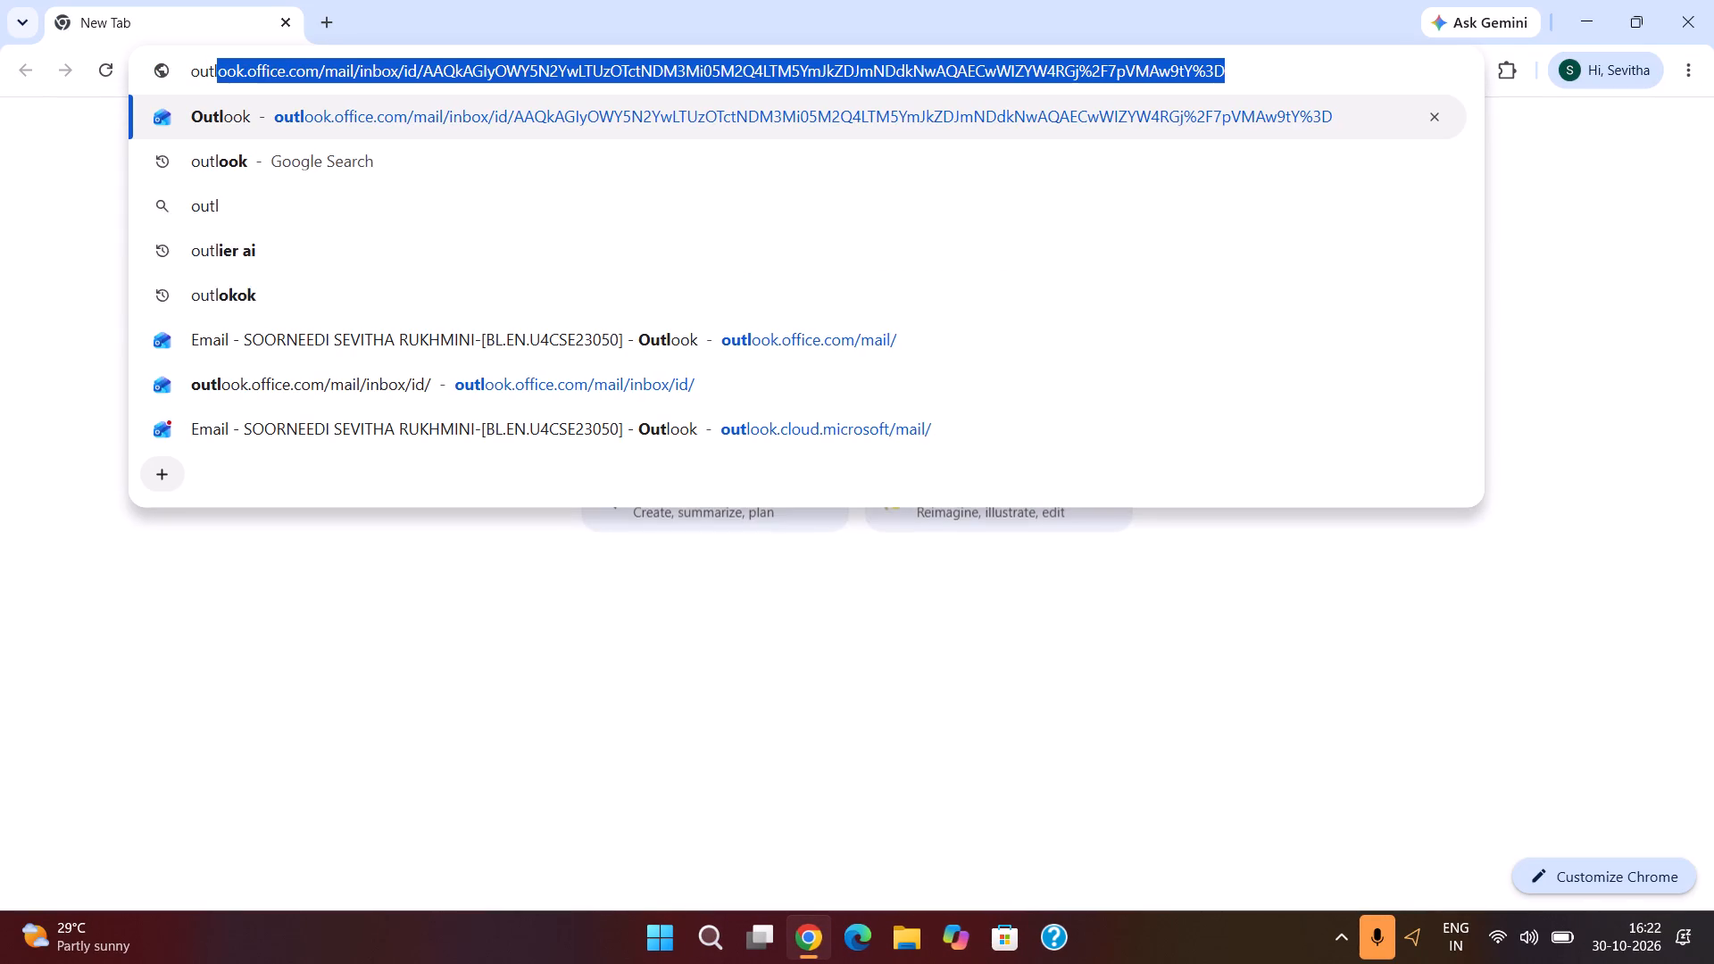
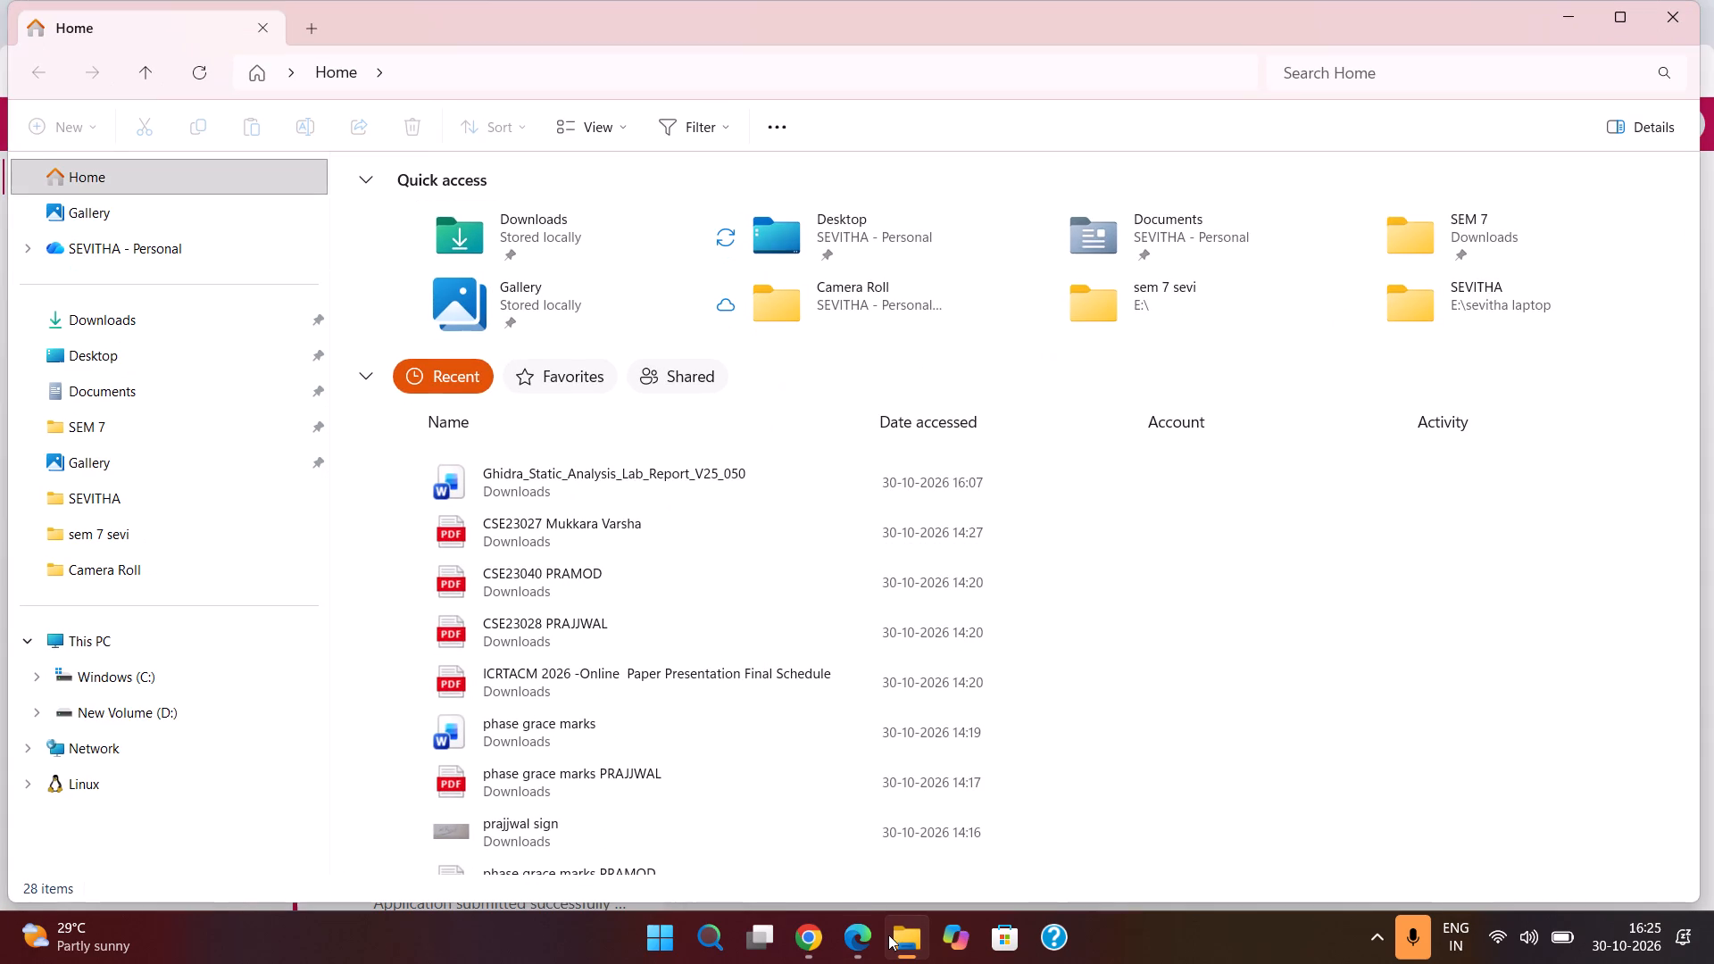
Open the Downloads folder in File Explorer to look through the team members' PDF files.
left_click(140, 320)
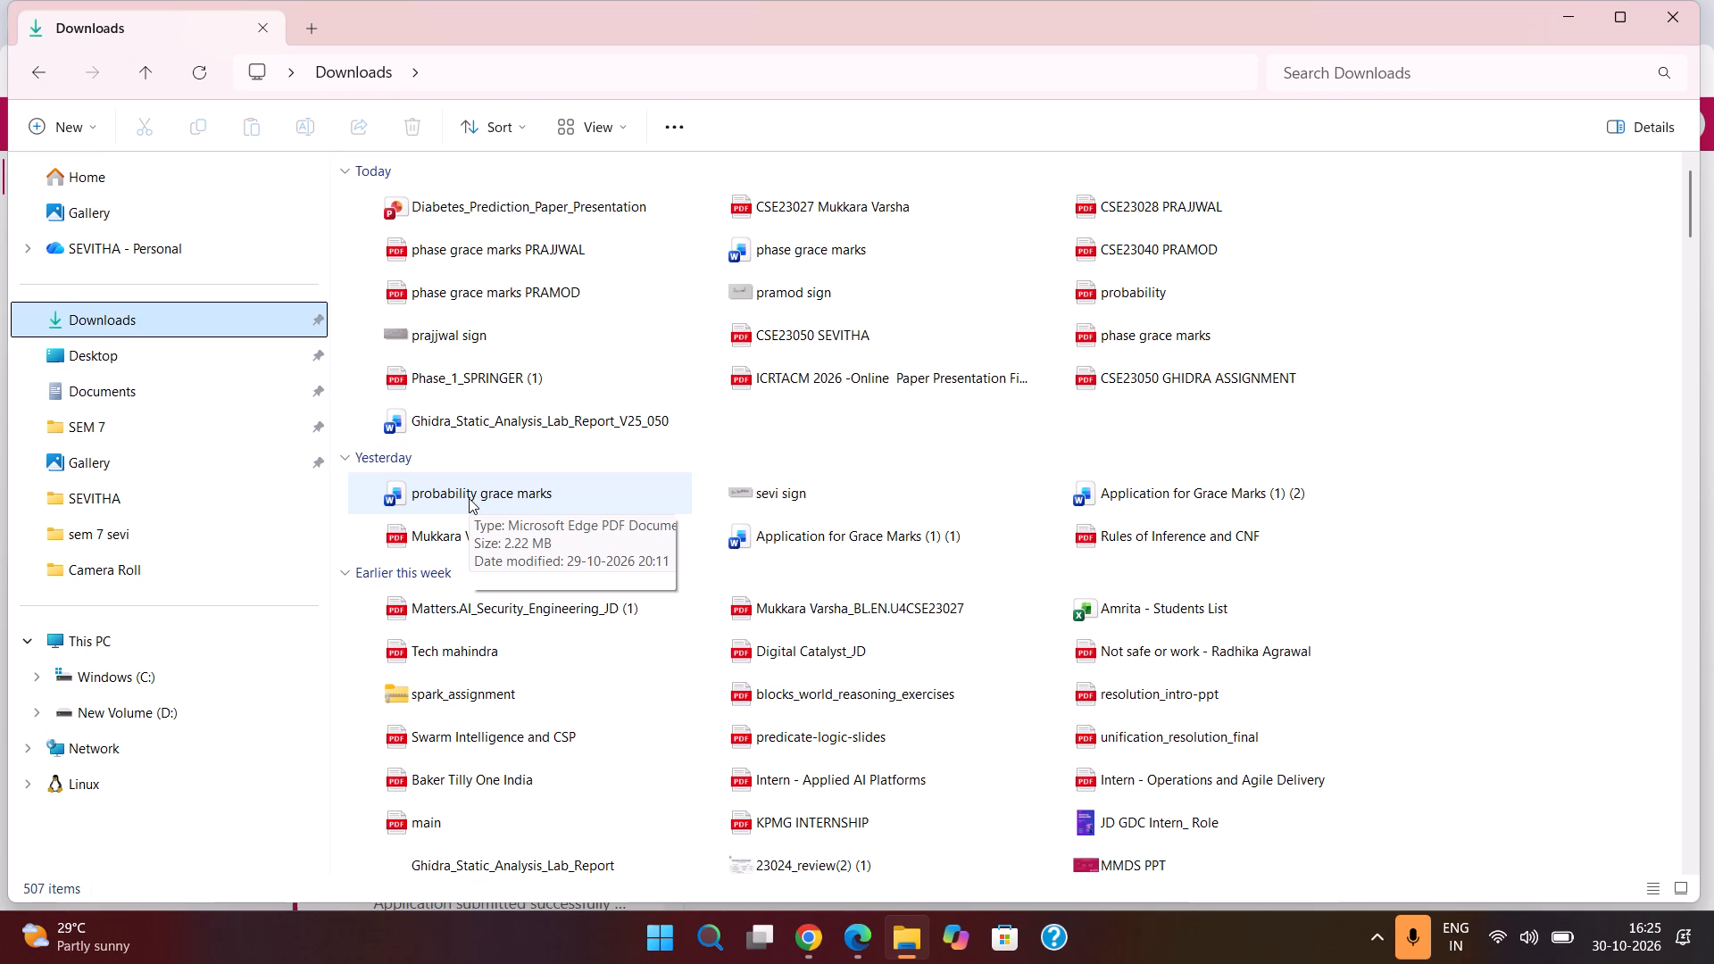
Open the "probability grace marks" Word document from the Downloads folder.
double_click(469, 498)
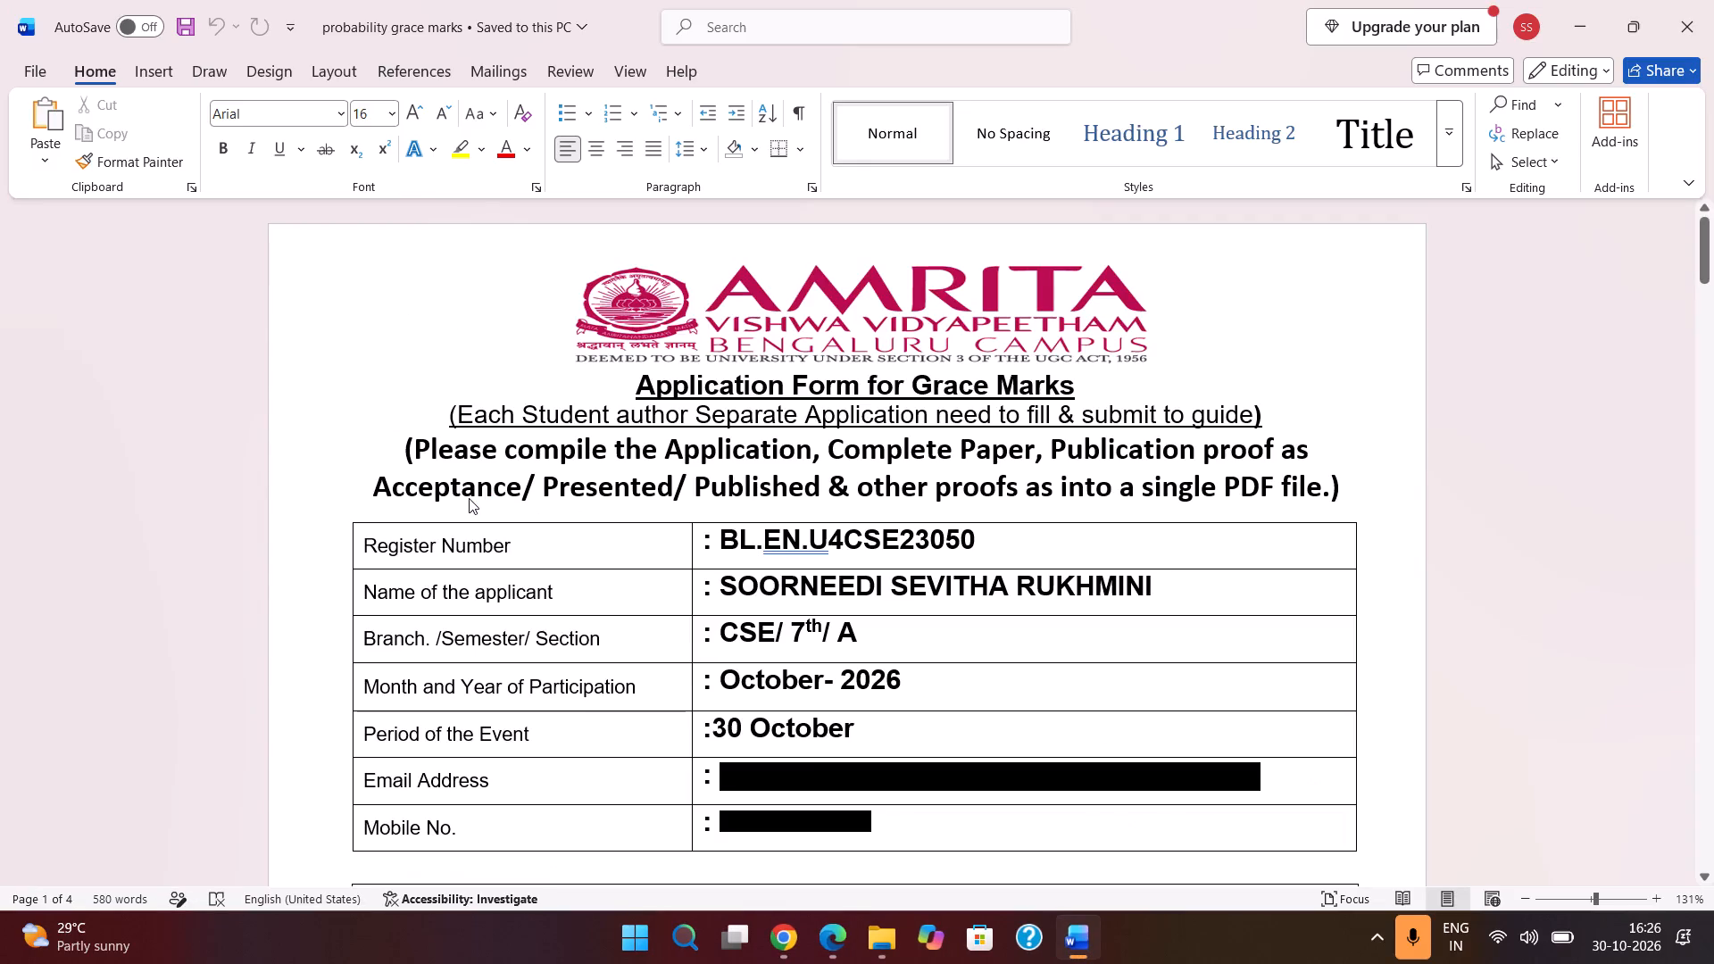
Review the grace marks application form from the applicant details through the event sections to the student declaration.
scroll(469, 498, "down", 2)
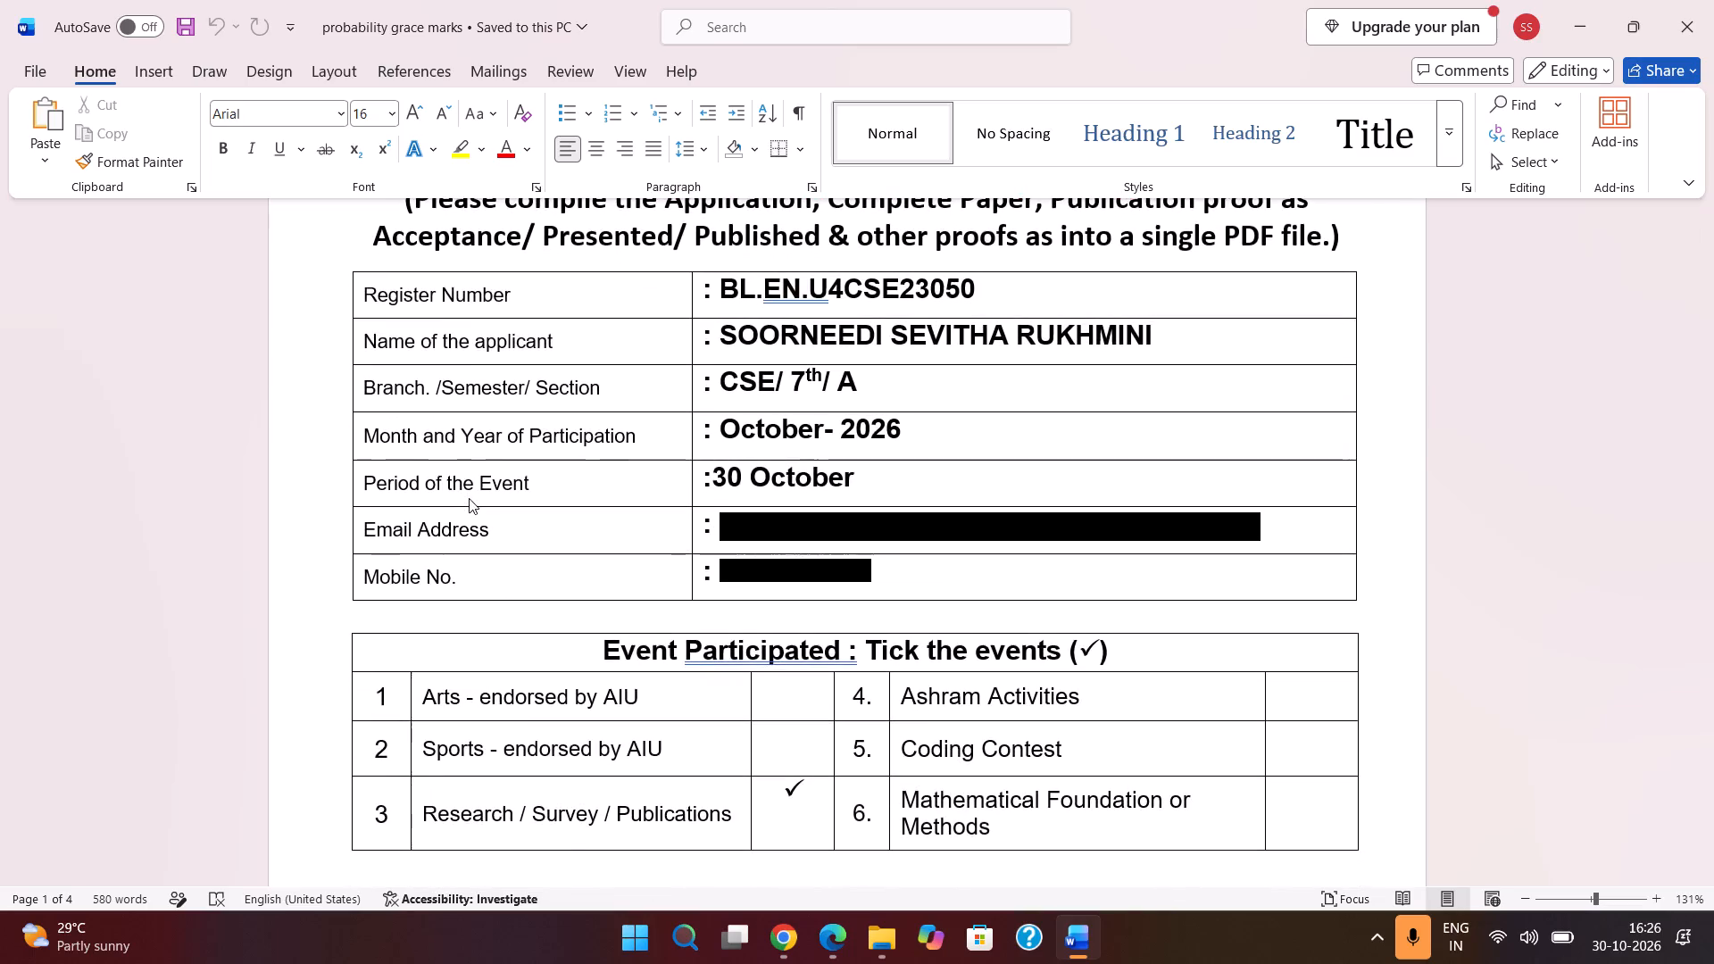
scroll(469, 498, "down", 1)
scroll(859, 561, "down", 3)
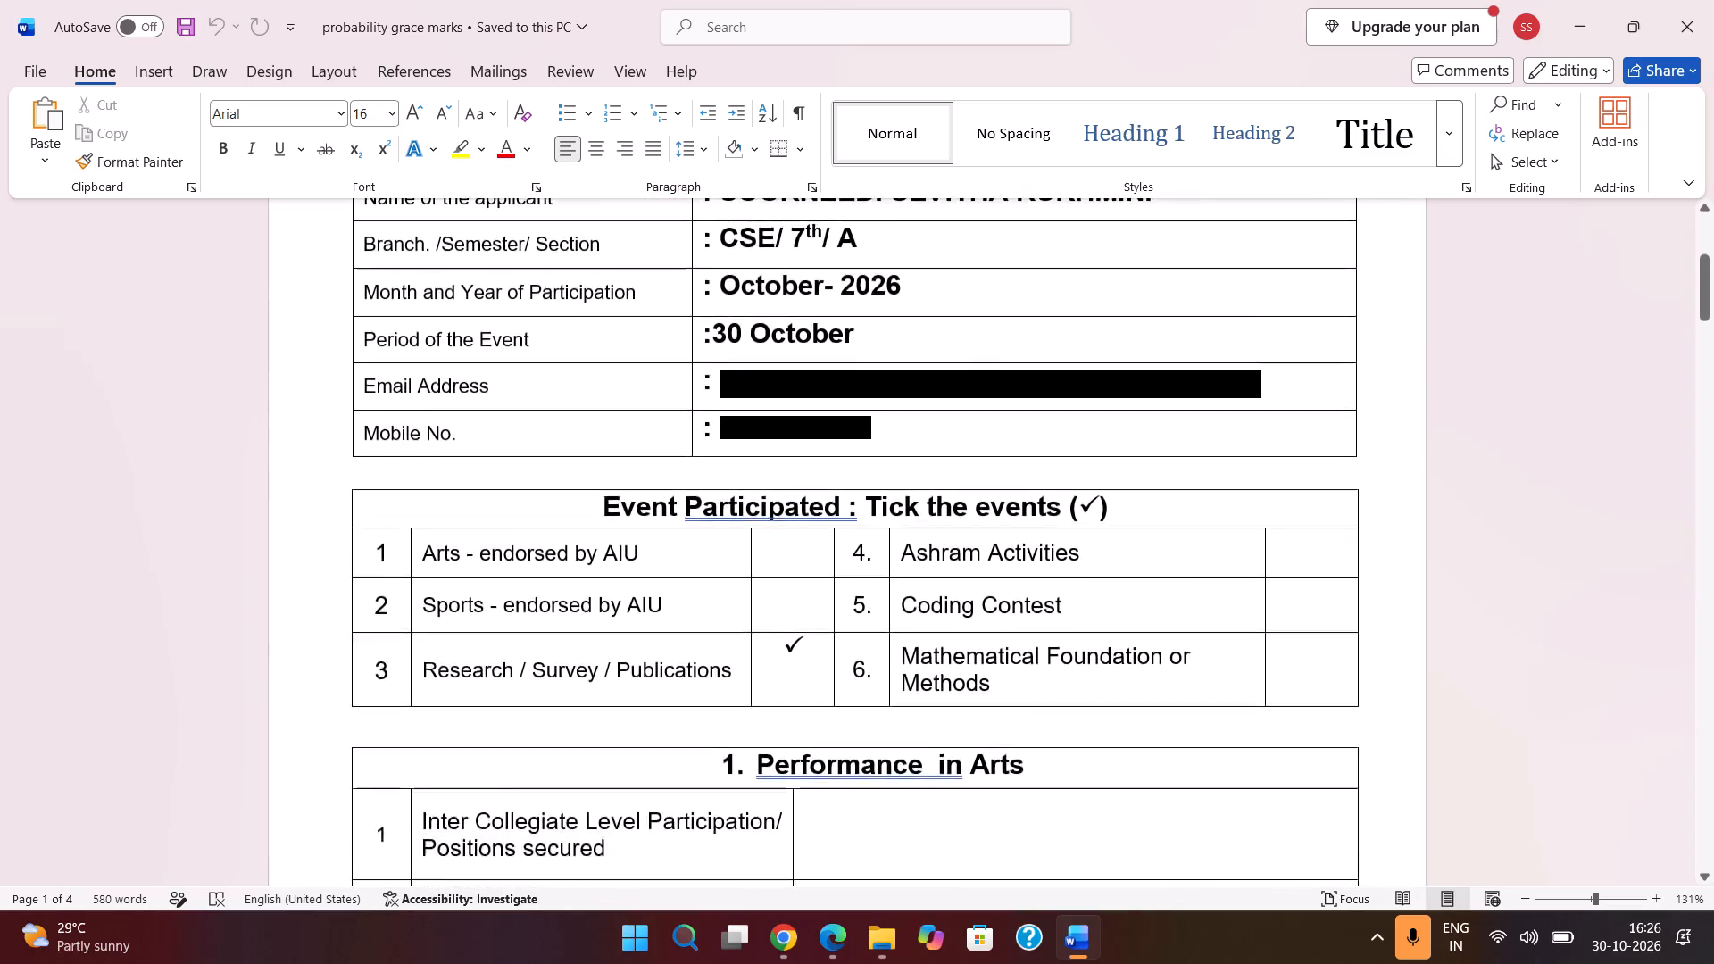
scroll(859, 561, "down", 5)
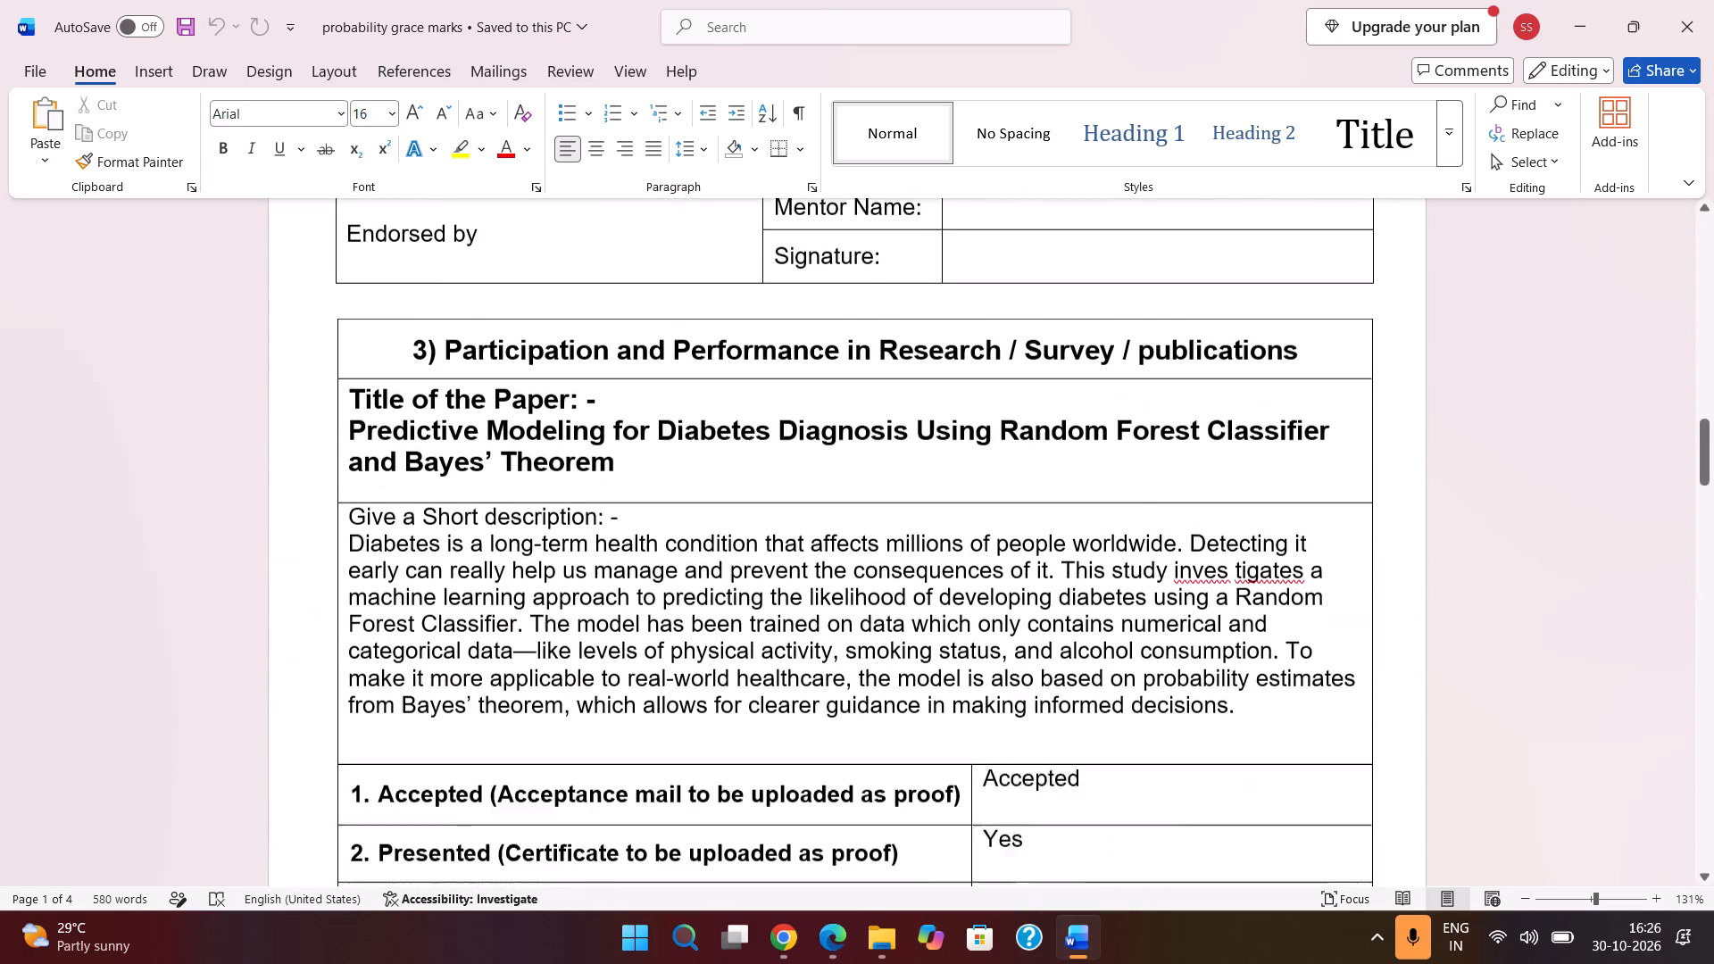
scroll(859, 561, "down", 5)
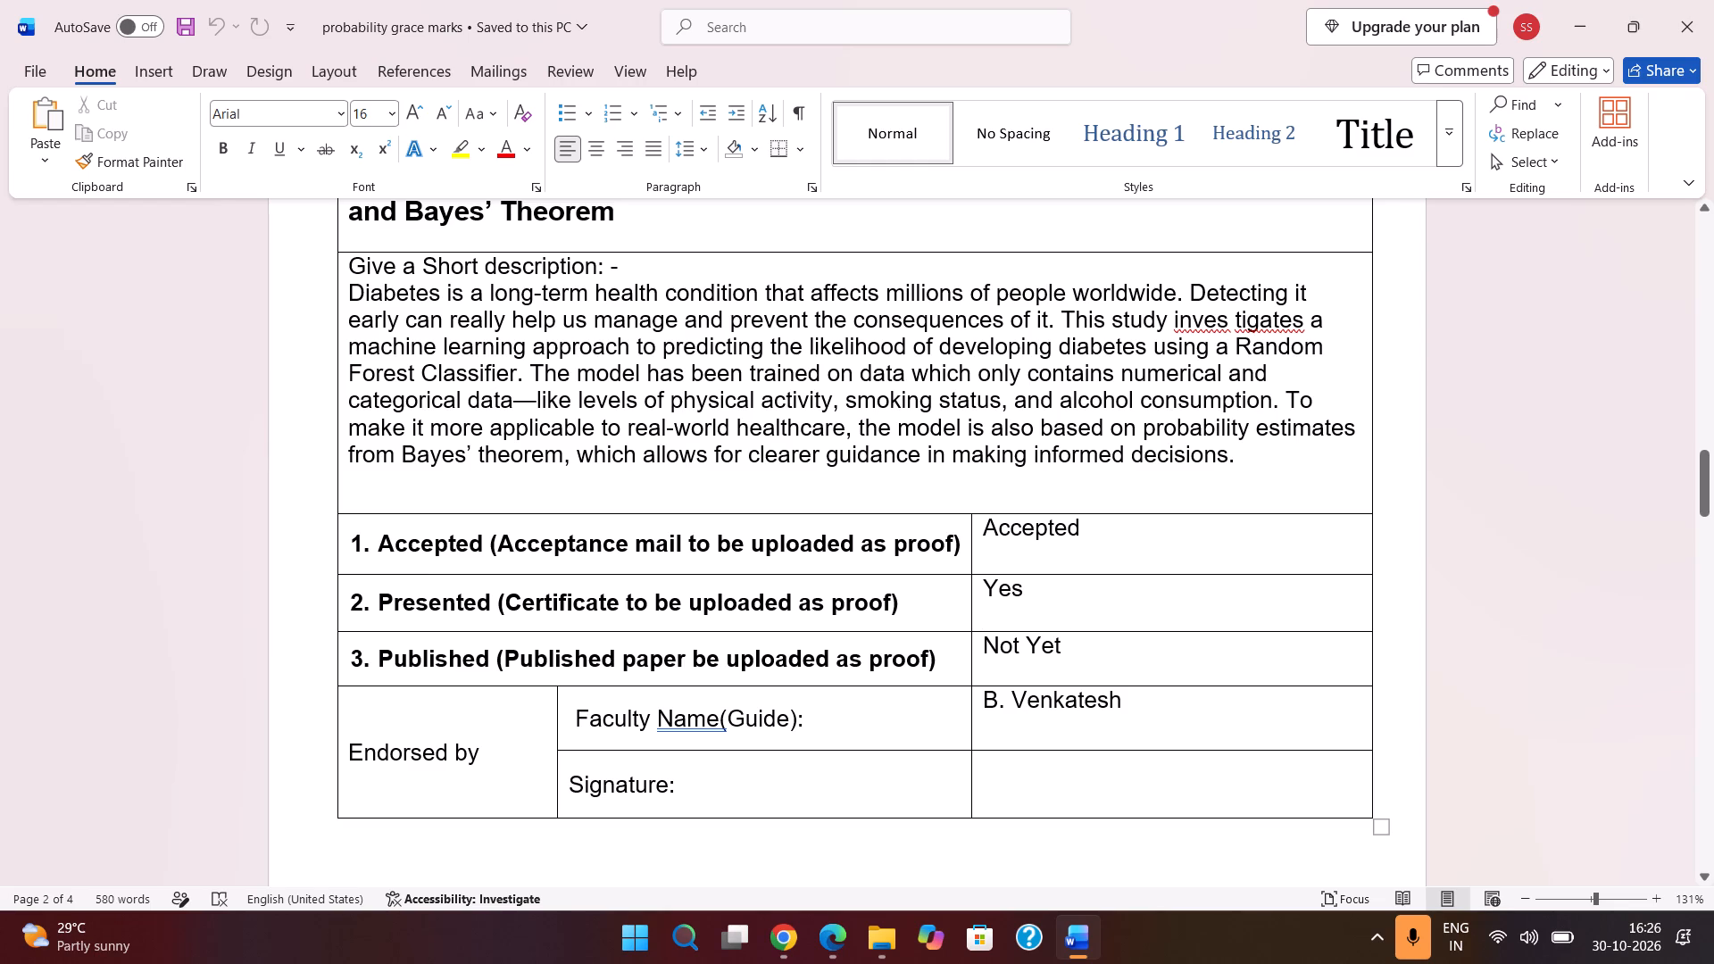
scroll(959, 592, "down", 8)
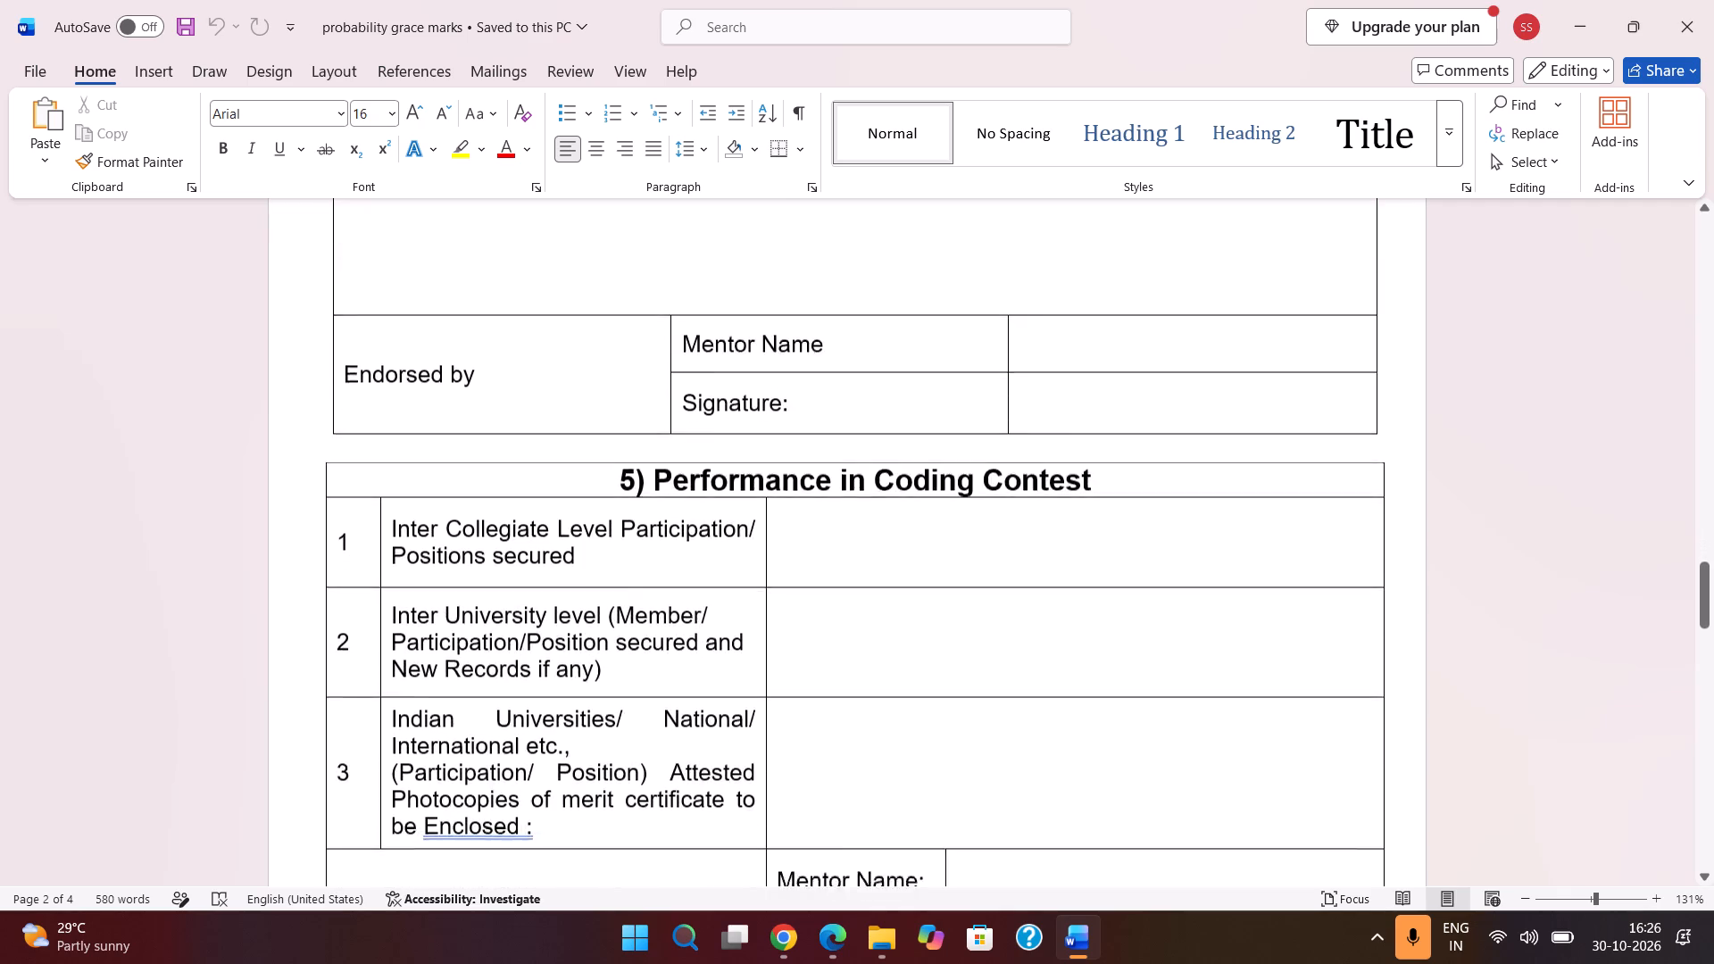
scroll(959, 592, "down", 2)
scroll(959, 592, "up", 2)
scroll(959, 592, "down", 1)
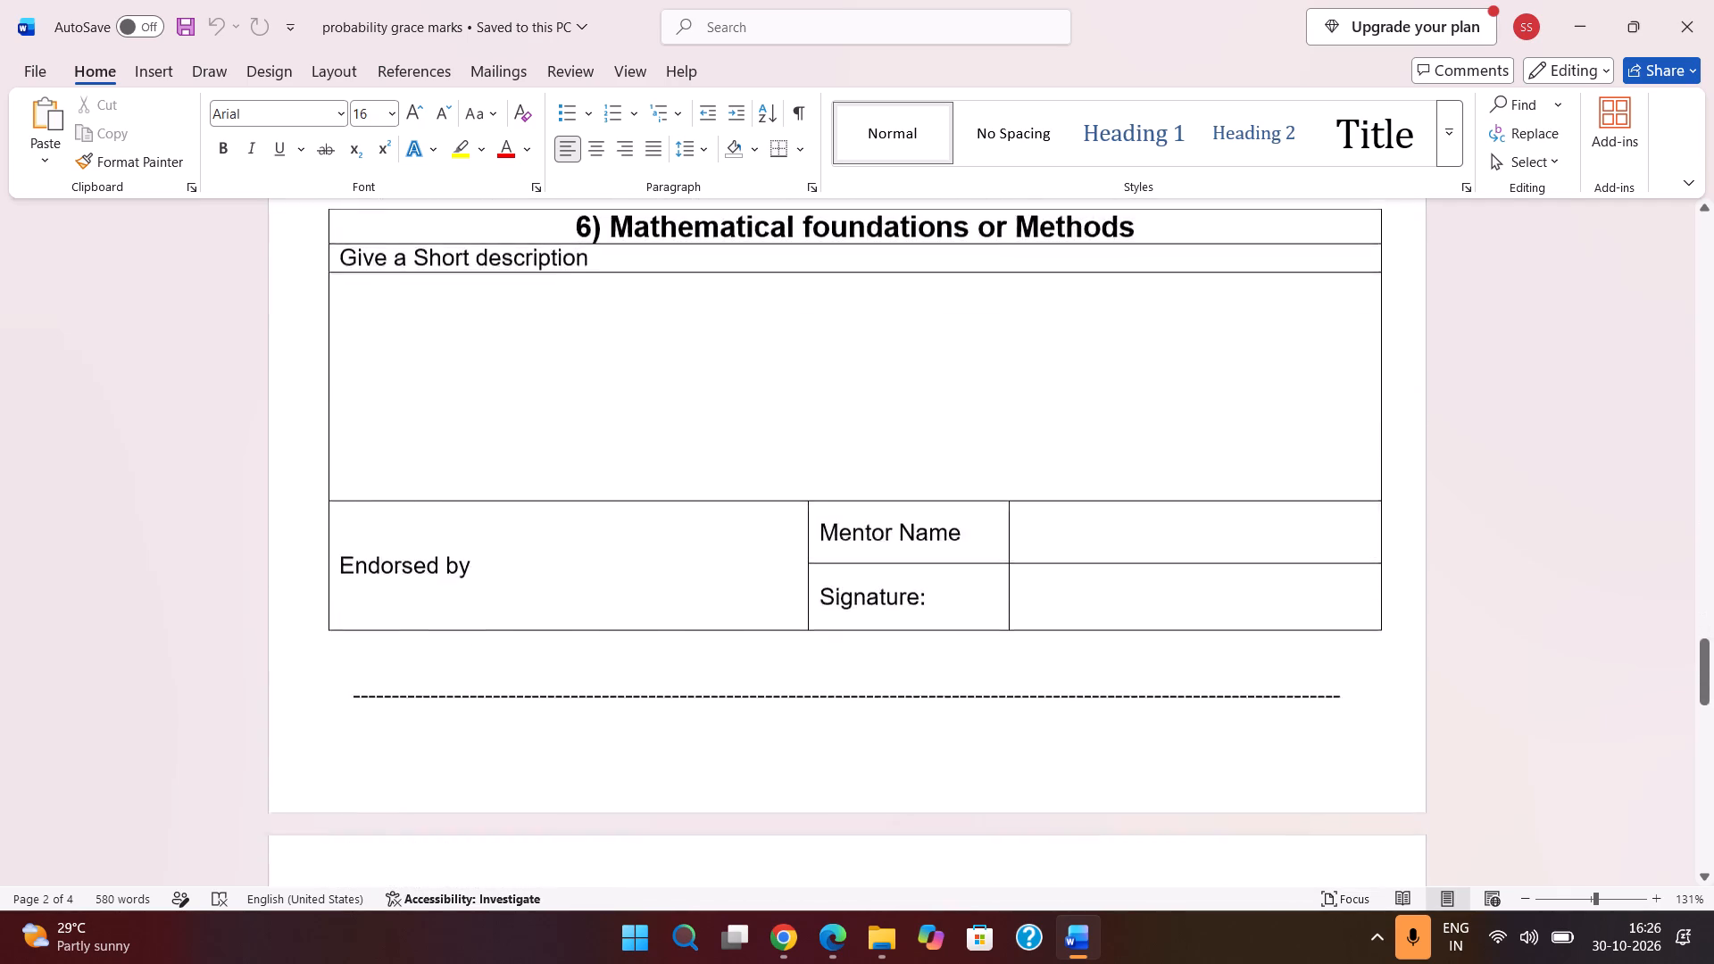
scroll(959, 592, "down", 1)
Fill in the declaration's Date field beside the student signature with 30/10/26.
scroll(959, 592, "up", 3)
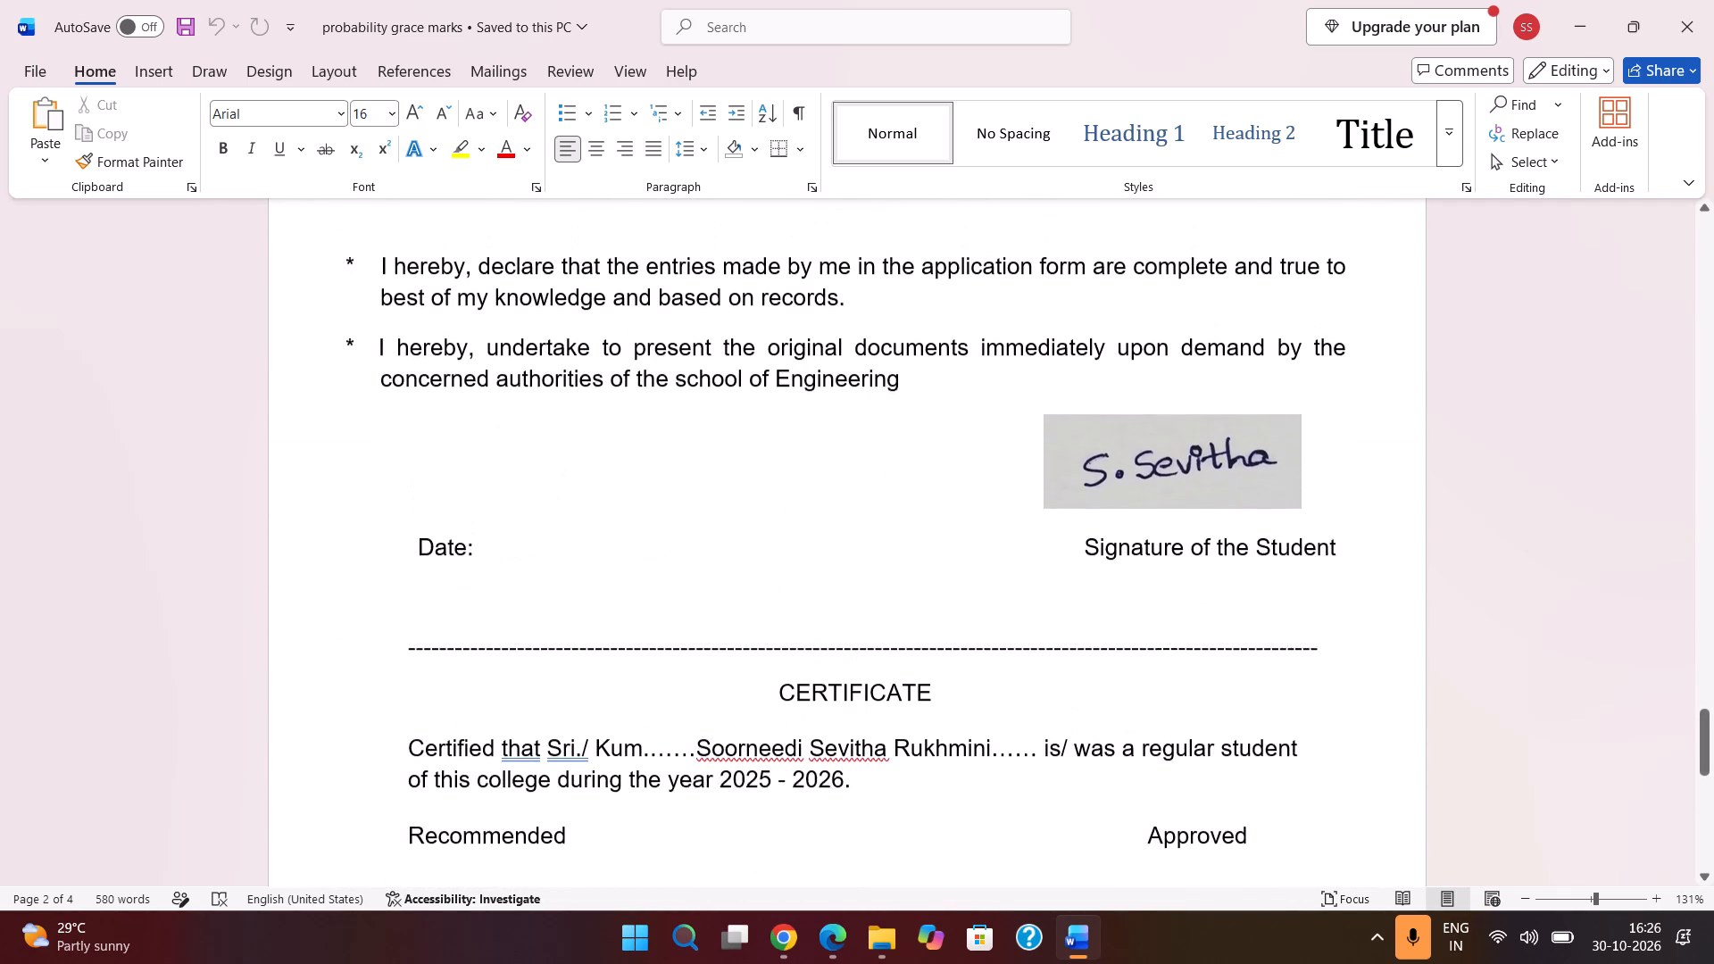
scroll(959, 592, "up", 1)
left_click(500, 519)
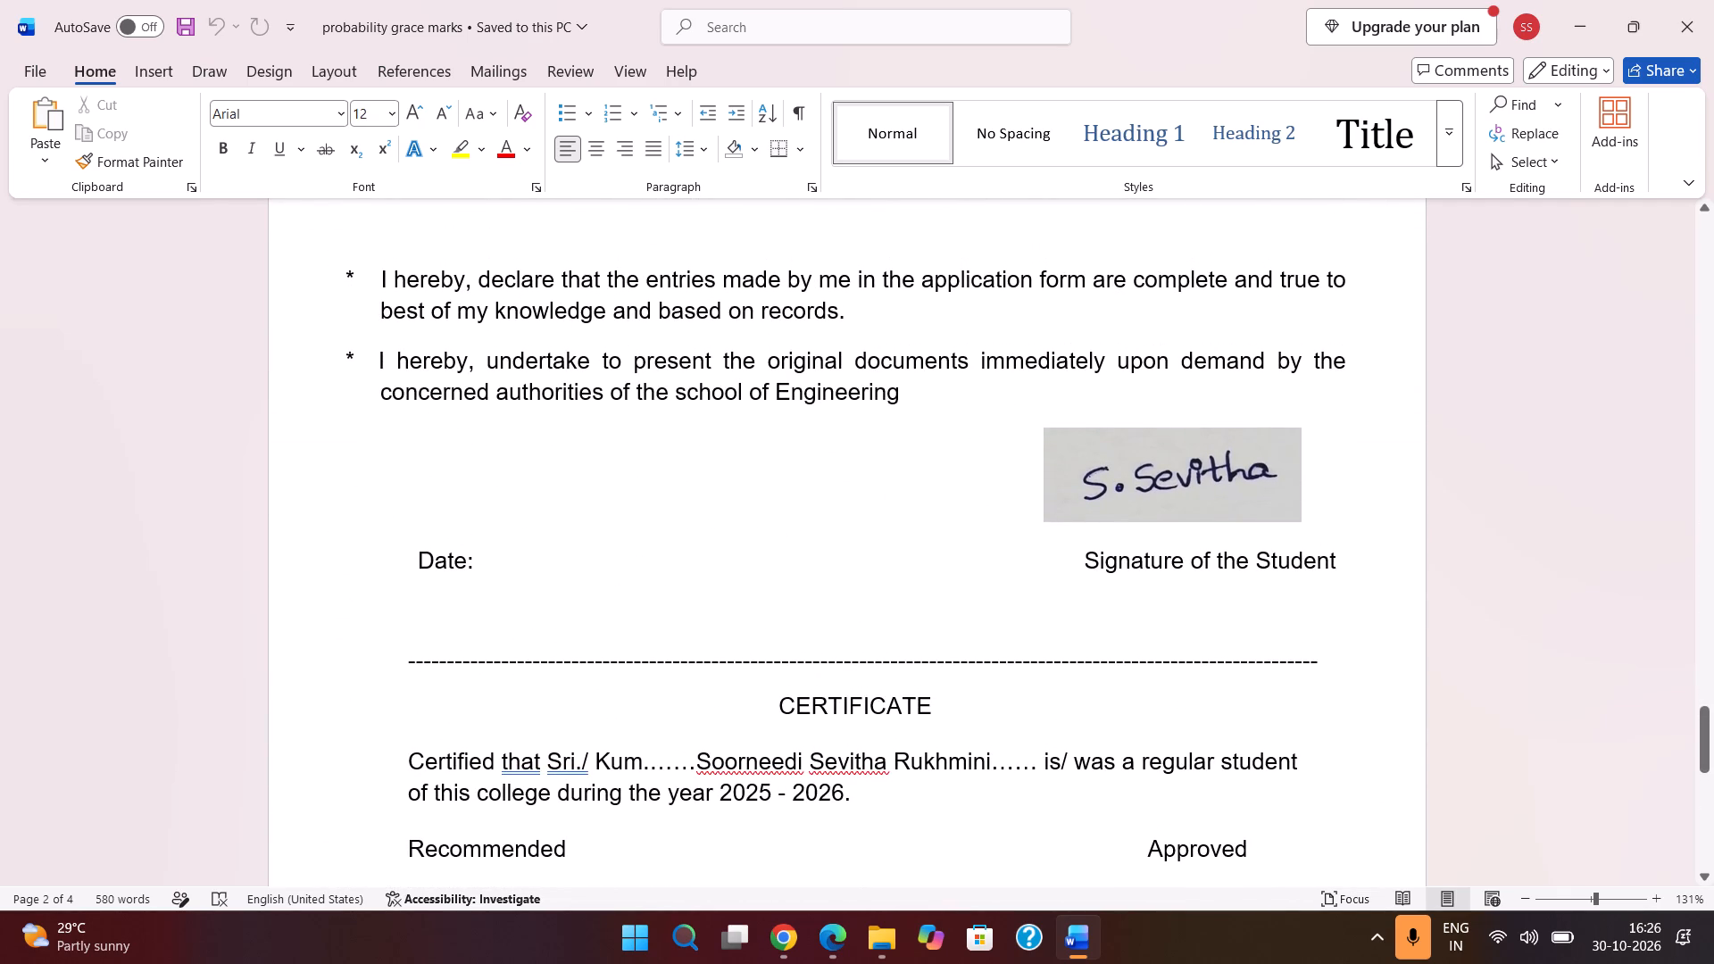
key("Down")
type("30/")
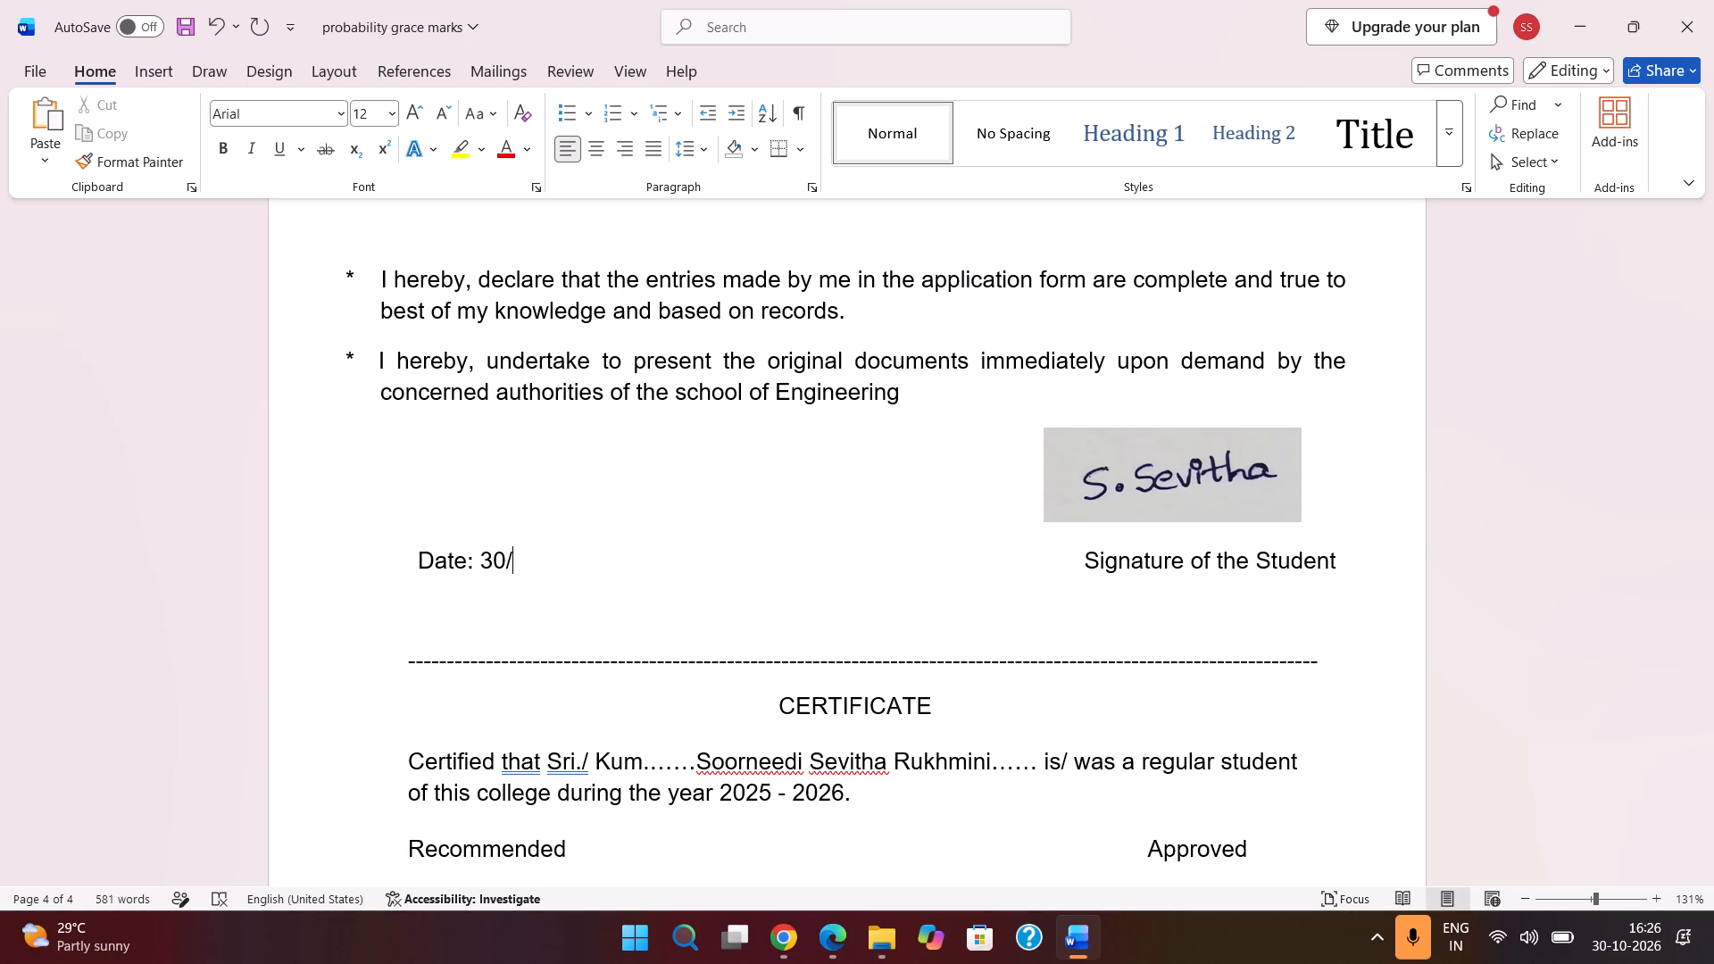
type("10/26")
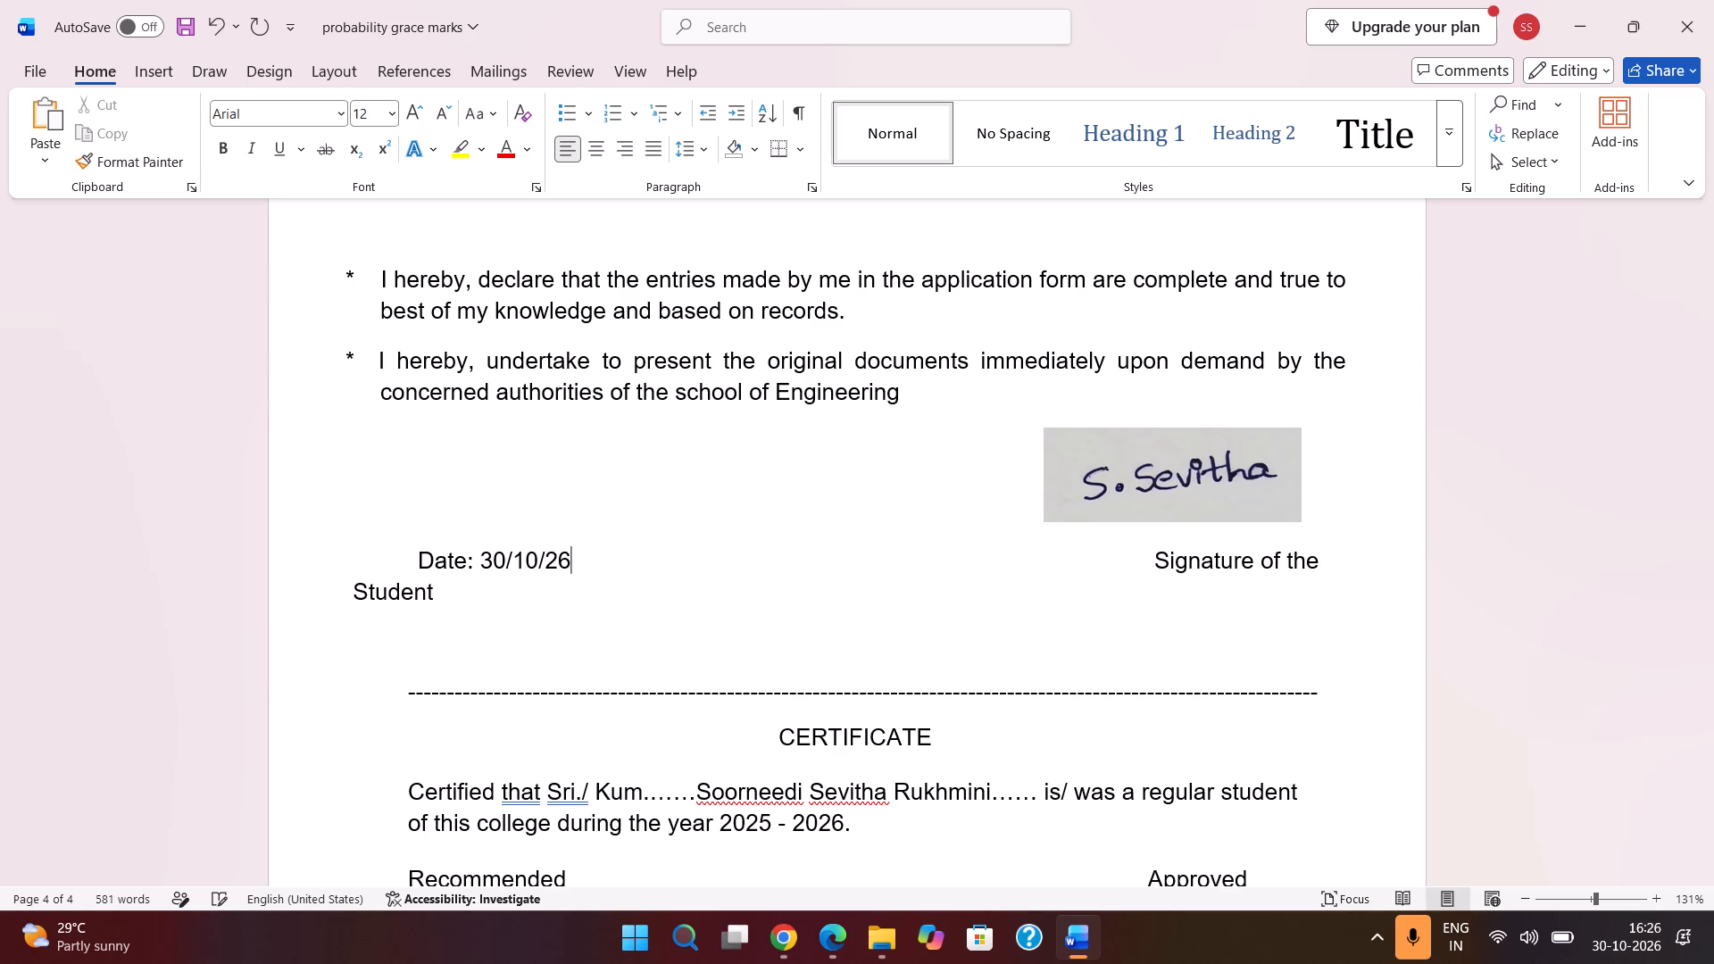
Examine the Certificate and Office Use sections below the declaration for remaining entries.
scroll(504, 541, "down", 3)
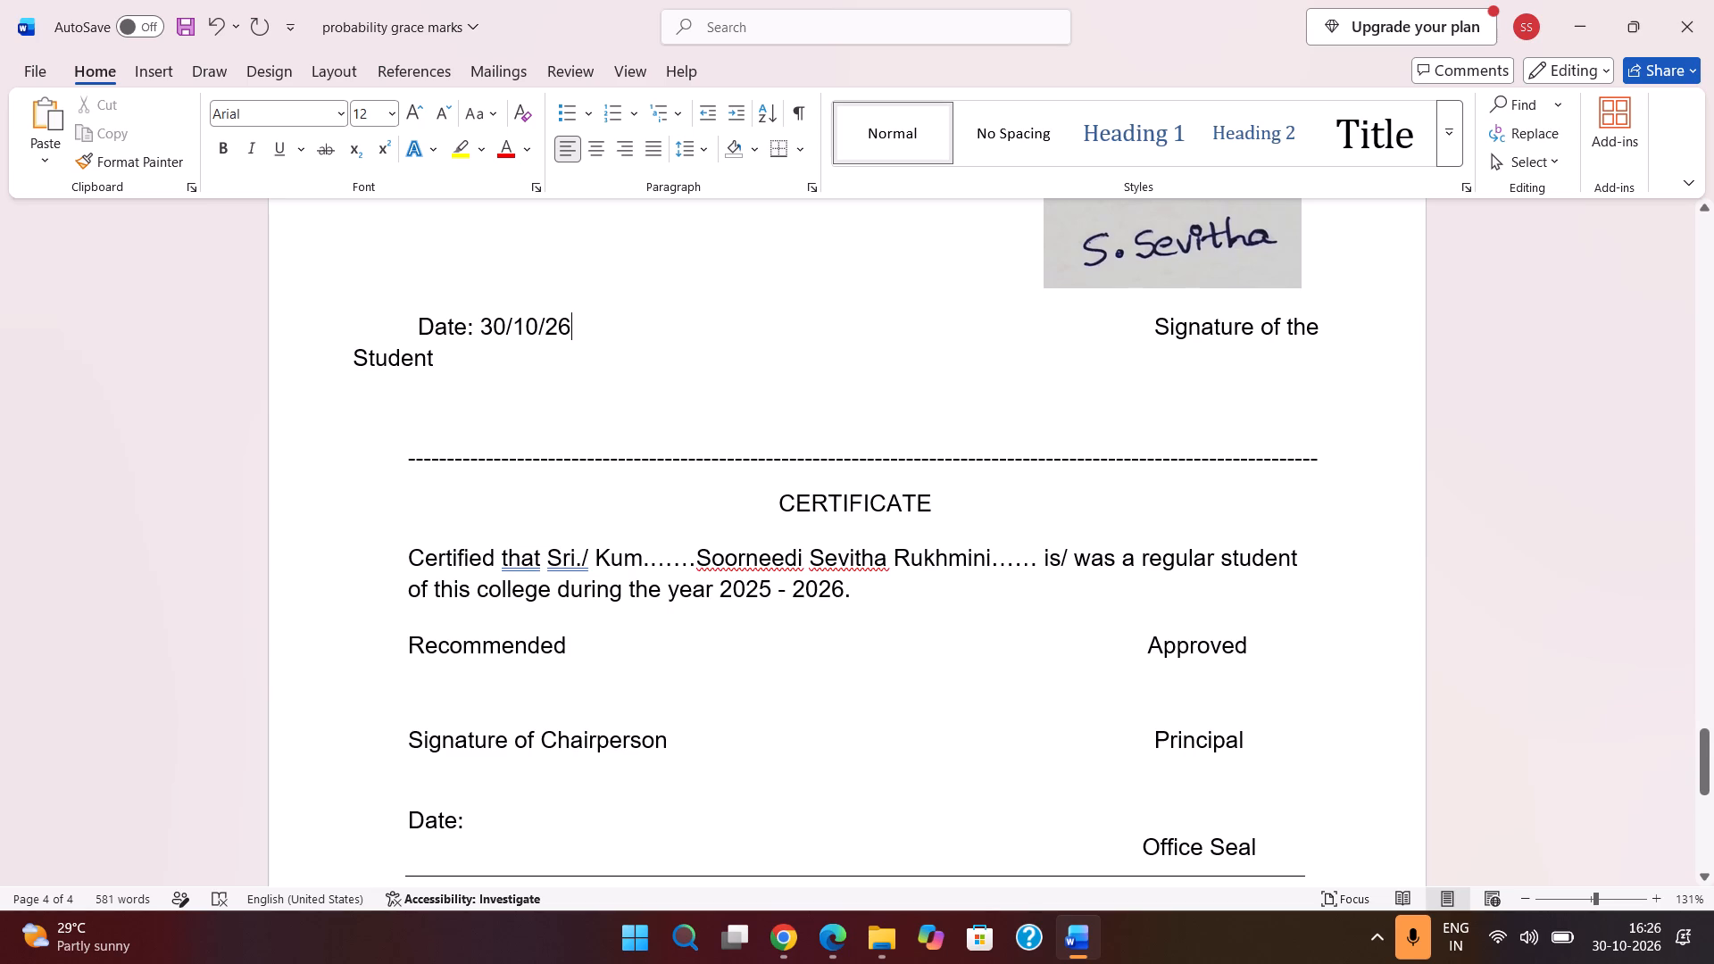
scroll(504, 541, "down", 2)
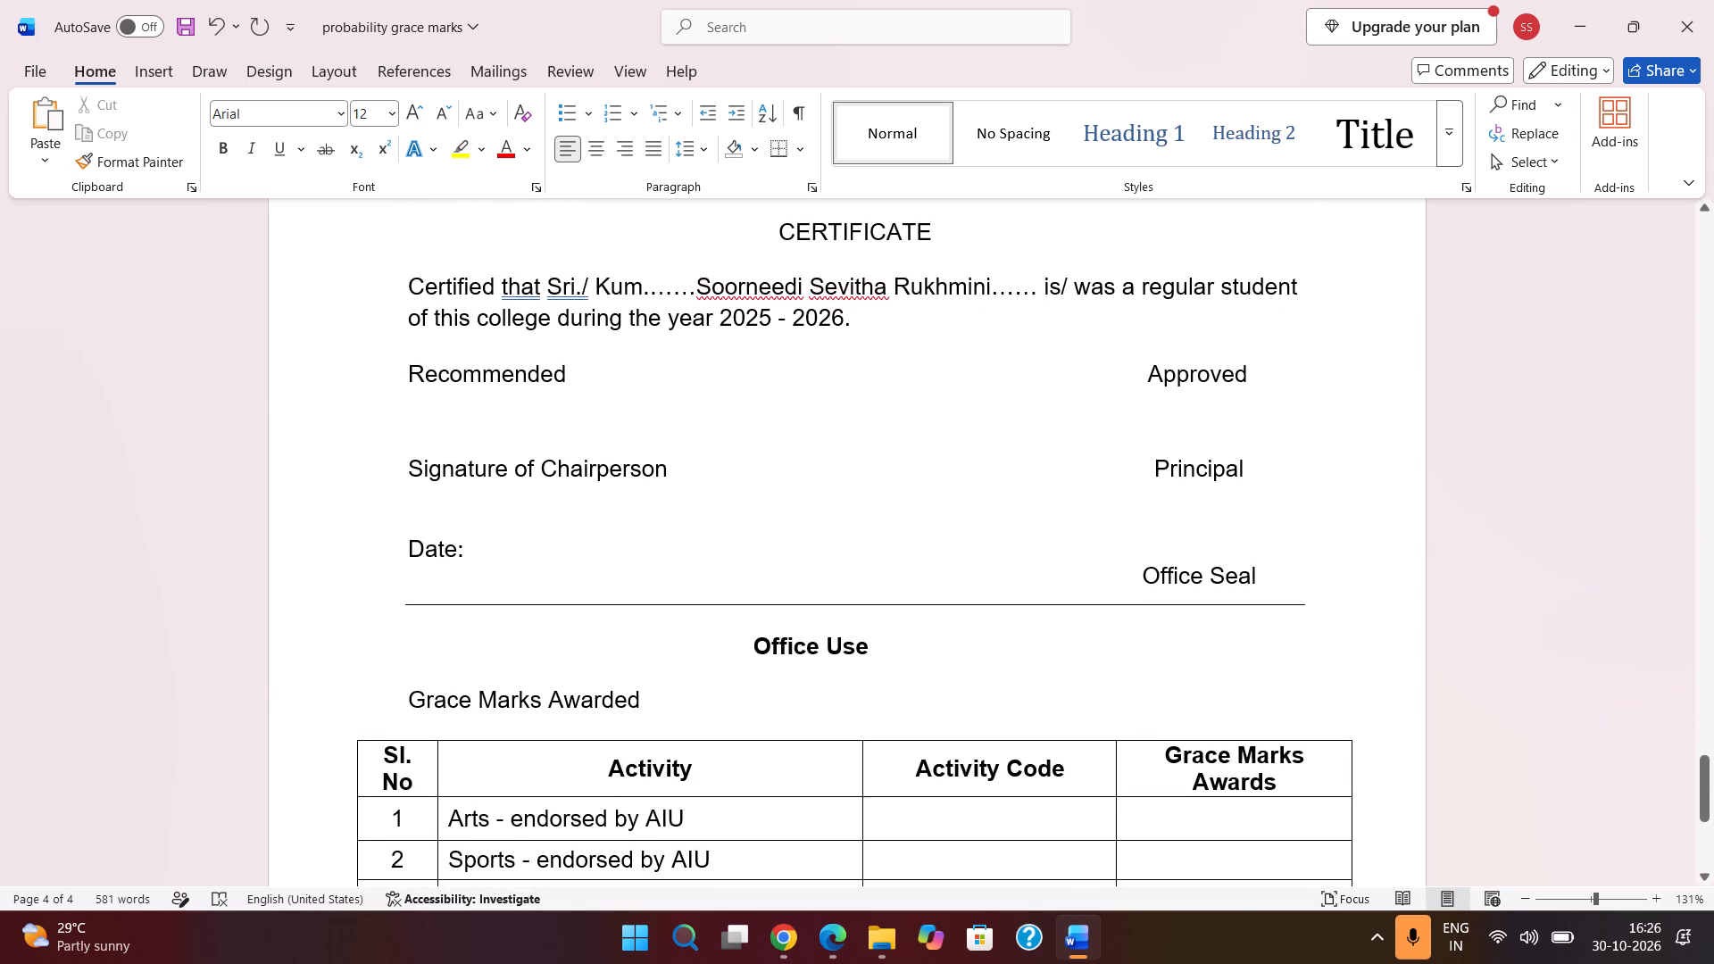
scroll(504, 541, "down", 2)
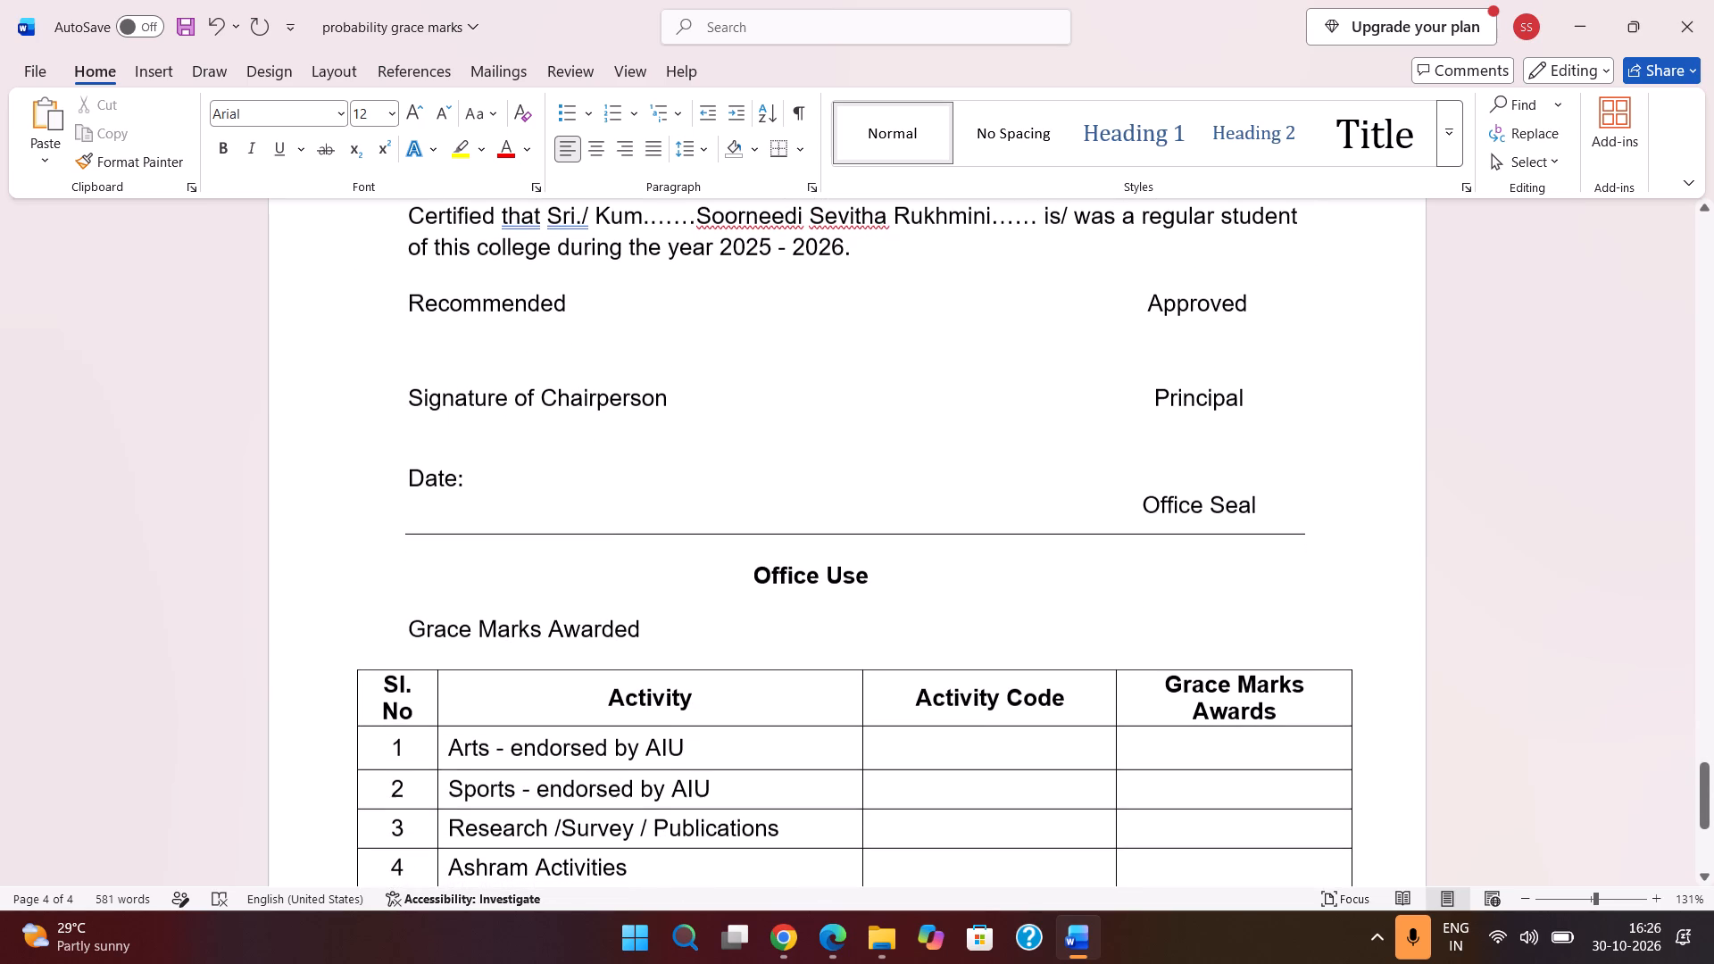
scroll(504, 541, "down", 5)
Delete the space and the letters "he" before the wrapped word "Student" to pull the signature label back onto the date line.
scroll(504, 541, "up", 1)
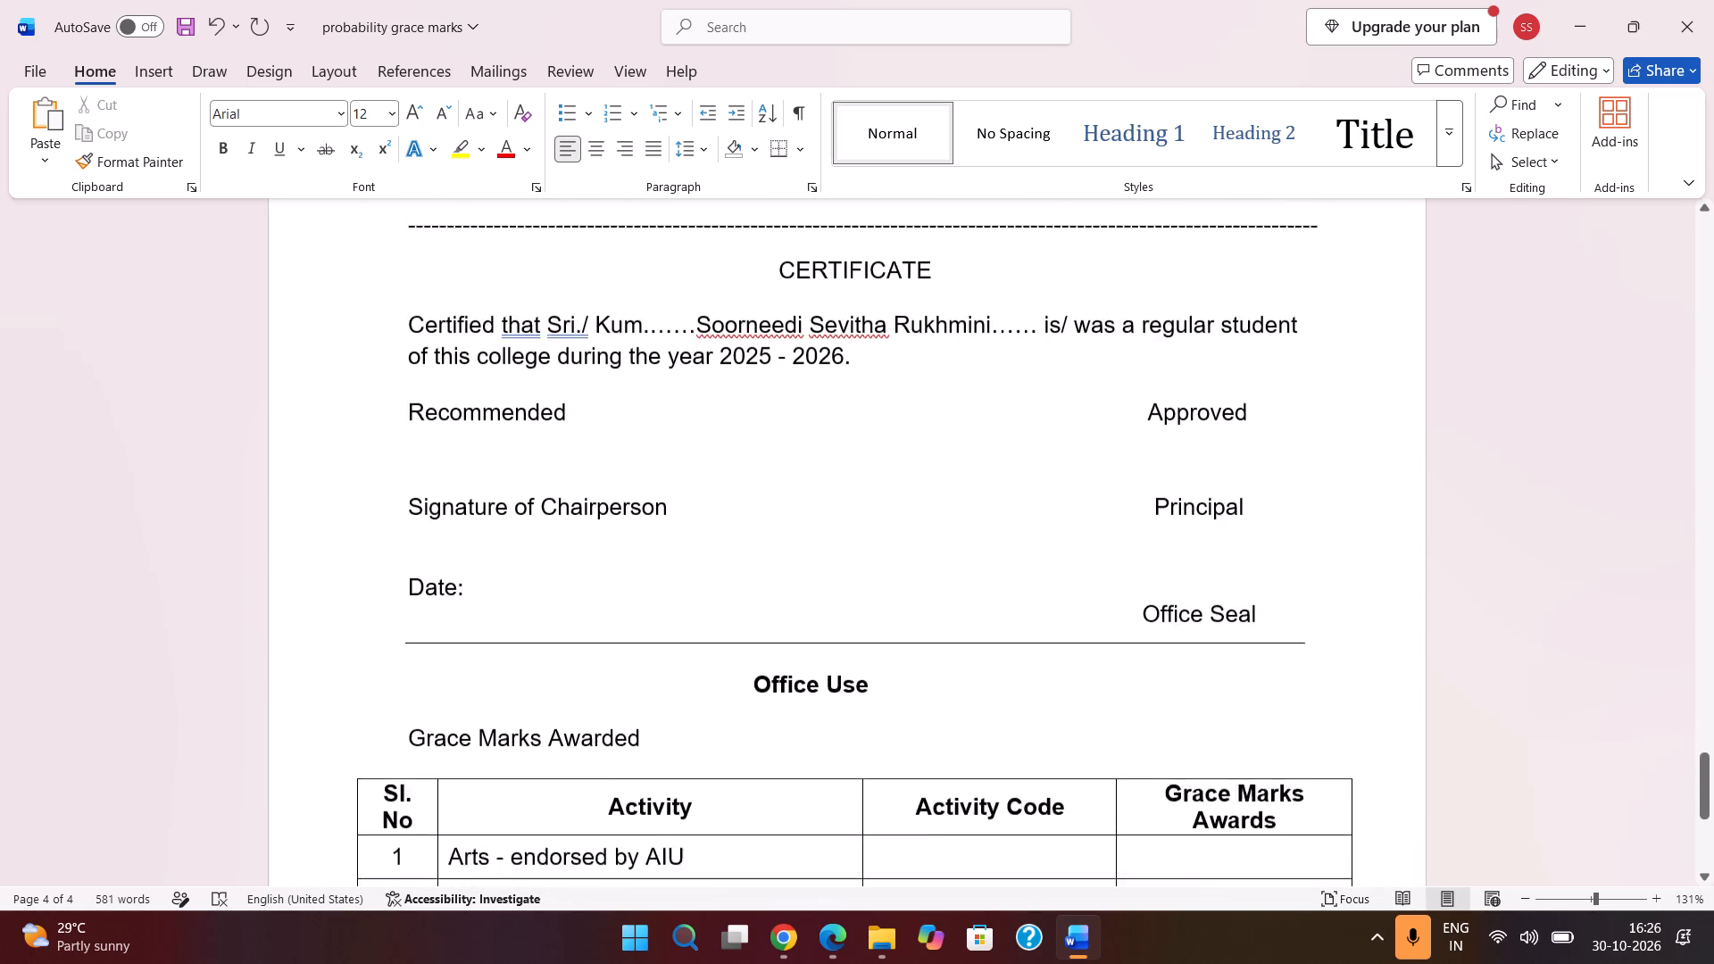
scroll(504, 541, "up", 4)
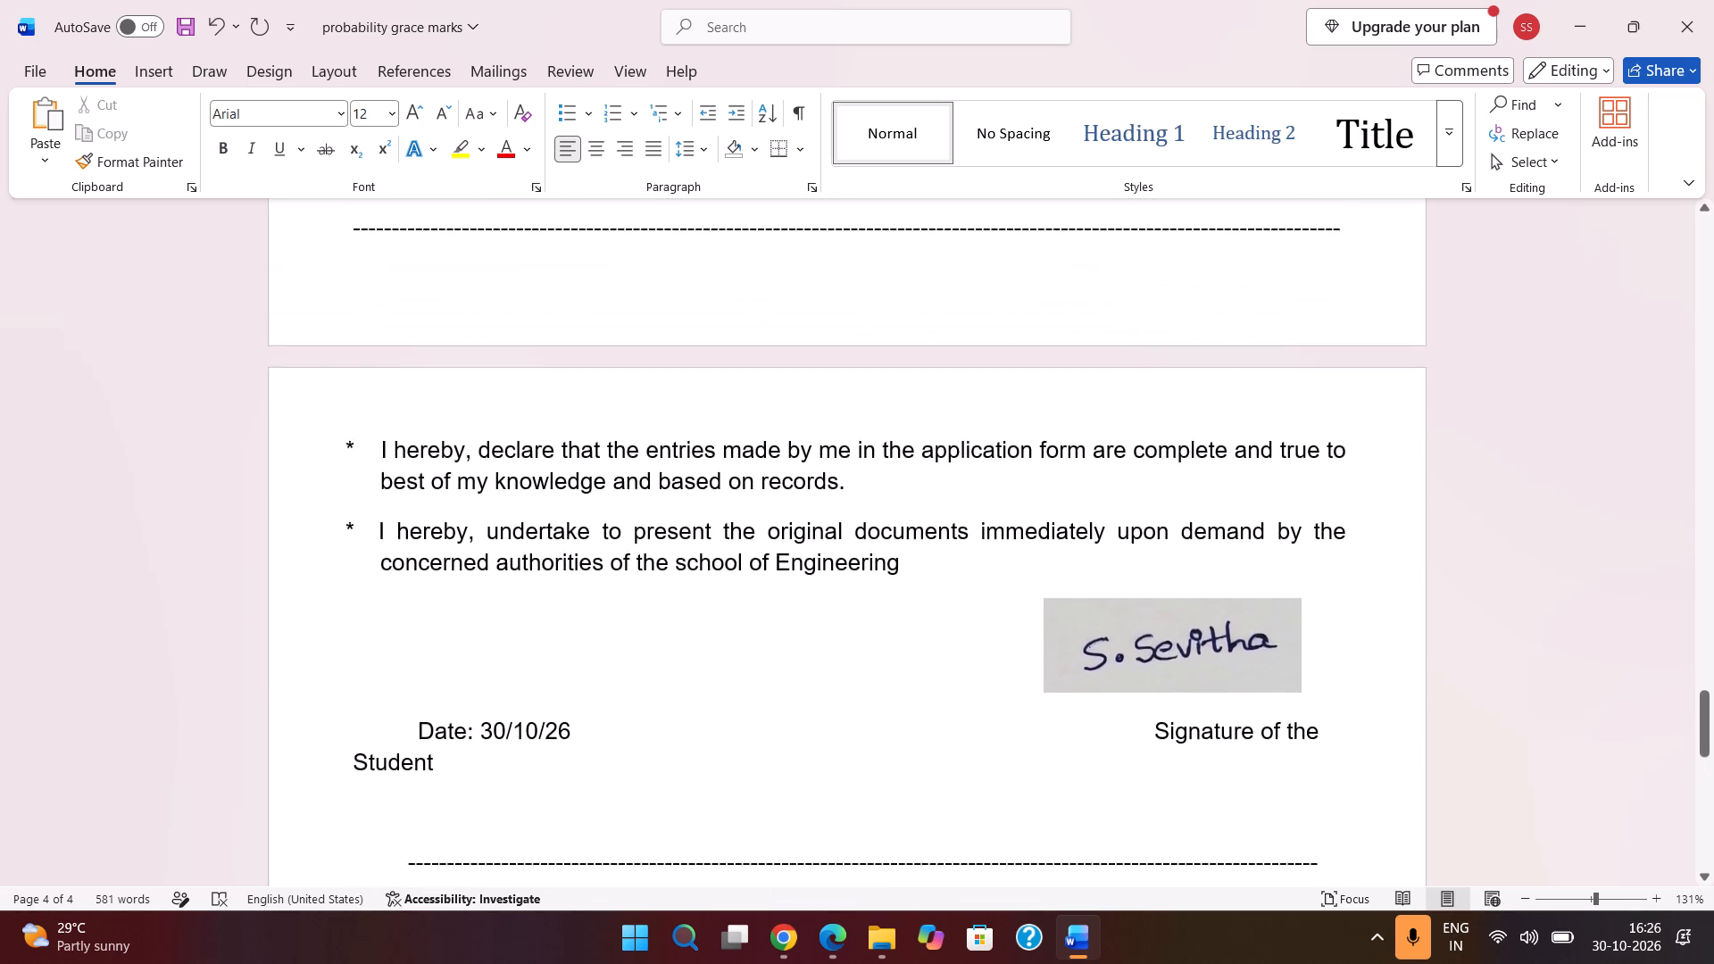
scroll(504, 541, "up", 2)
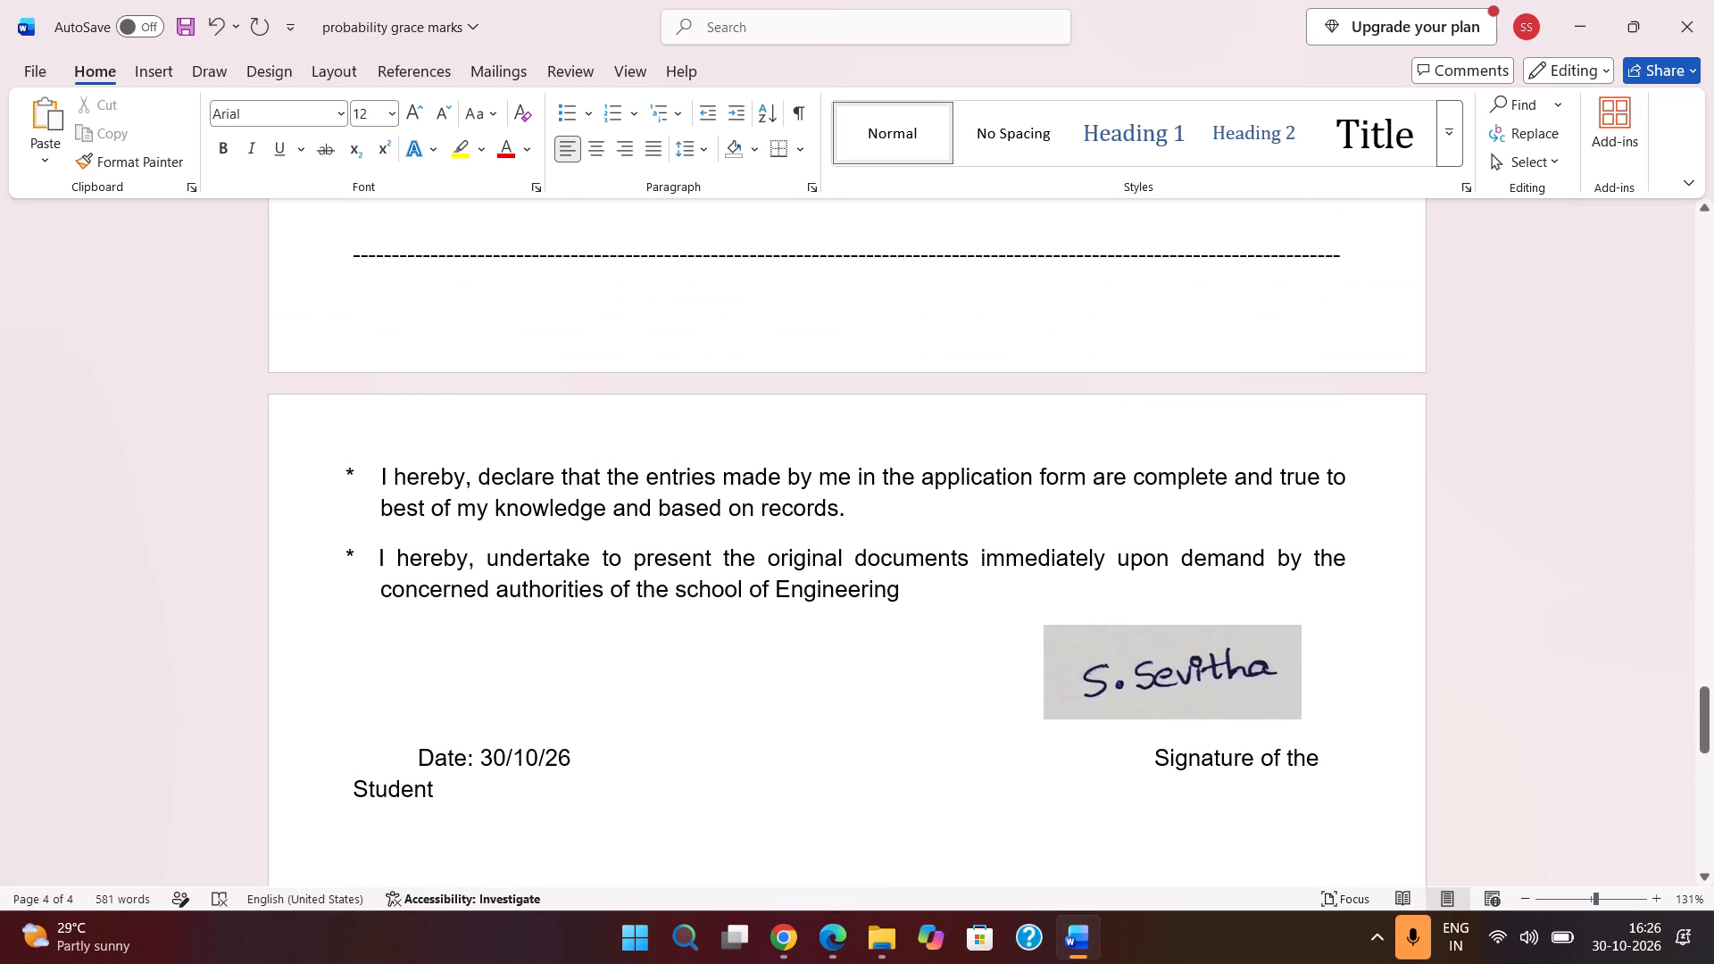
left_click(357, 786)
key("BackSpace")
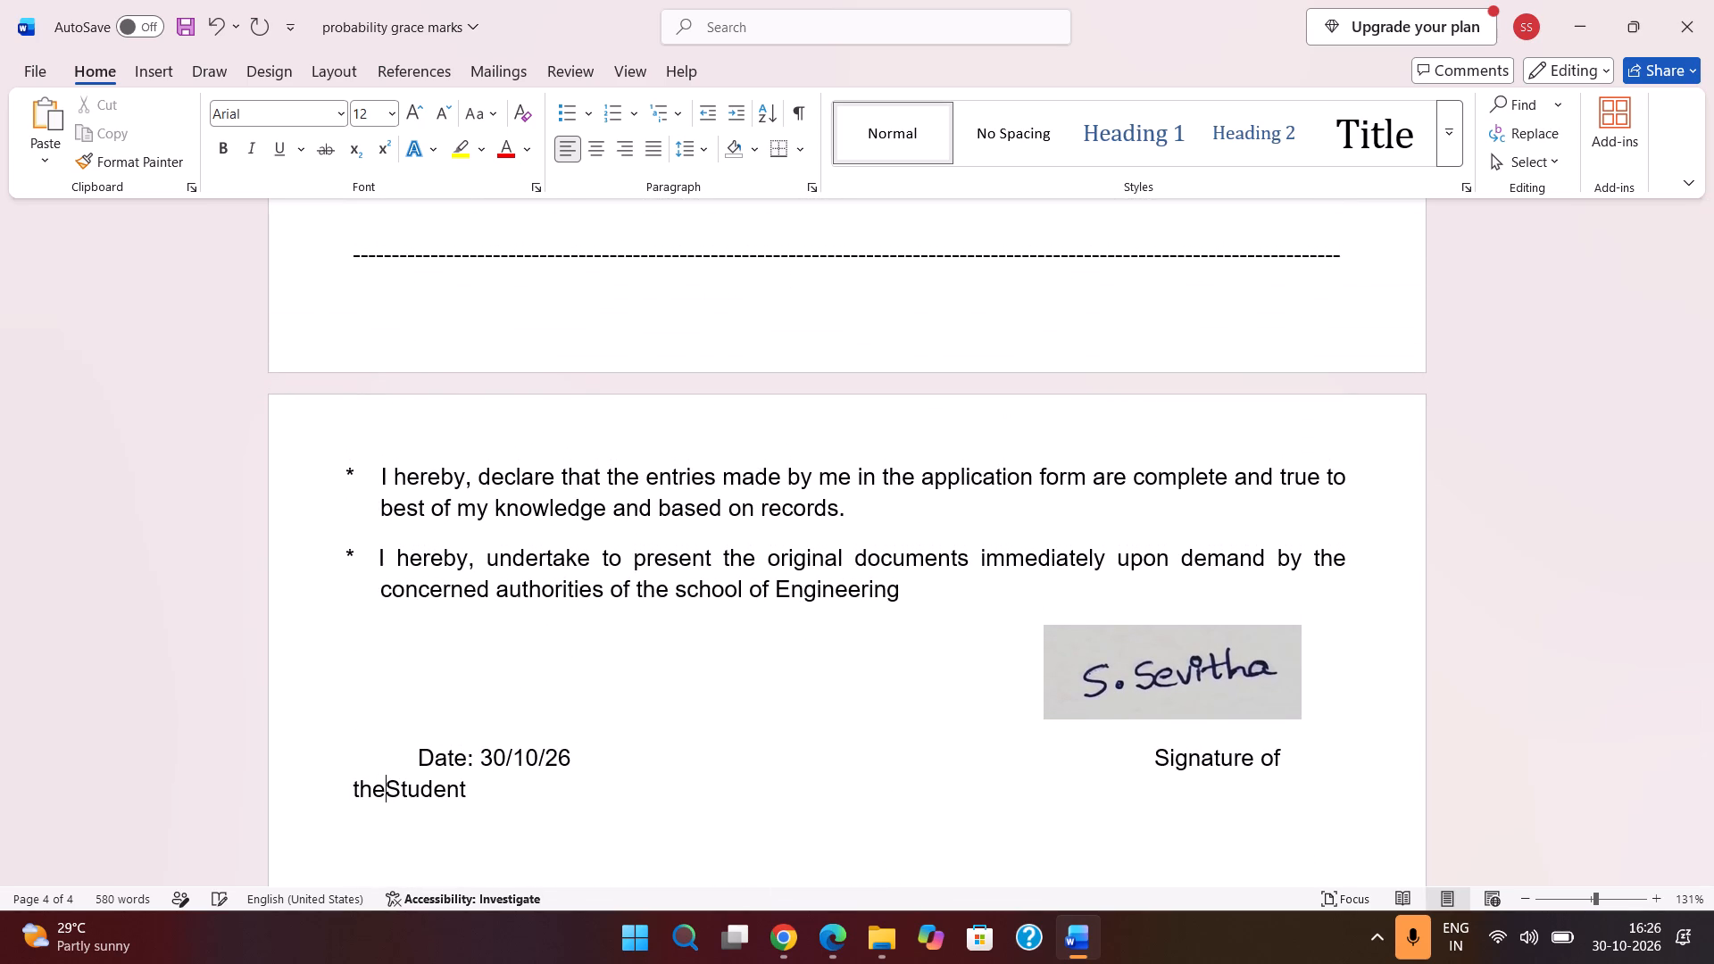
key("BackSpace")
key("BackSpace")
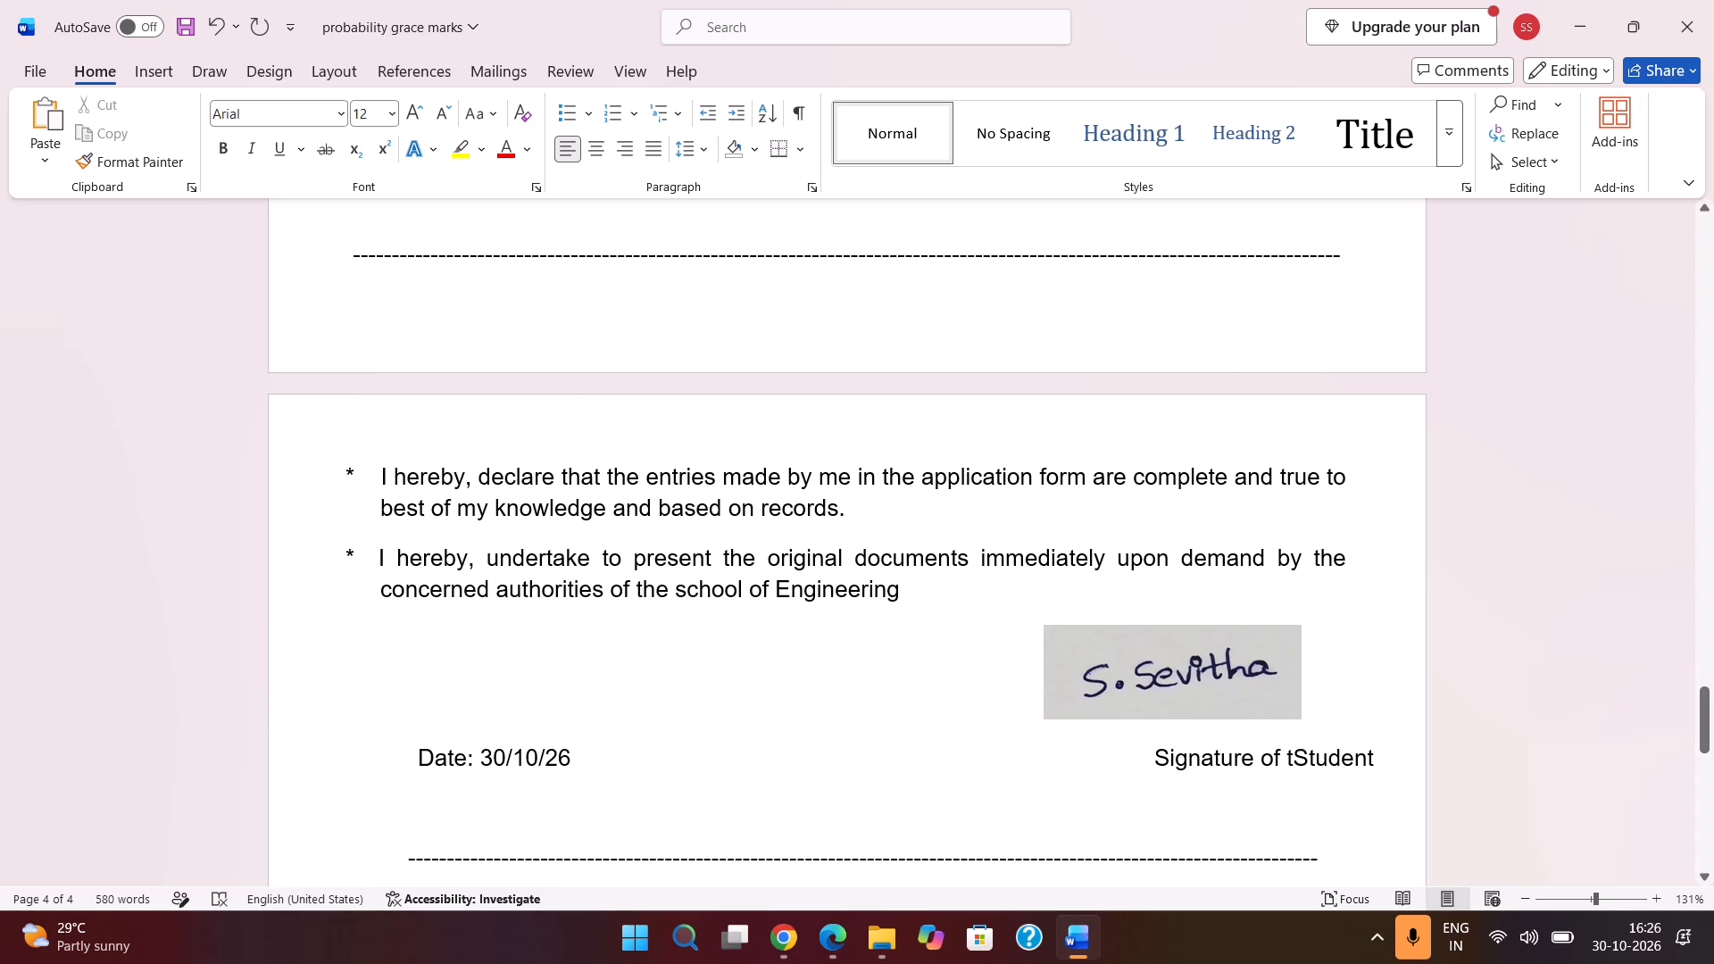
Reduce the blank spacing before "Signature of tStudent" so the label starts closer to the date, slightly before the signature image.
left_click(1160, 762)
key("BackSpace")
key("BackSpace")
key("BackSpace")
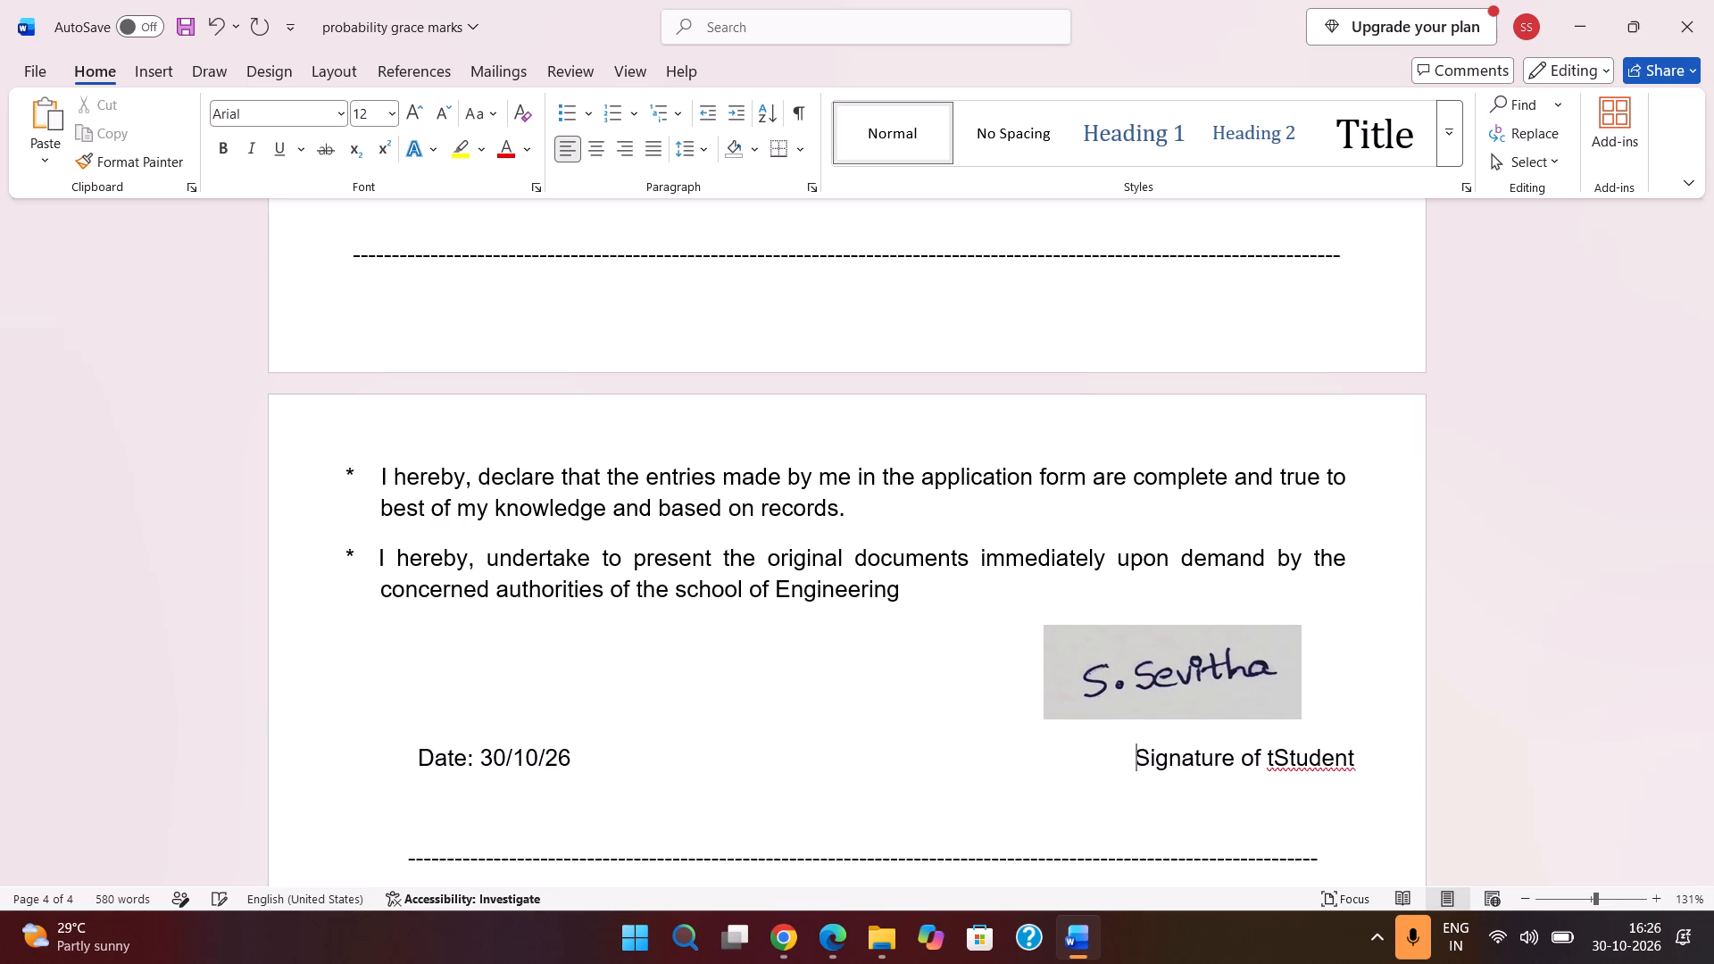
key("BackSpace")
key("BackSpace")
key("BackSpace")
key("BackSpace")
key("BackSpace")
key("BackSpace")
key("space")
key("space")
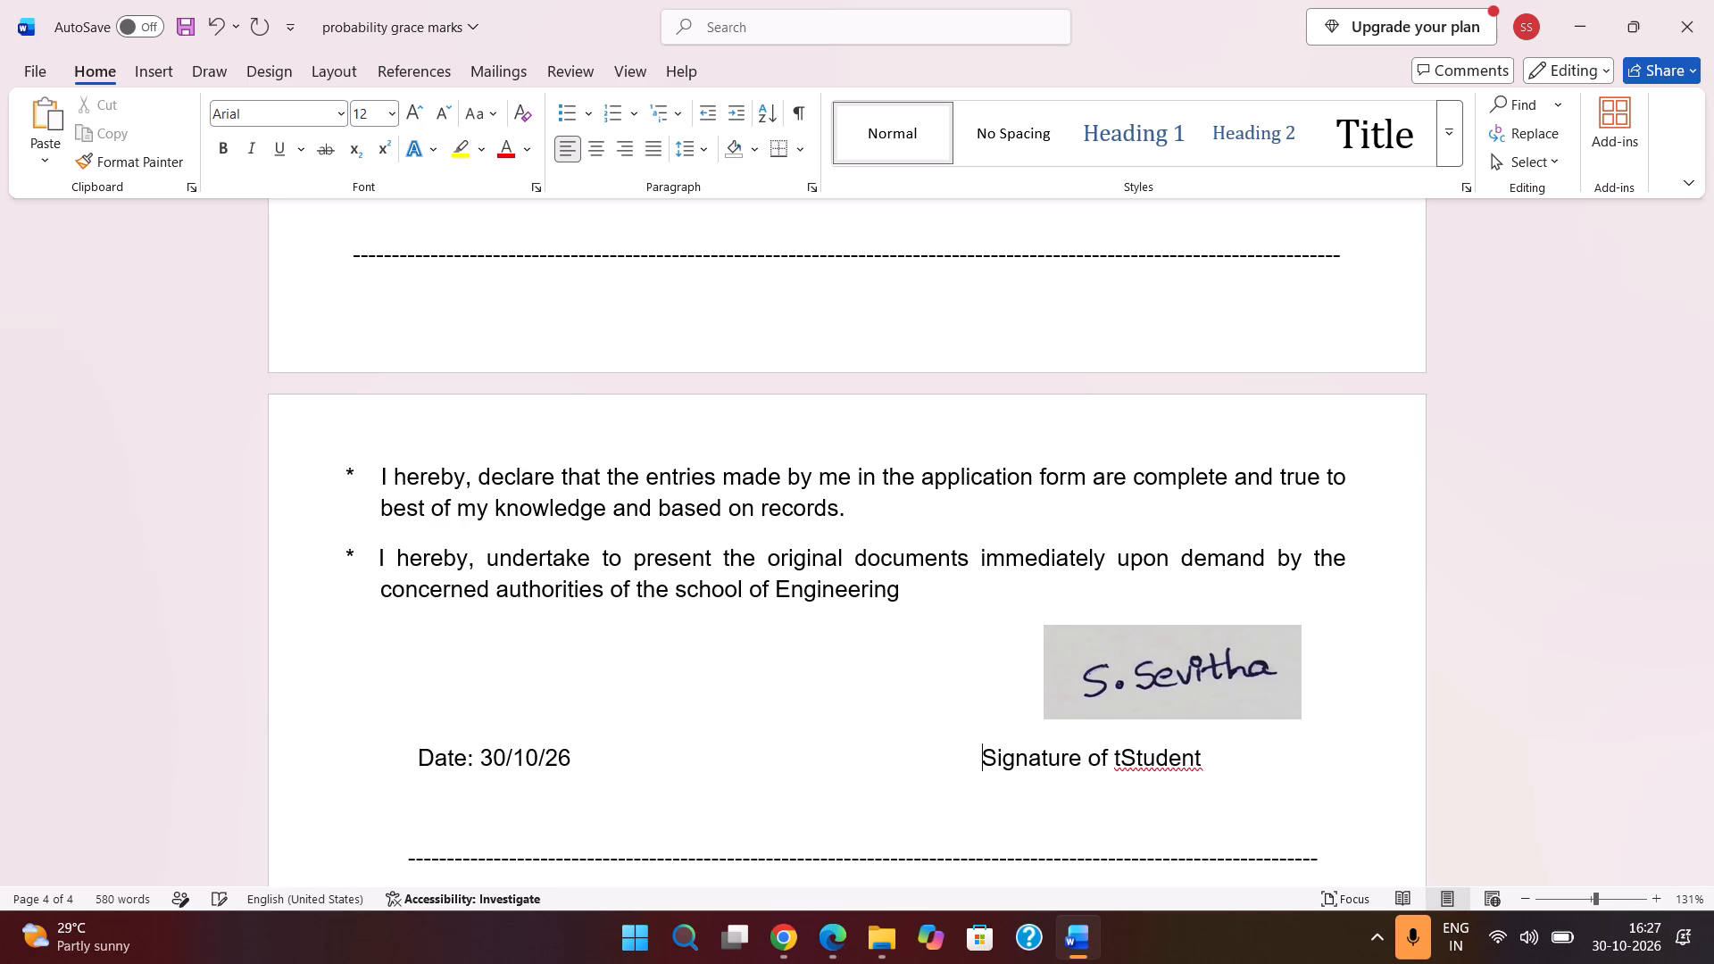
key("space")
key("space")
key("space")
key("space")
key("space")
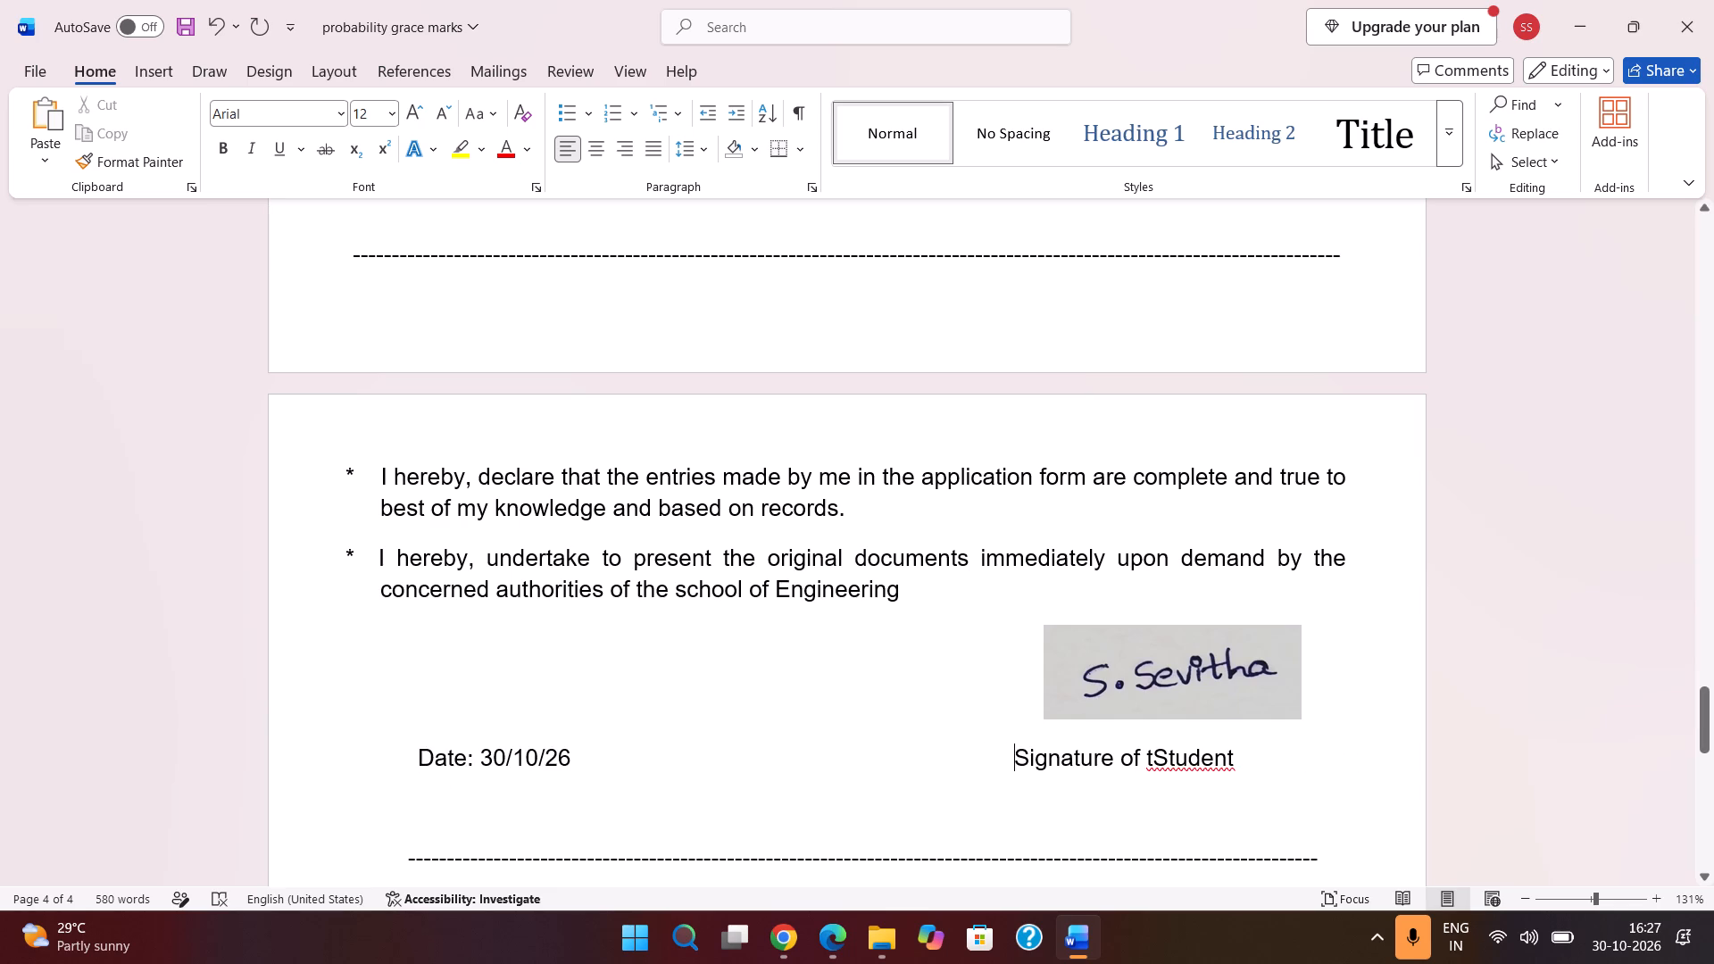
Insert the missing "he" and a space after the "t" so the label reads "Signature of the Student".
left_click(1153, 752)
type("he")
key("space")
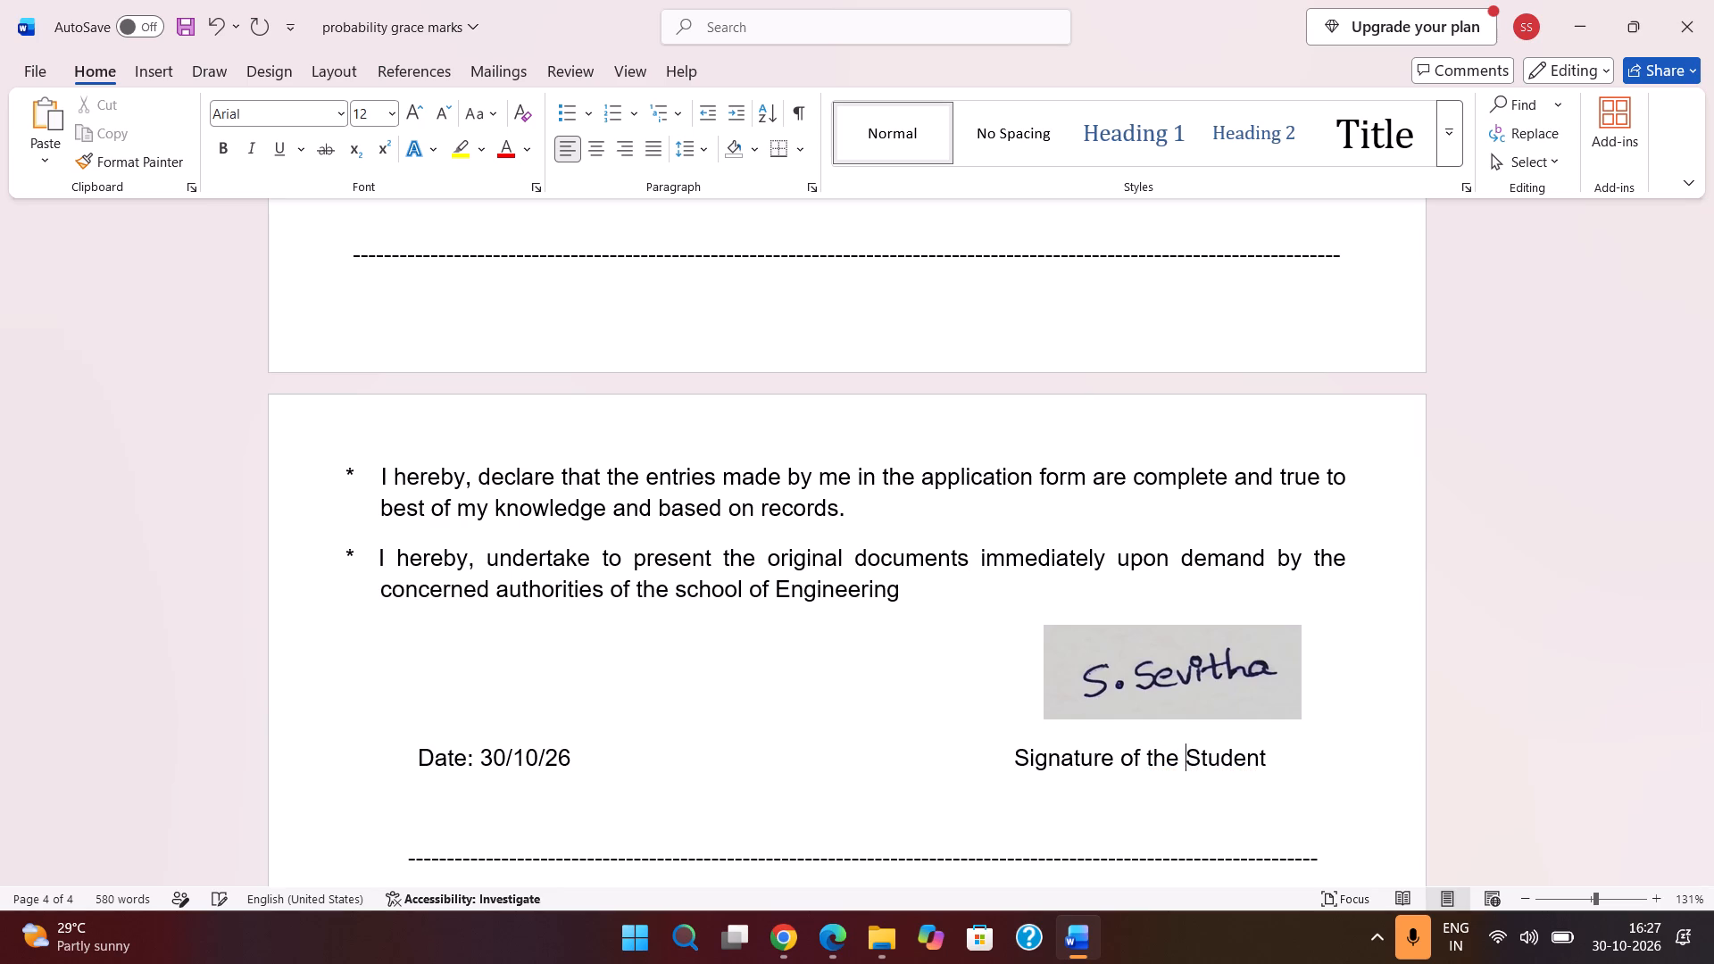
Add seven spaces before "Signature of the Student" to align the label beneath the signature image.
left_click(1016, 759)
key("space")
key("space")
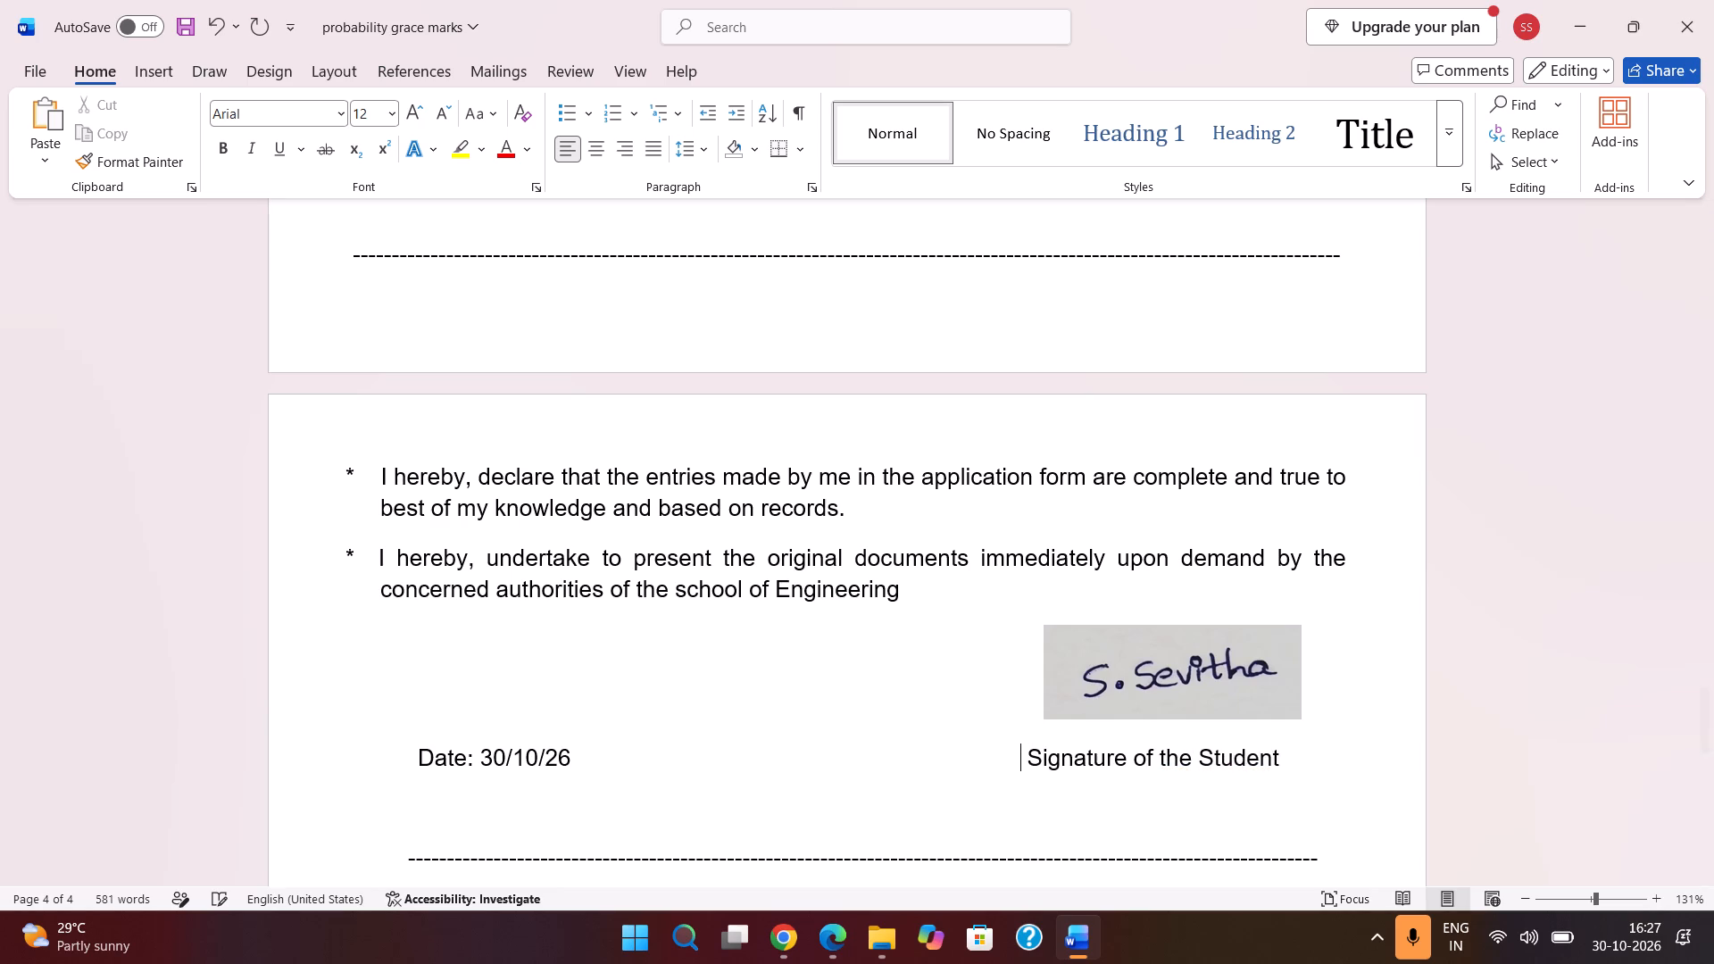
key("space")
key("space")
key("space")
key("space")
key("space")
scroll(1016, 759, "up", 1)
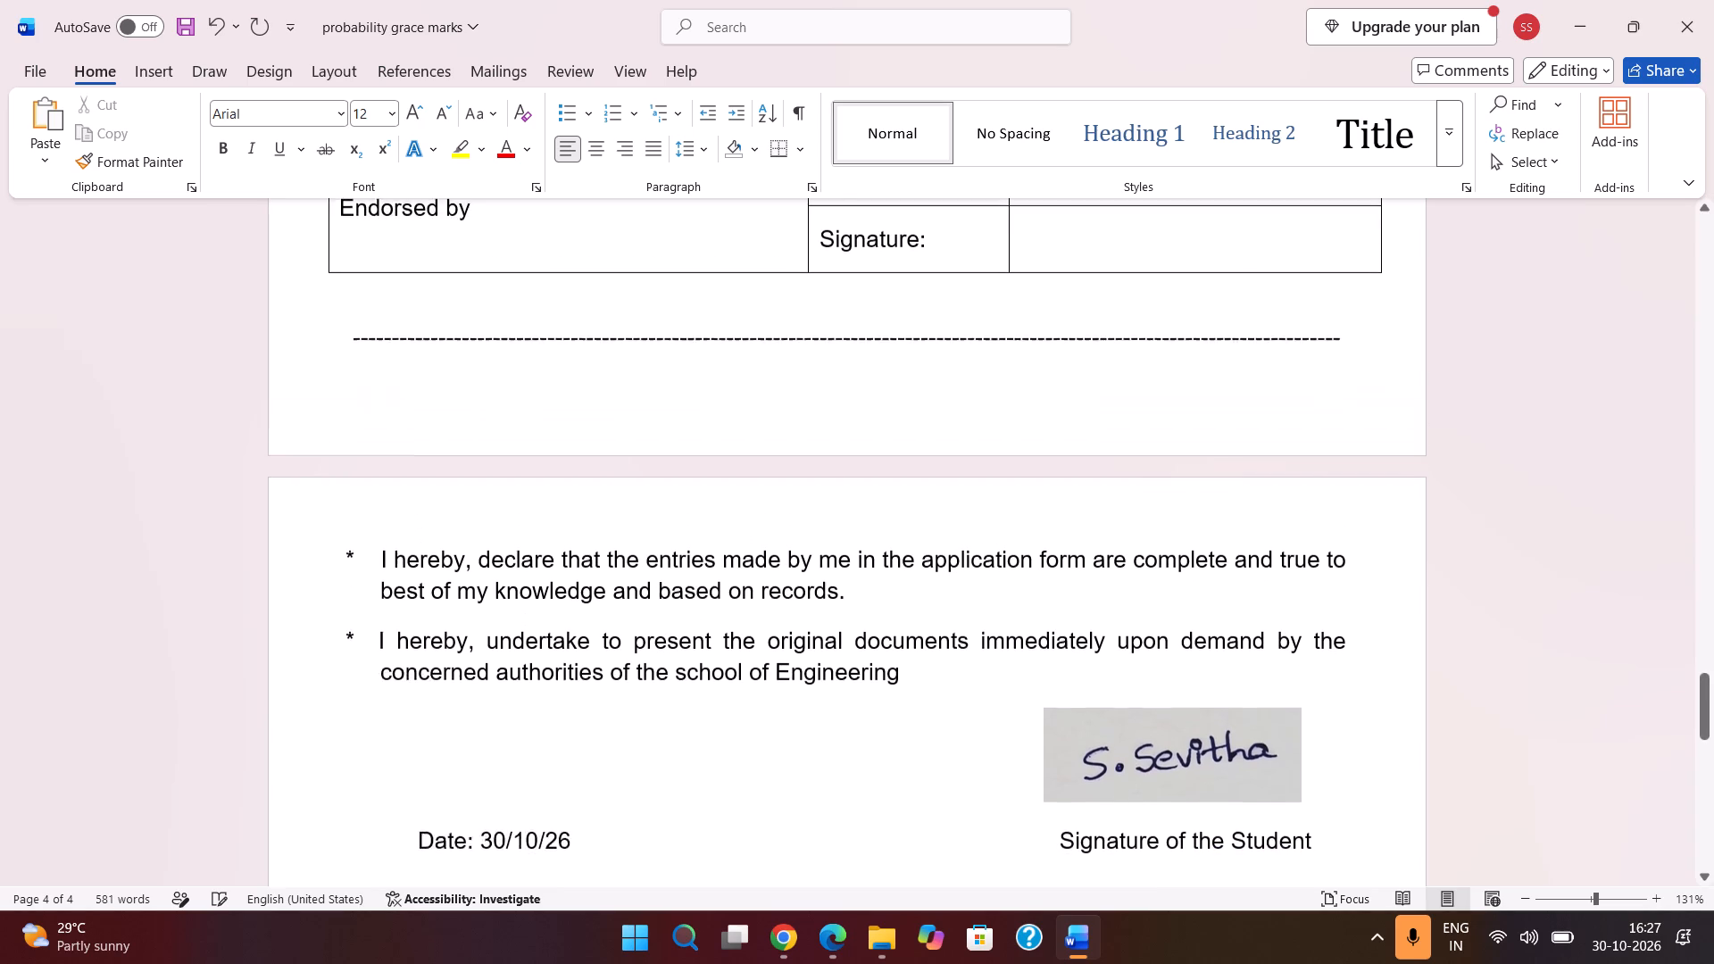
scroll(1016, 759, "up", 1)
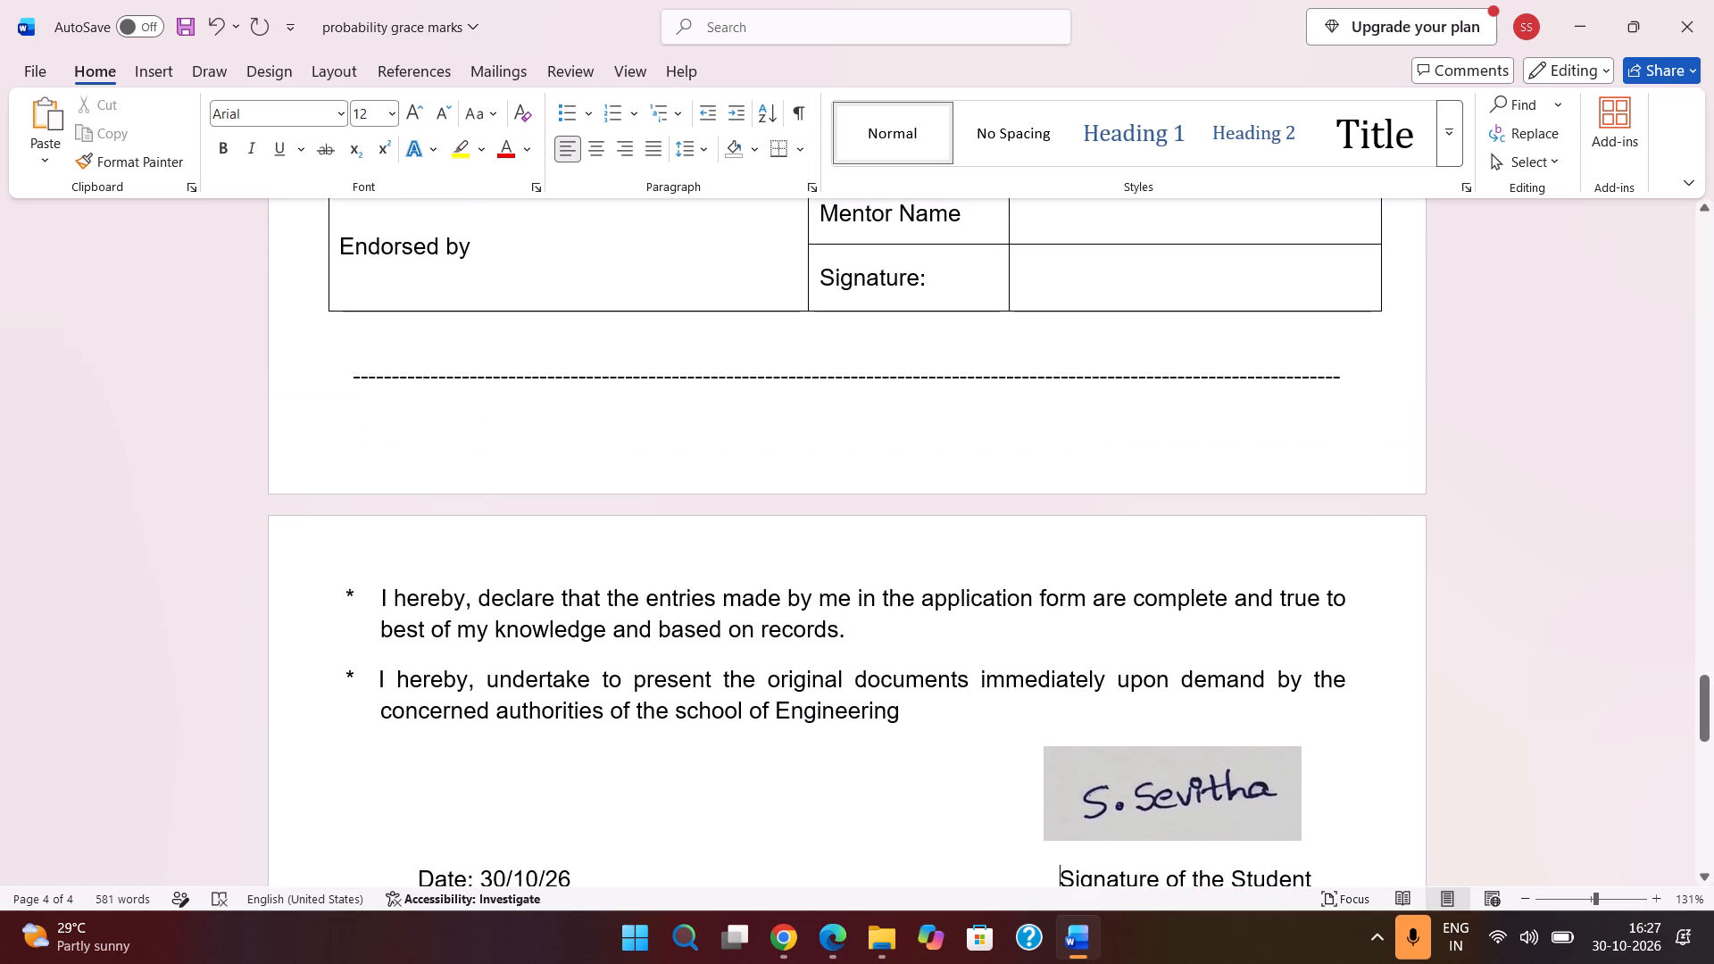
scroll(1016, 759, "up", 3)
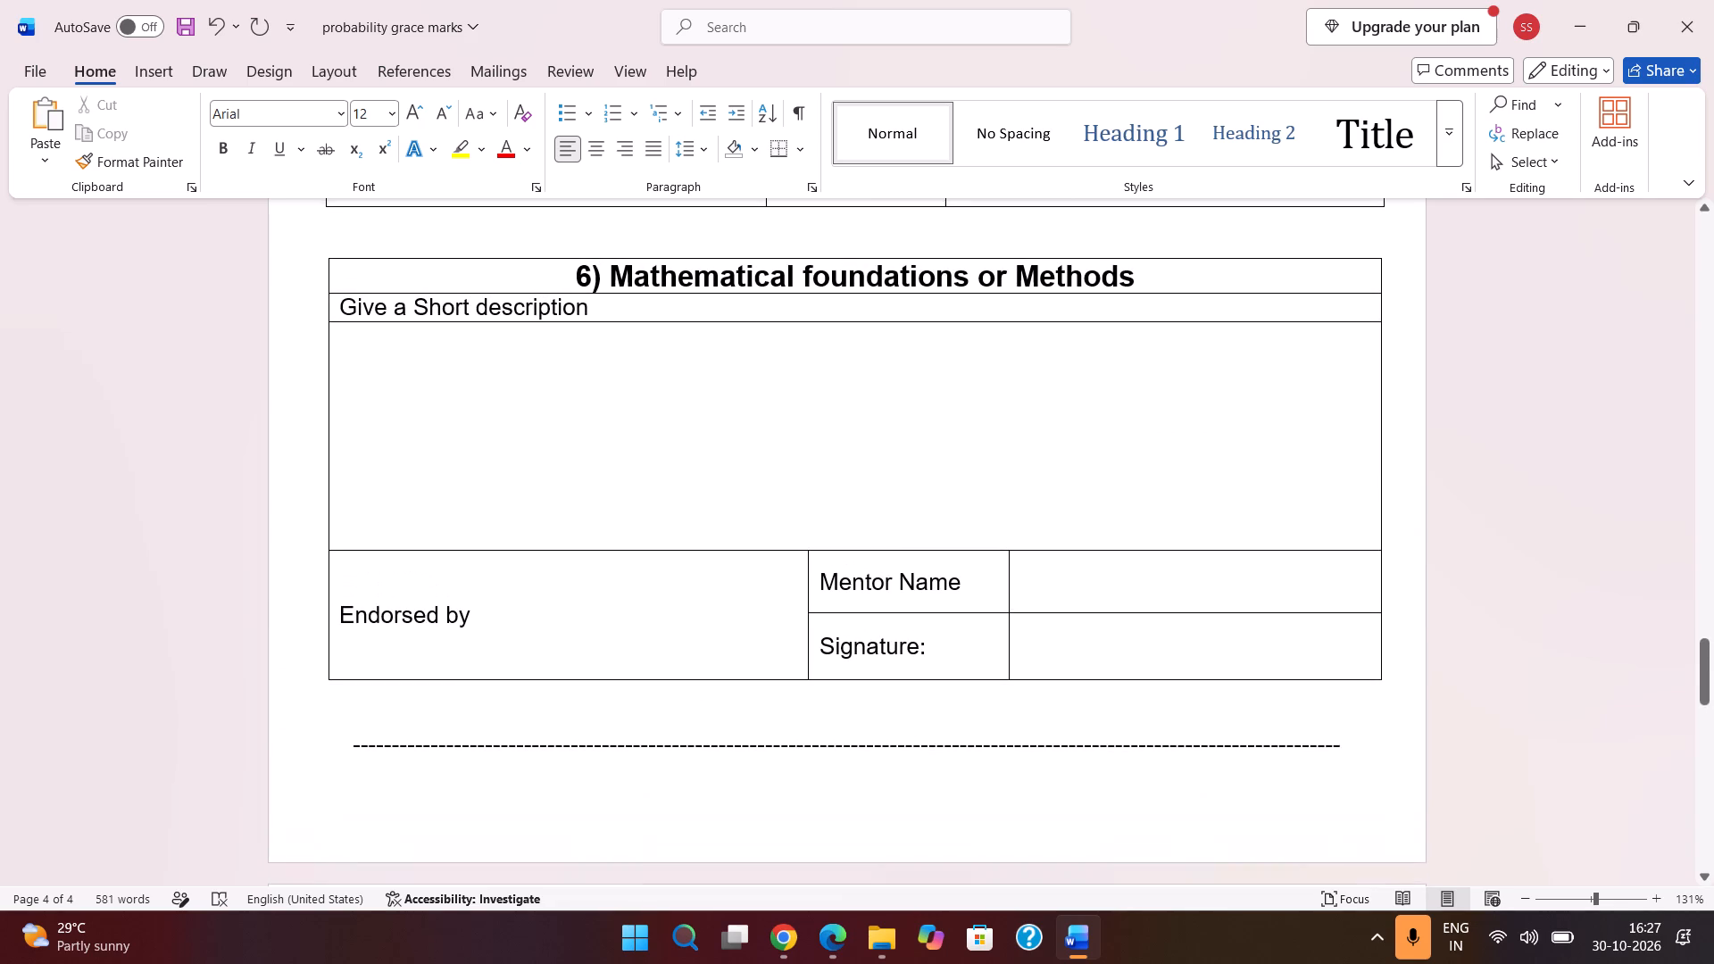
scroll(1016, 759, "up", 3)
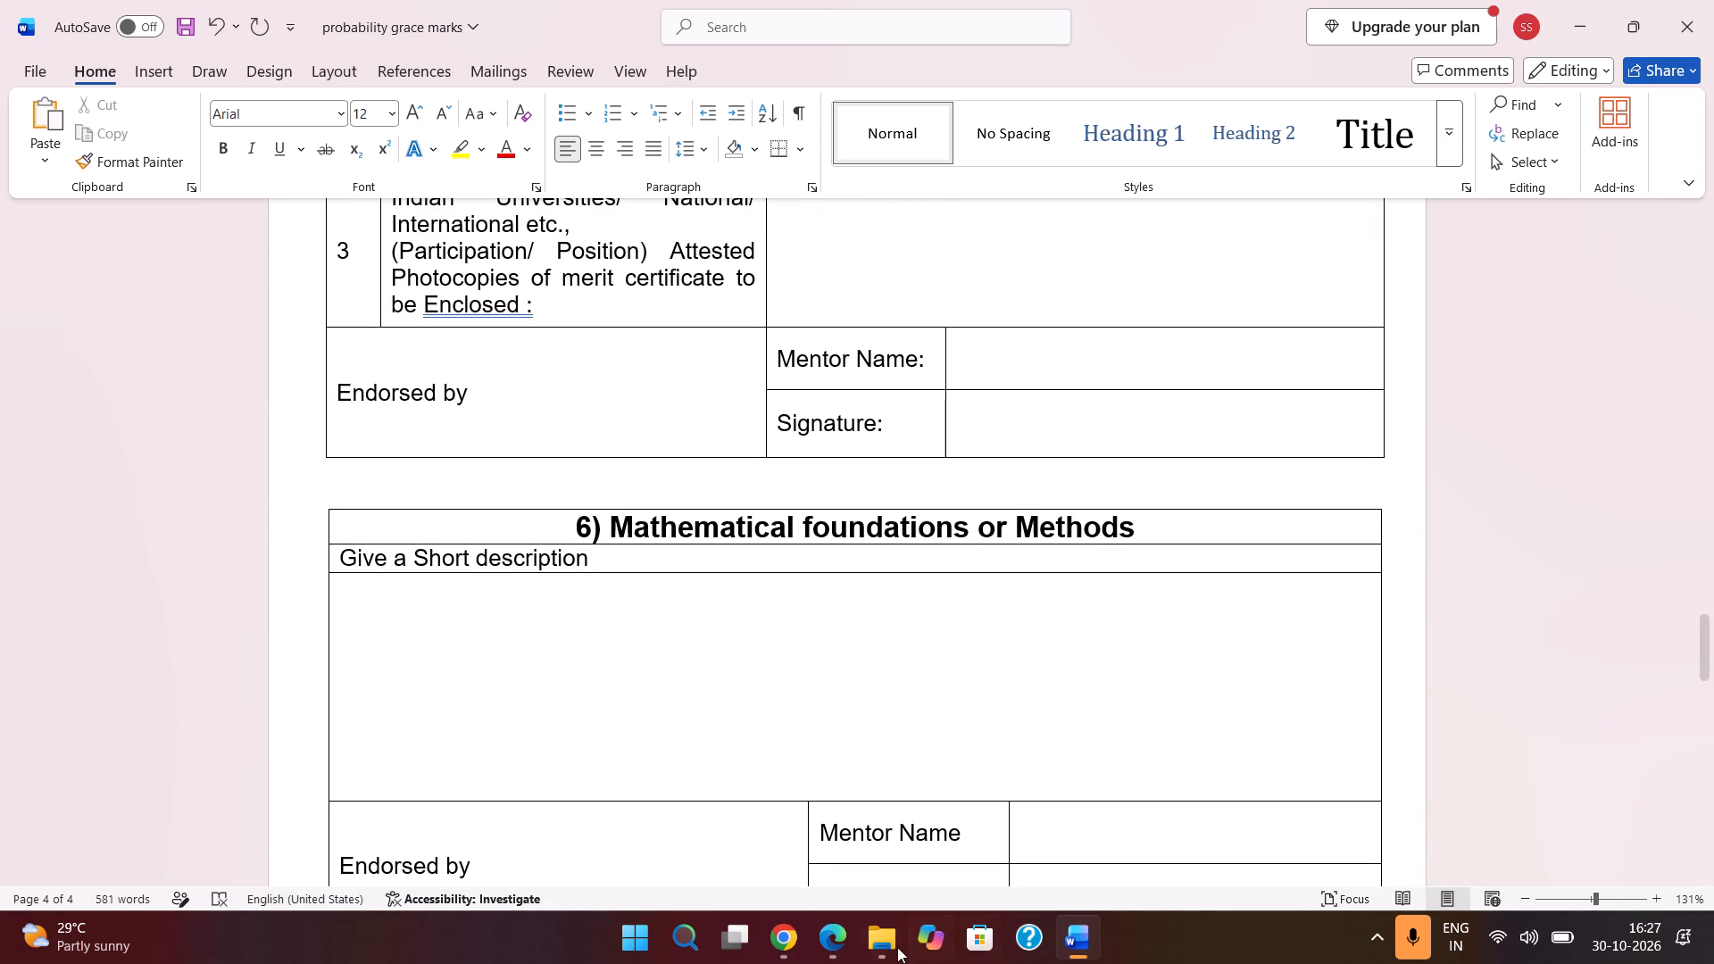
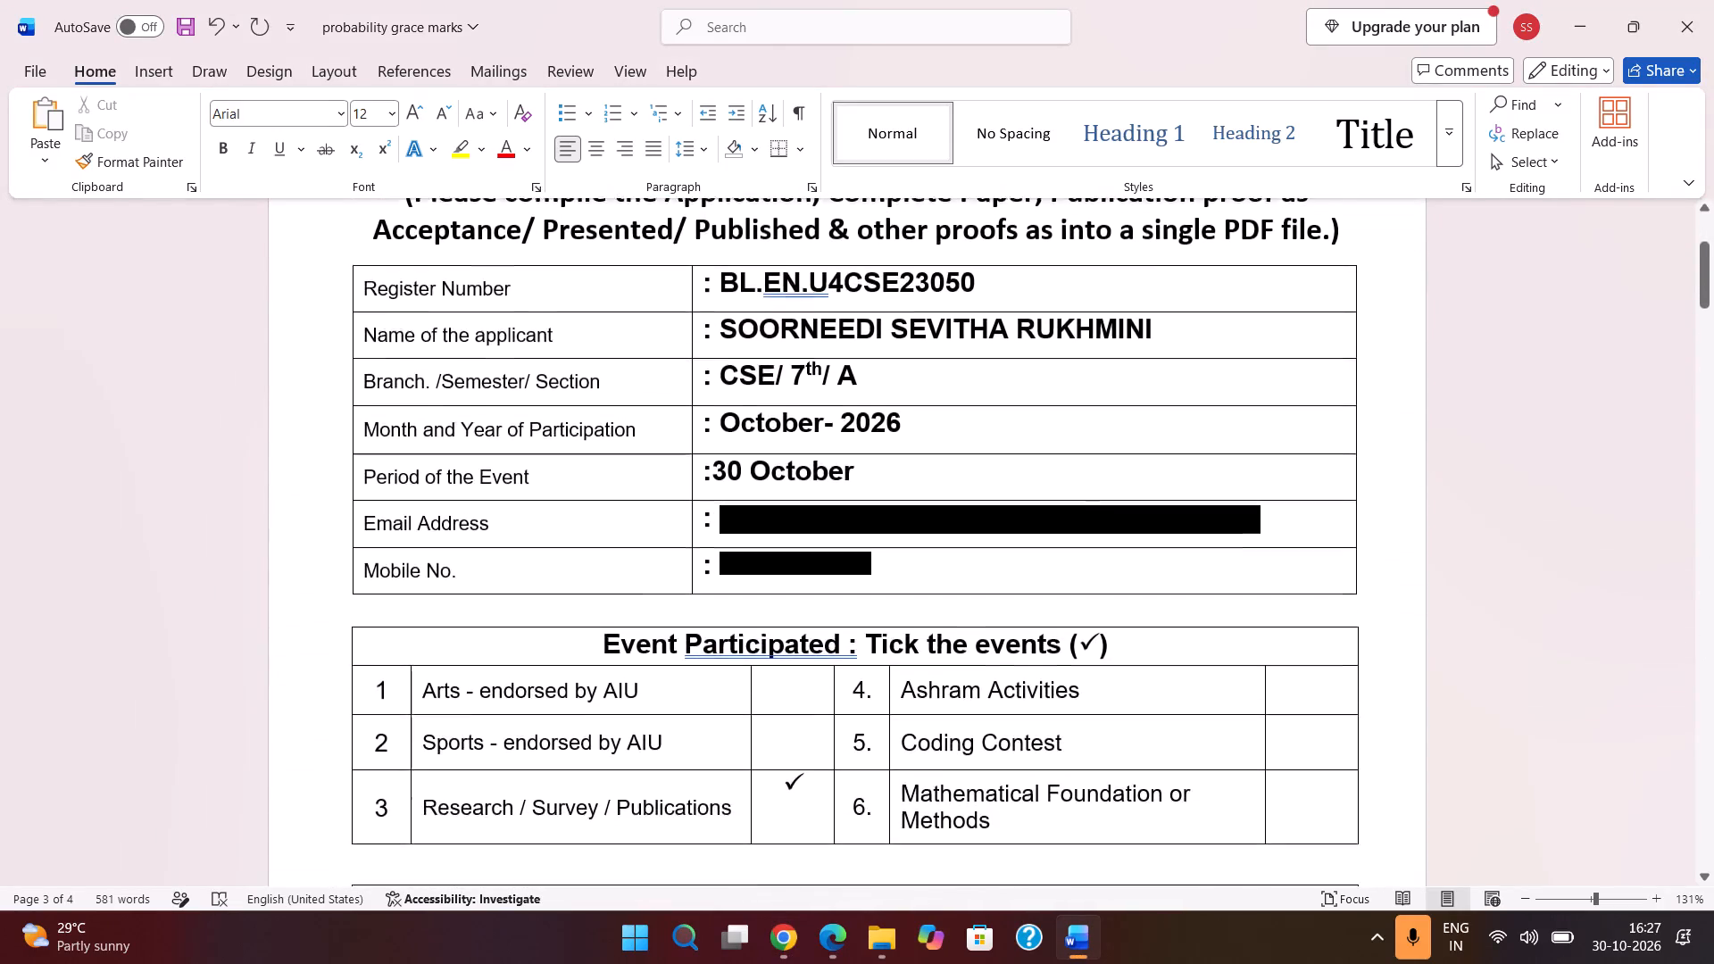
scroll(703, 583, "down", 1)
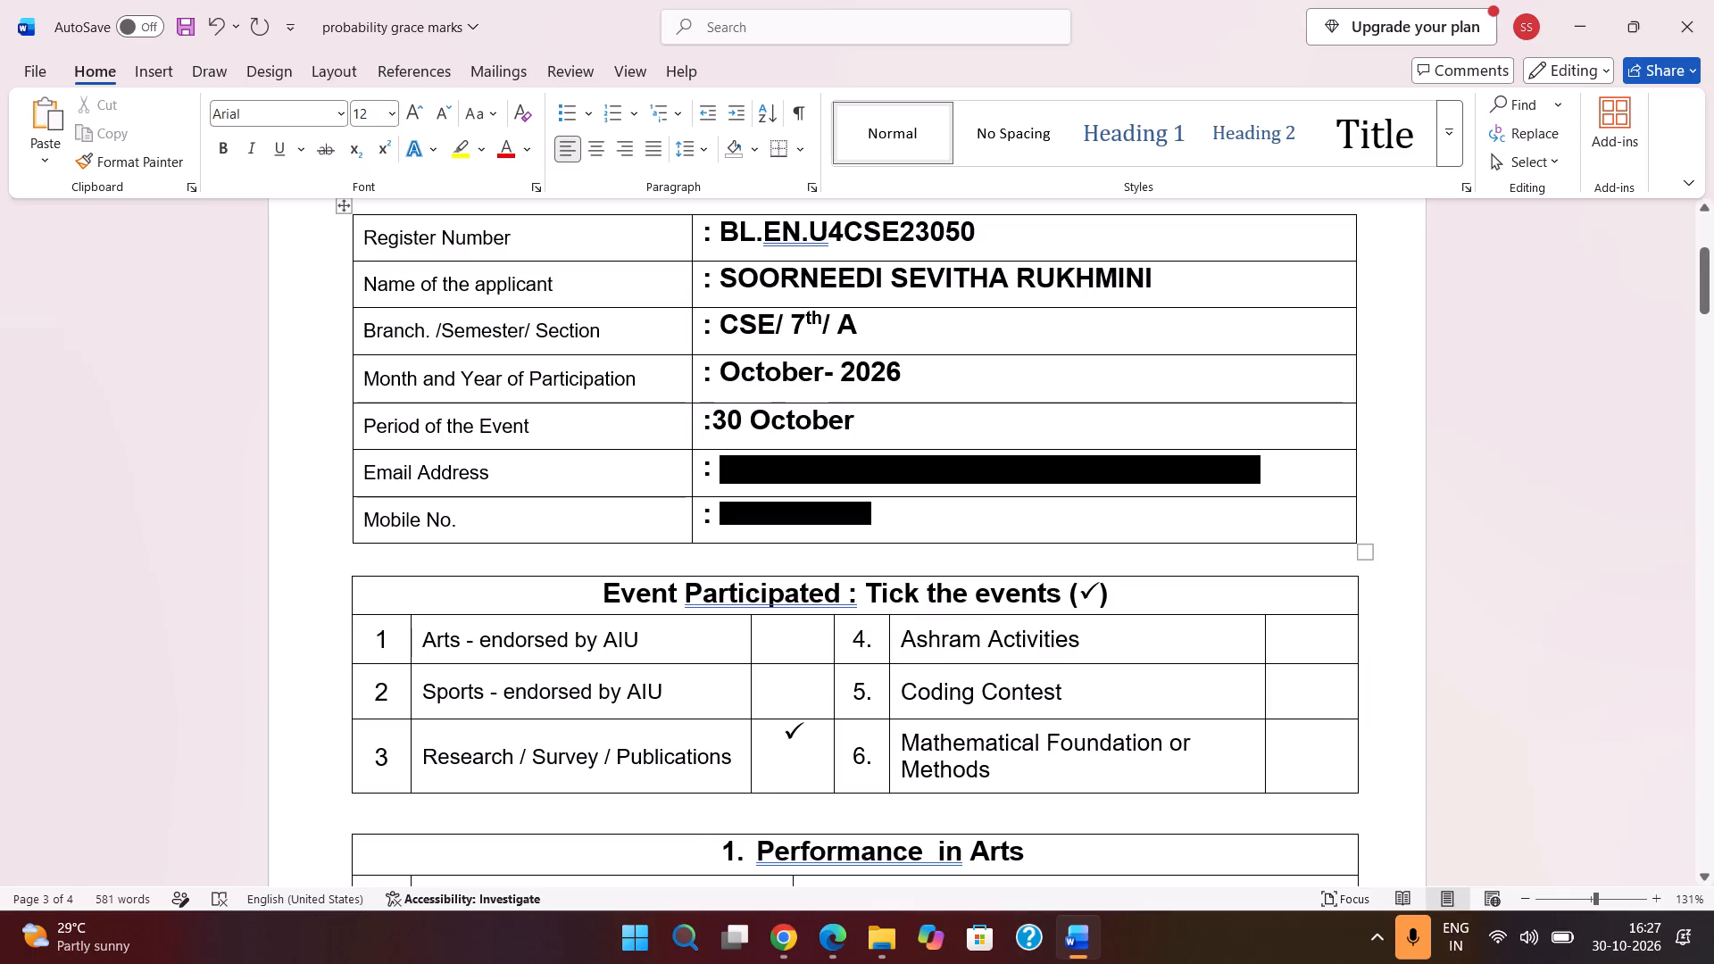
Review the completed grace marks form from the applicant details through the research section to the Grace Marks Awarded table.
scroll(878, 625, "down", 1)
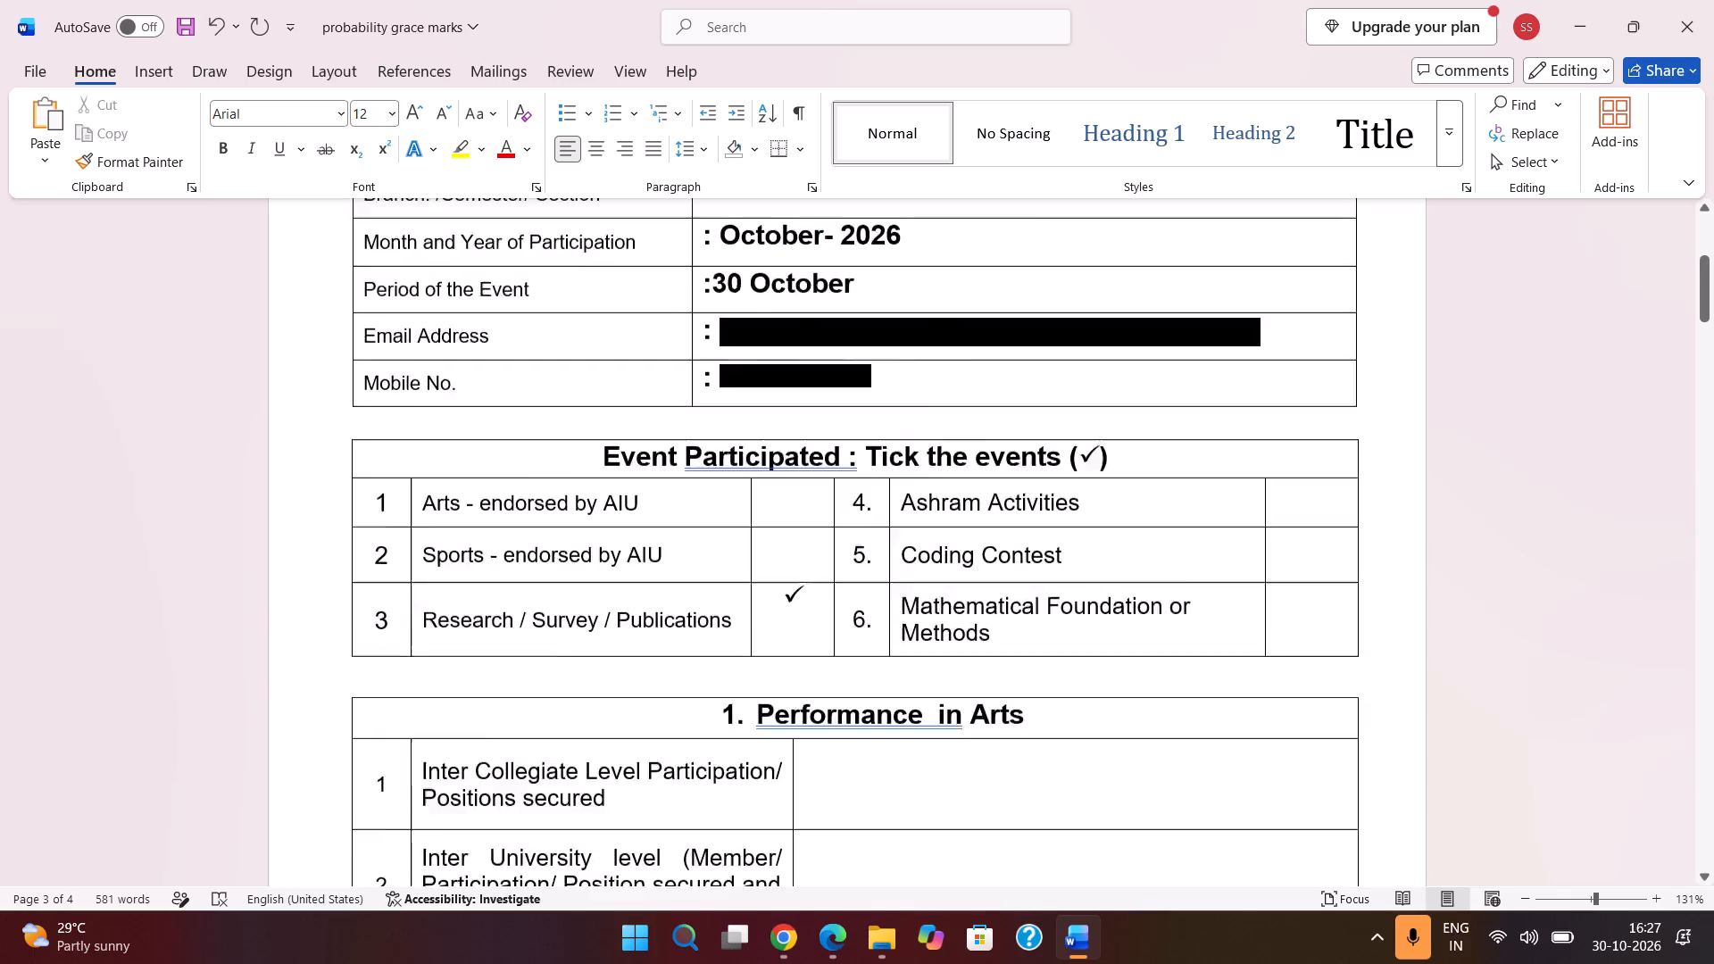
scroll(878, 625, "down", 6)
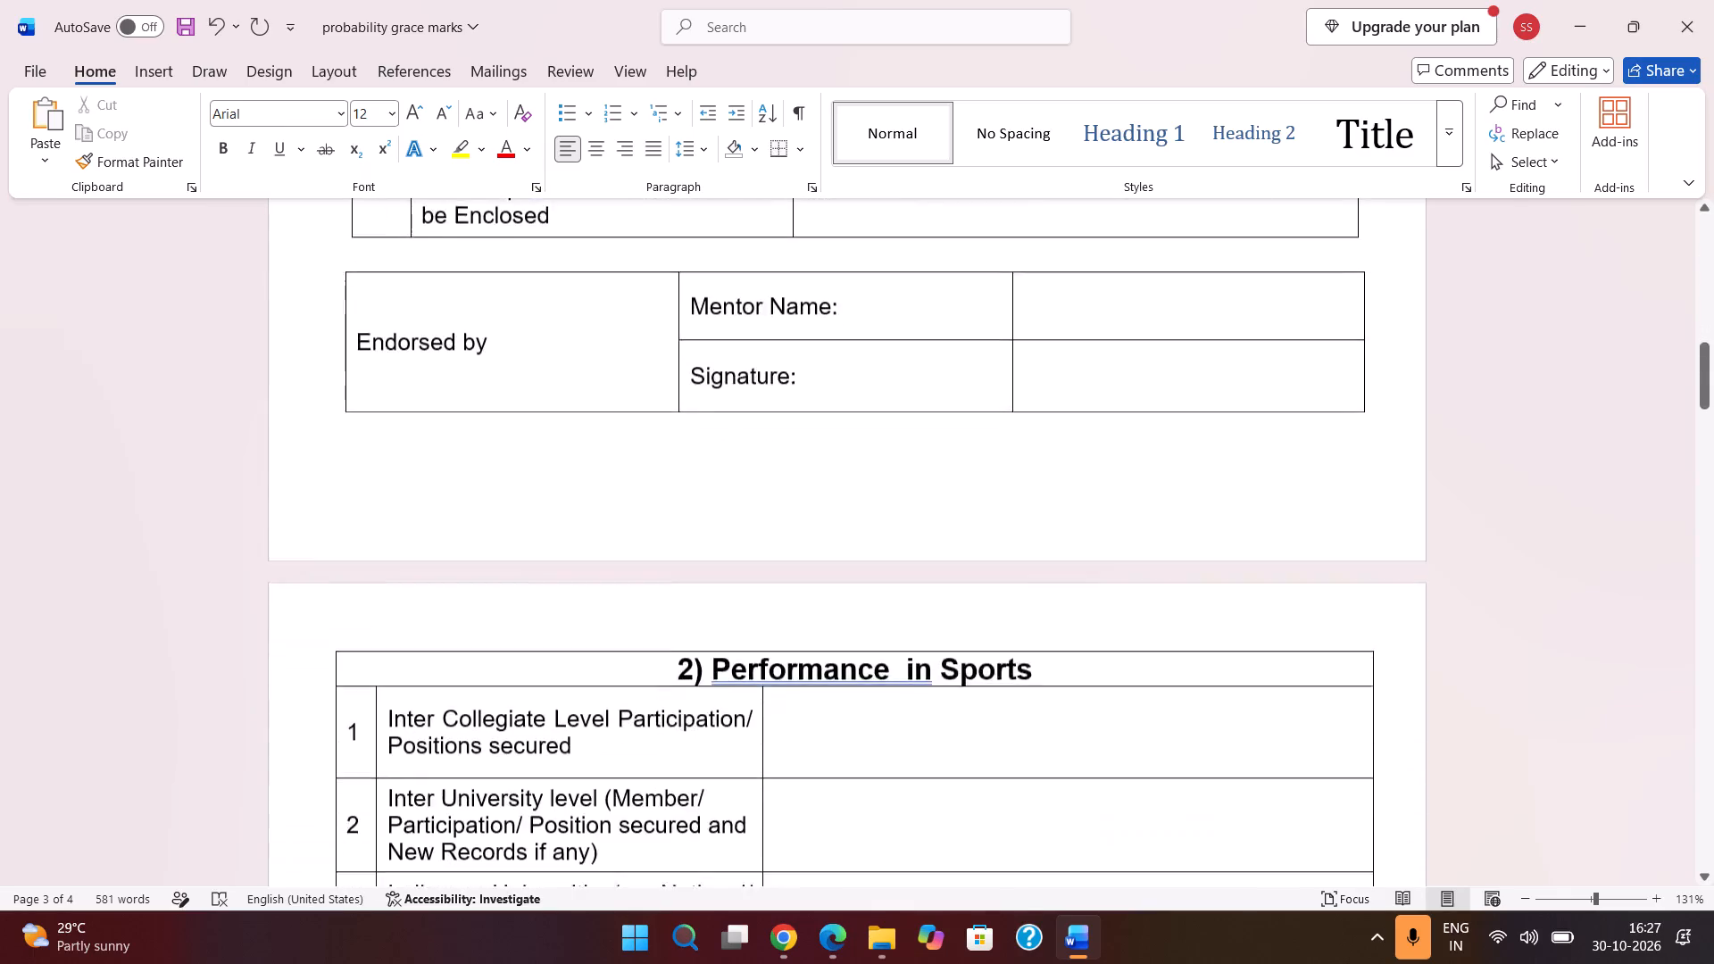
scroll(878, 625, "down", 5)
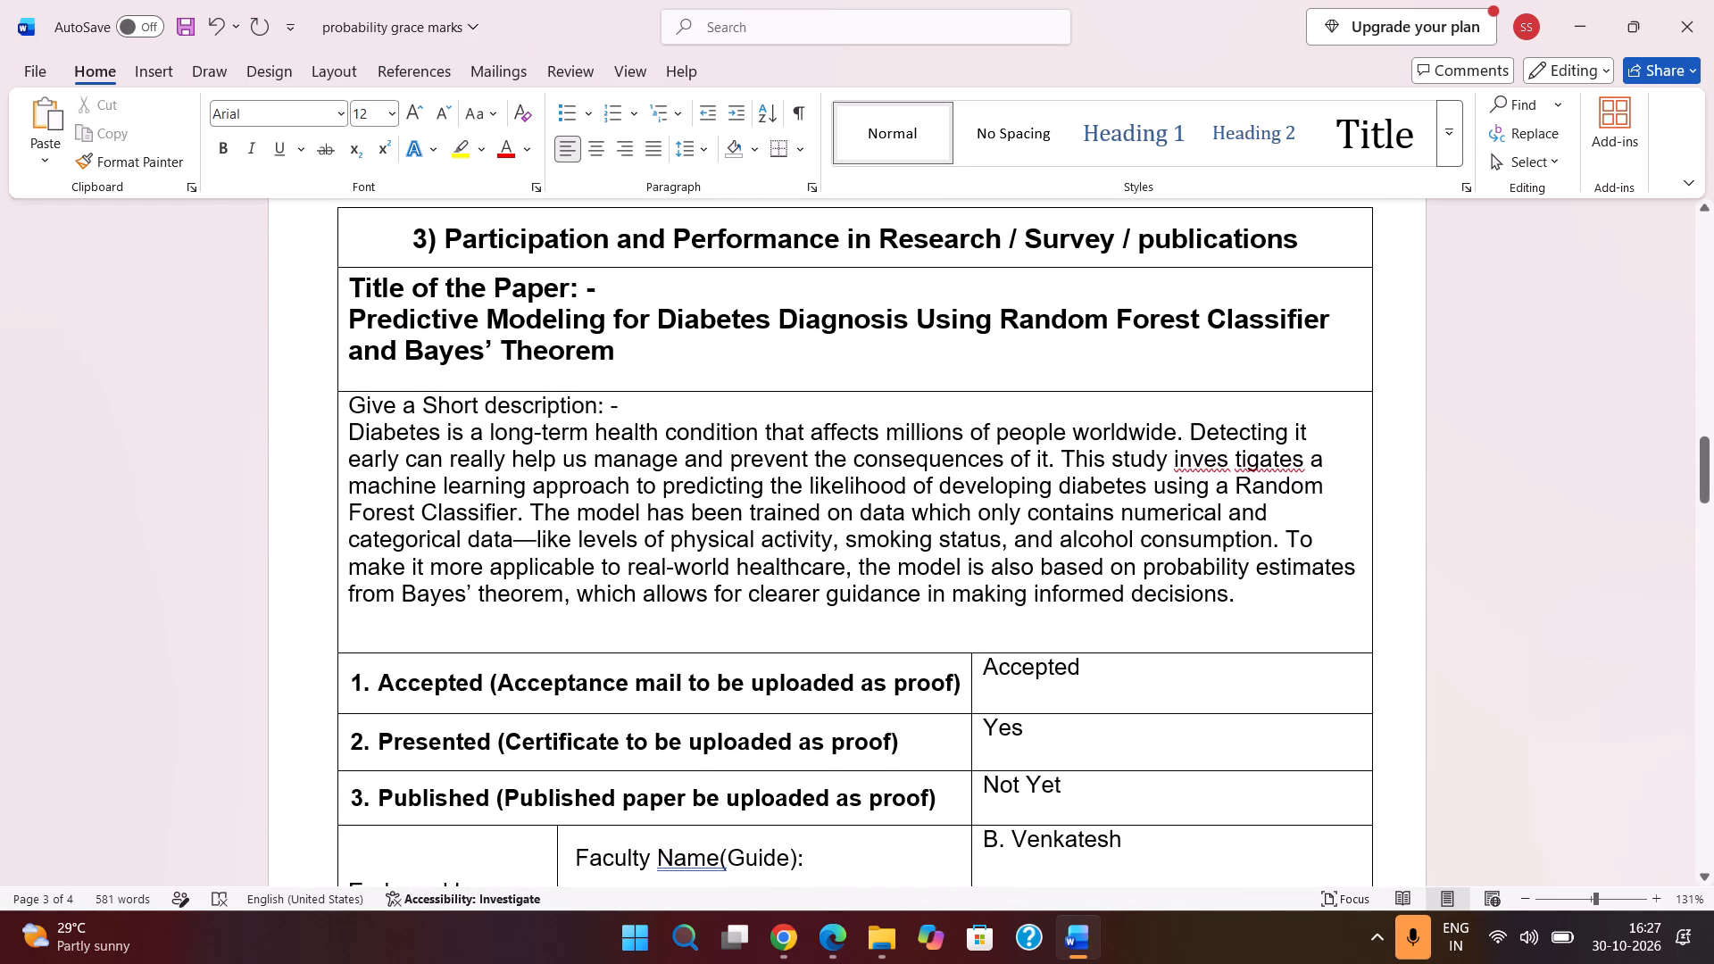
scroll(878, 625, "down", 3)
scroll(878, 625, "left", 2)
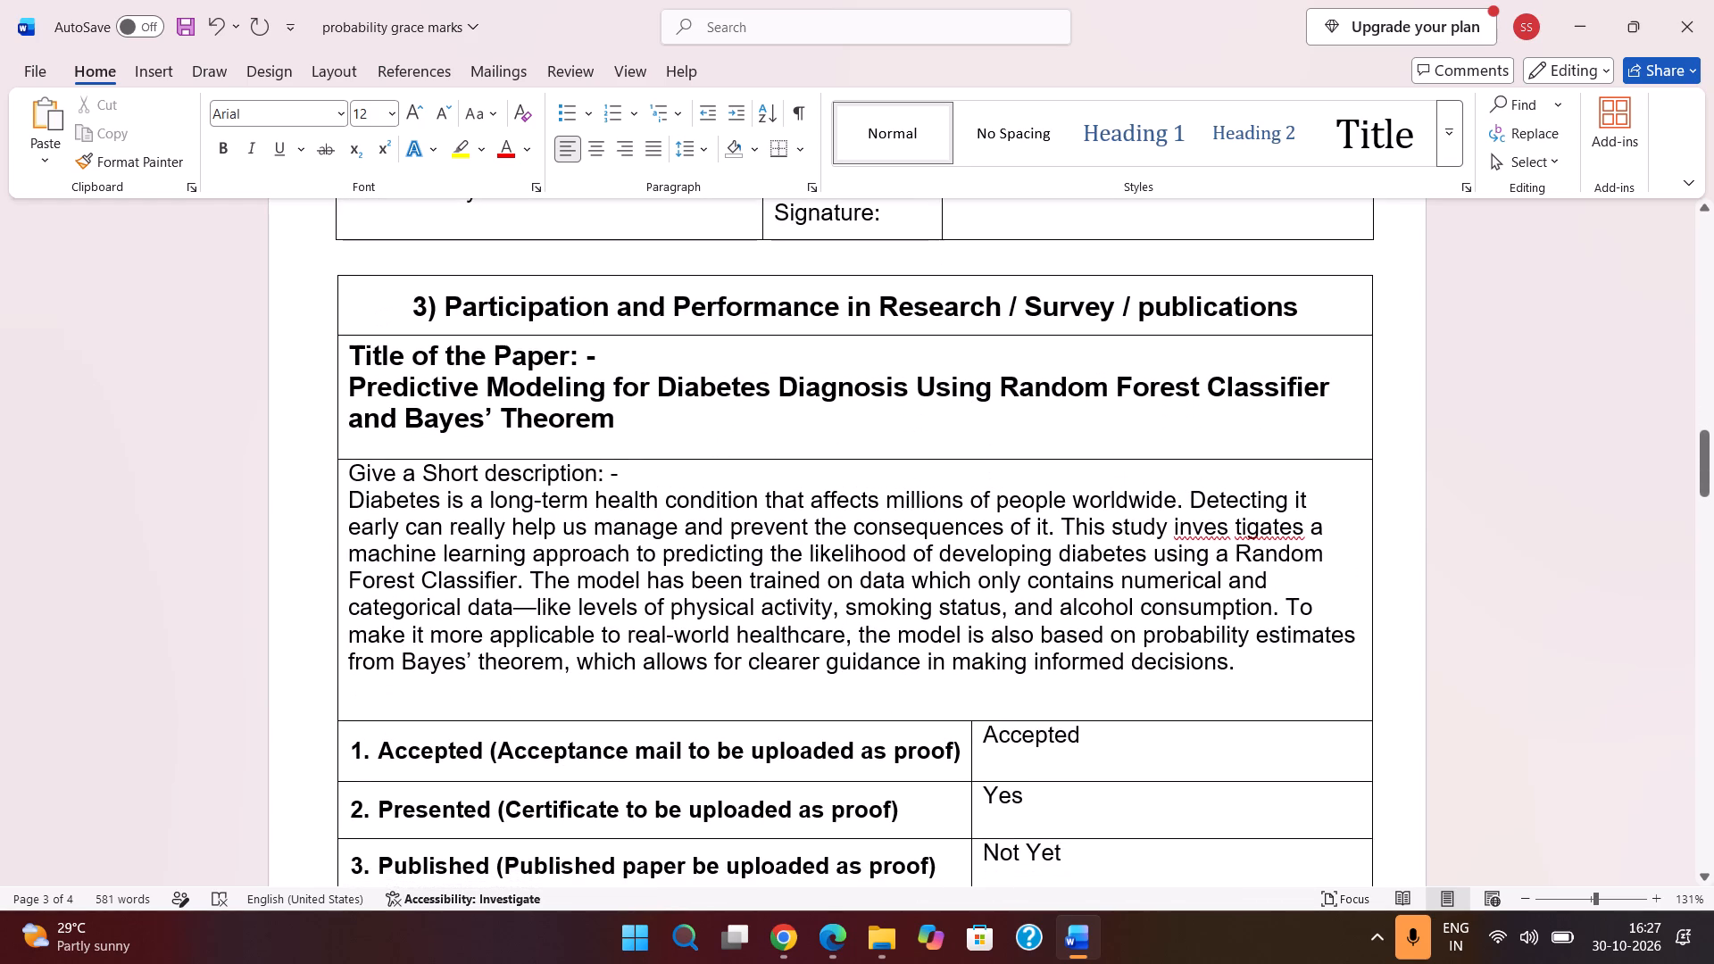
scroll(878, 625, "left", 1)
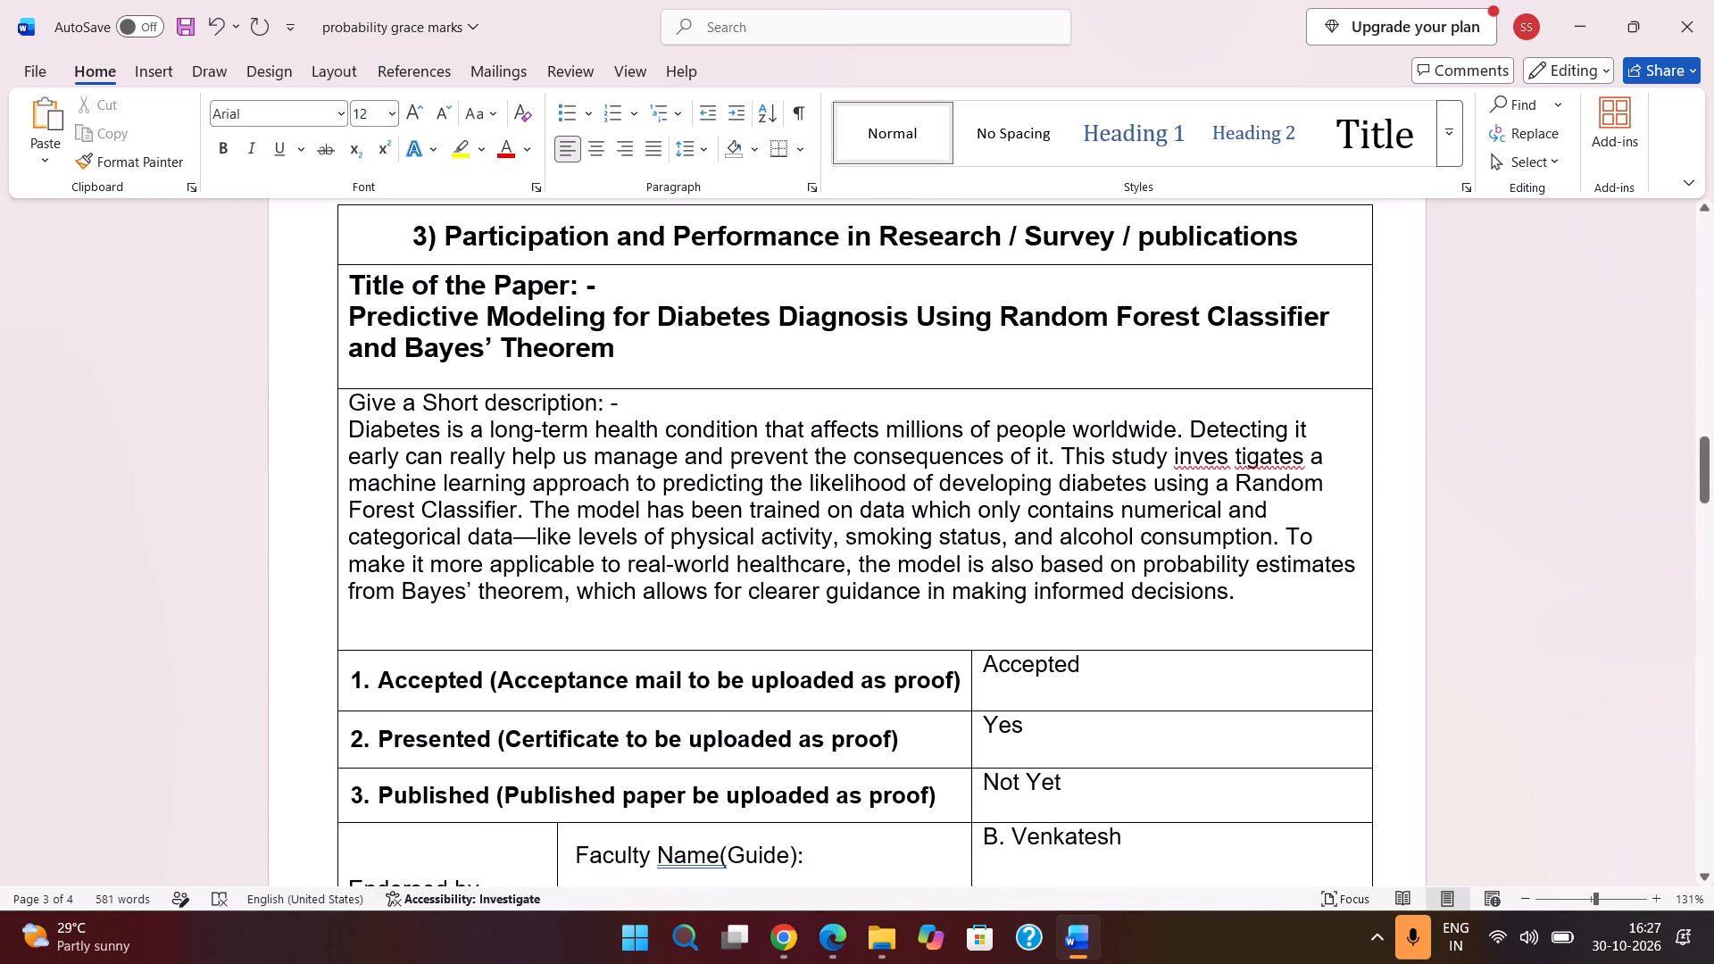
scroll(878, 625, "left", 1)
scroll(1067, 718, "down", 5)
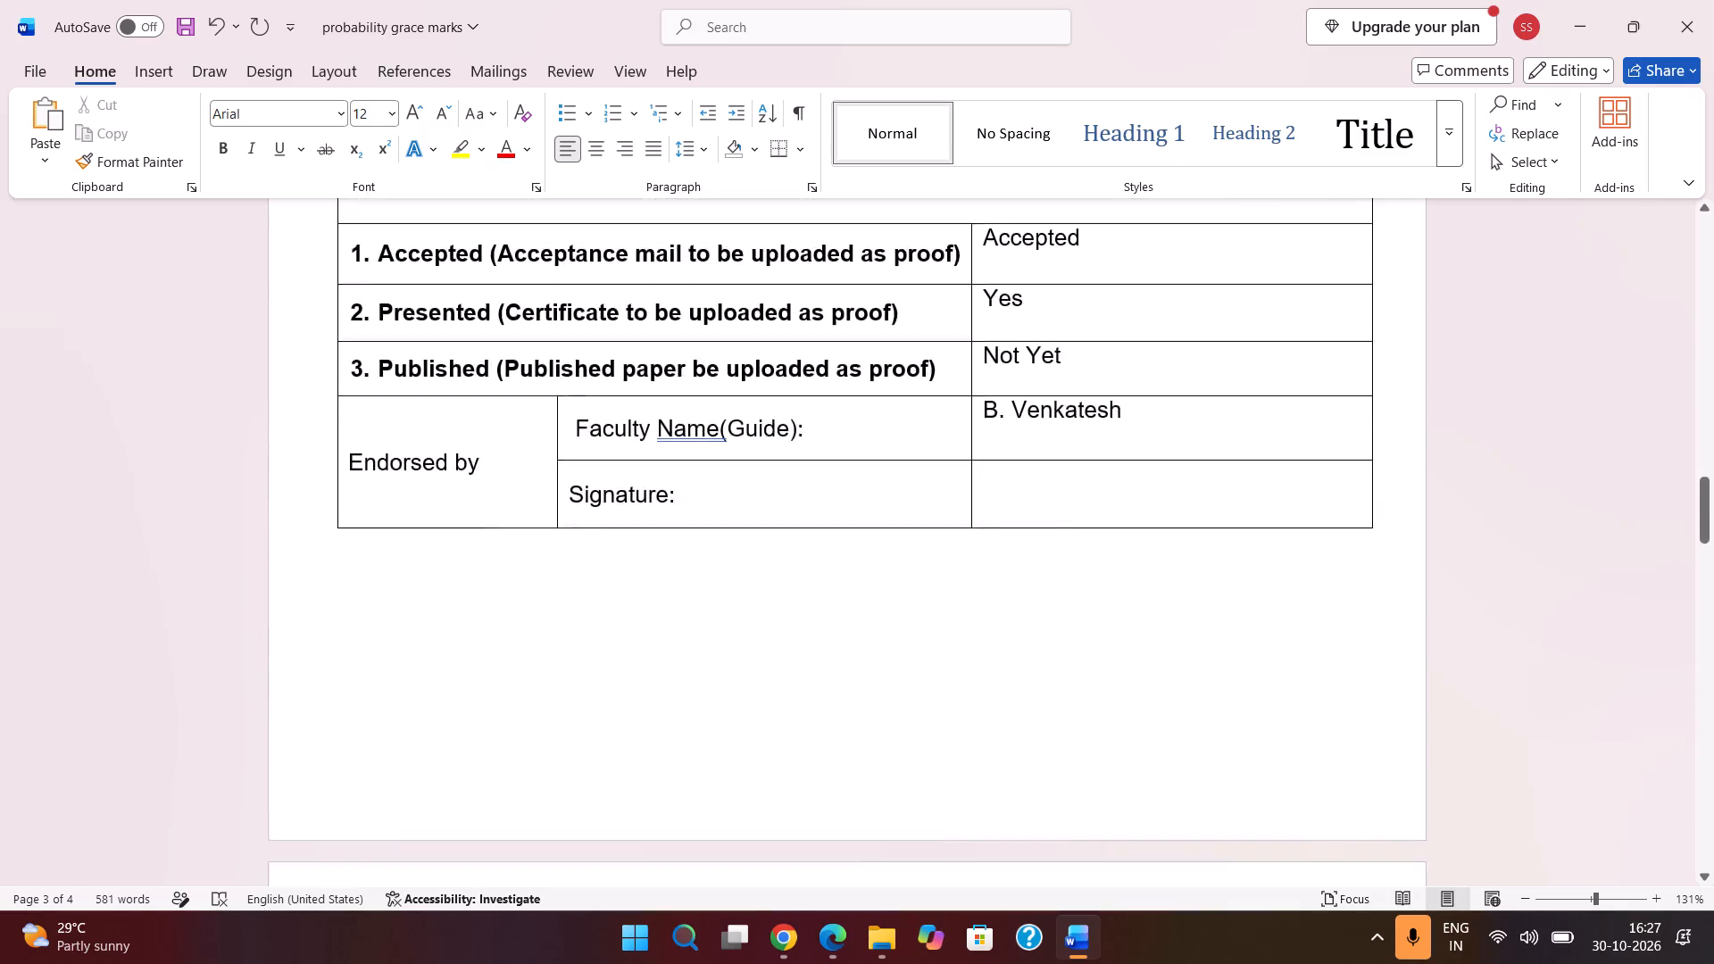
scroll(1067, 718, "down", 7)
Save the grace marks application document.
key("ctrl+s")
key("ctrl+s")
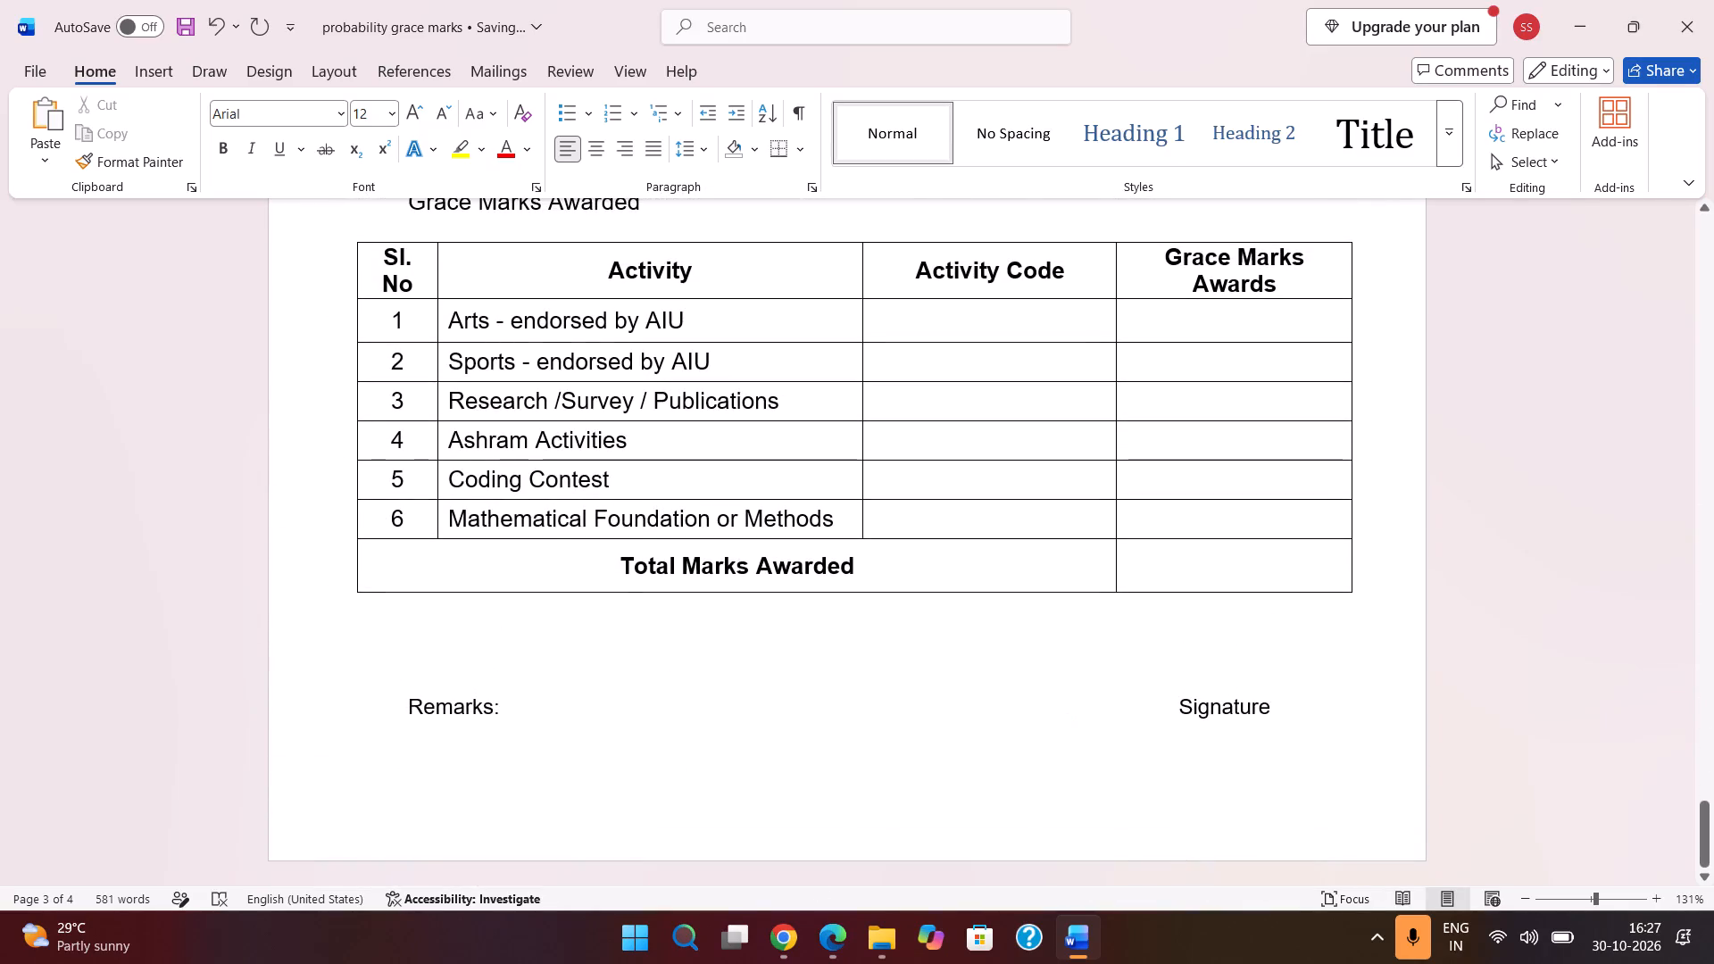
Save a copy of the form as a PDF named probability grace marks in the Downloads folder.
left_click(27, 78)
left_click(80, 424)
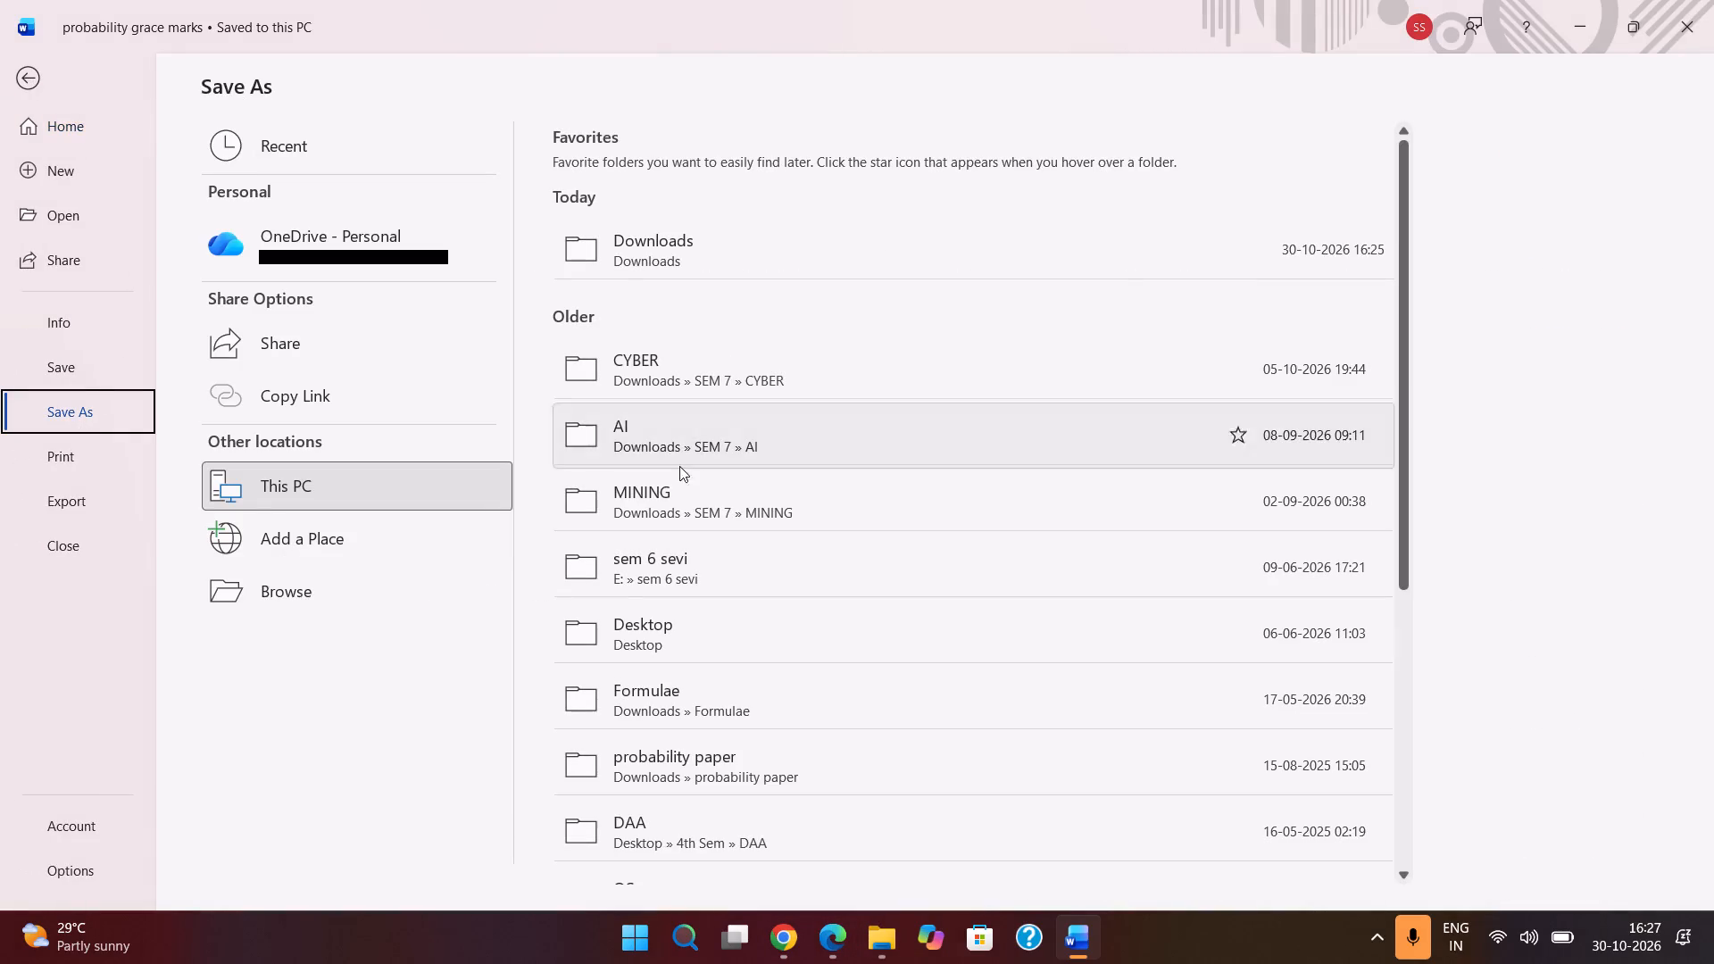
left_click(701, 264)
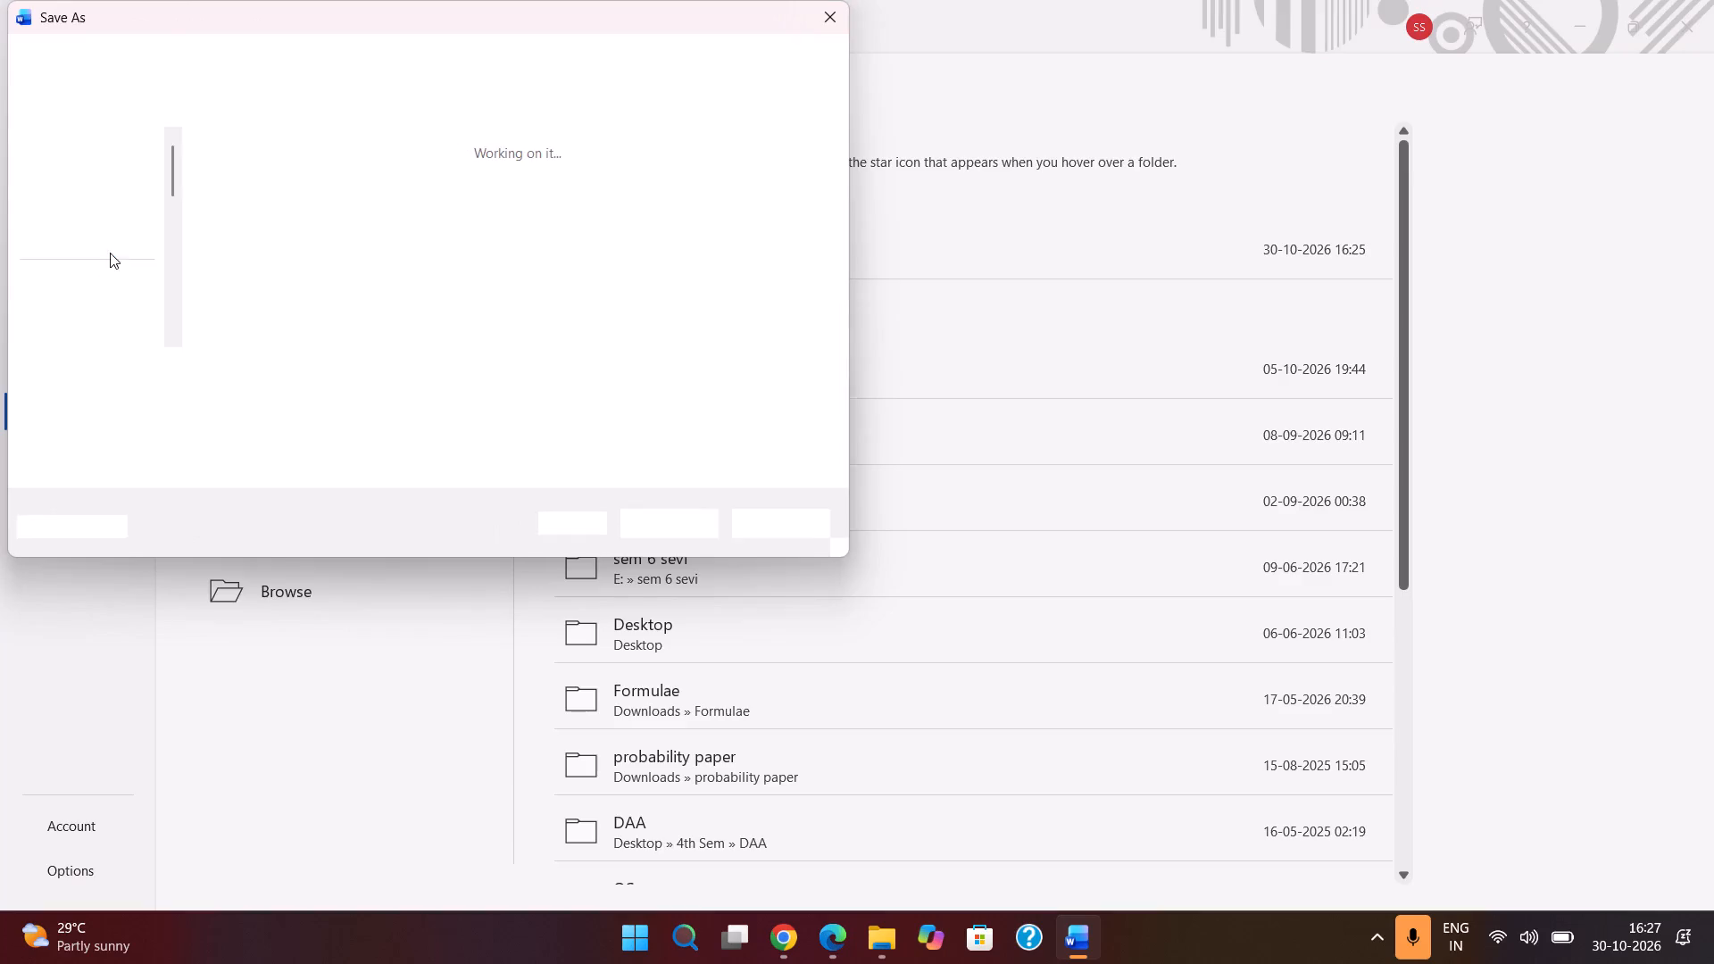
scroll(121, 228, "up", 1)
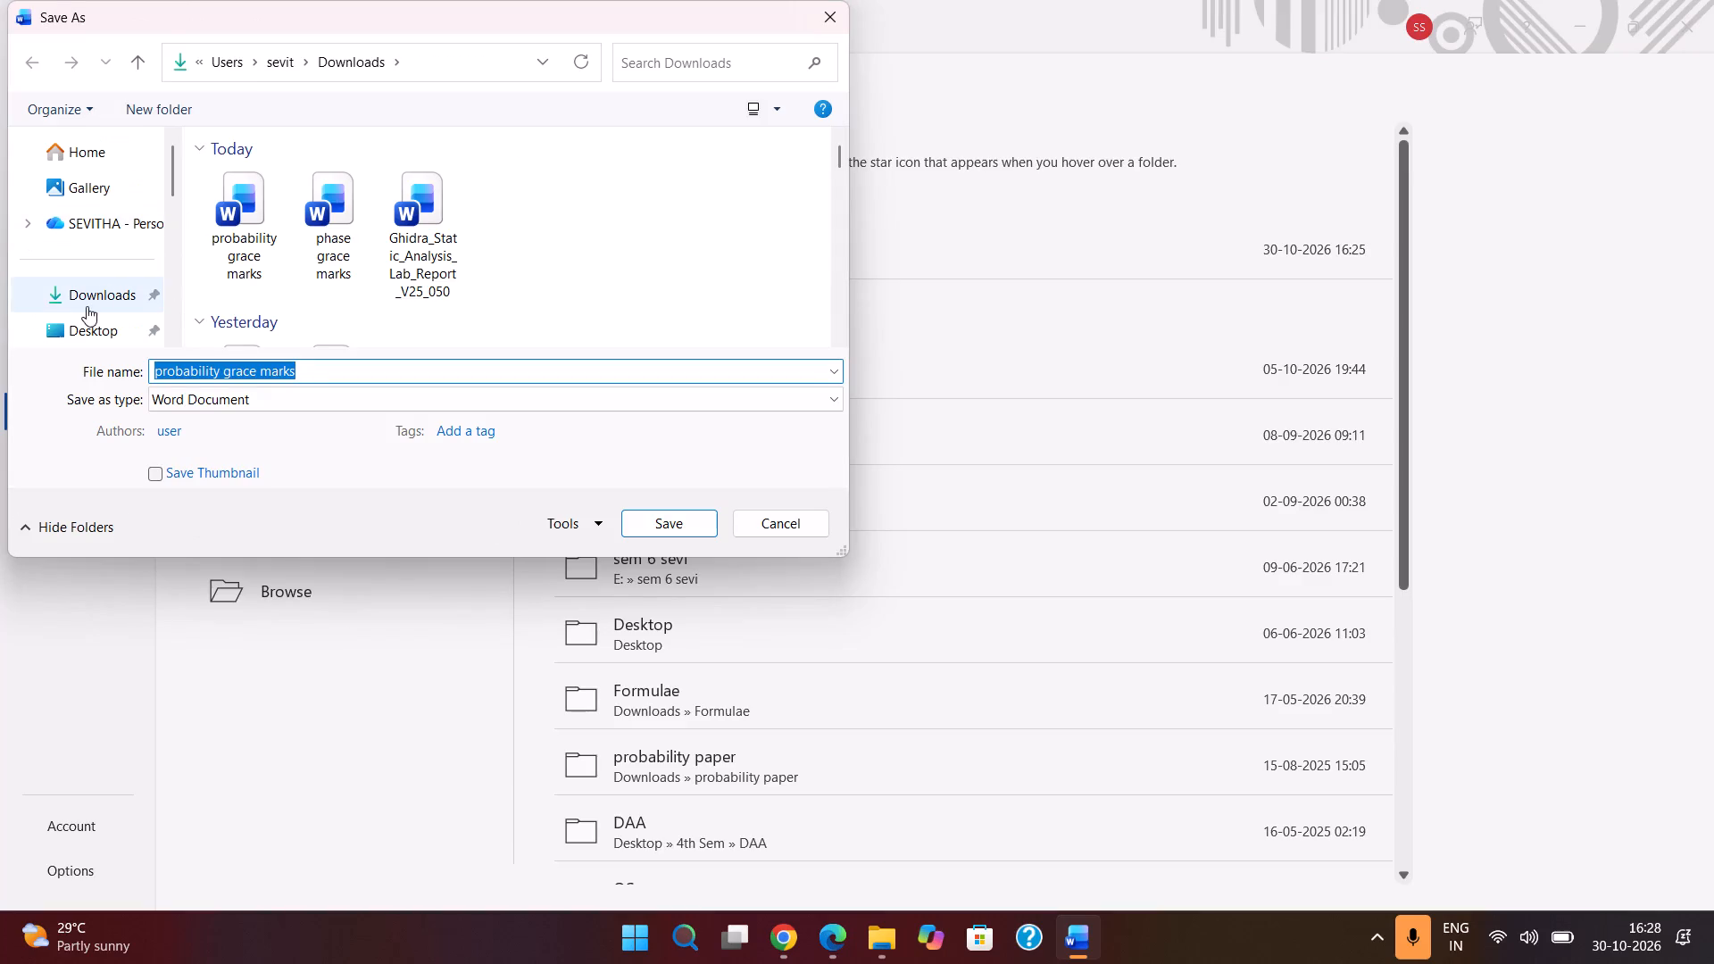
left_click(87, 306)
left_click(260, 394)
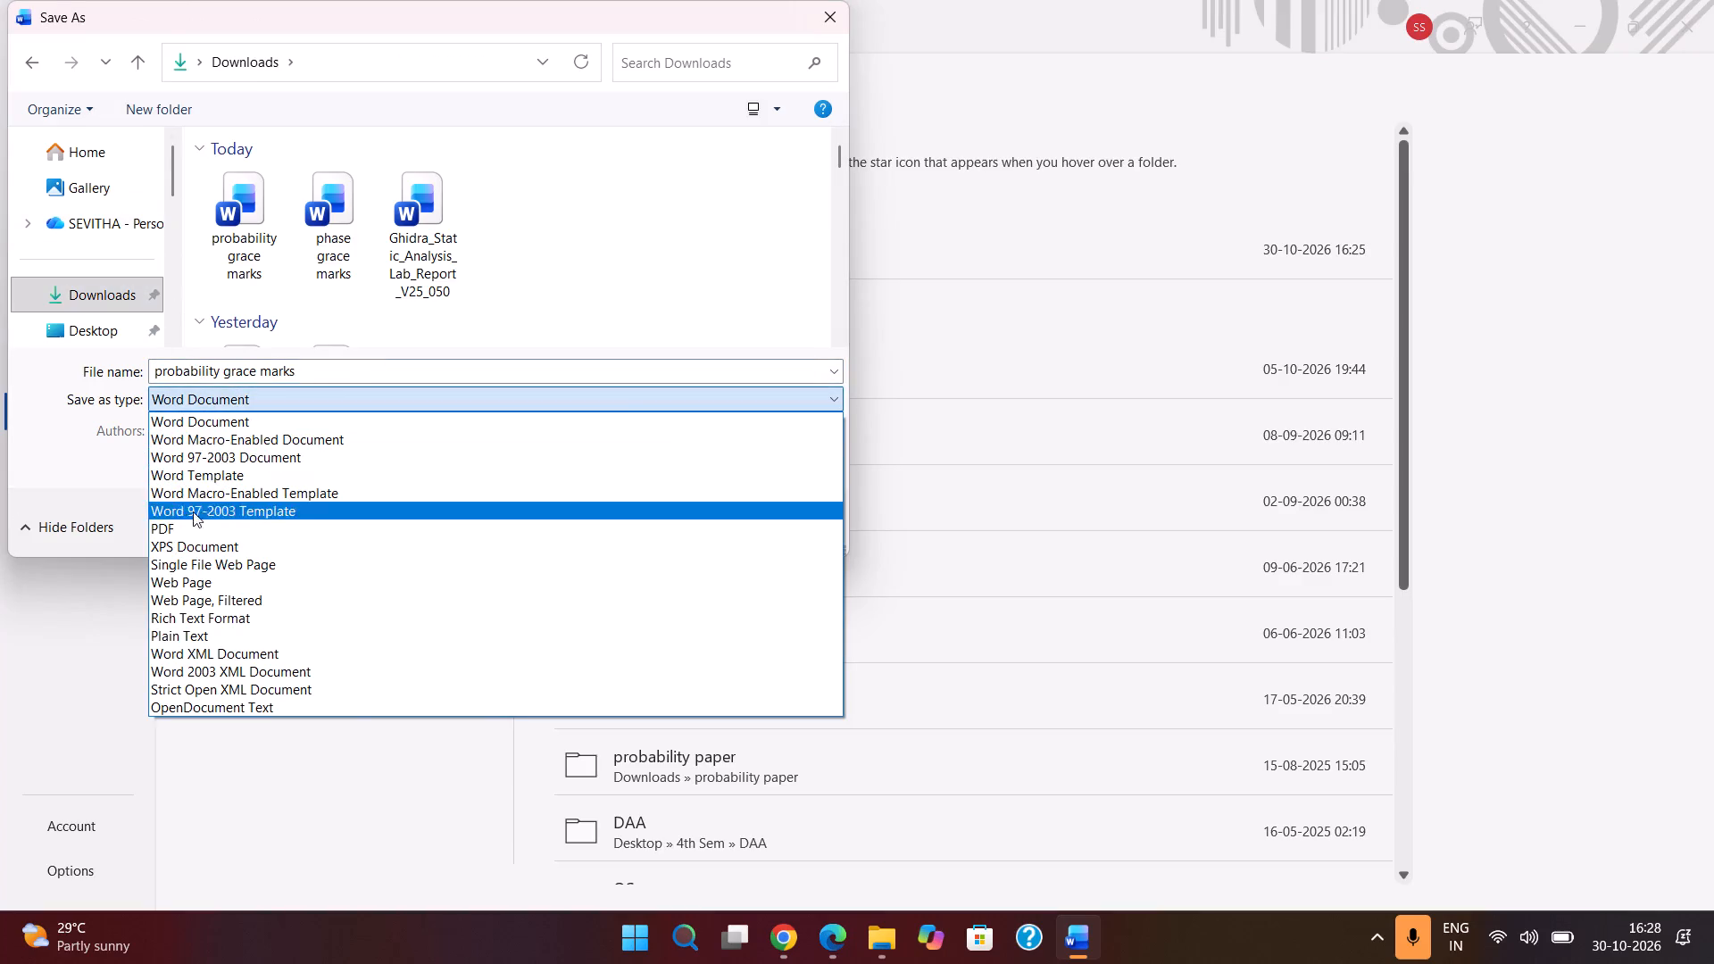
left_click(183, 526)
left_click(681, 582)
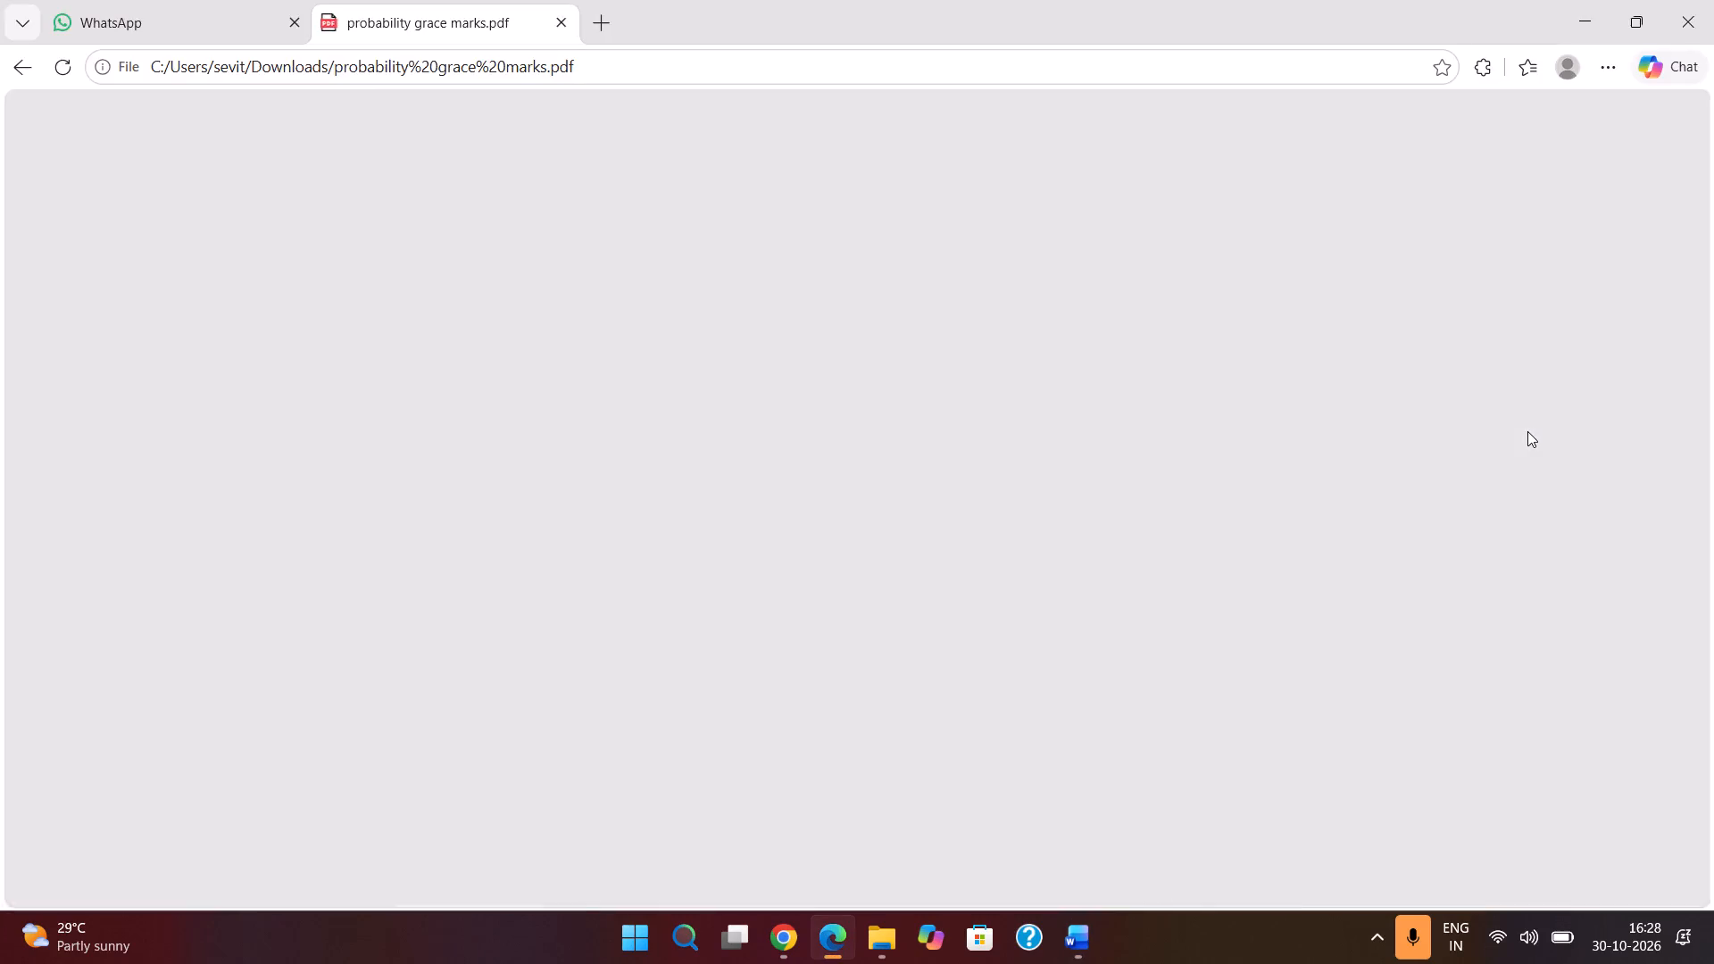
Search the web for "pdf merger" in a new Edge tab and open iLovePDF's Merge PDF page.
left_click(588, 18)
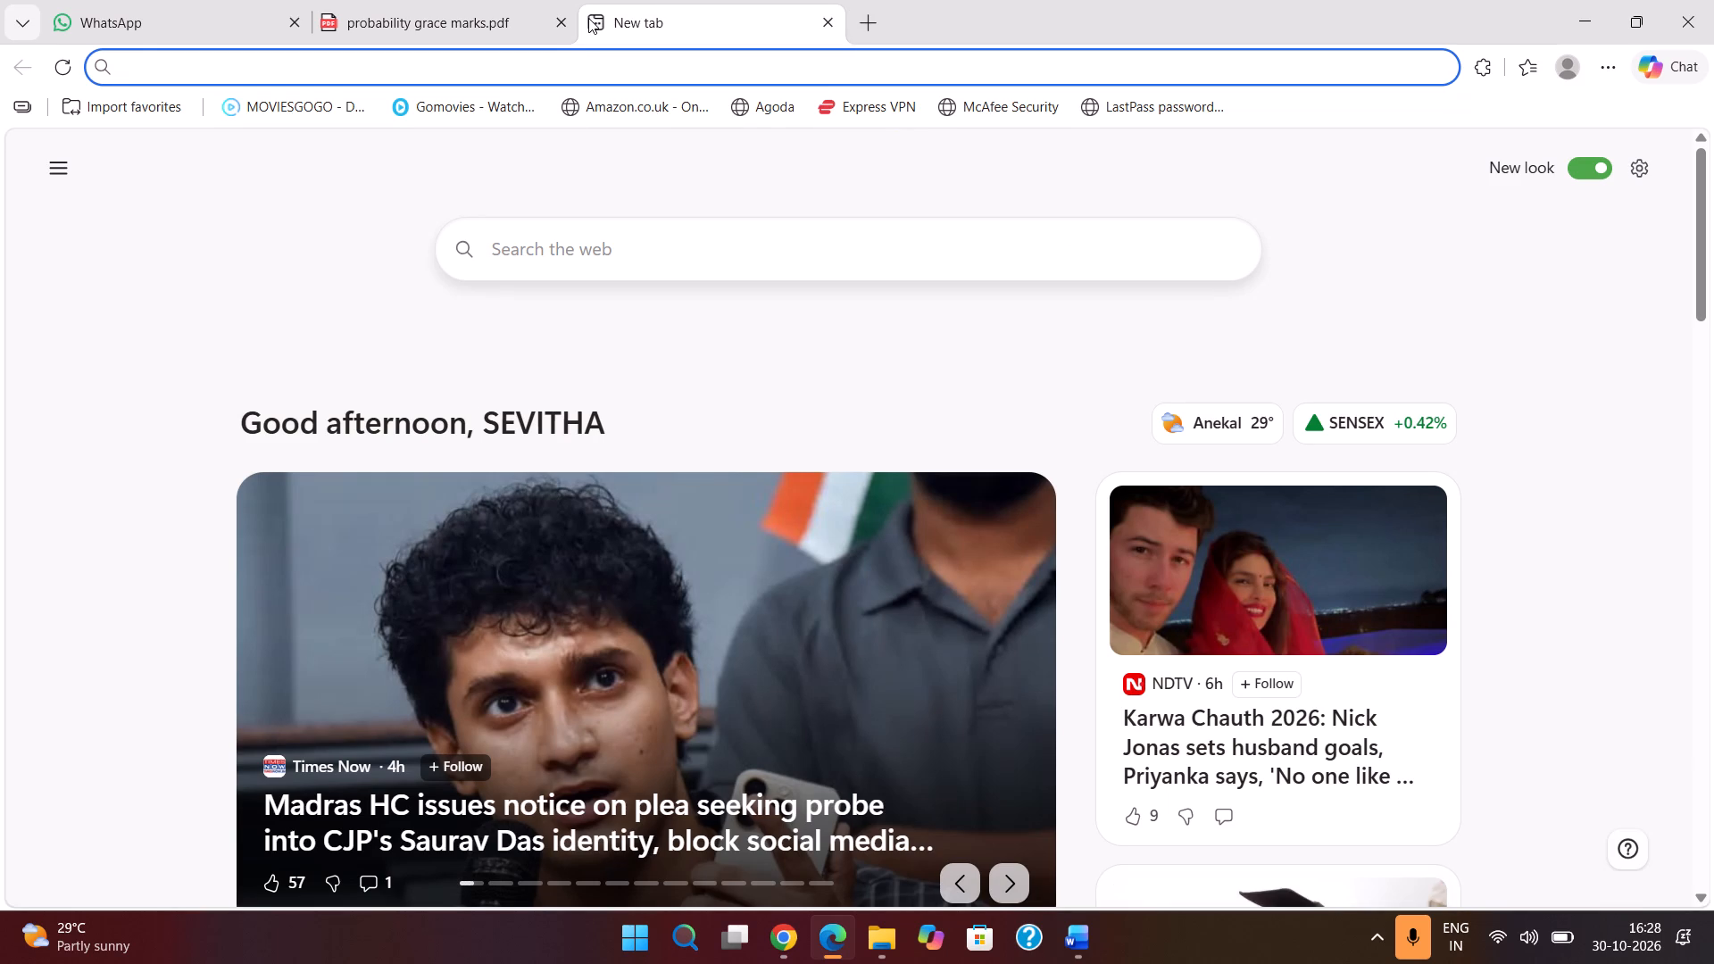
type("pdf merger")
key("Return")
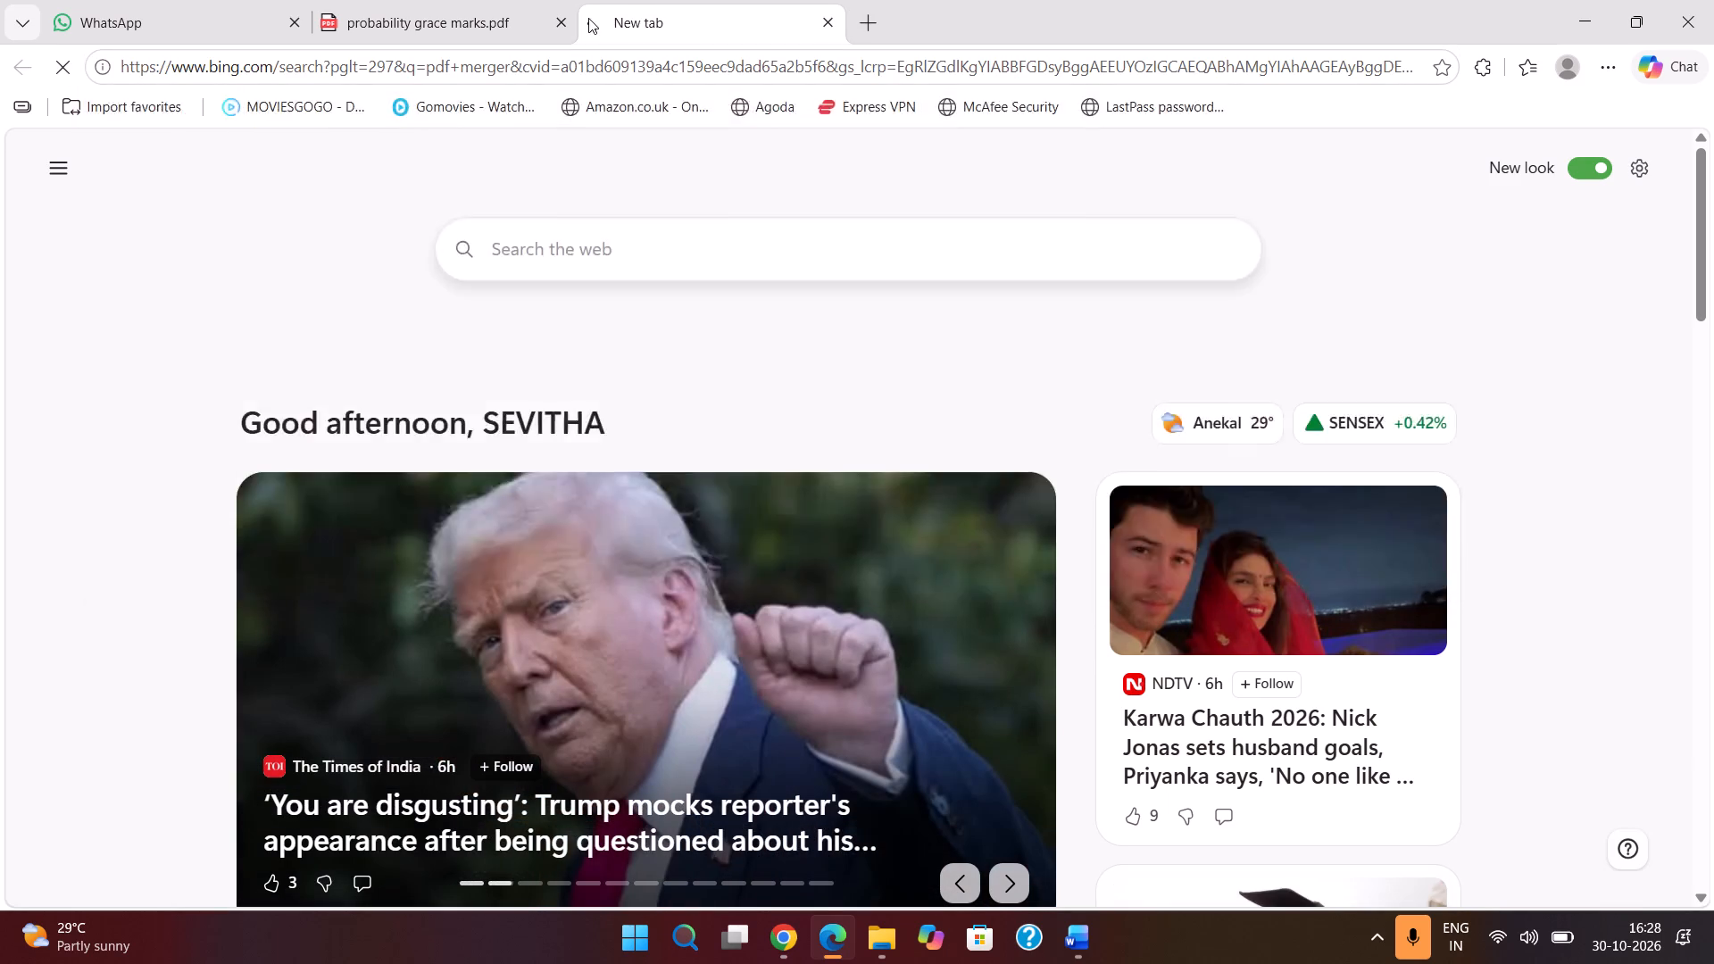
left_click(330, 384)
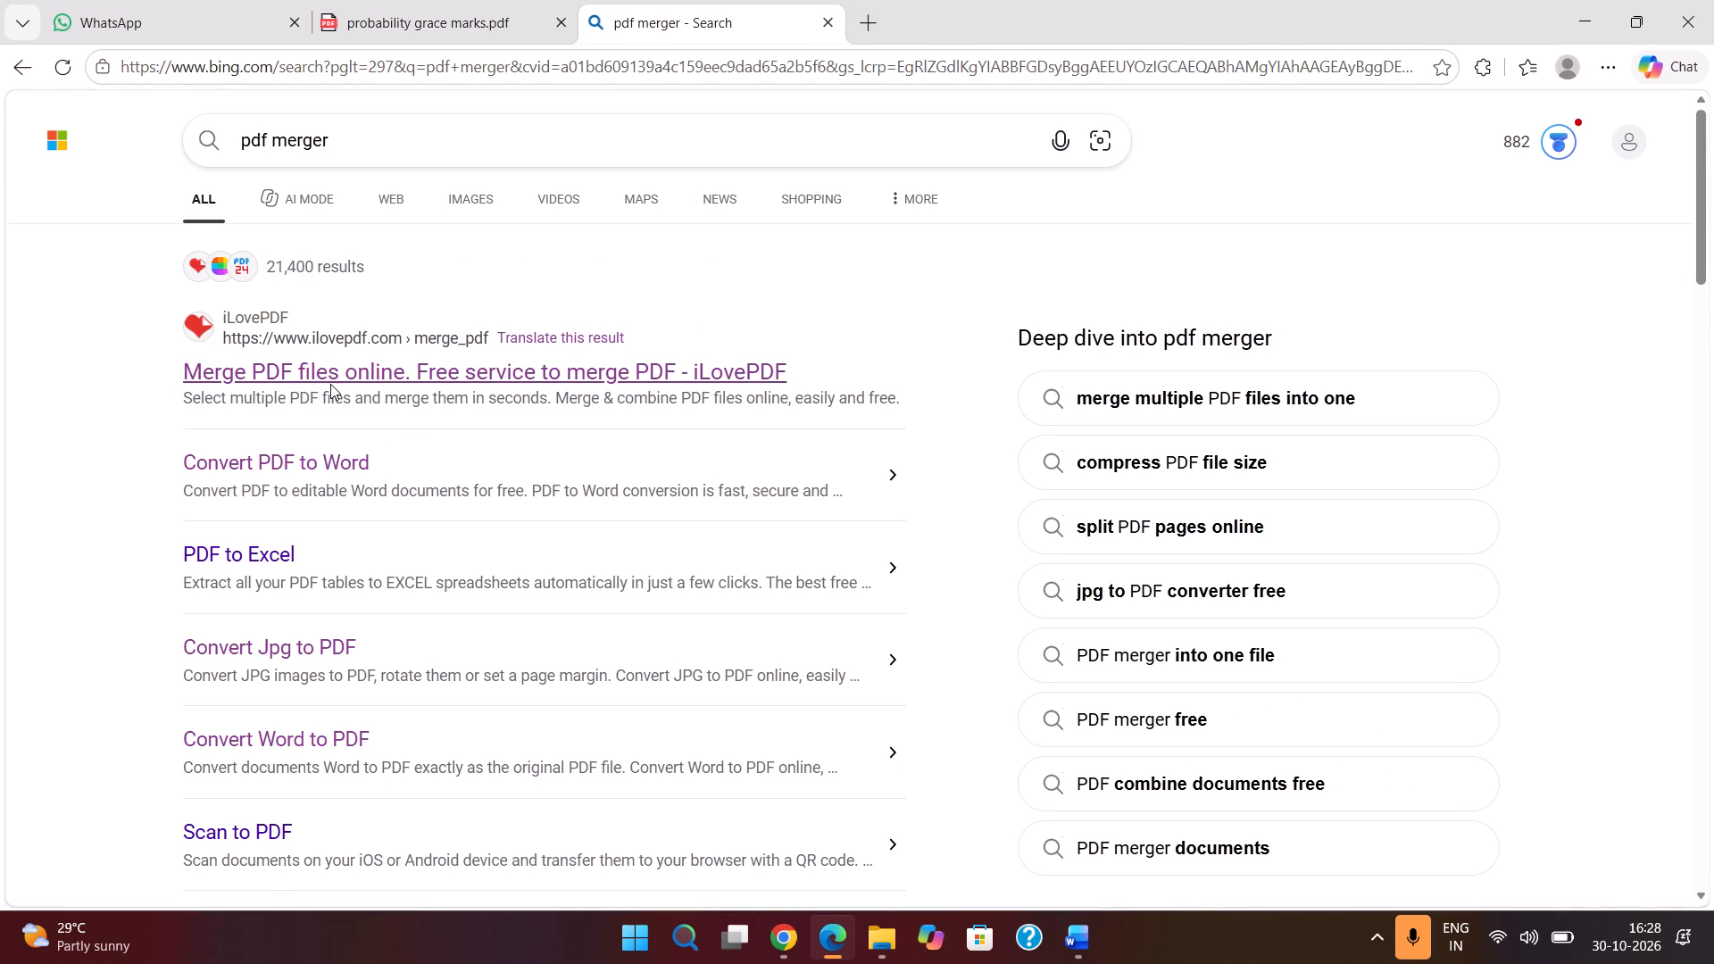
Add the PDFs "probability grace marks" and "probability" from Downloads to the merge, with the form first.
left_click(848, 370)
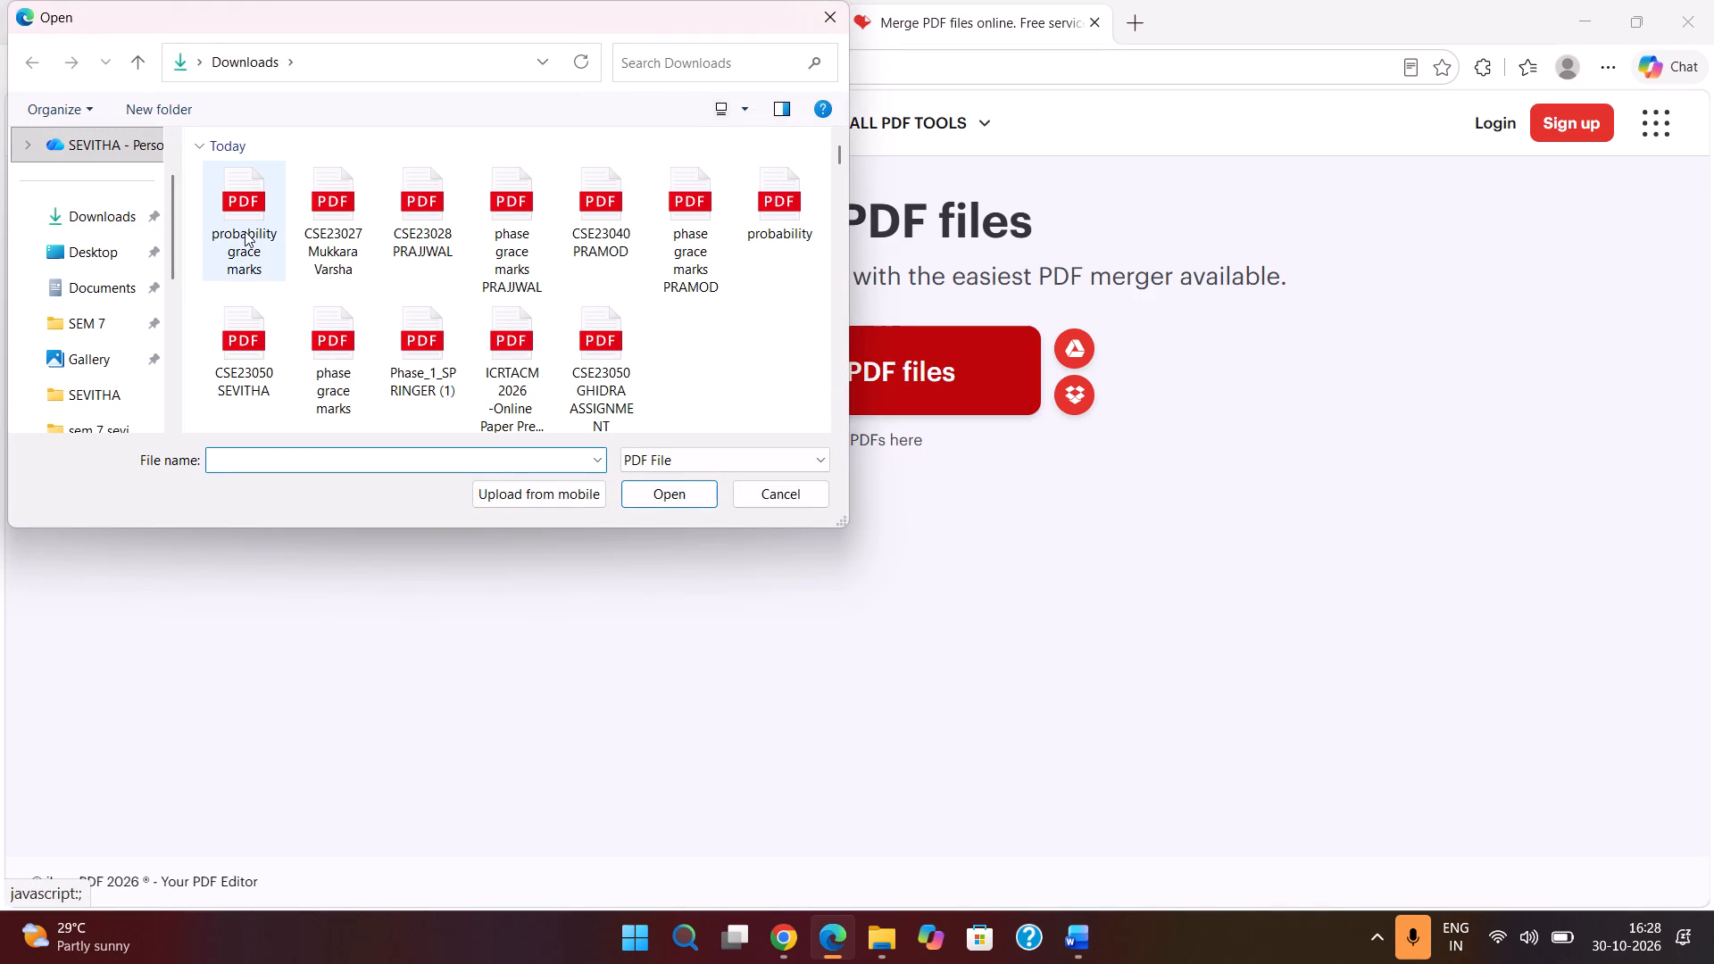
left_click(245, 231)
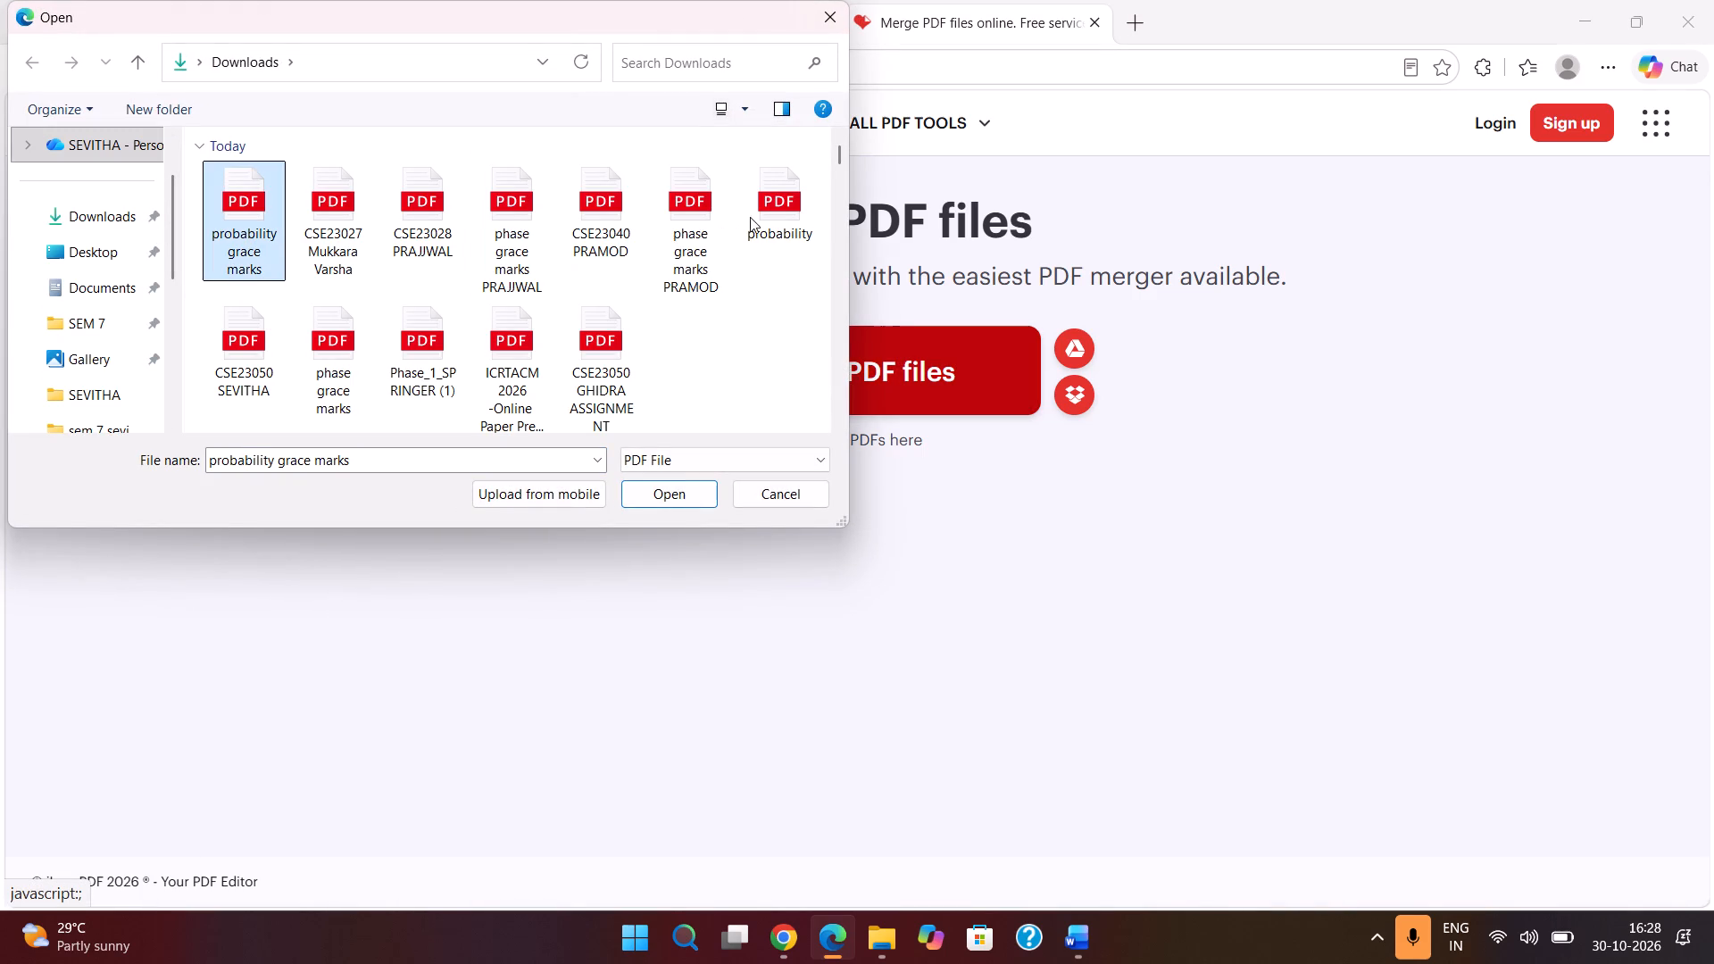
left_click(768, 216, "shift")
left_click(768, 216)
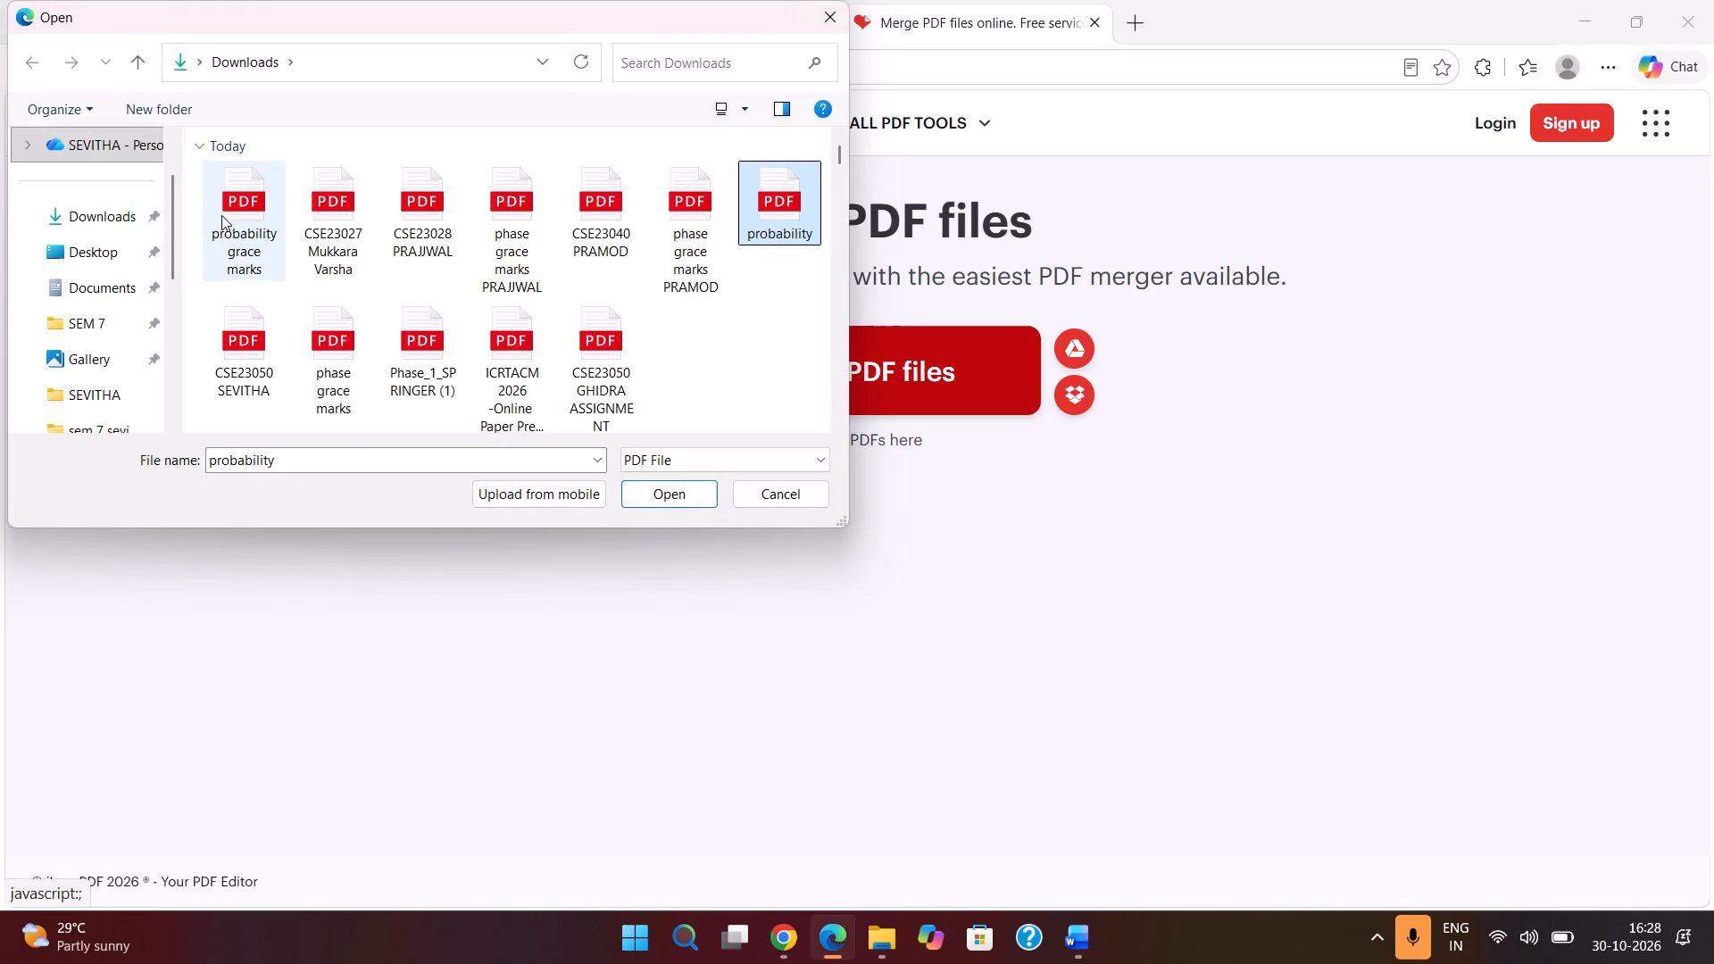
left_click(203, 219)
left_click(803, 201, "ctrl")
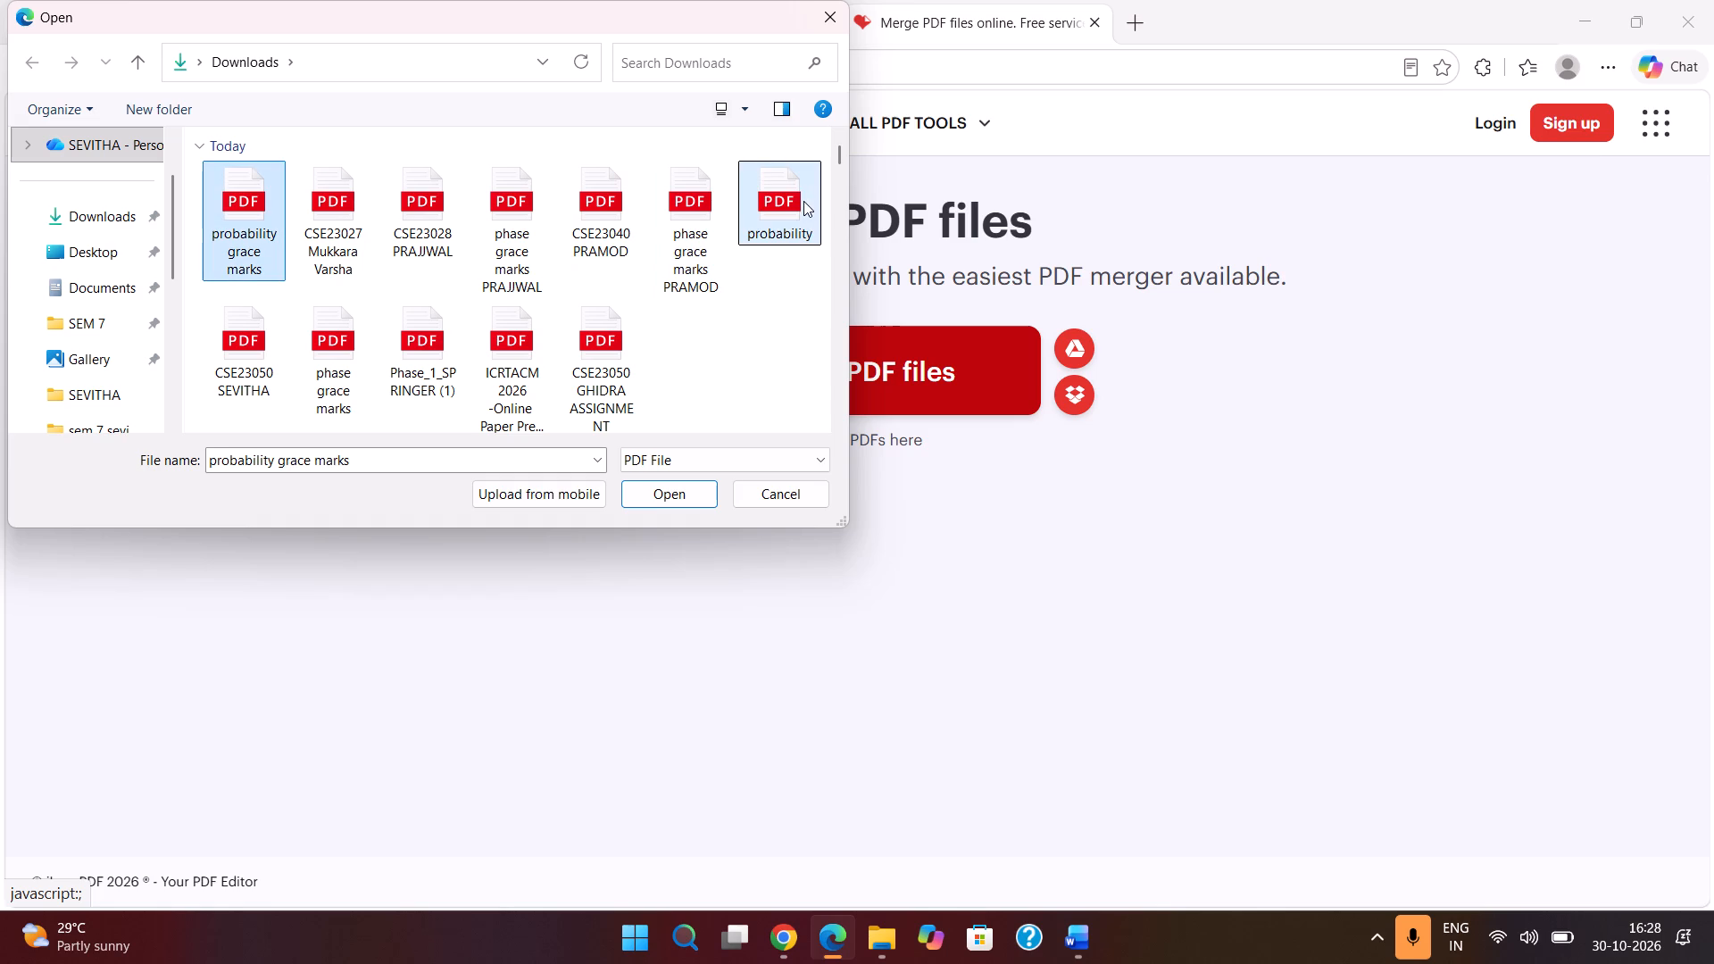
left_click(664, 500)
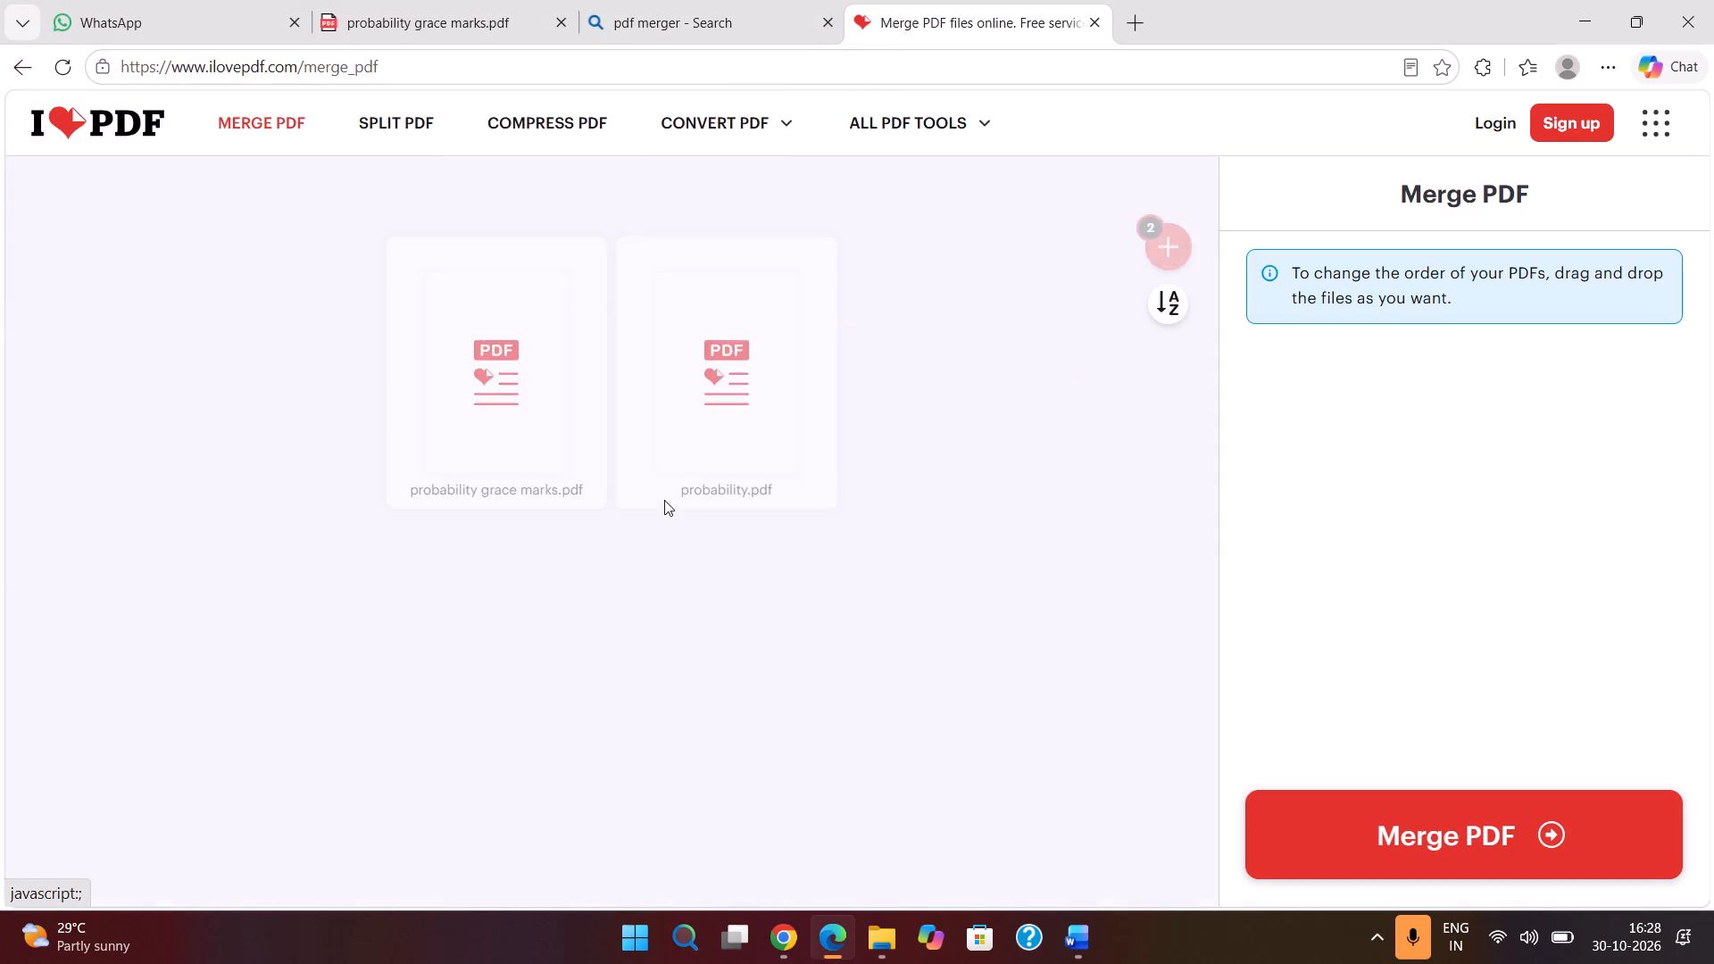
Merge the two PDFs and download the merged file.
left_click(1375, 849)
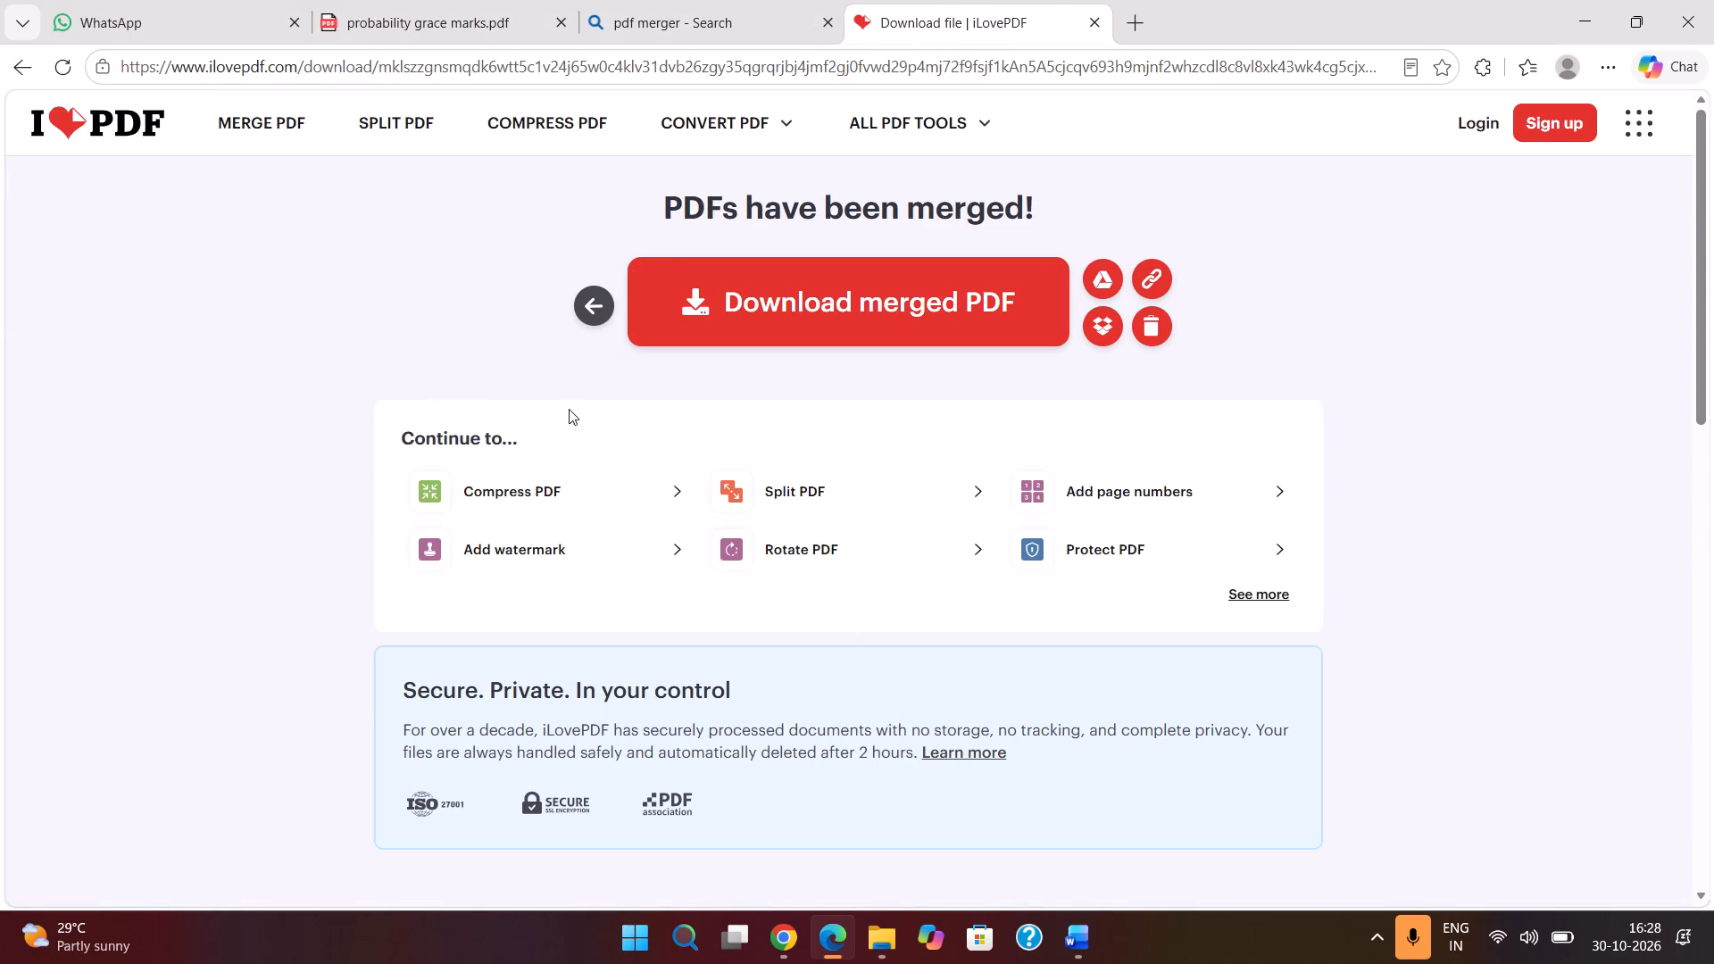
left_click(895, 295)
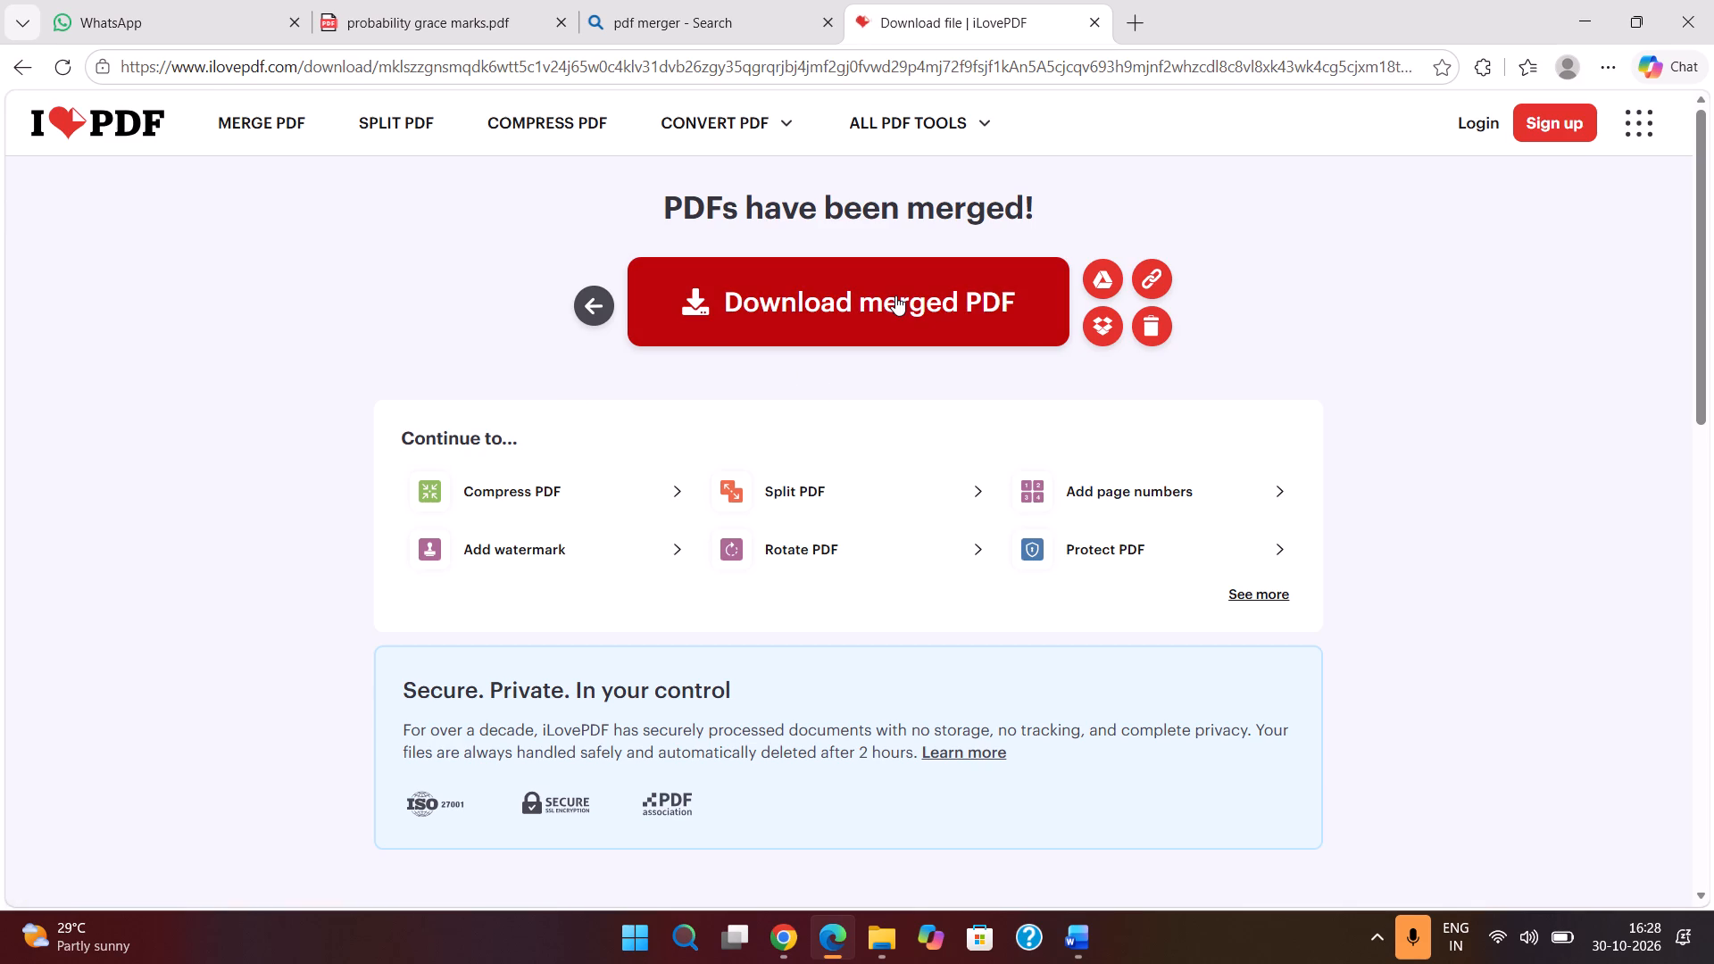
Open the downloaded ilovepdf_merged PDF to check its first page, and close it.
left_click_drag(1249, 199, 1235, 176)
left_click(1235, 176)
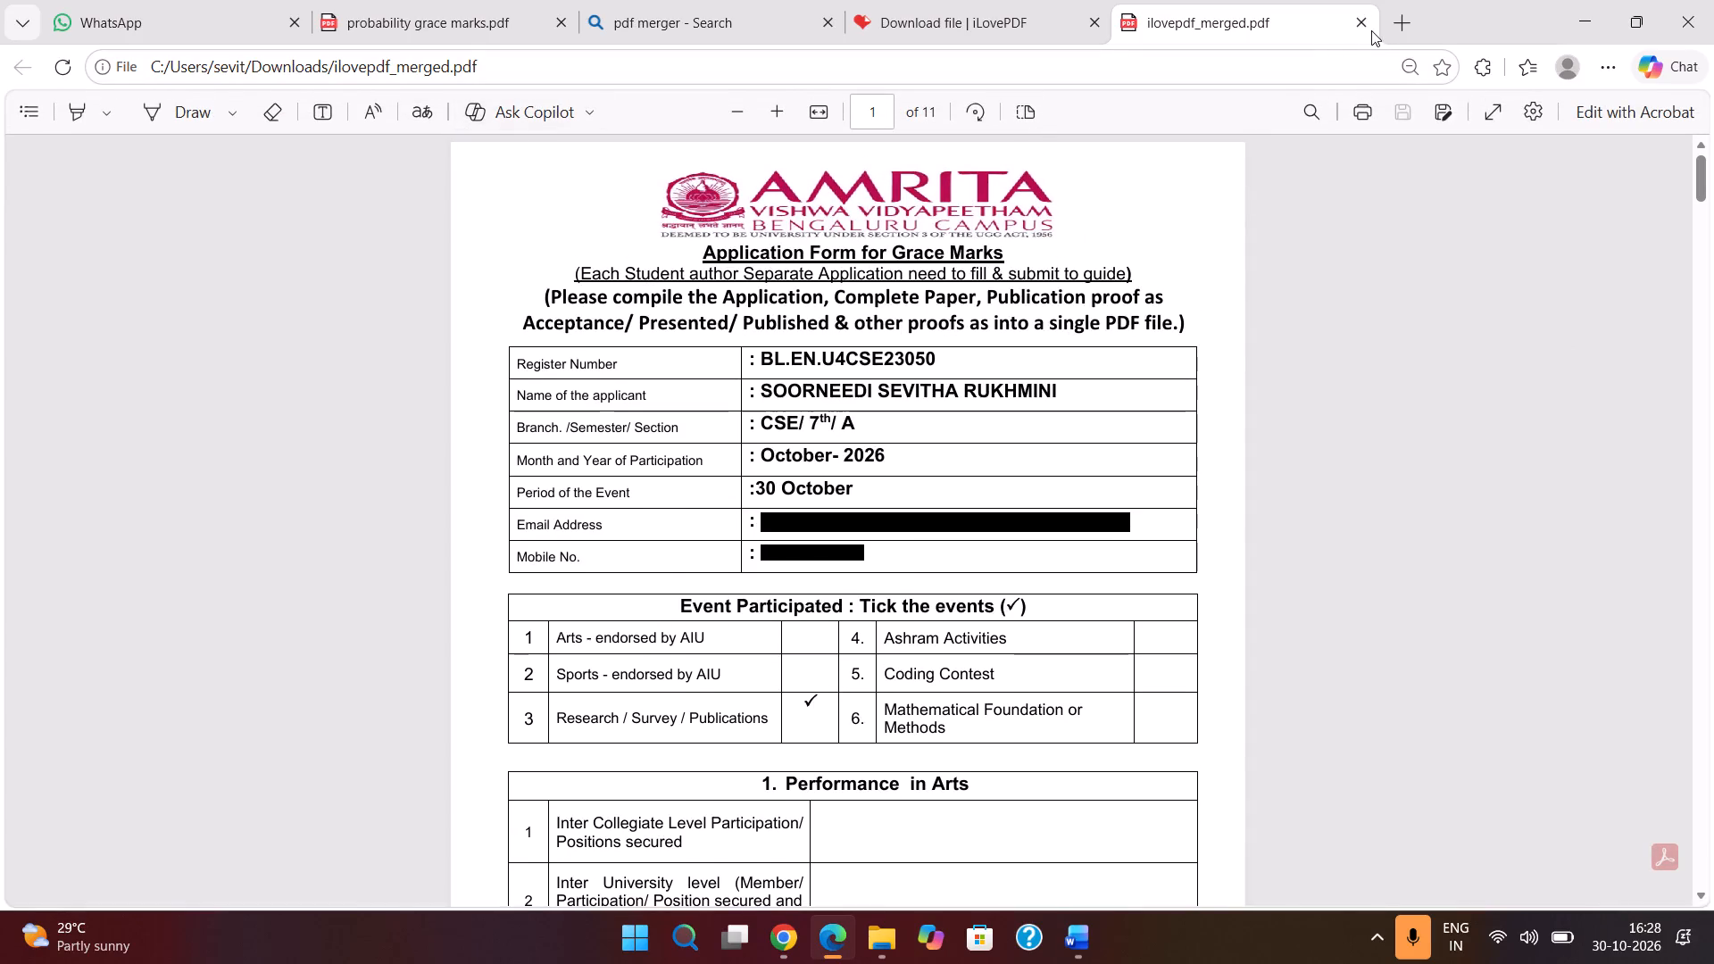
left_click(1361, 26)
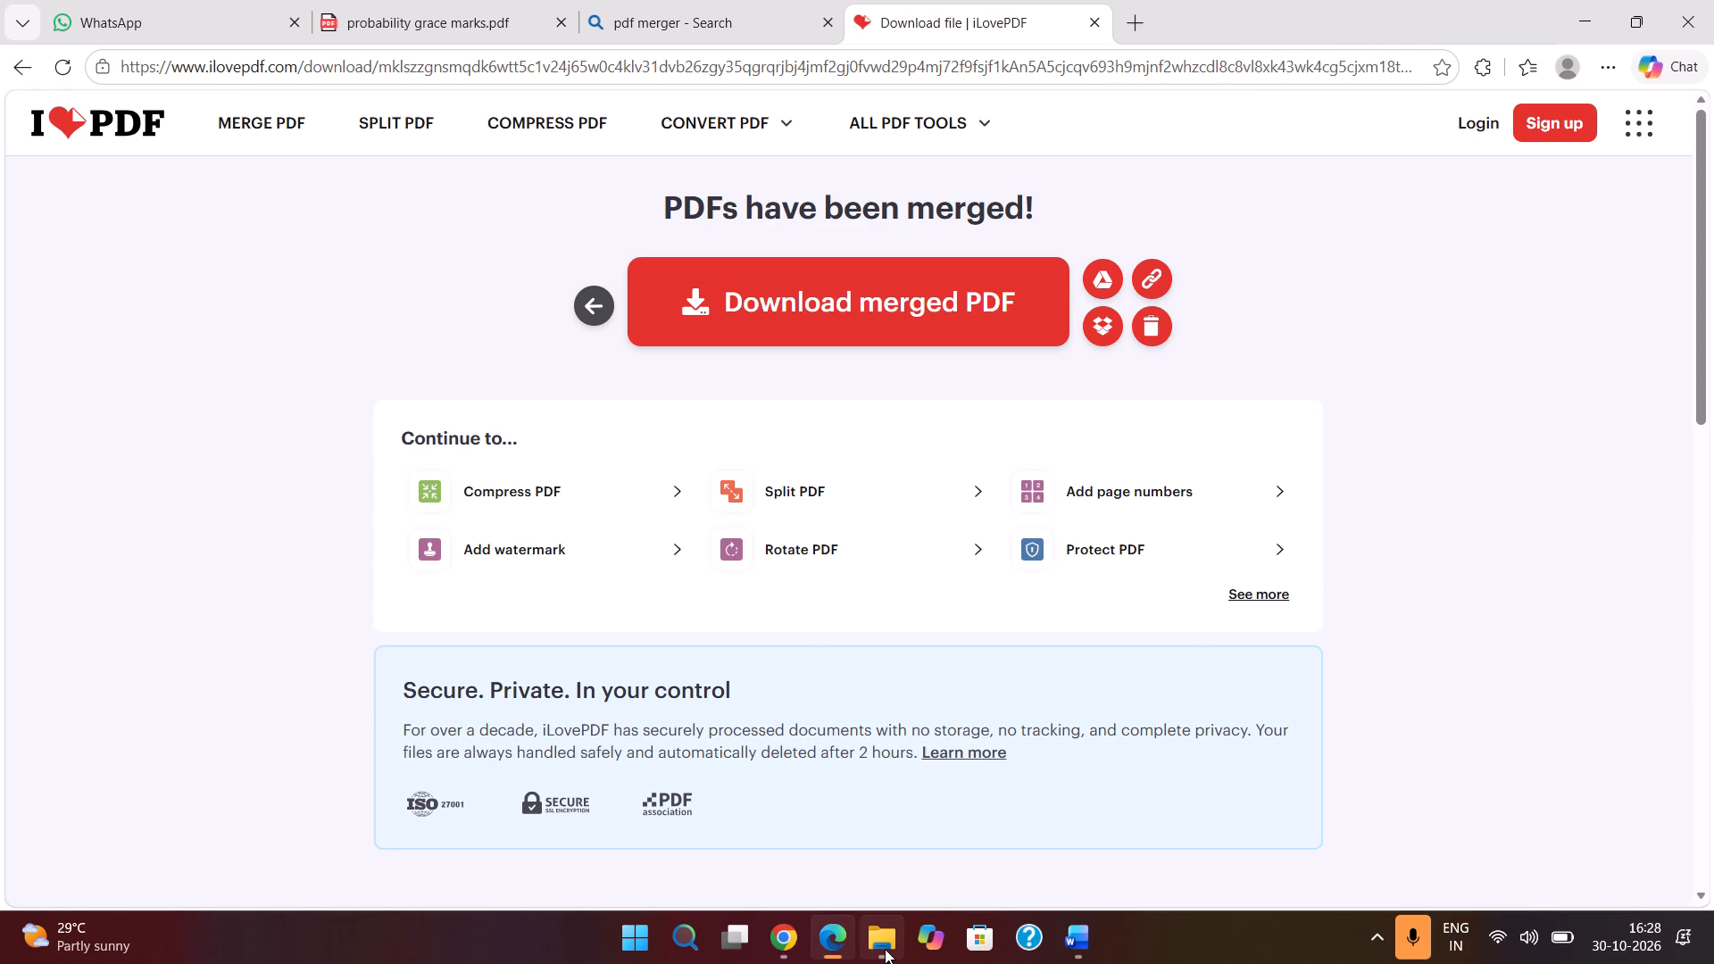
In File Explorer's Downloads folder, rename ilovepdf_merged to the student's roll number, the applicant's first name and PROBABILITY, in capitals.
left_click(885, 949)
scroll(535, 556, "up", 3)
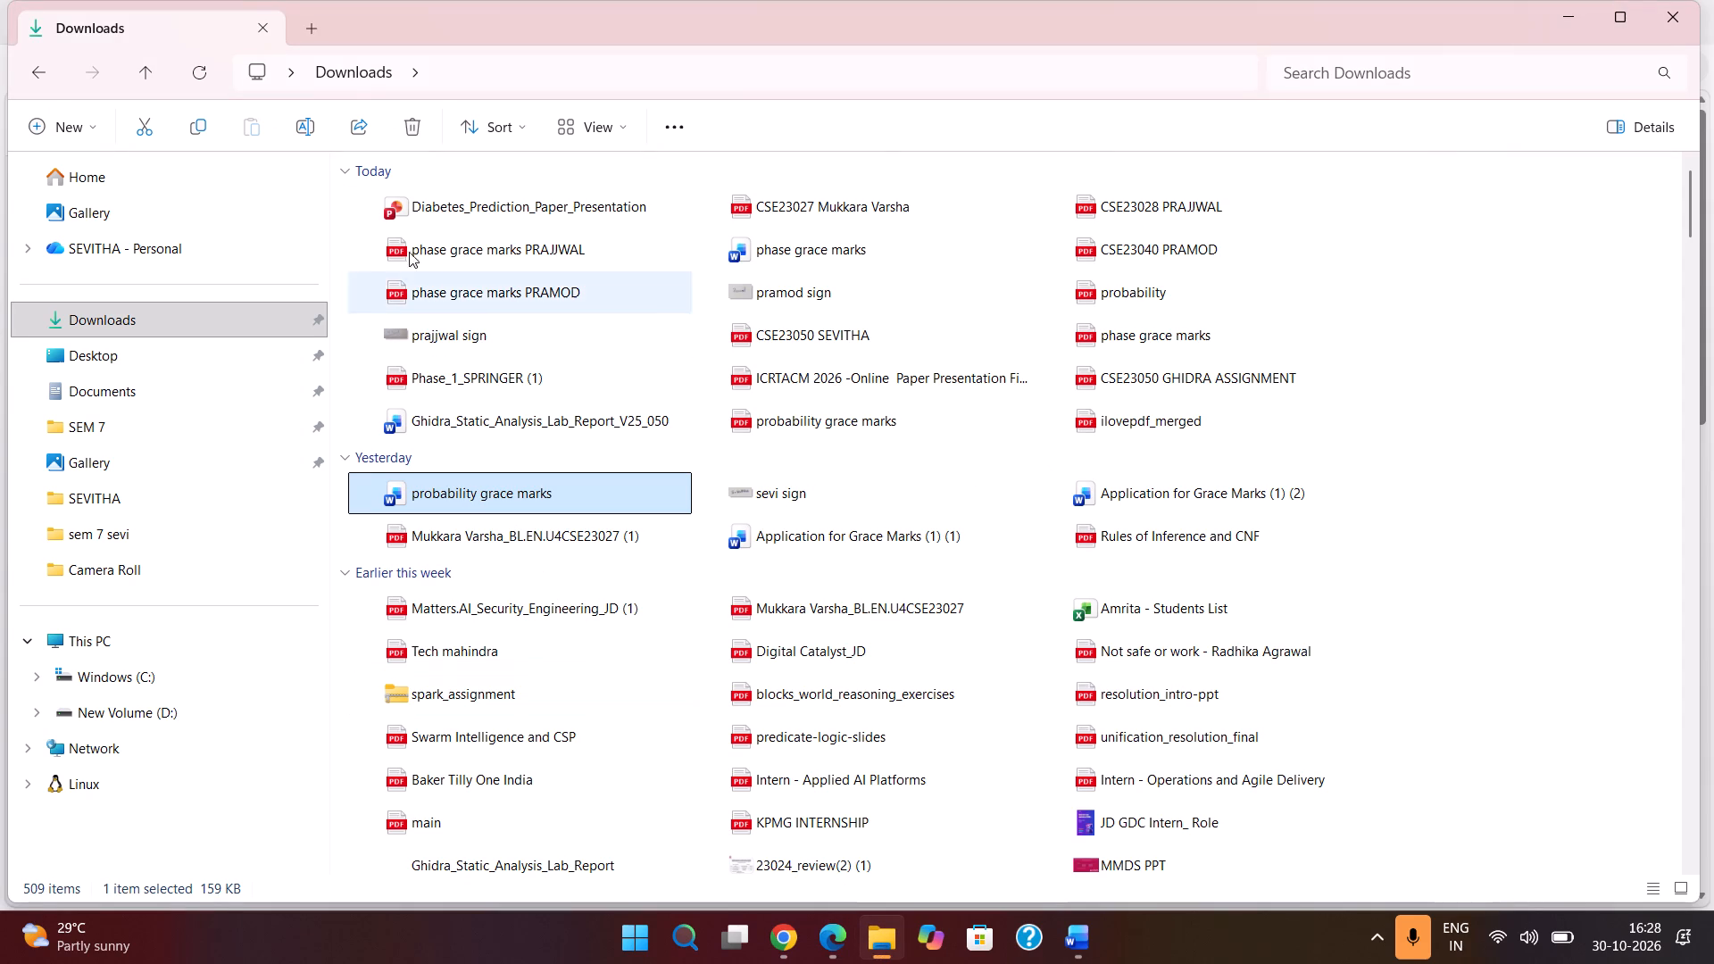
left_click(1099, 416)
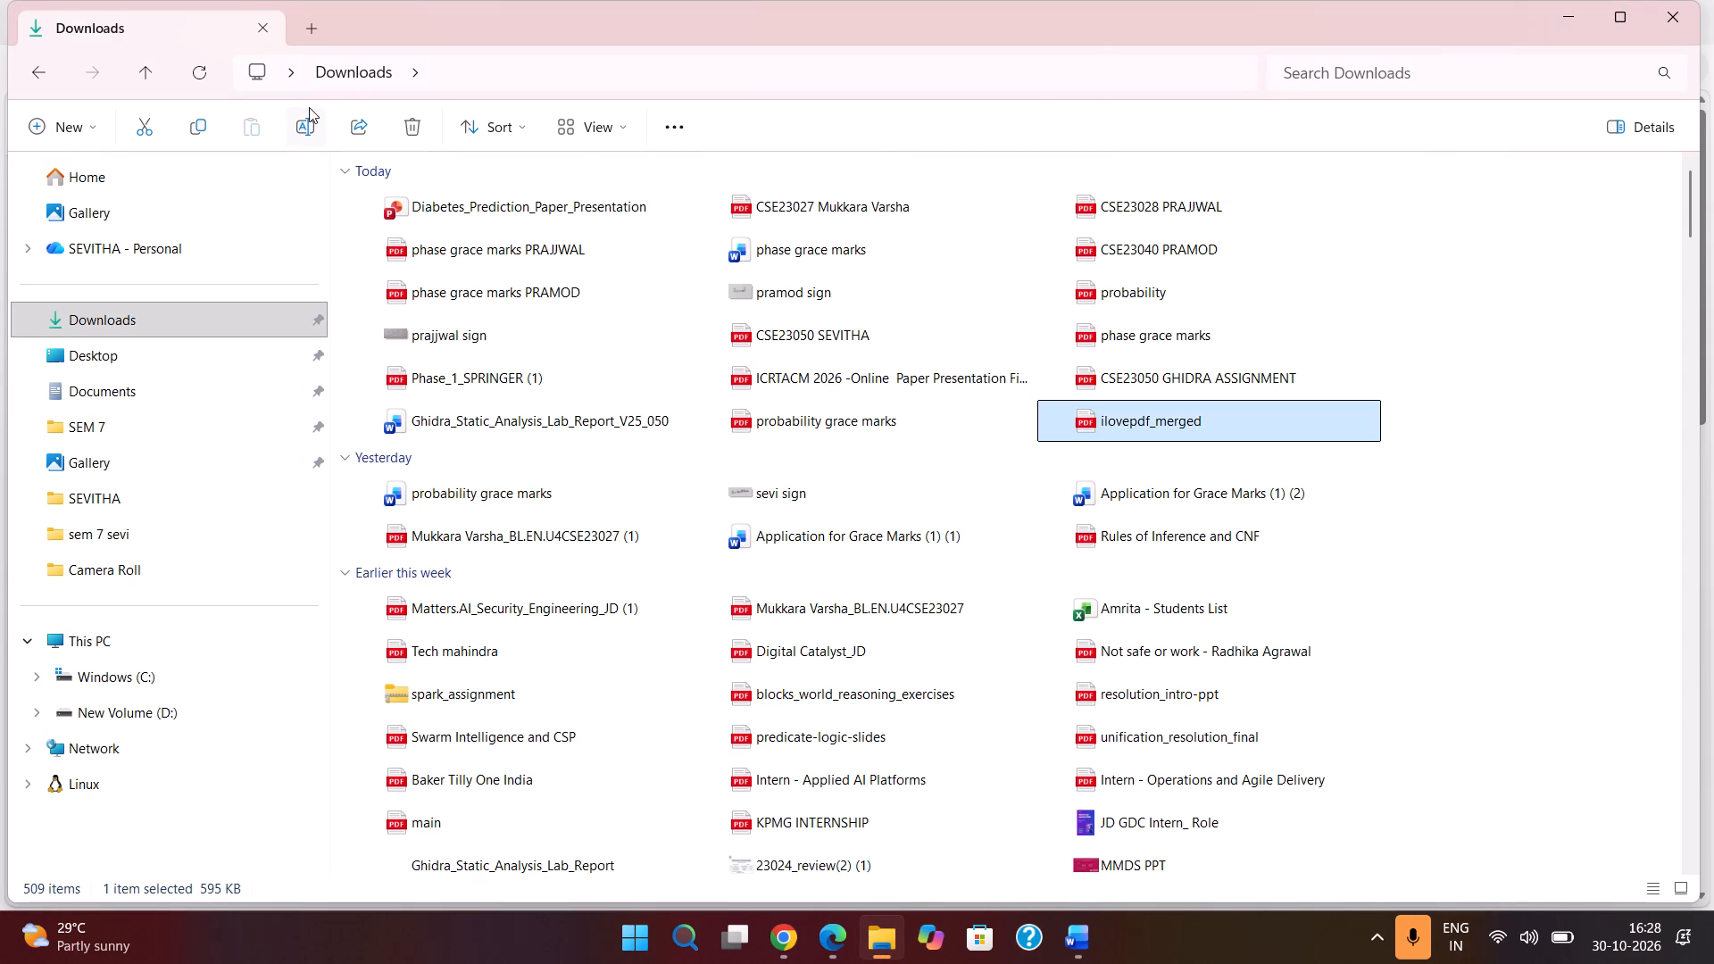
left_click(305, 129)
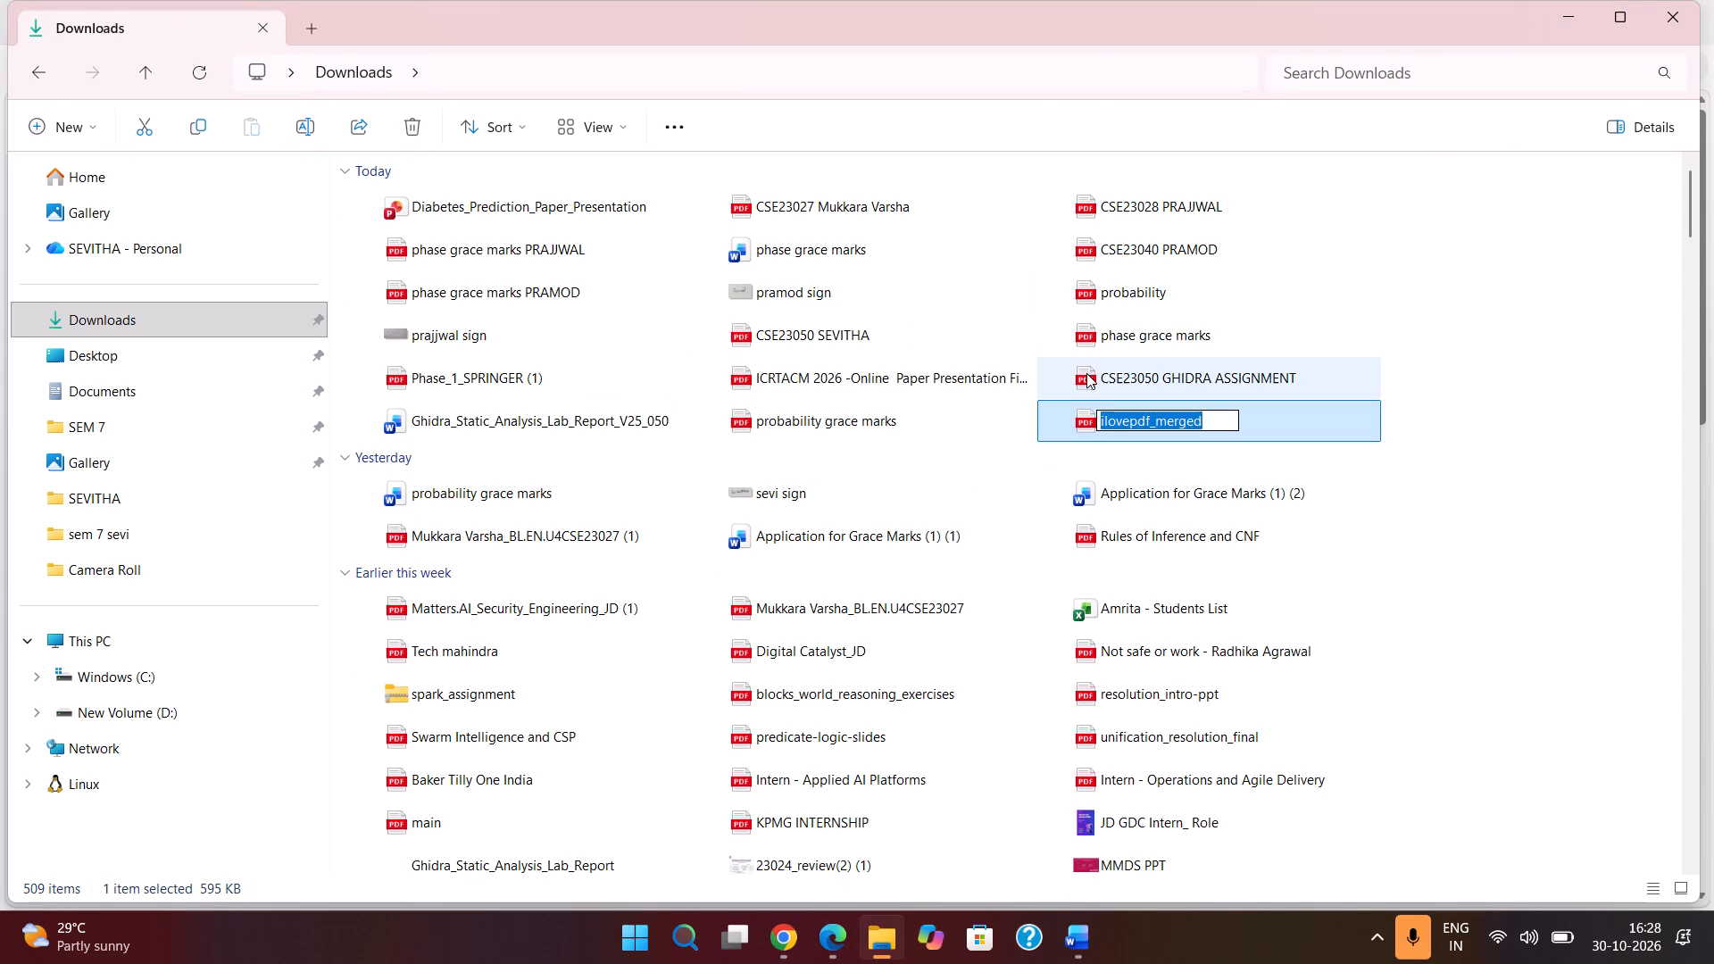
key("BackSpace")
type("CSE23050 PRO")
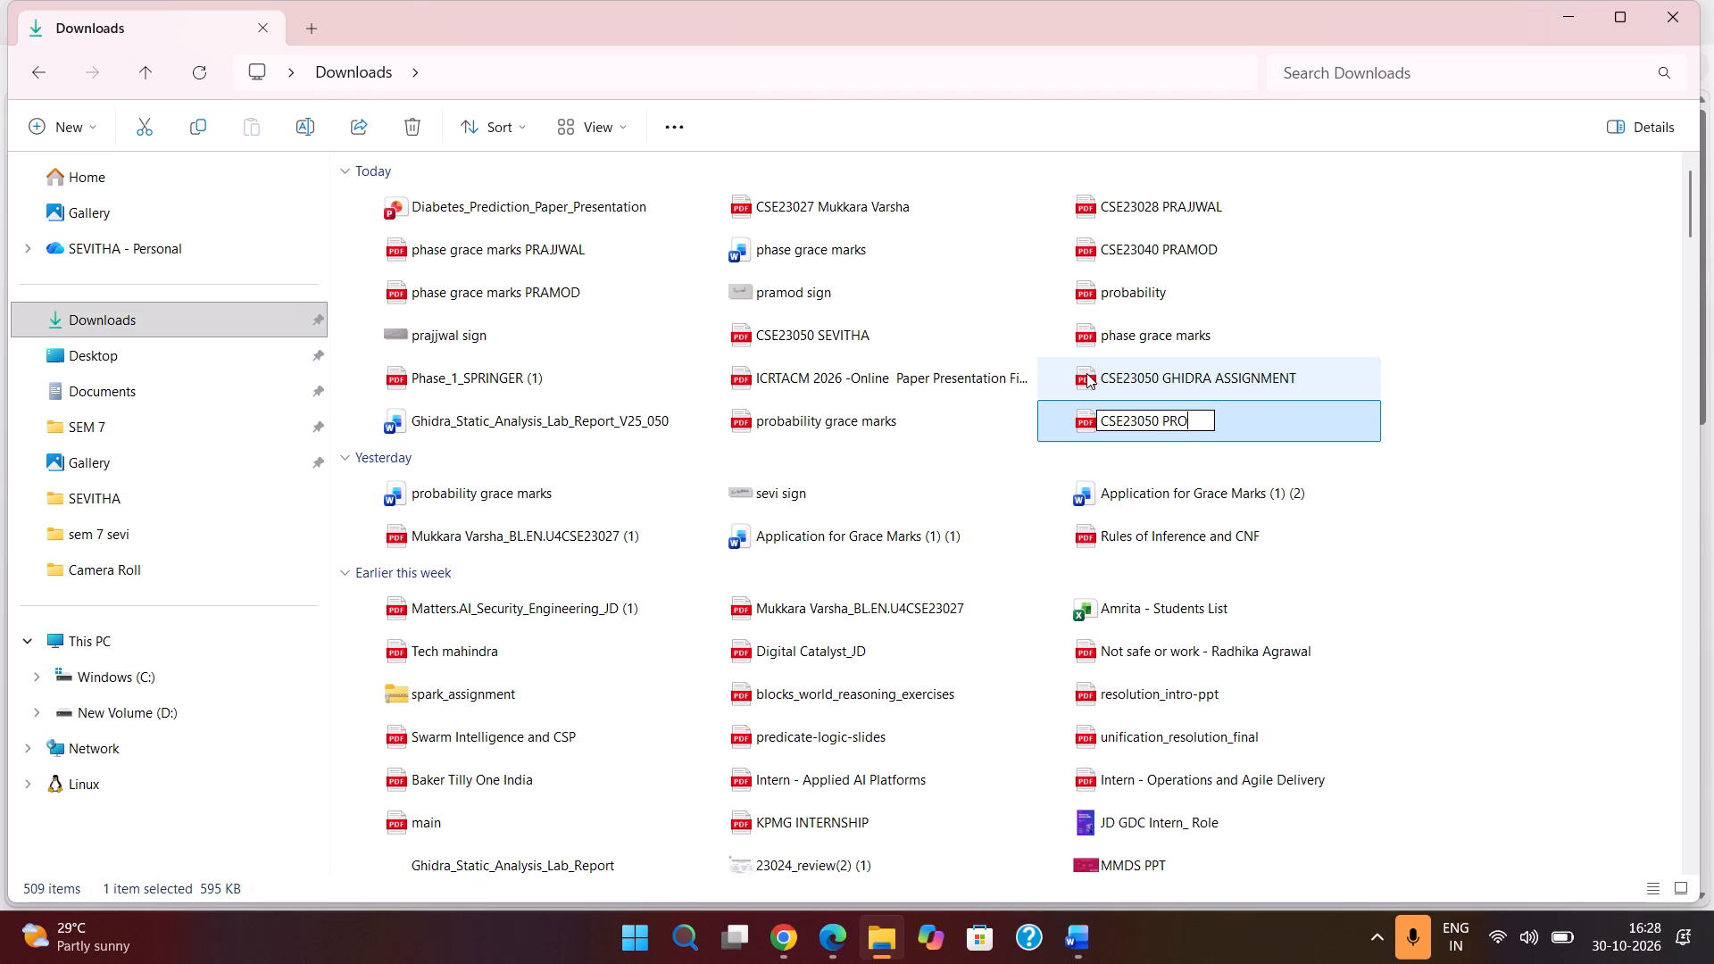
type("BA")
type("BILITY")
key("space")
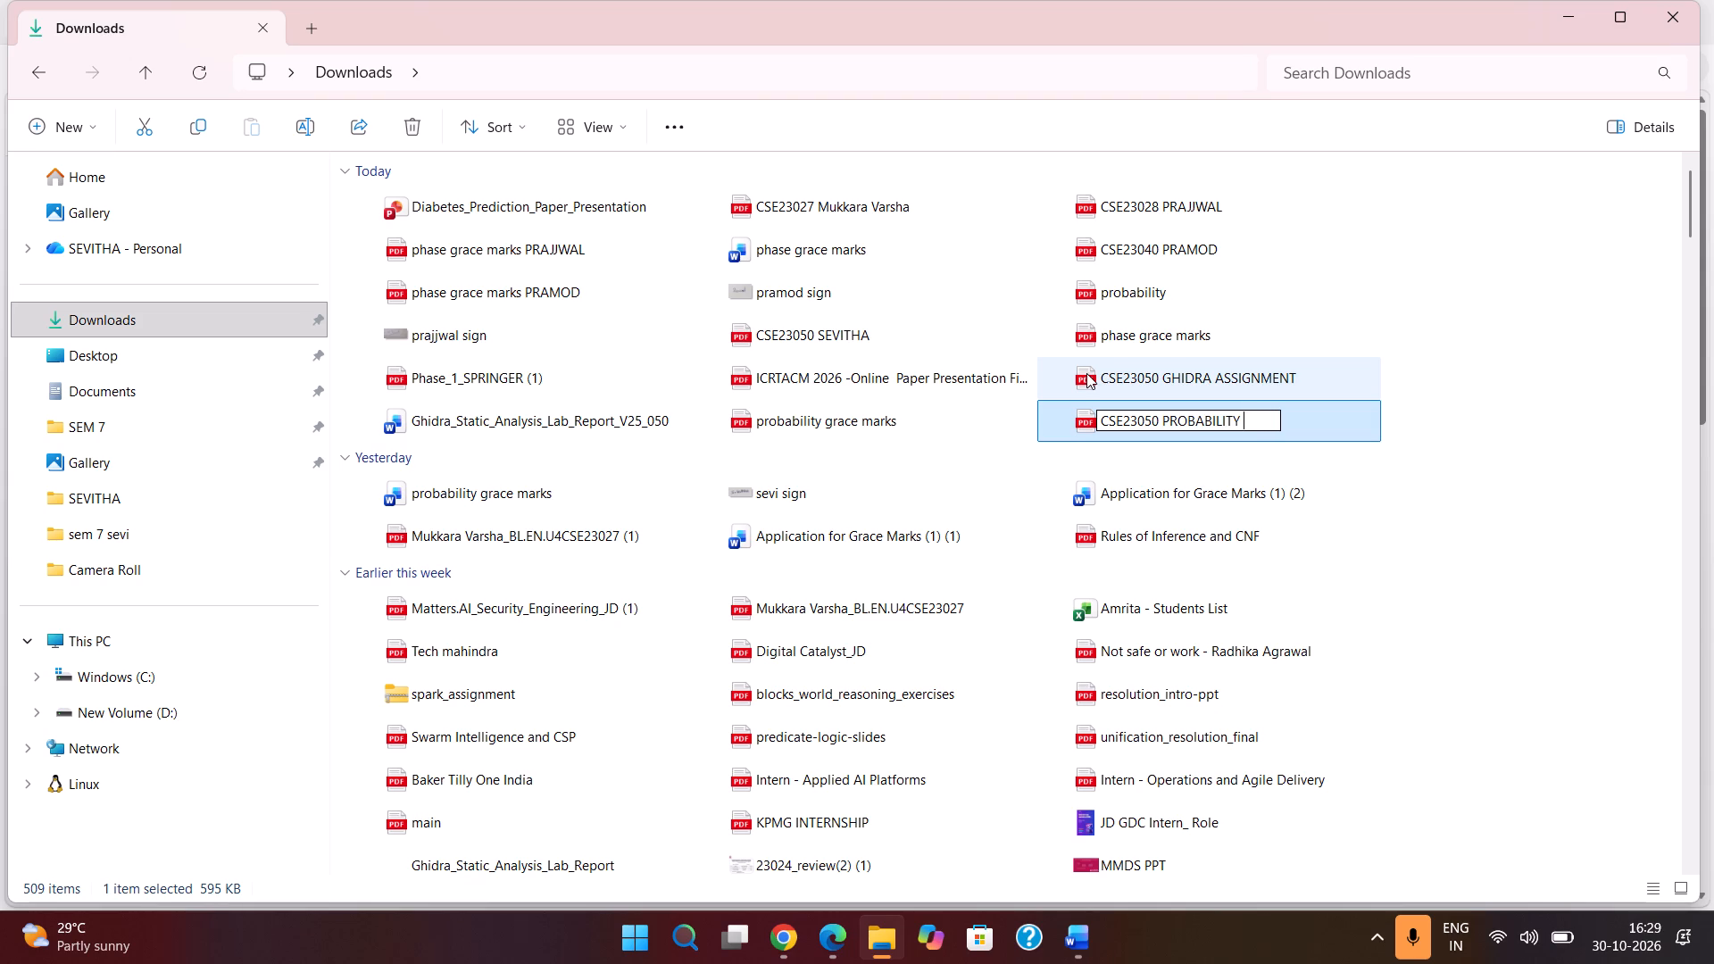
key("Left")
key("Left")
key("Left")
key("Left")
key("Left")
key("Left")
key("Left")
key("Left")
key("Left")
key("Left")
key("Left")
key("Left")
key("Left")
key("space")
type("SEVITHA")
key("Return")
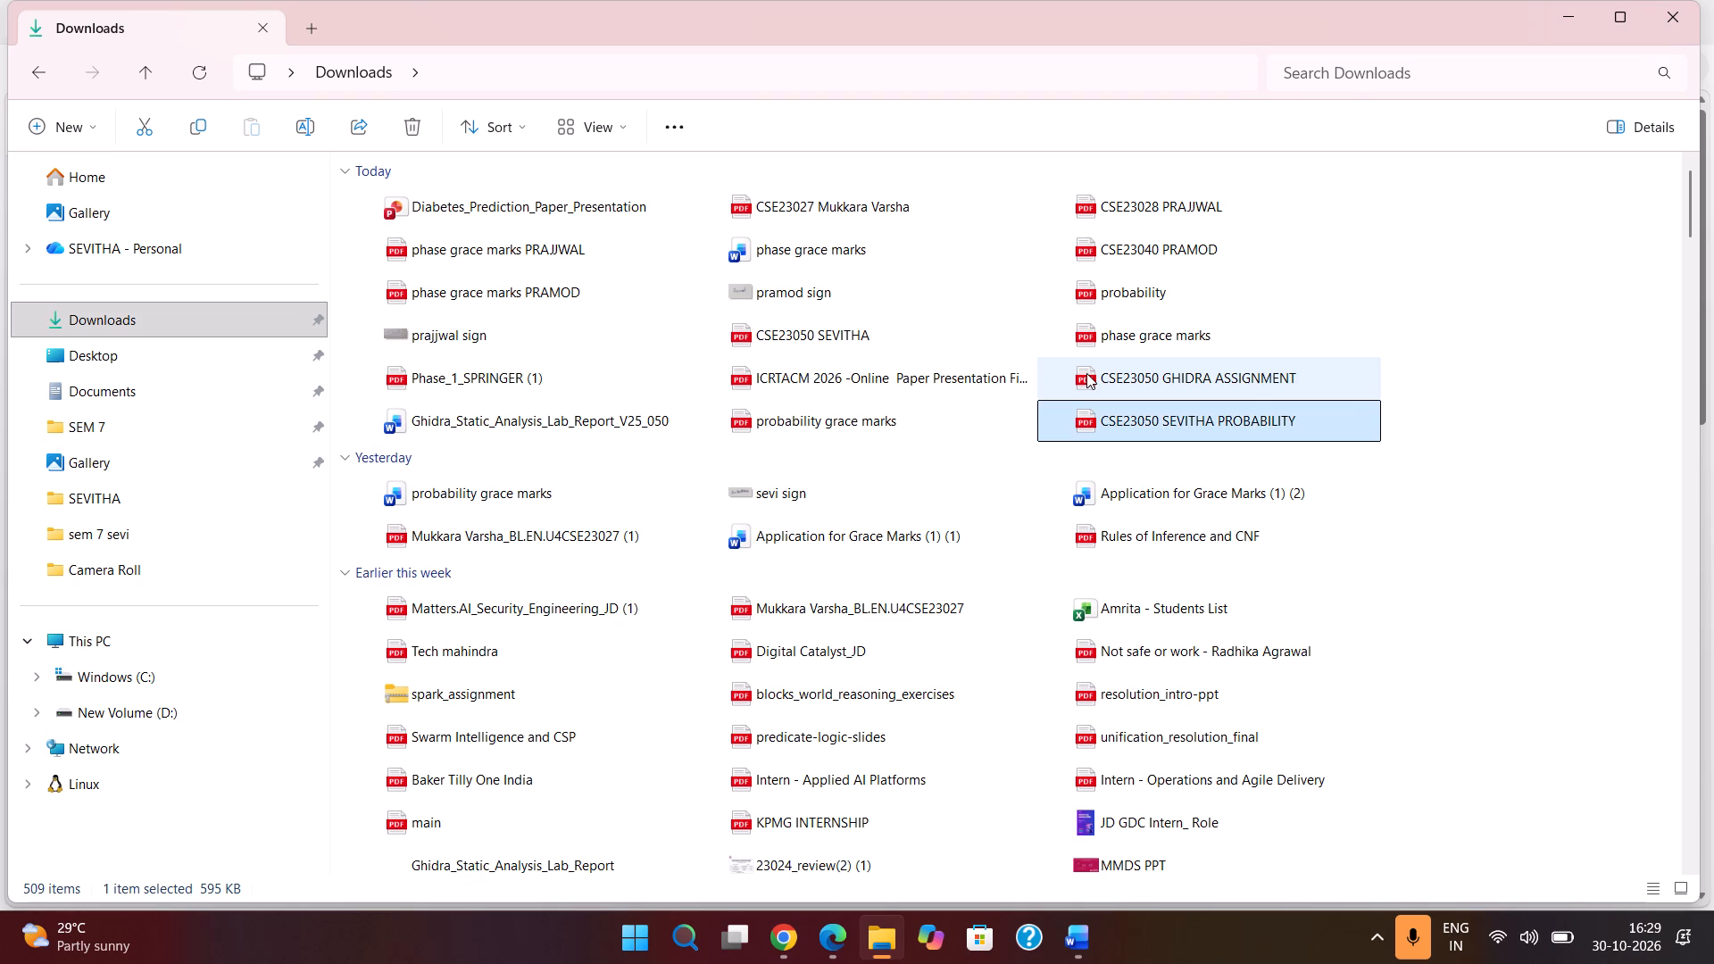
left_click(1567, 425)
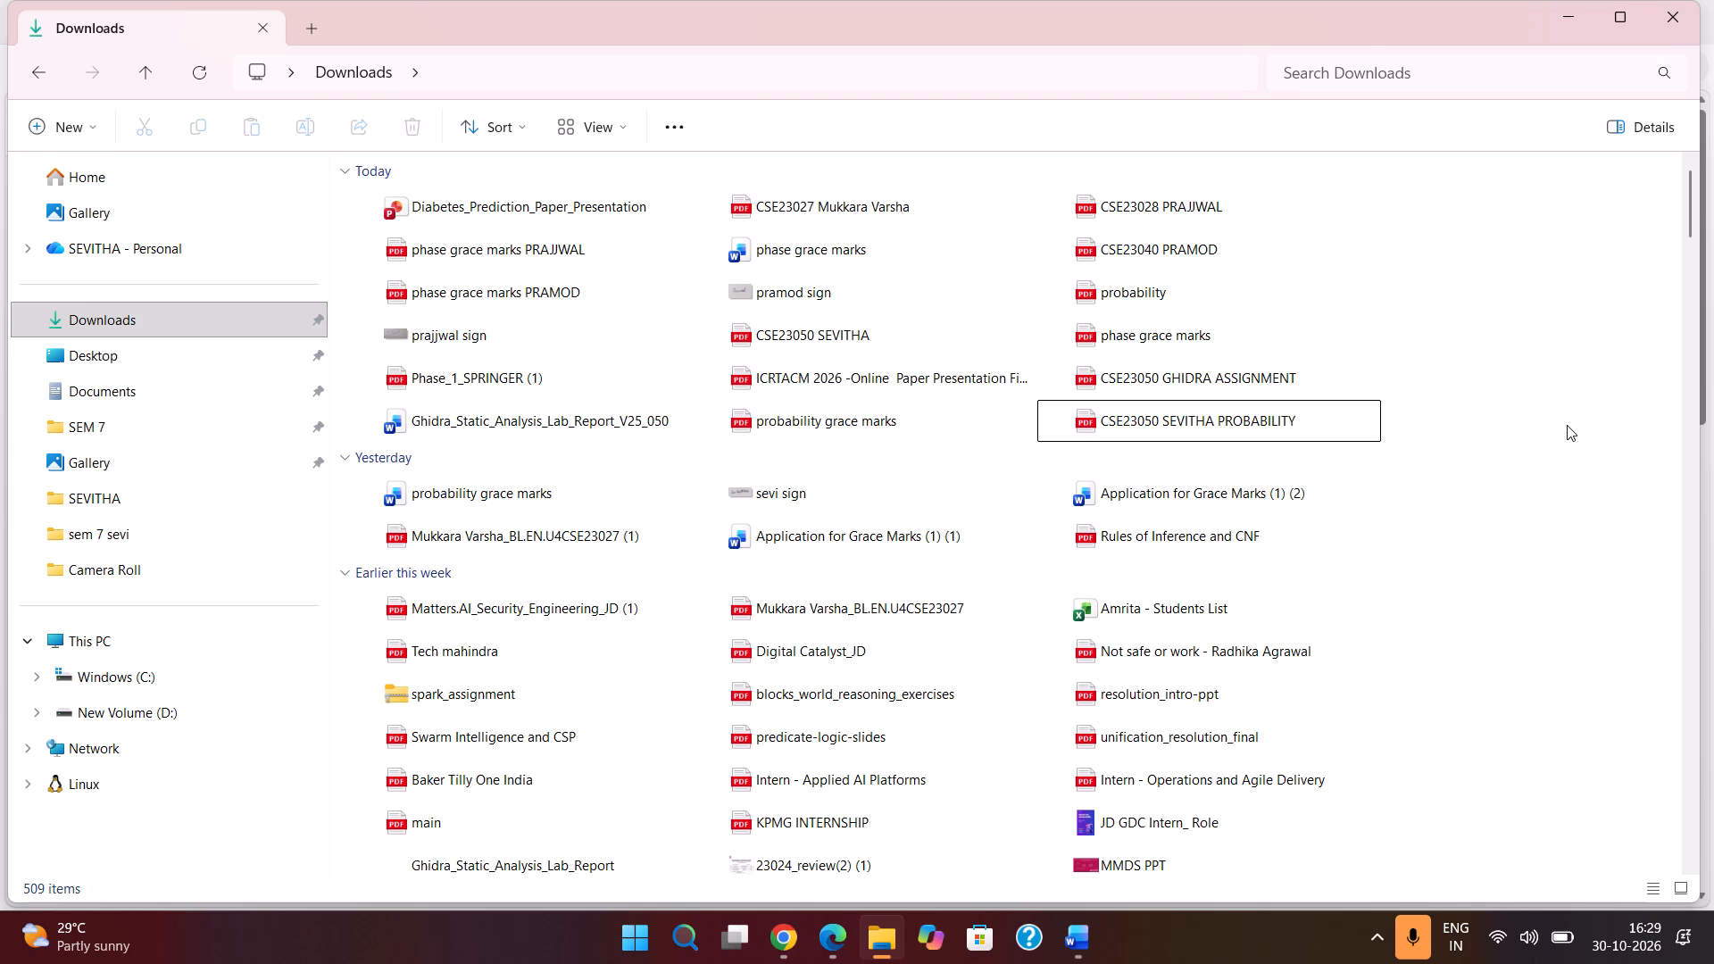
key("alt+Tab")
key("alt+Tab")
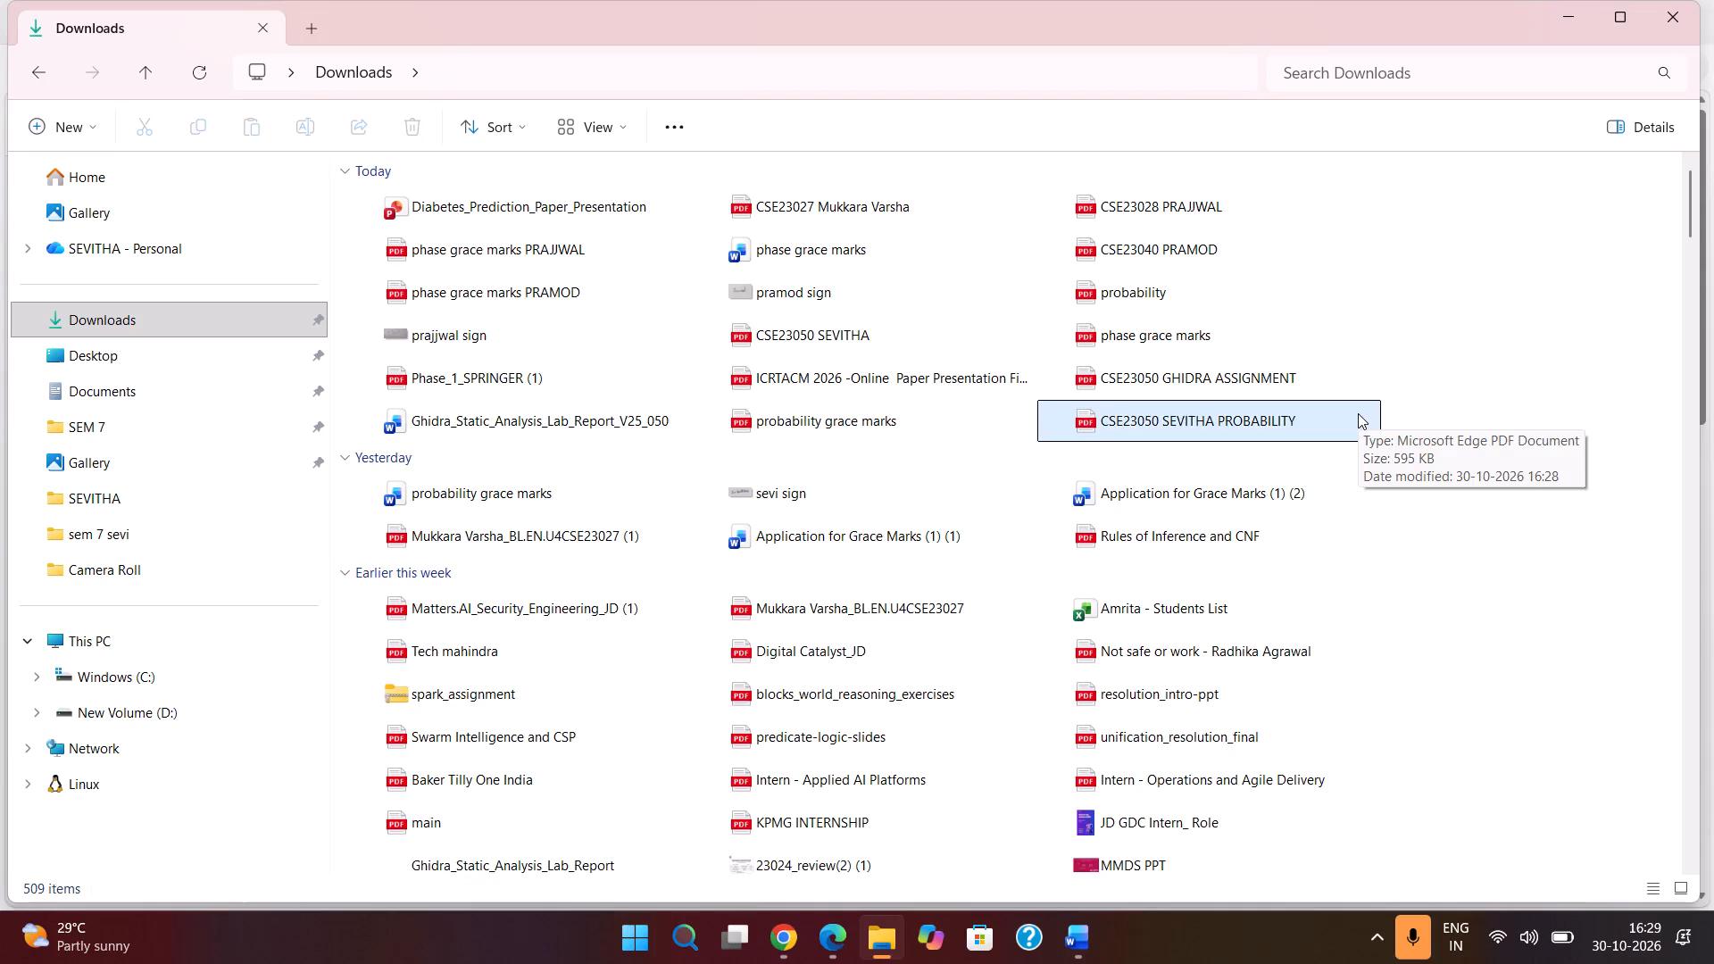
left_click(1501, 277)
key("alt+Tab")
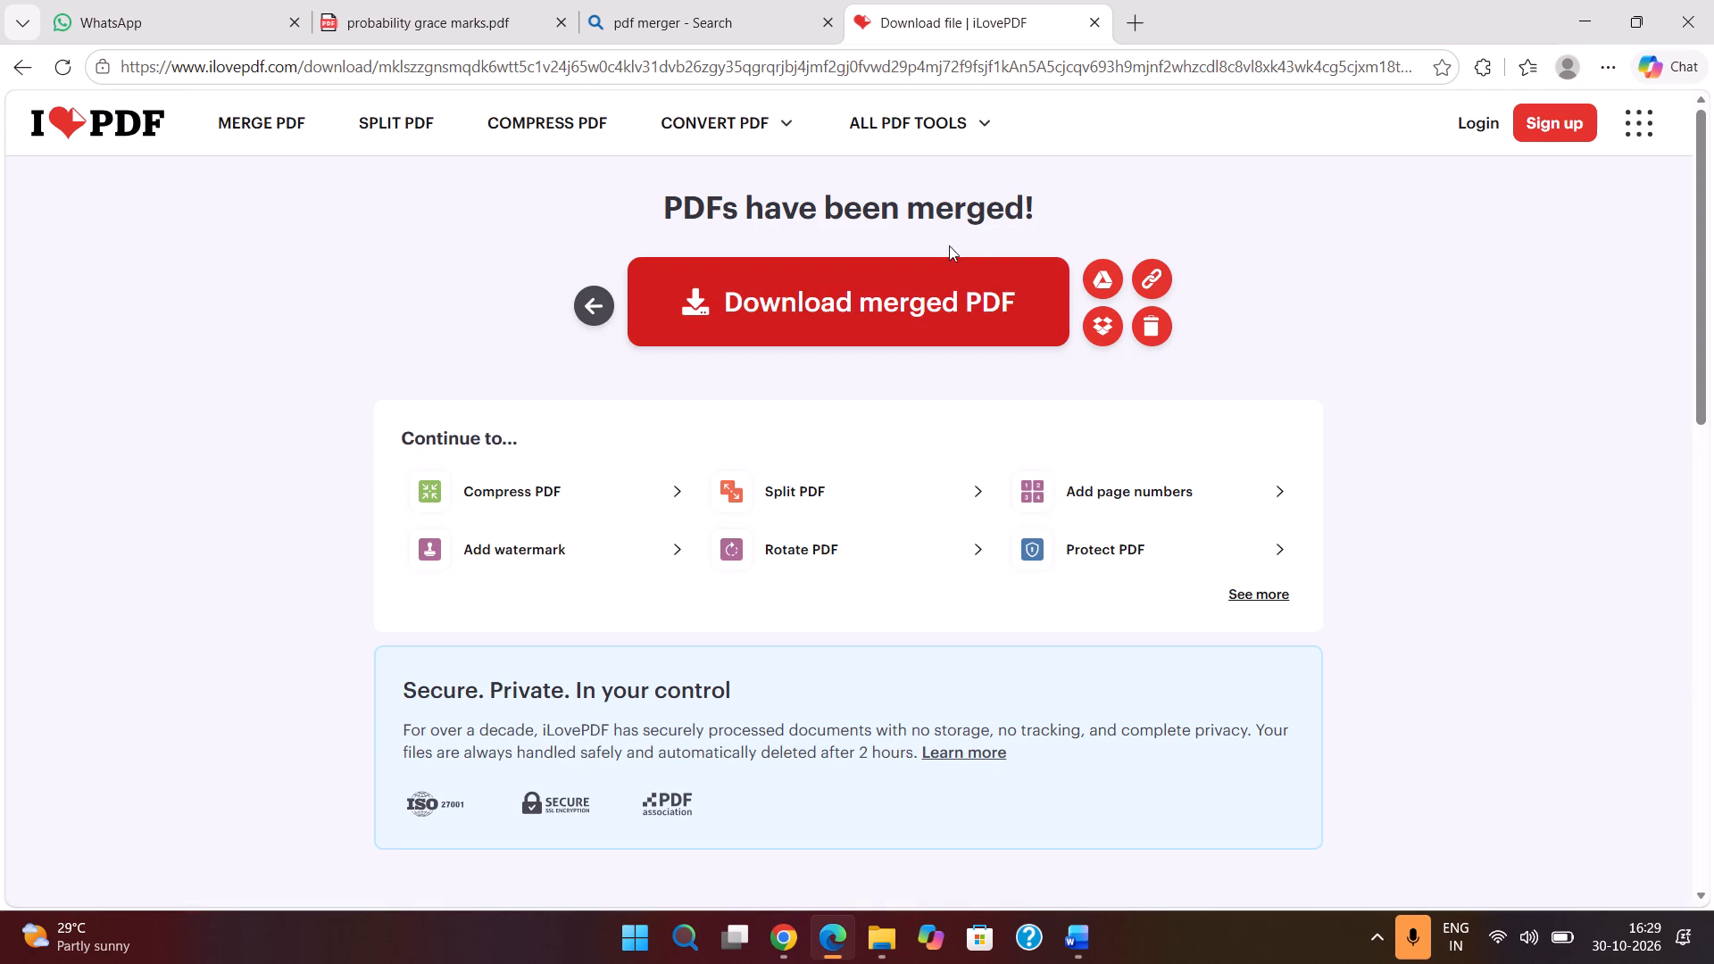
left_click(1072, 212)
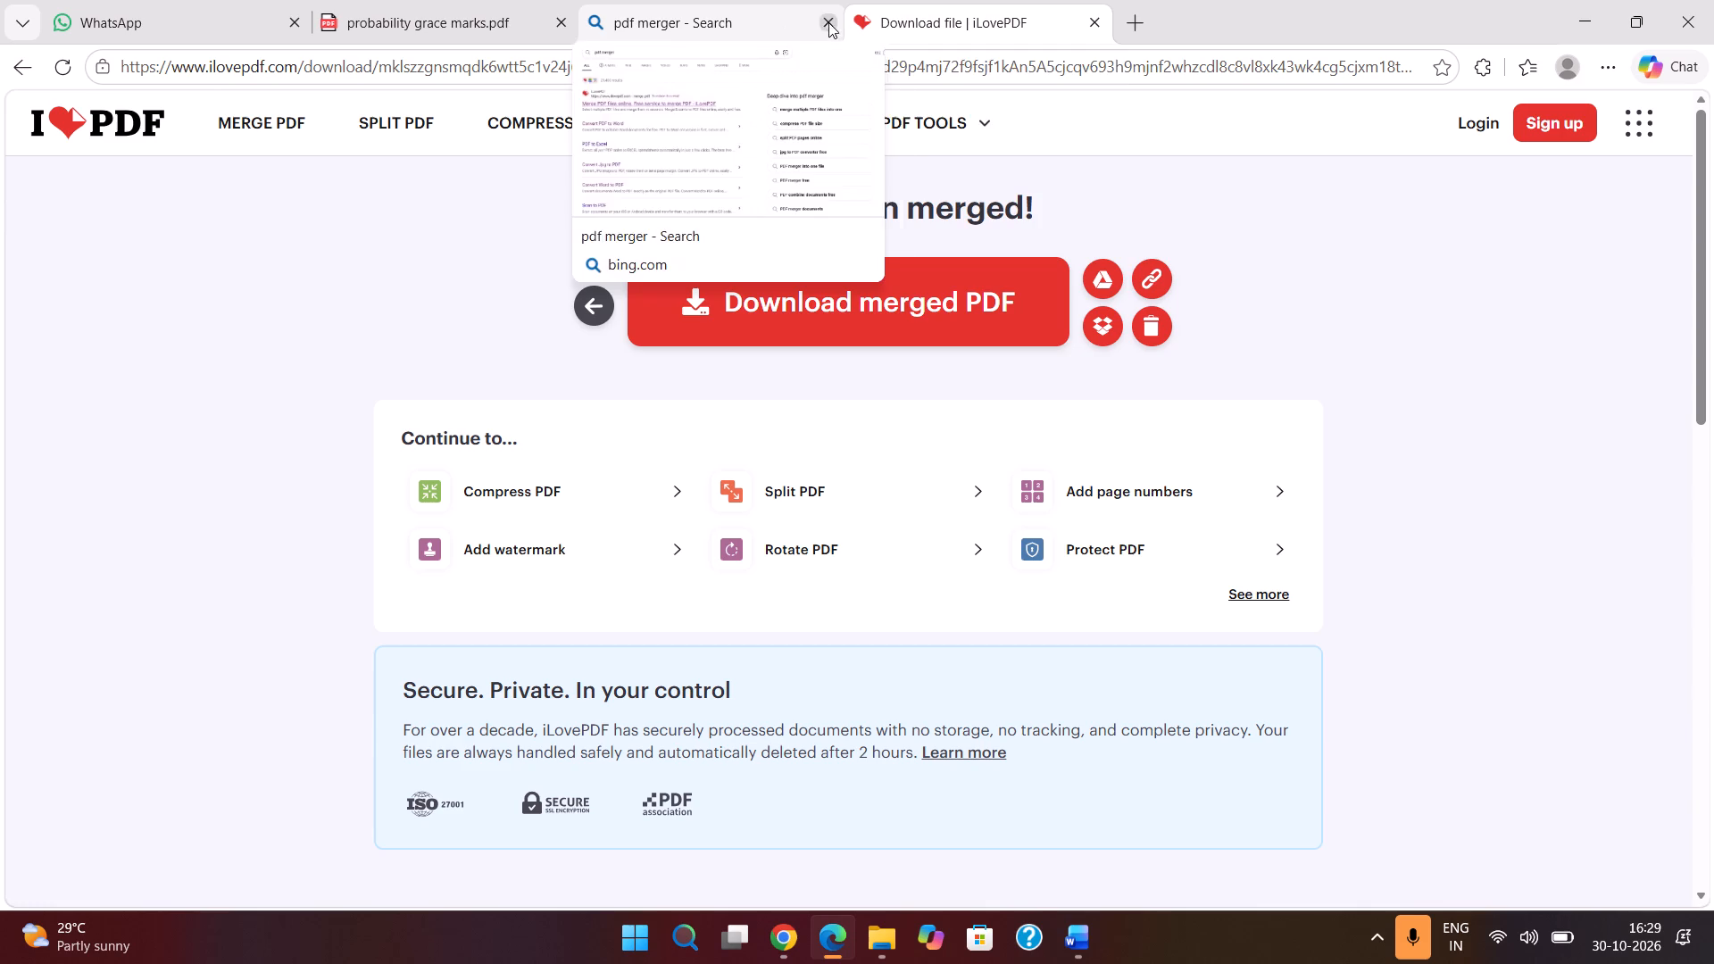
Return iLovePDF to its empty merge page and close the "probability grace marks" PDF in the browser.
left_click(18, 56)
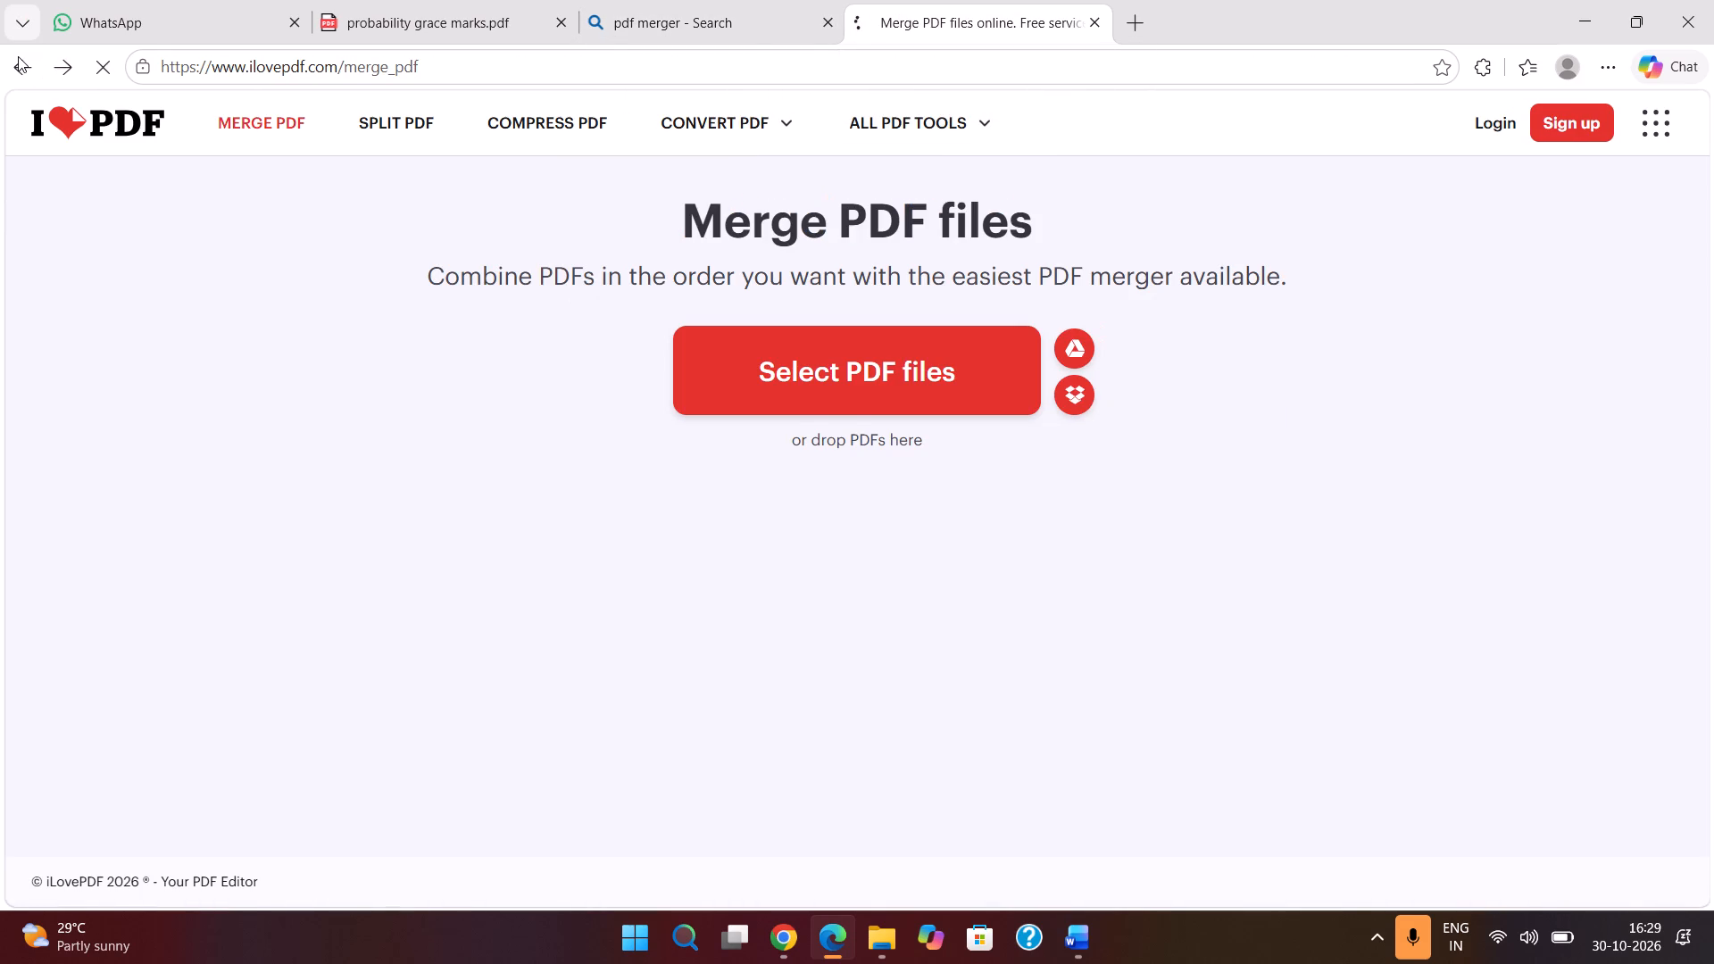
left_click(1061, 935)
scroll(862, 497, "up", 20)
scroll(862, 497, "up", 5)
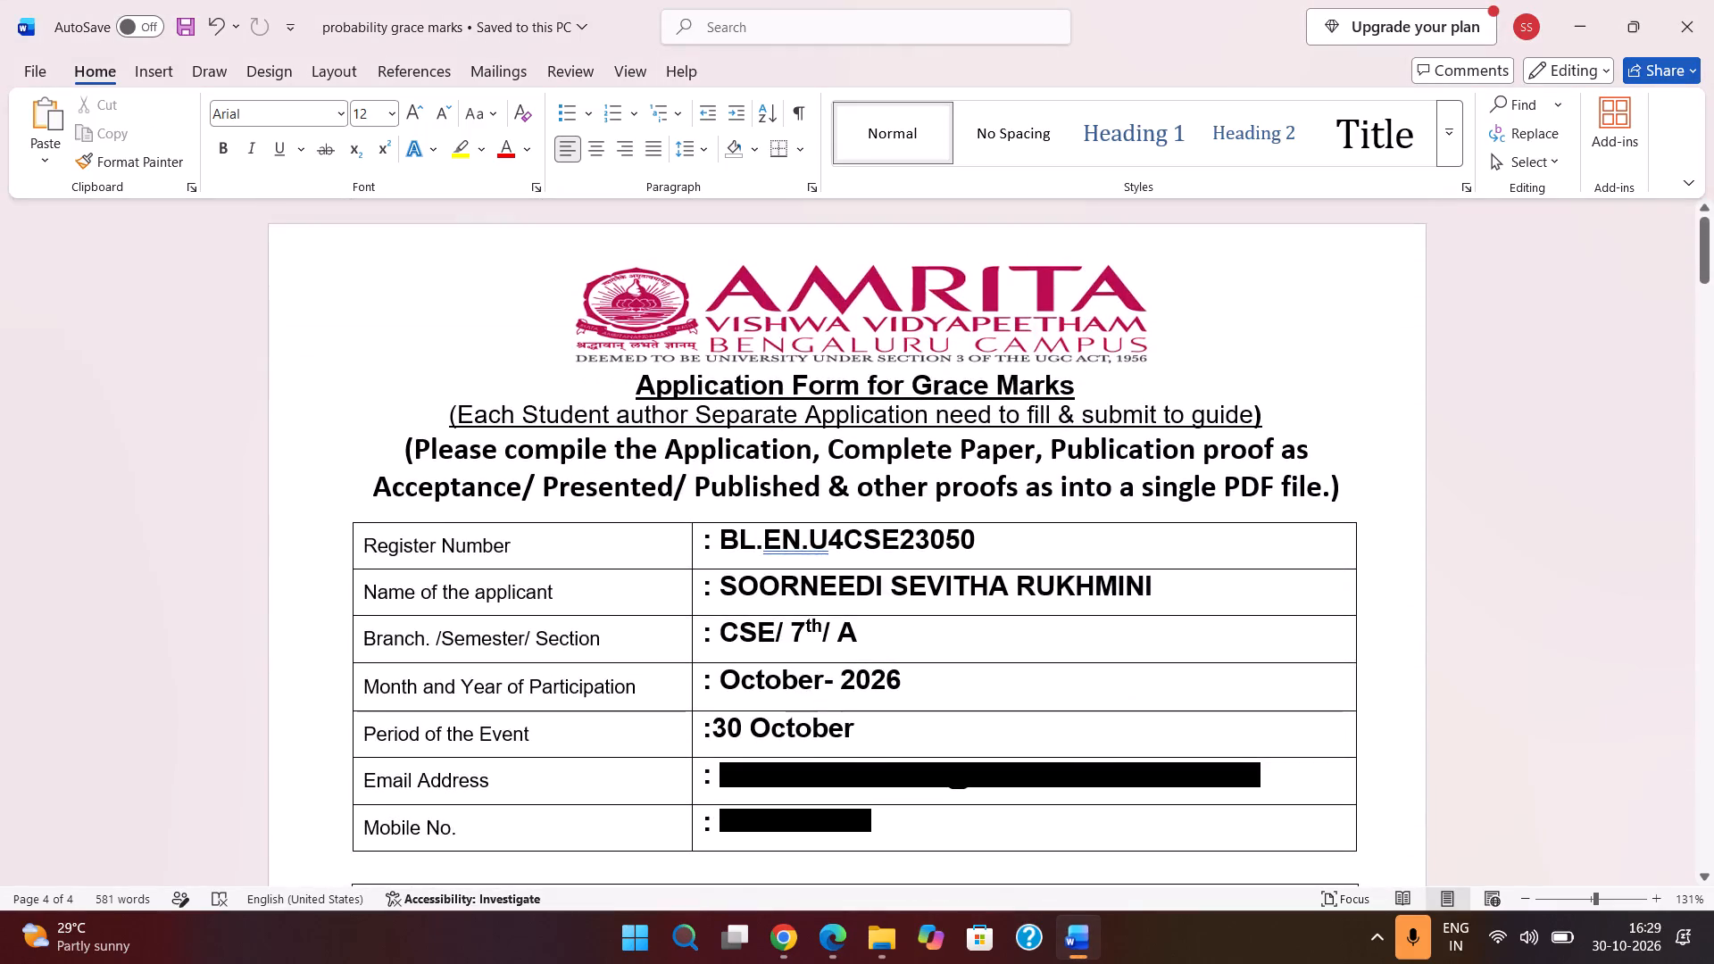
scroll(862, 497, "down", 1)
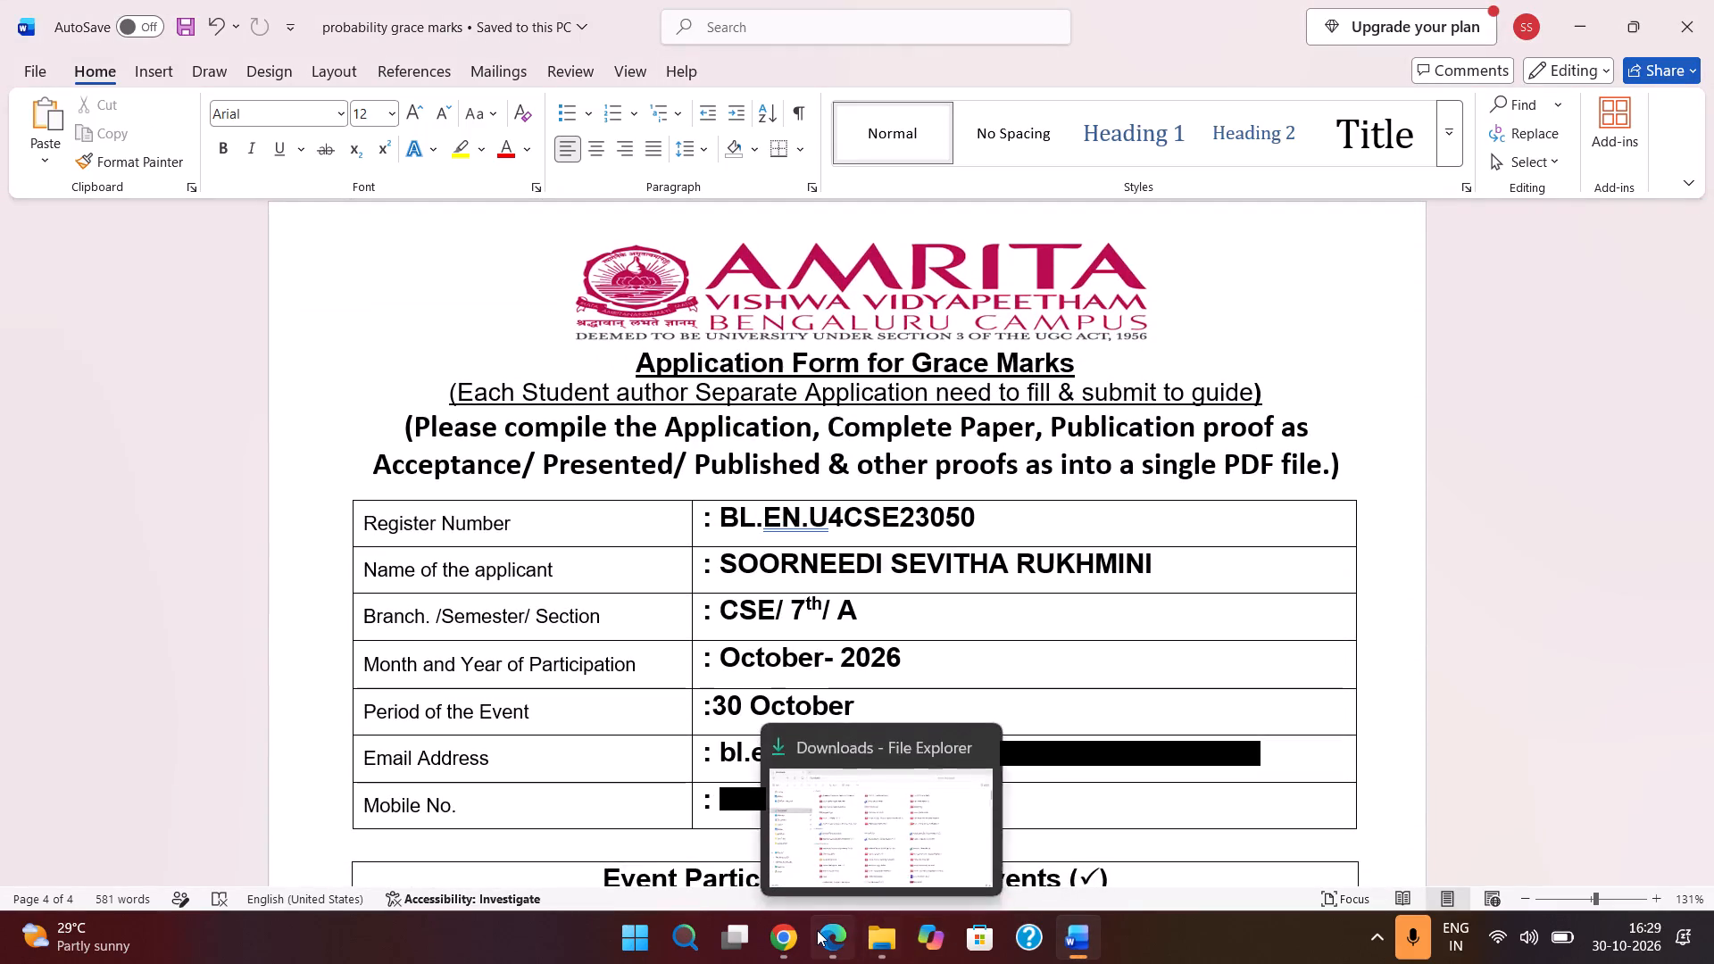
left_click(817, 930)
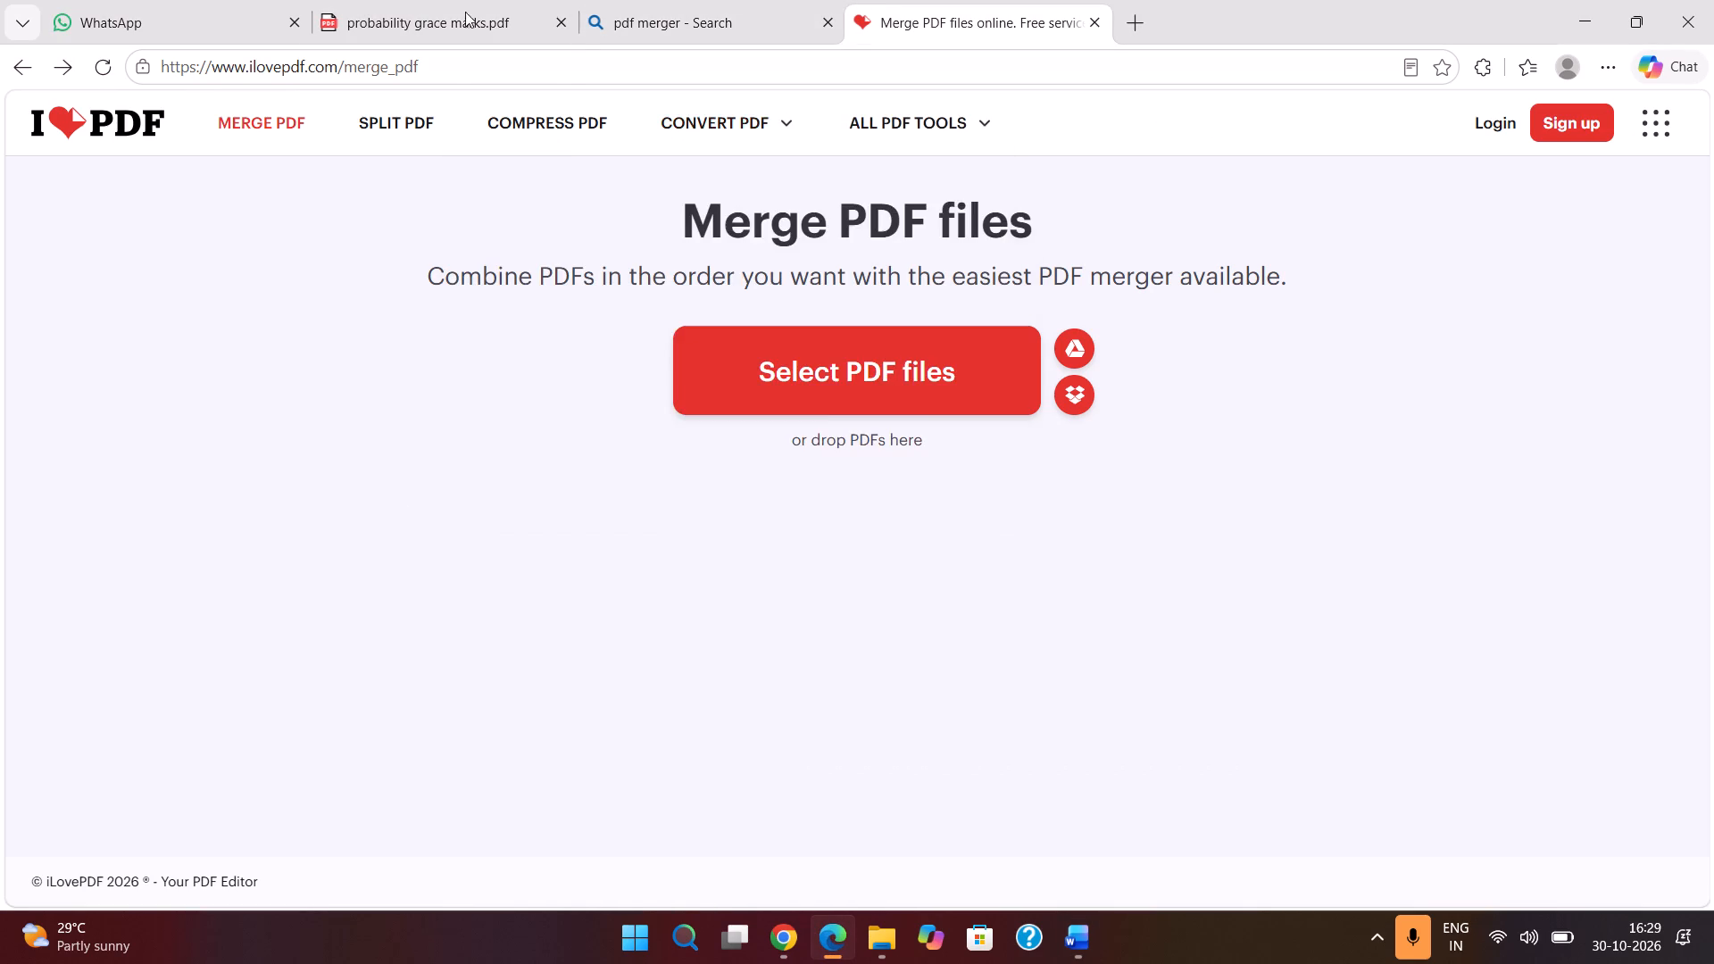
left_click(465, 5)
left_click(560, 21)
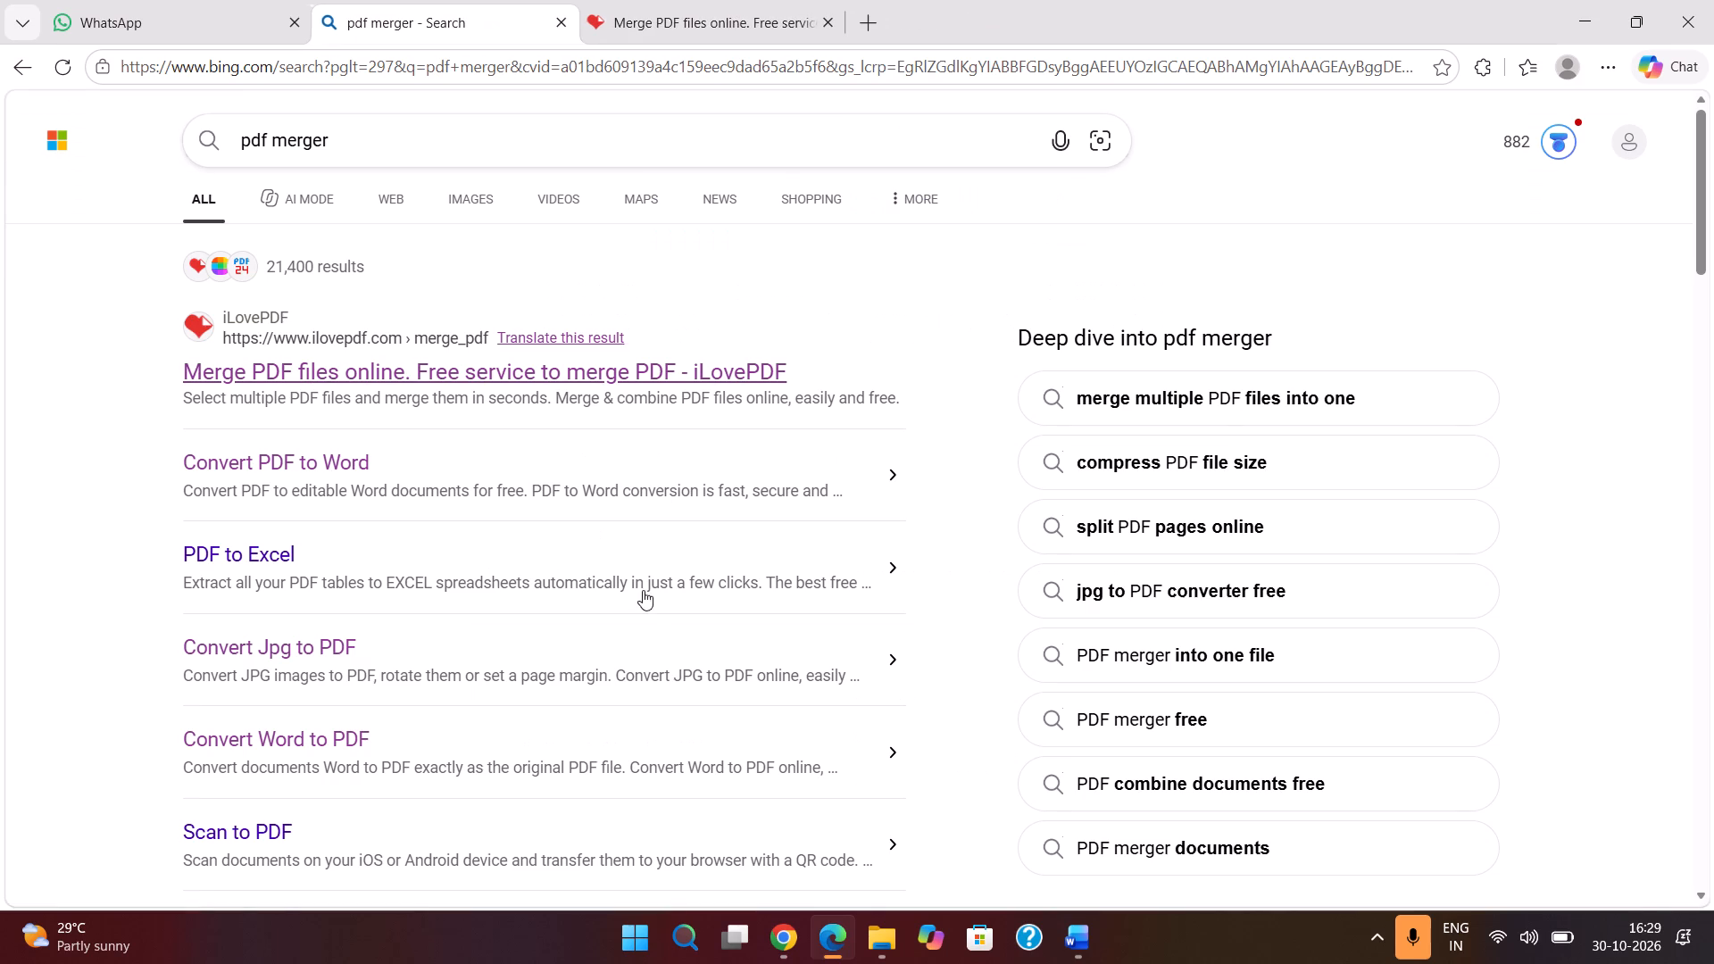
Open the renamed combined PDF from File Explorer's Downloads folder, examine its form and paper pages through to the end, and close it.
left_click(881, 949)
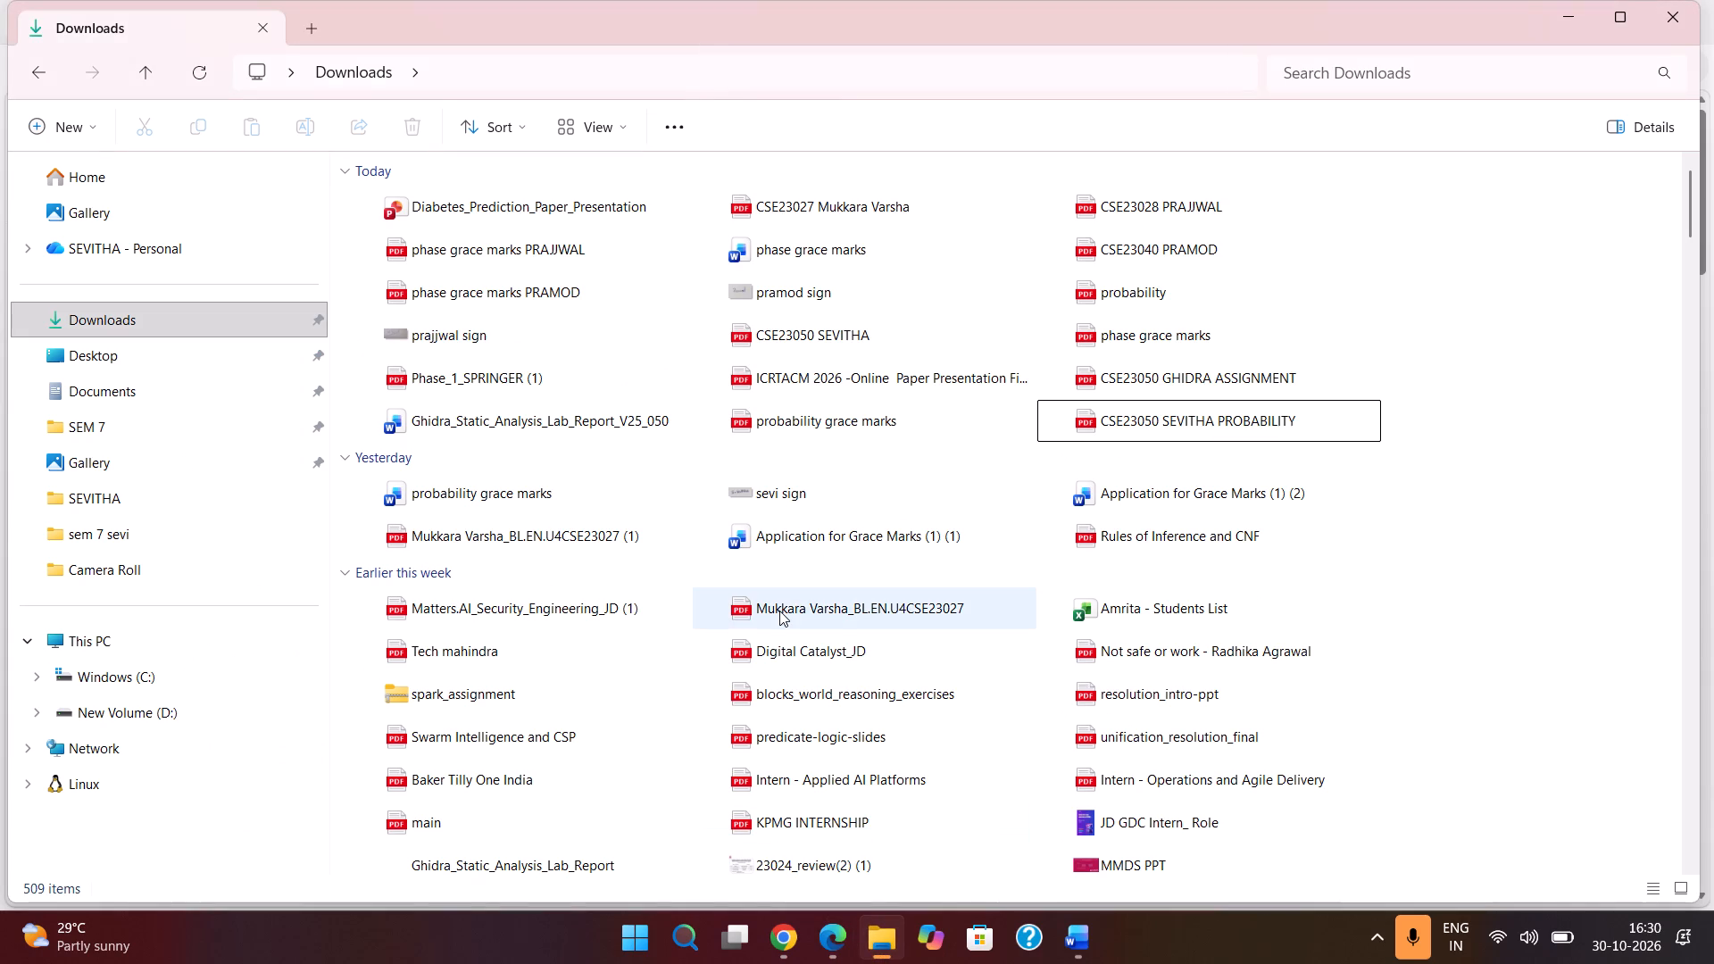
scroll(779, 611, "up", 6)
double_click(1146, 435)
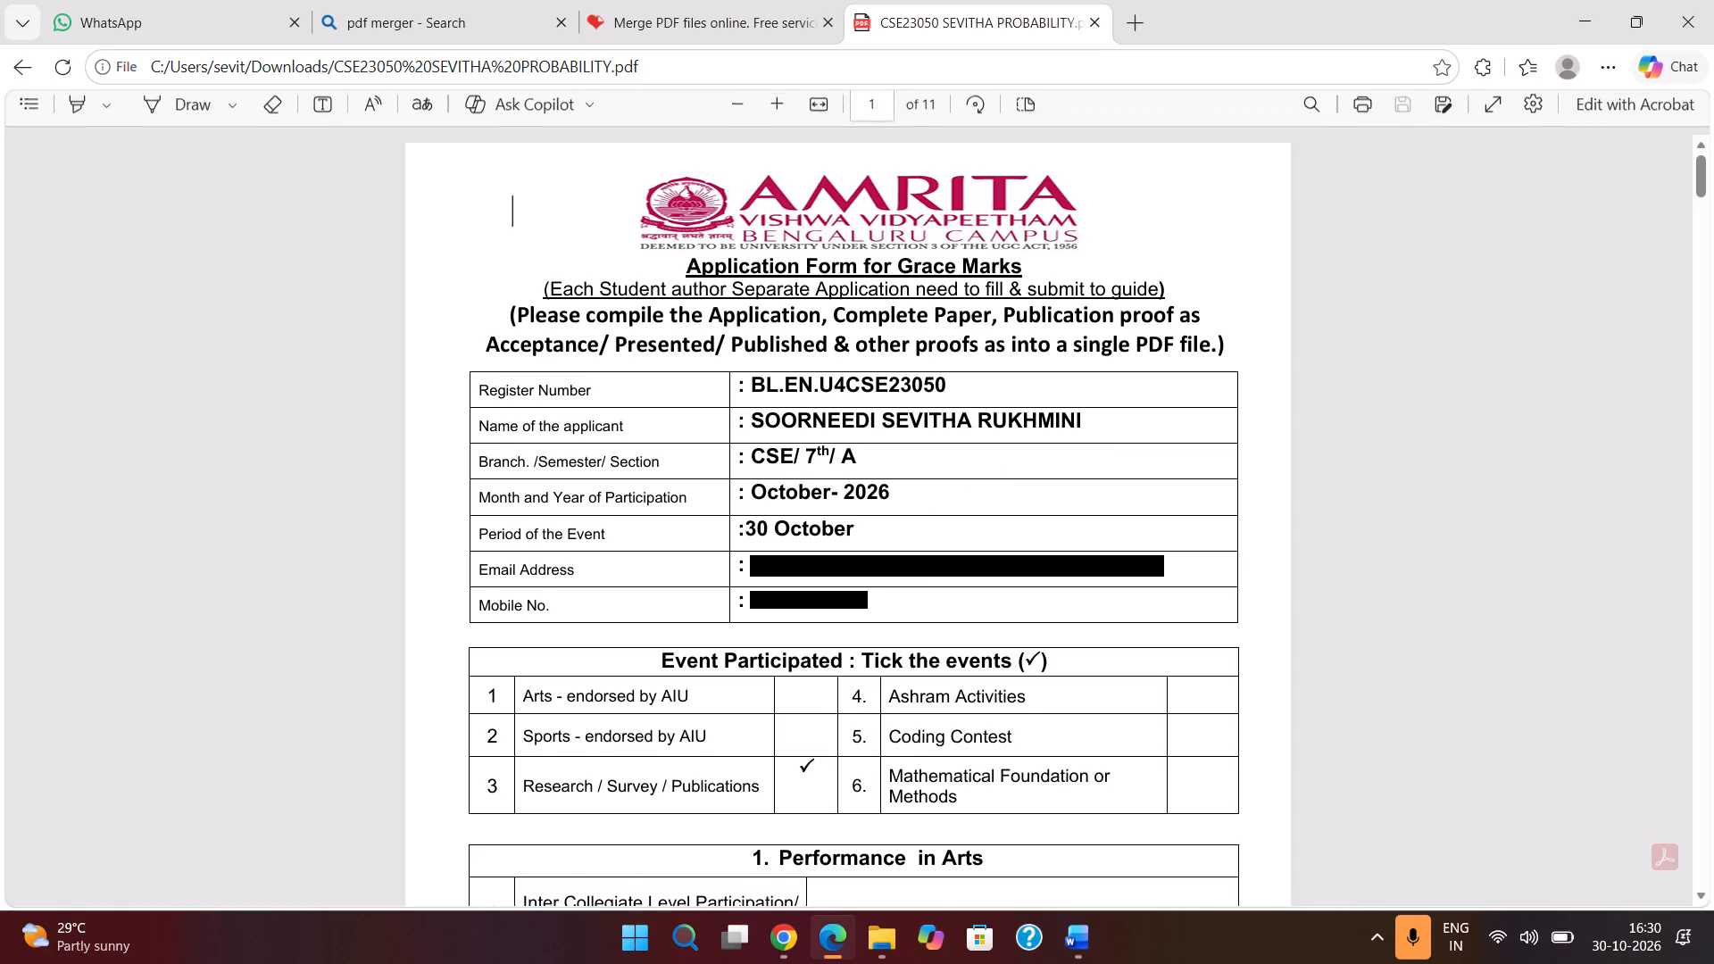
scroll(868, 523, "down", 3)
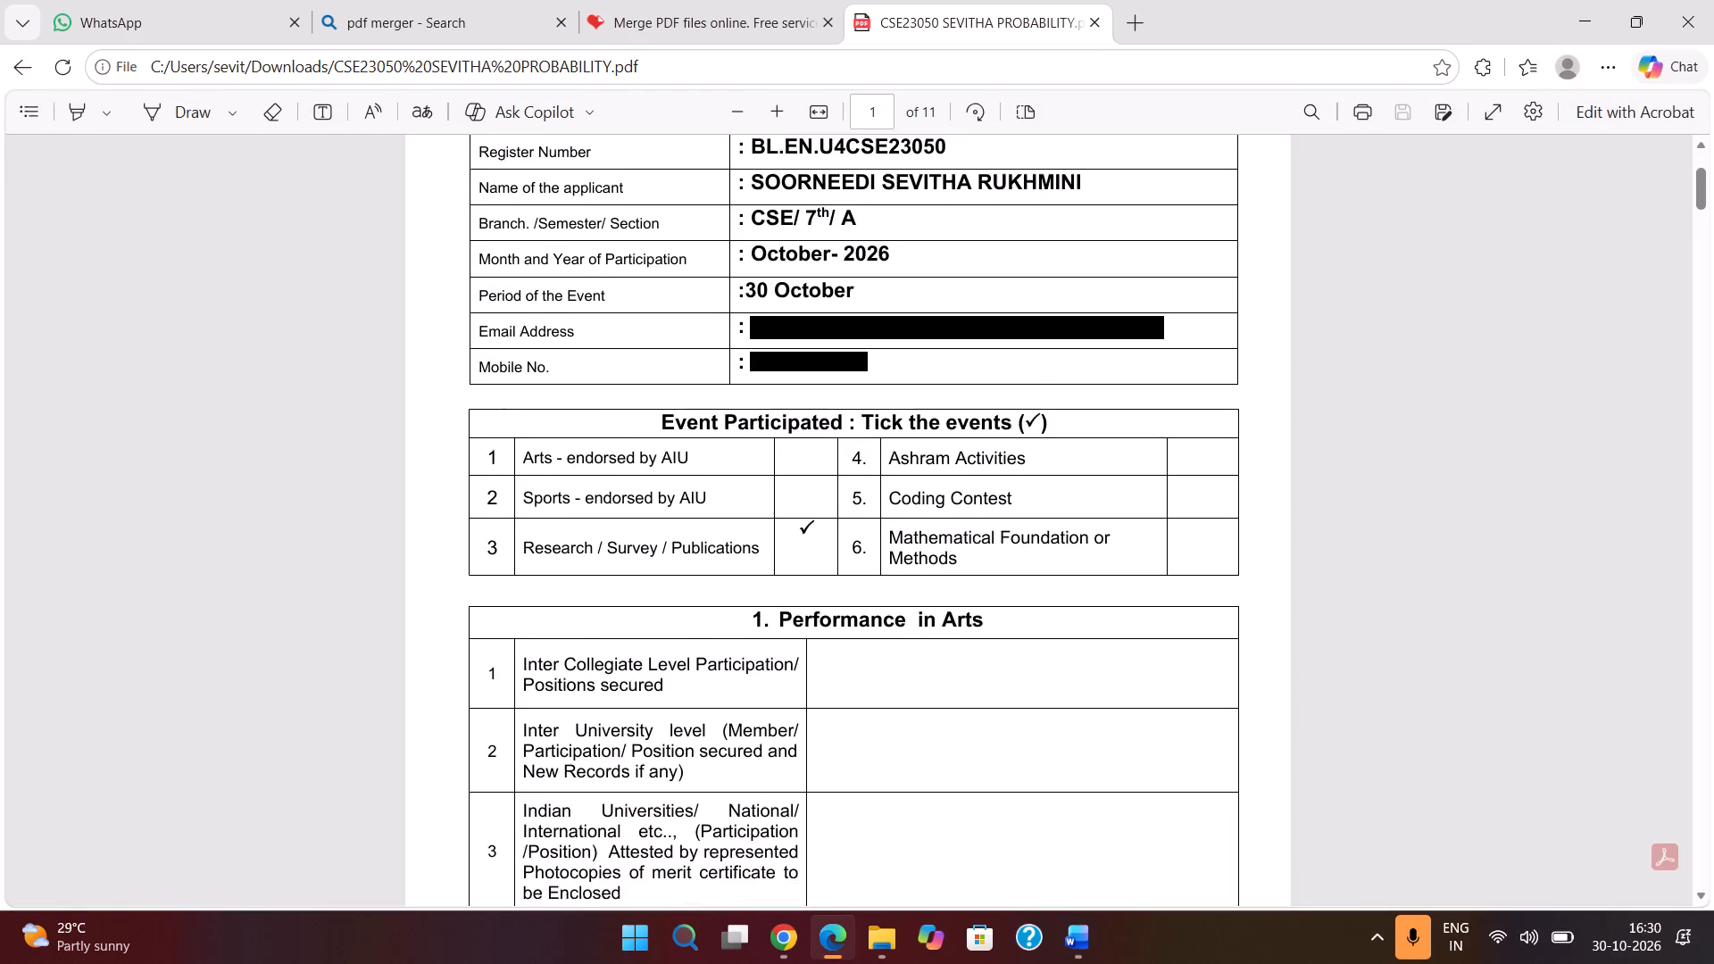
scroll(868, 523, "down", 5)
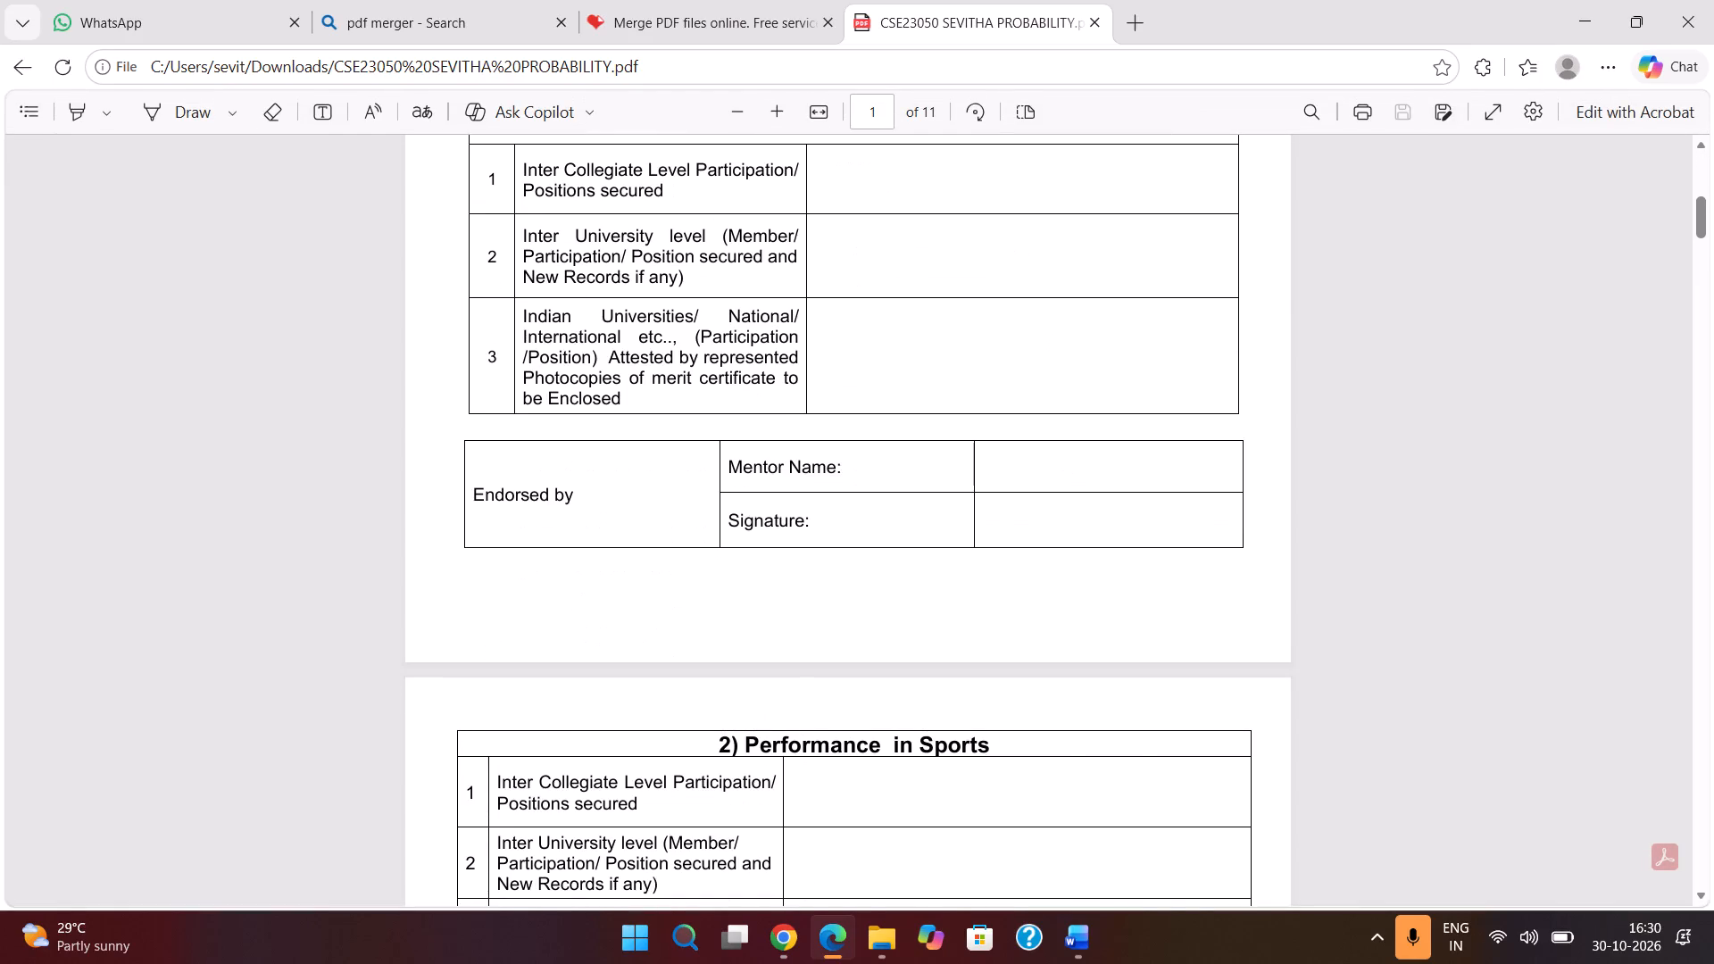
scroll(868, 523, "down", 3)
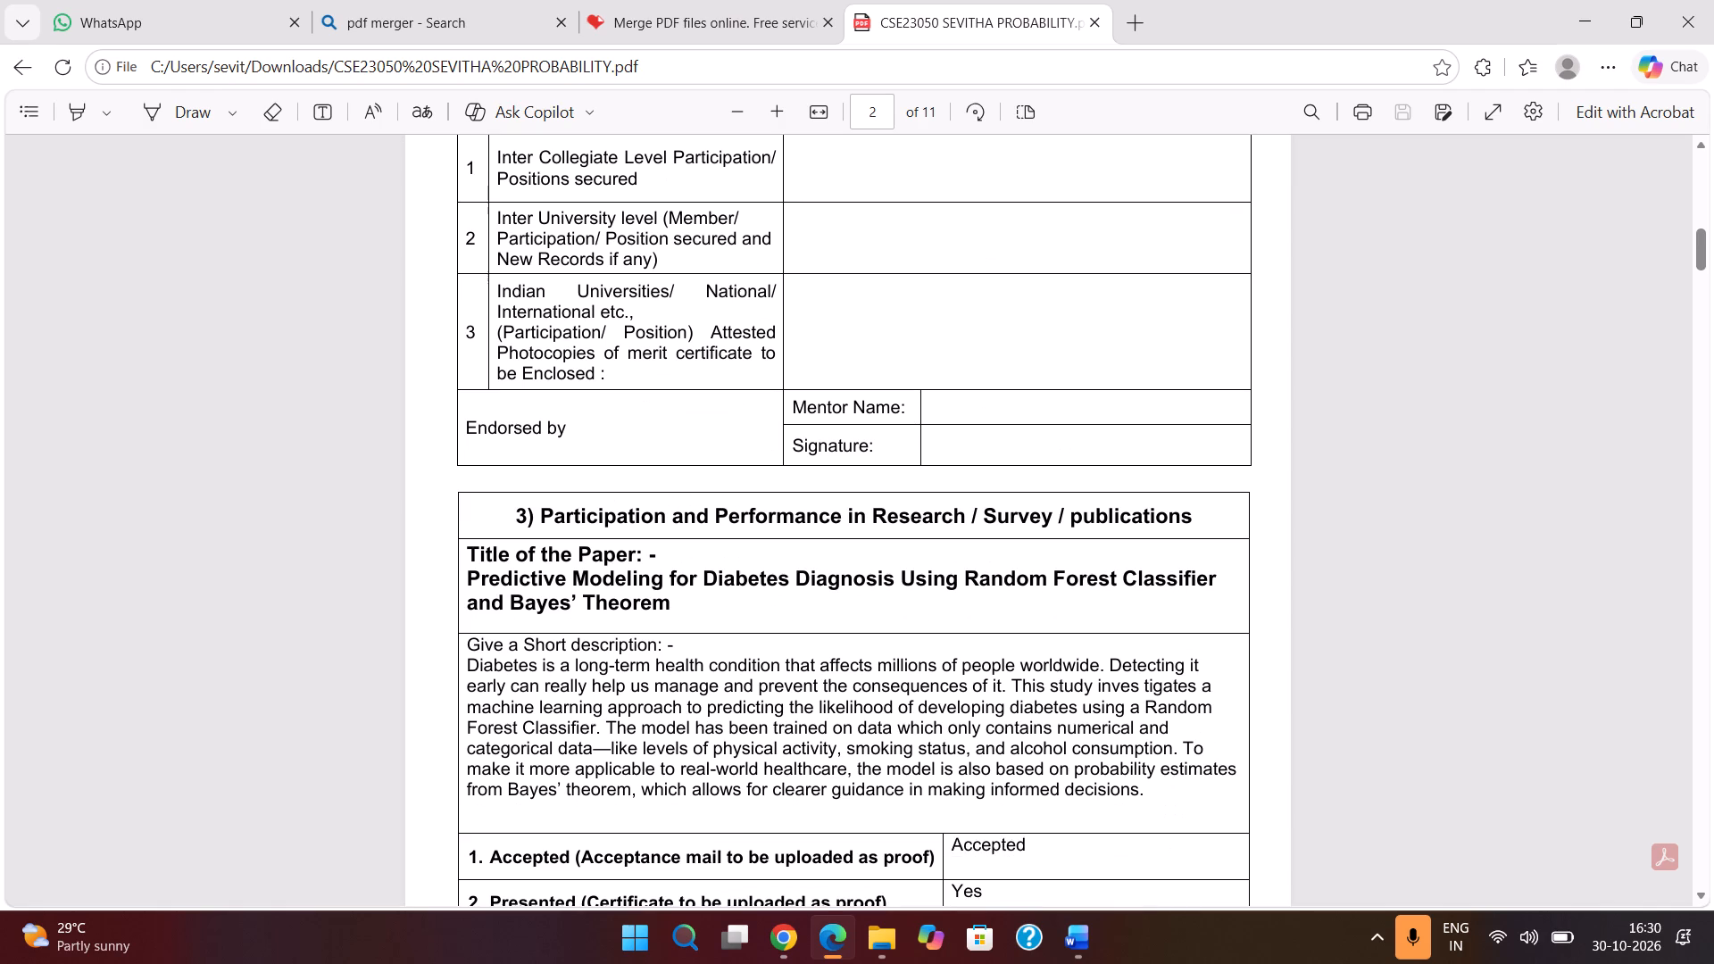
scroll(868, 523, "down", 1)
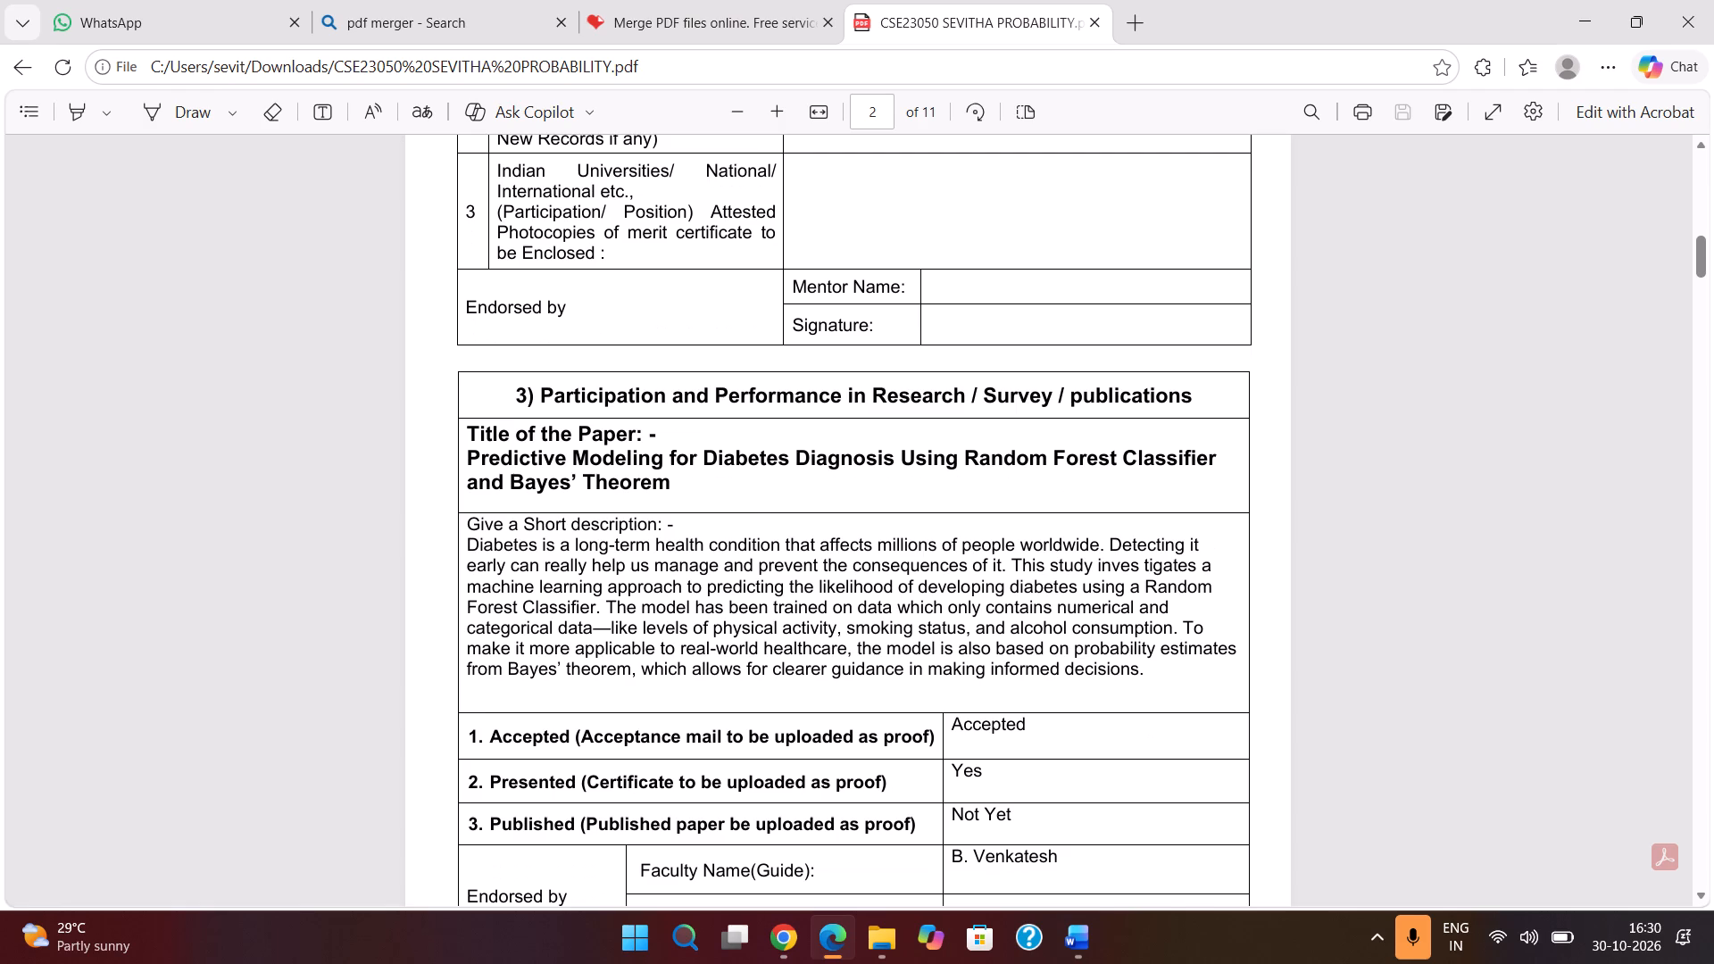
scroll(868, 523, "down", 3)
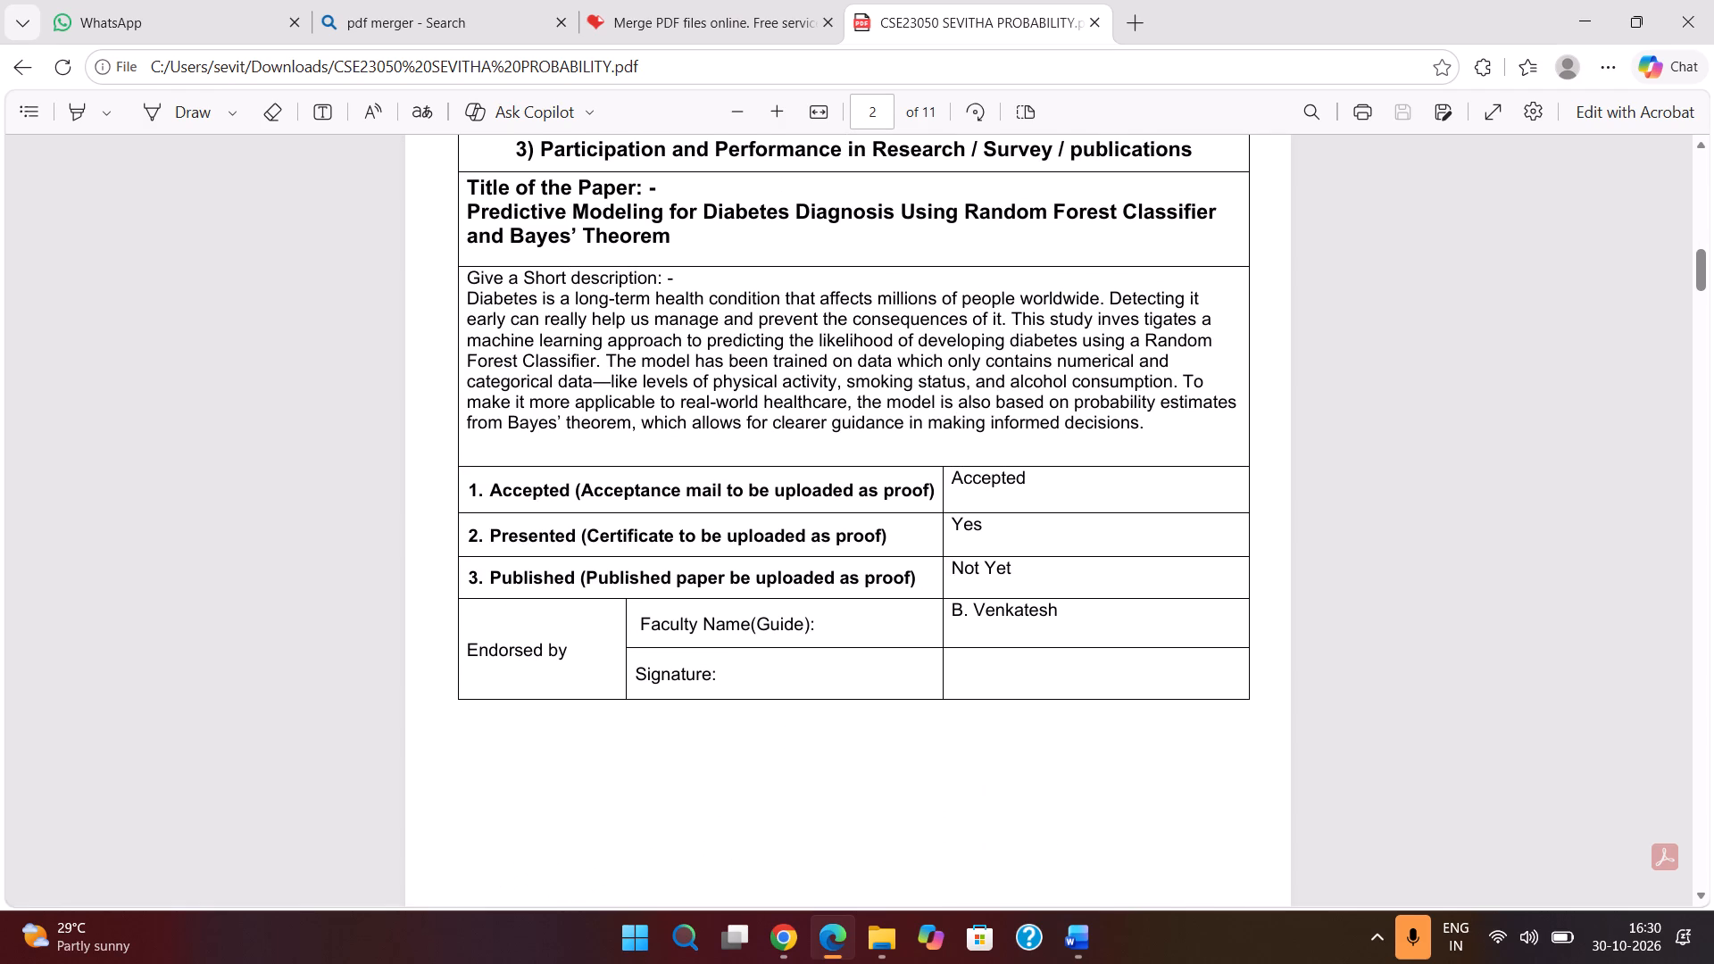
scroll(868, 523, "down", 1)
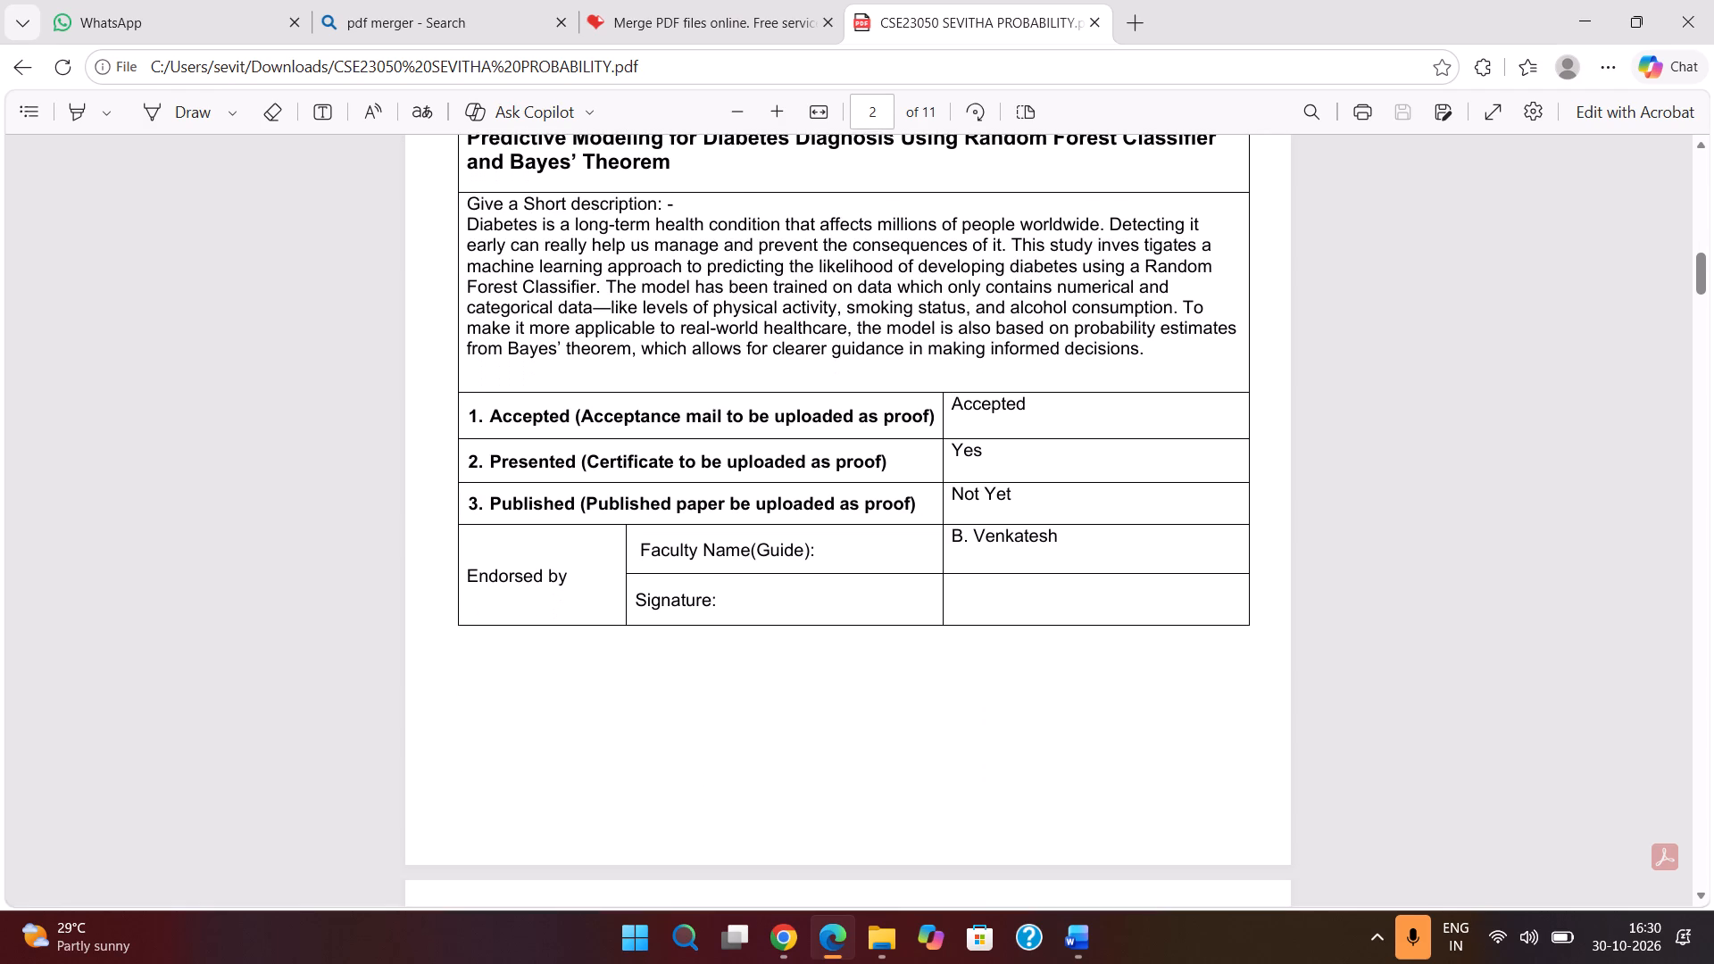
scroll(868, 523, "down", 2)
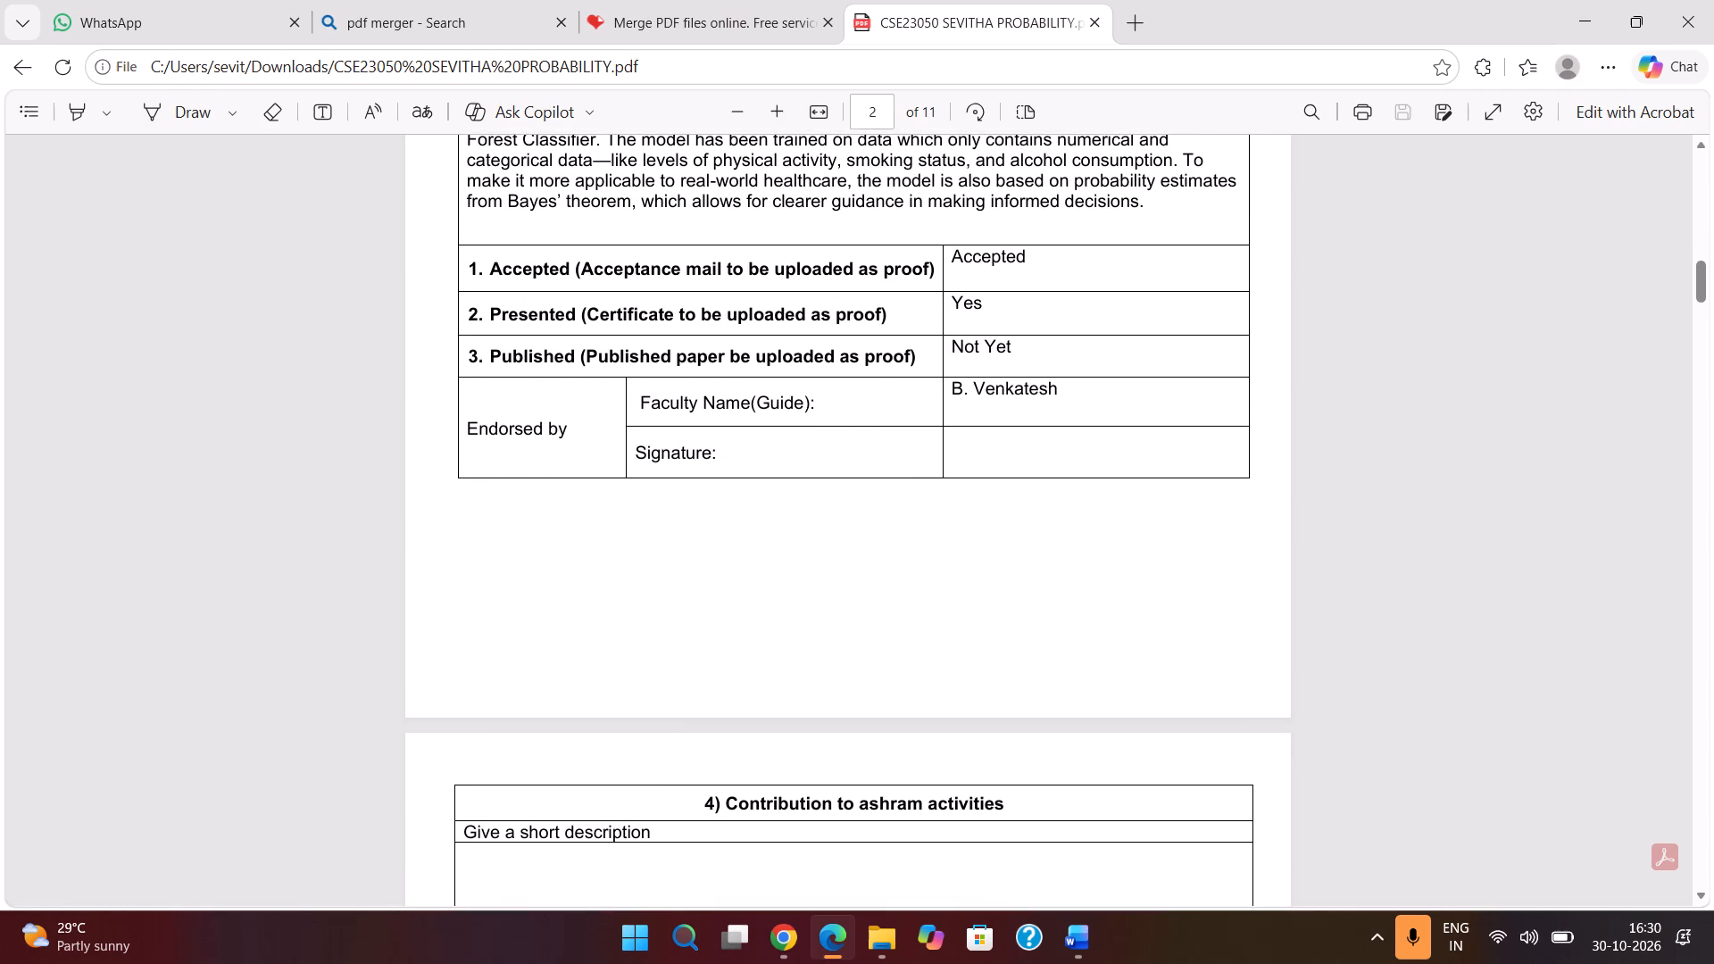
scroll(868, 523, "down", 2)
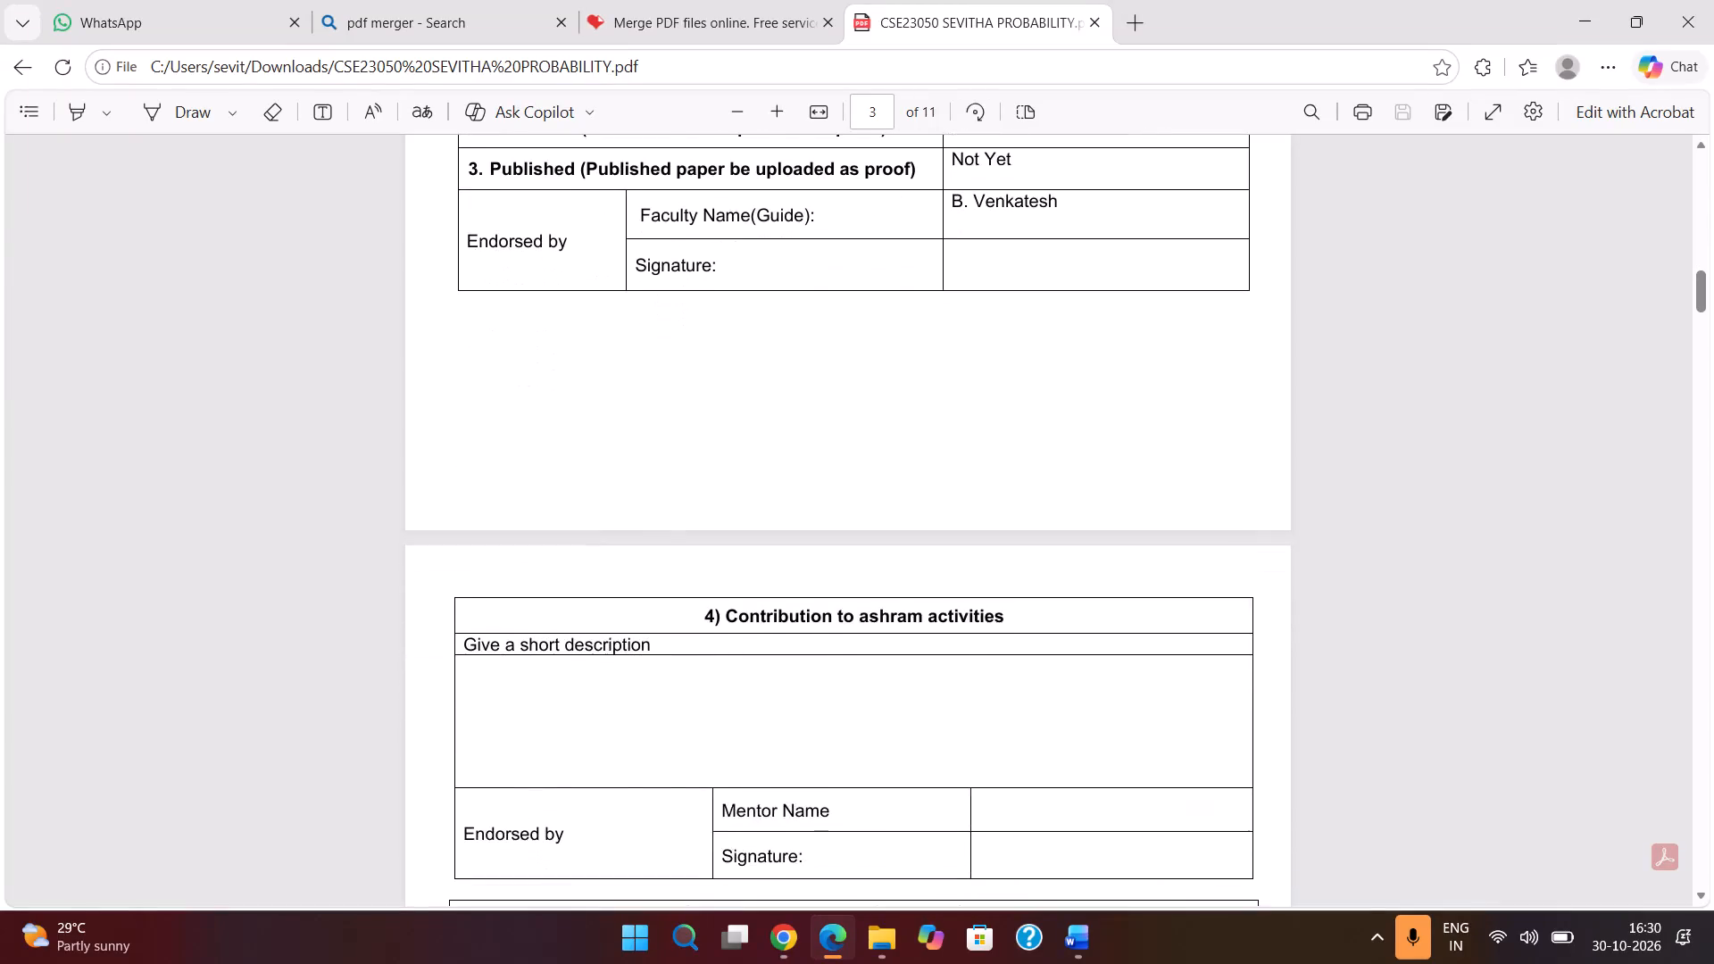
scroll(868, 523, "down", 4)
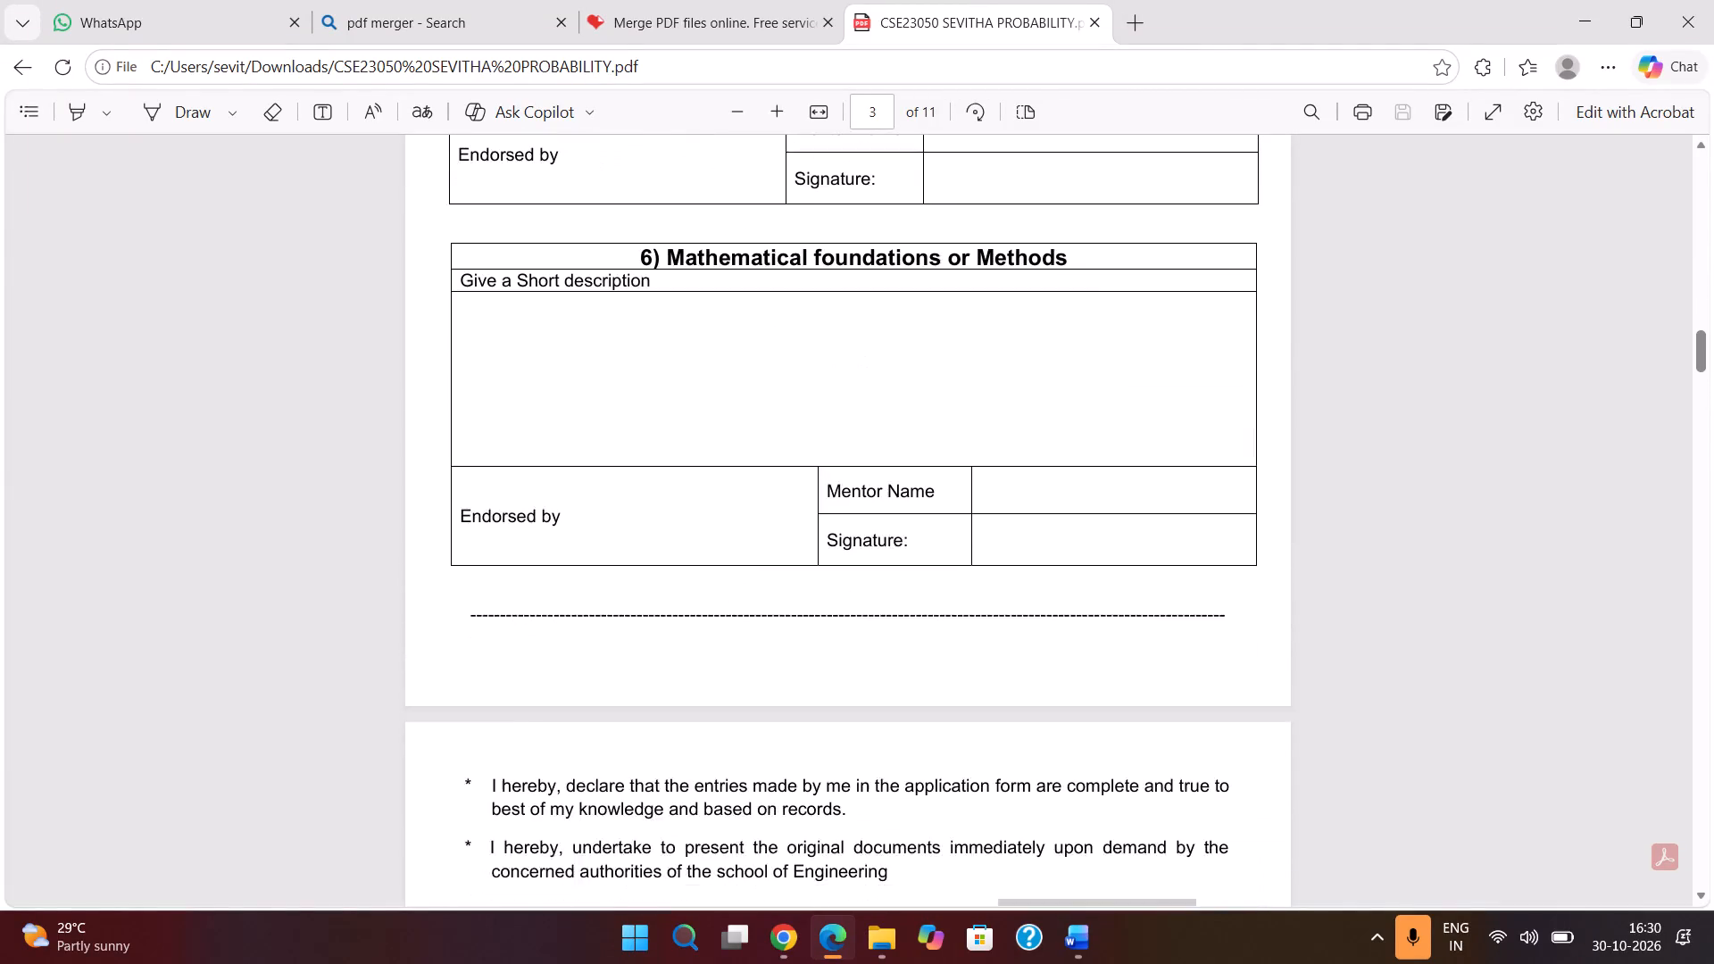
scroll(868, 523, "down", 2)
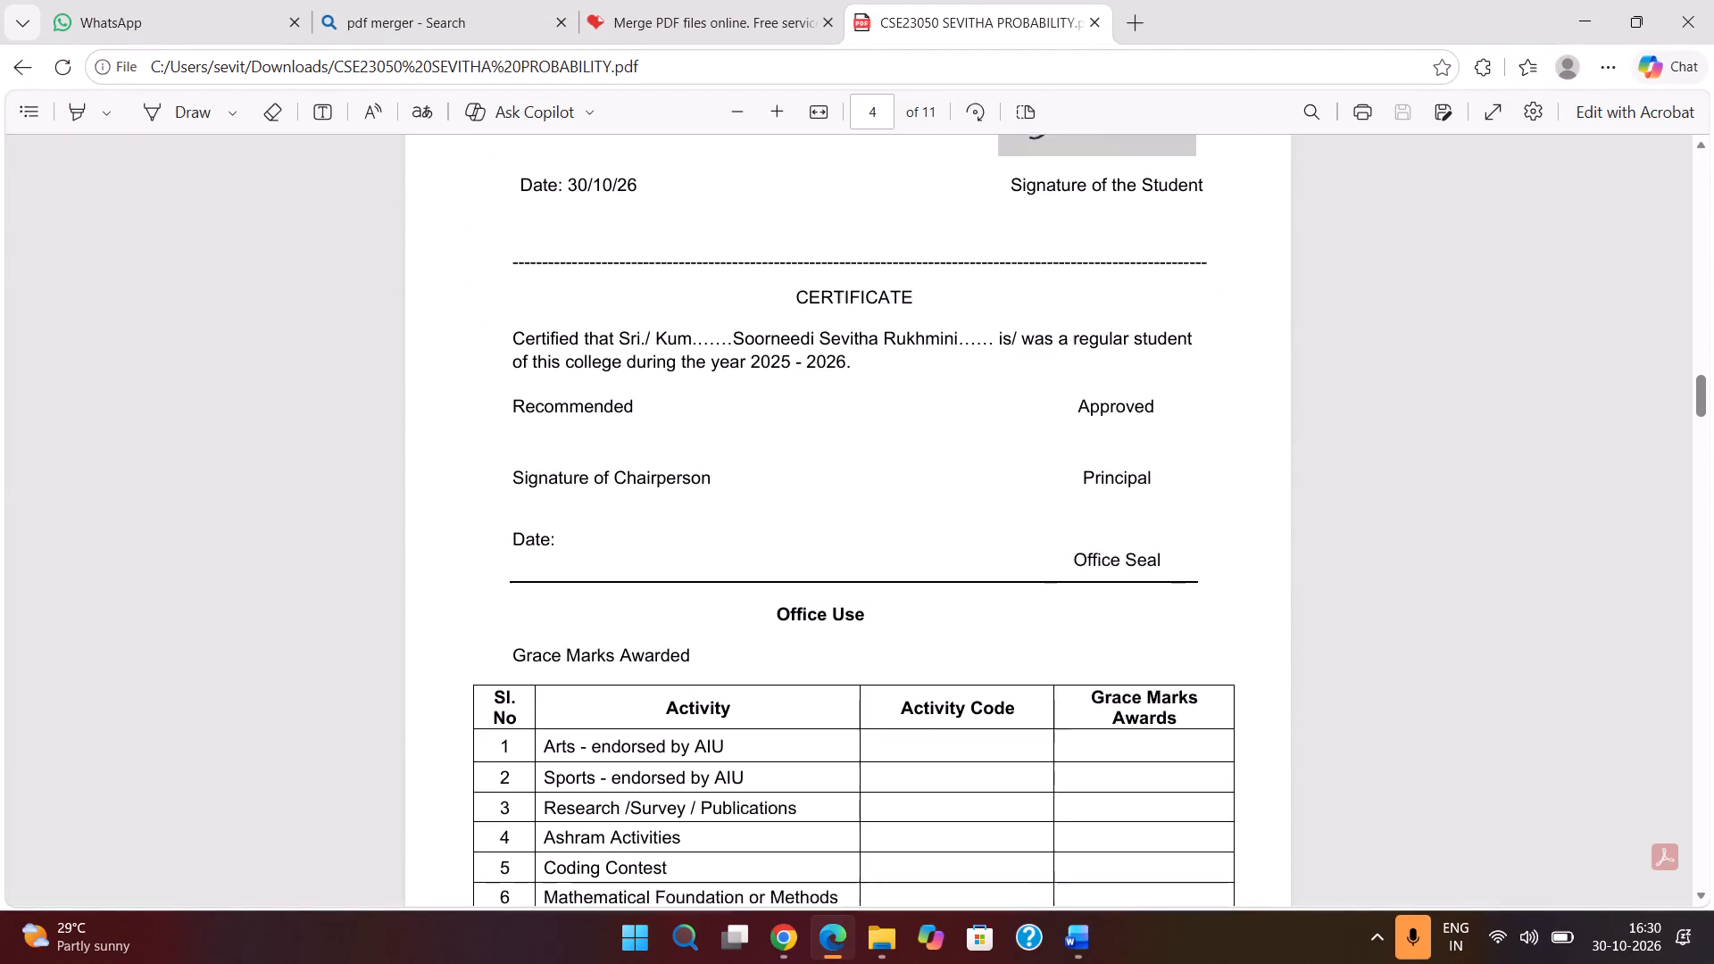
scroll(868, 523, "down", 2)
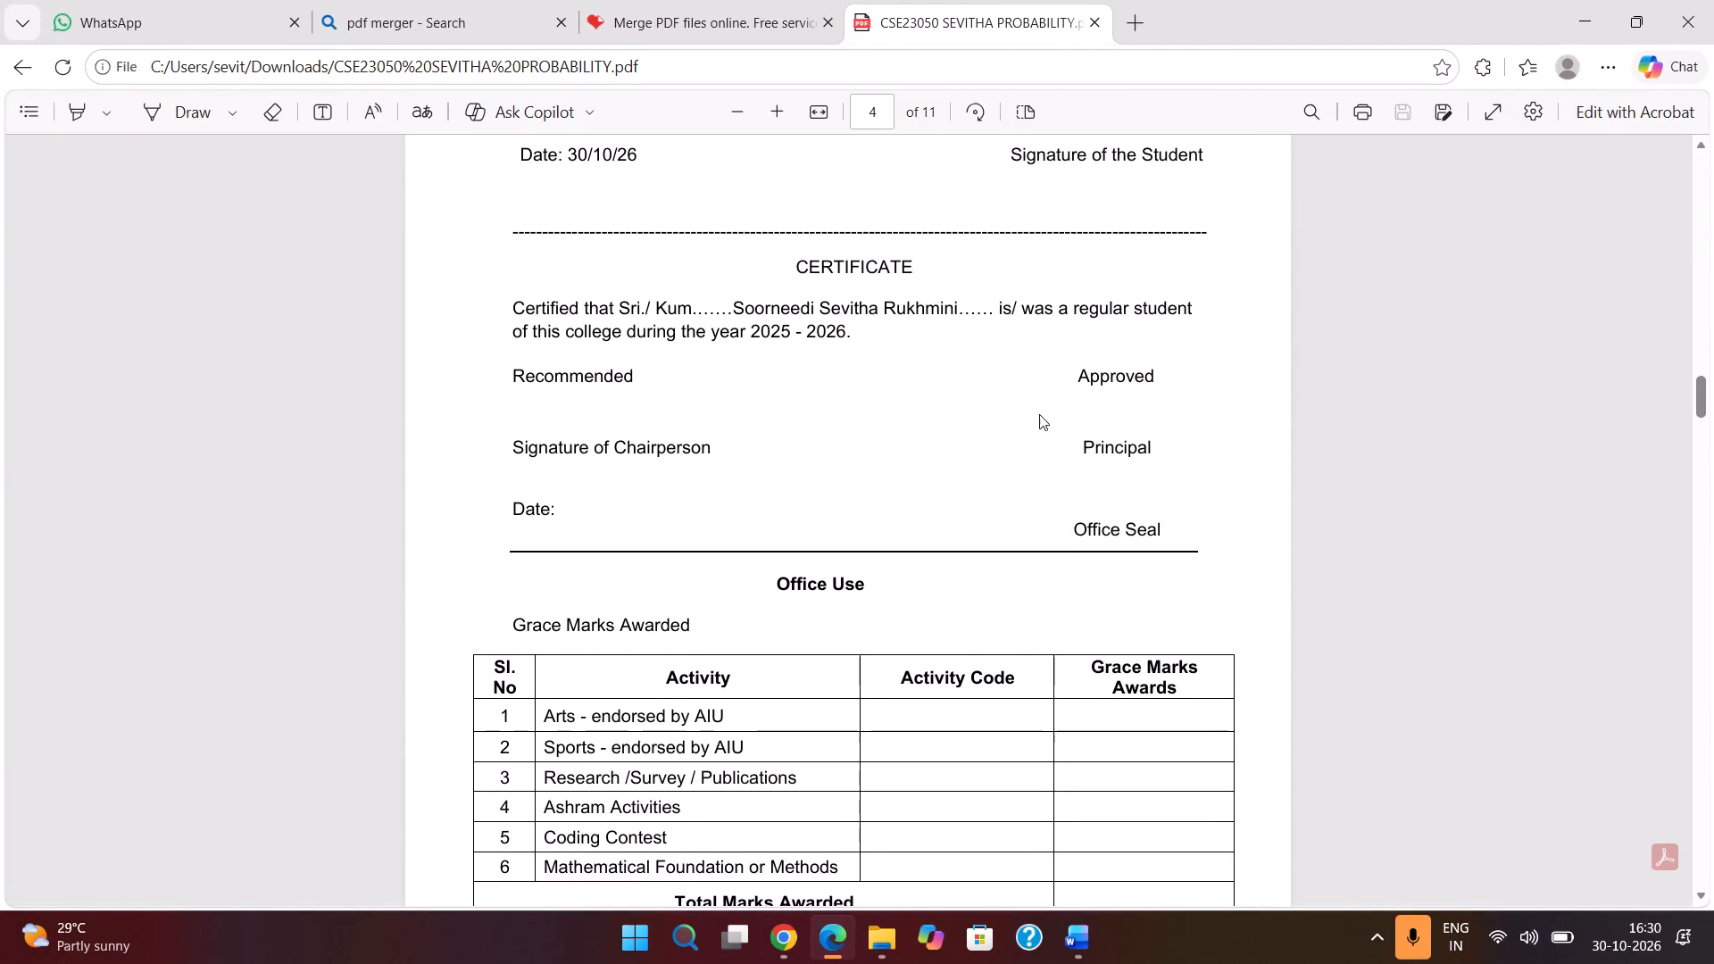
scroll(1039, 414, "down", 6)
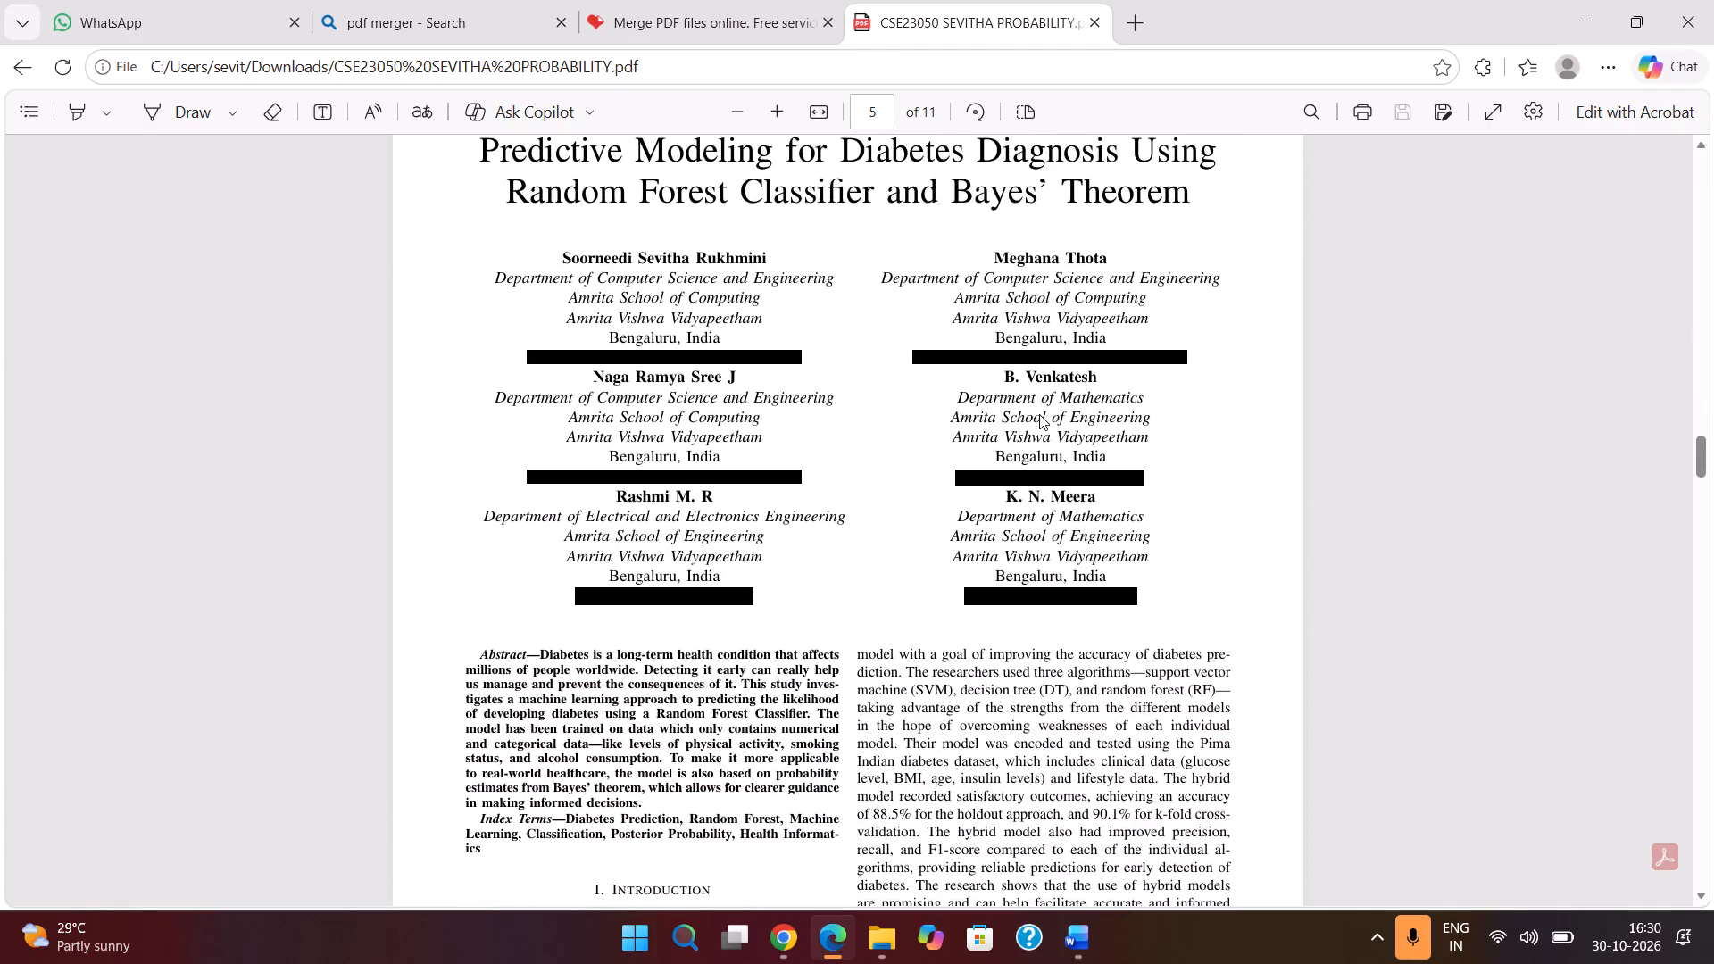
scroll(1039, 414, "down", 13)
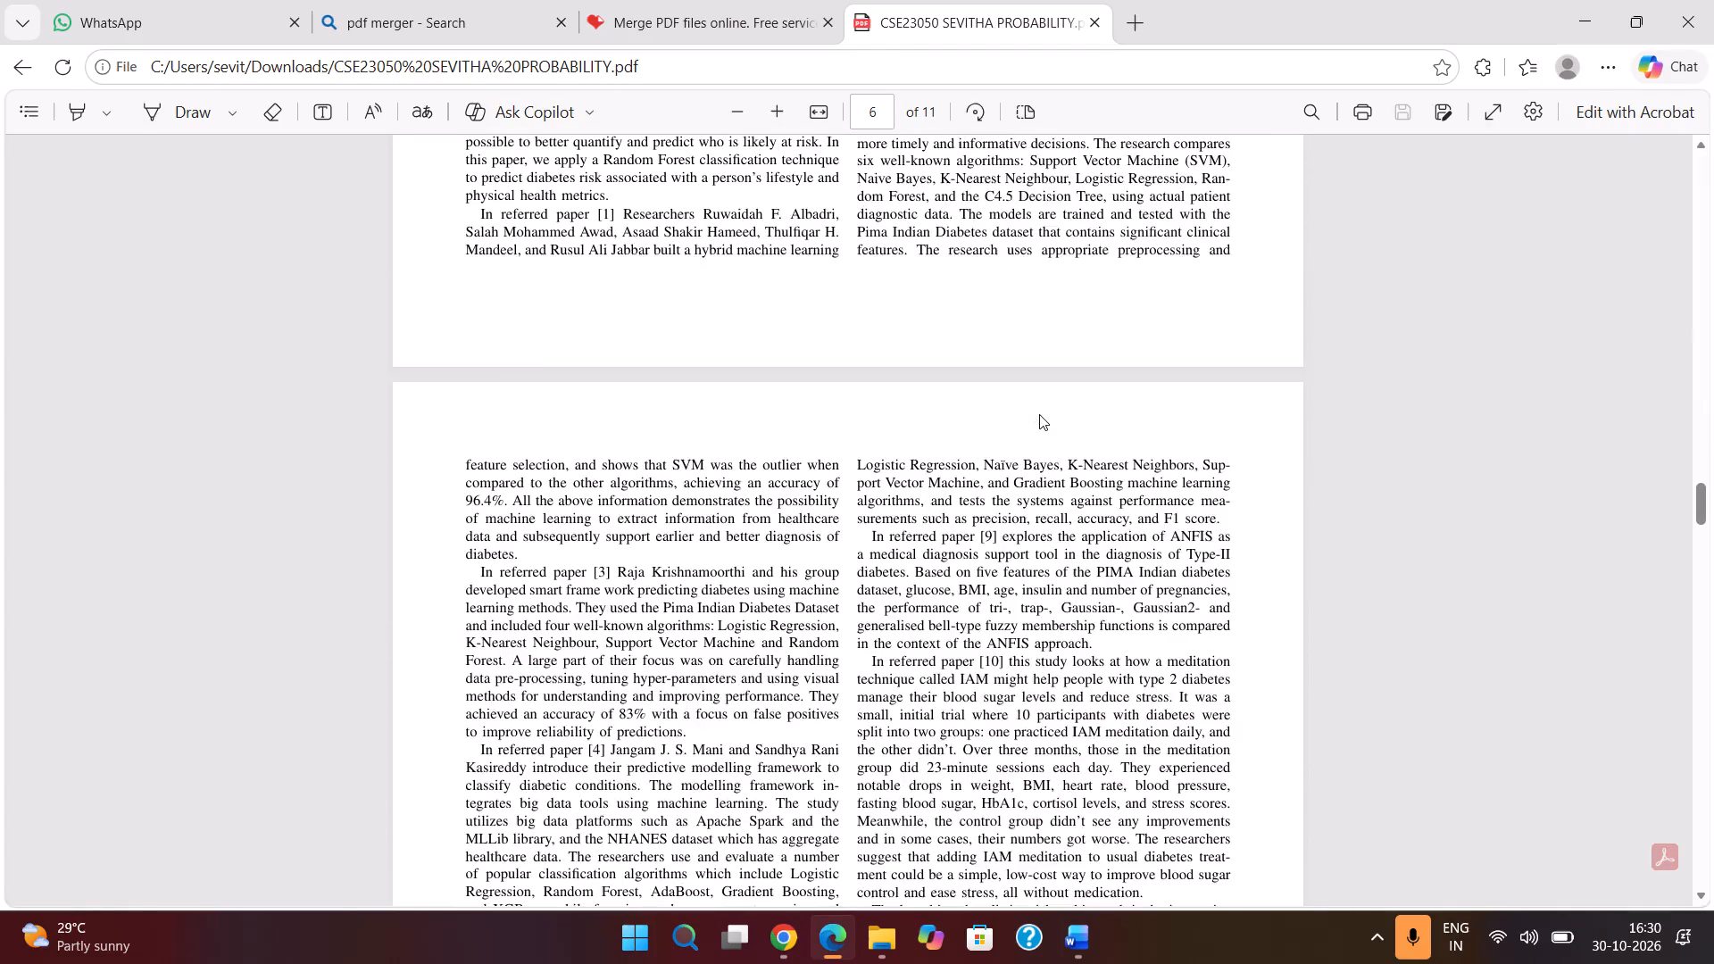
scroll(1039, 414, "down", 9)
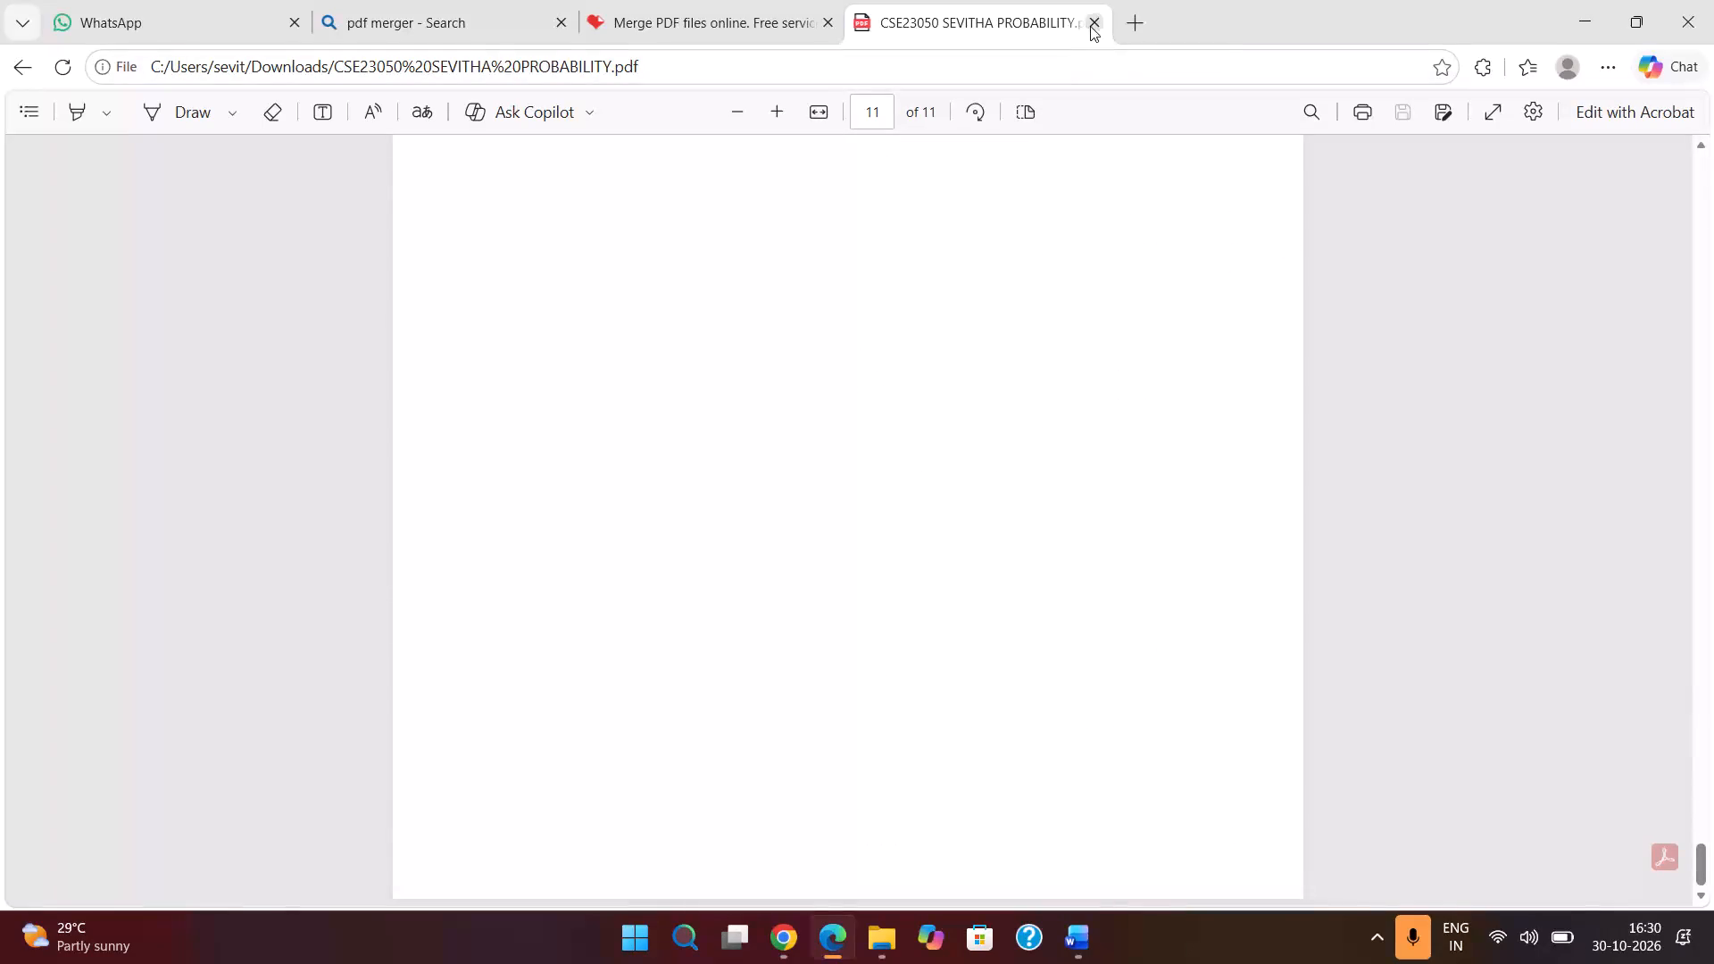
scroll(996, 342, "up", 4)
left_click(1092, 24)
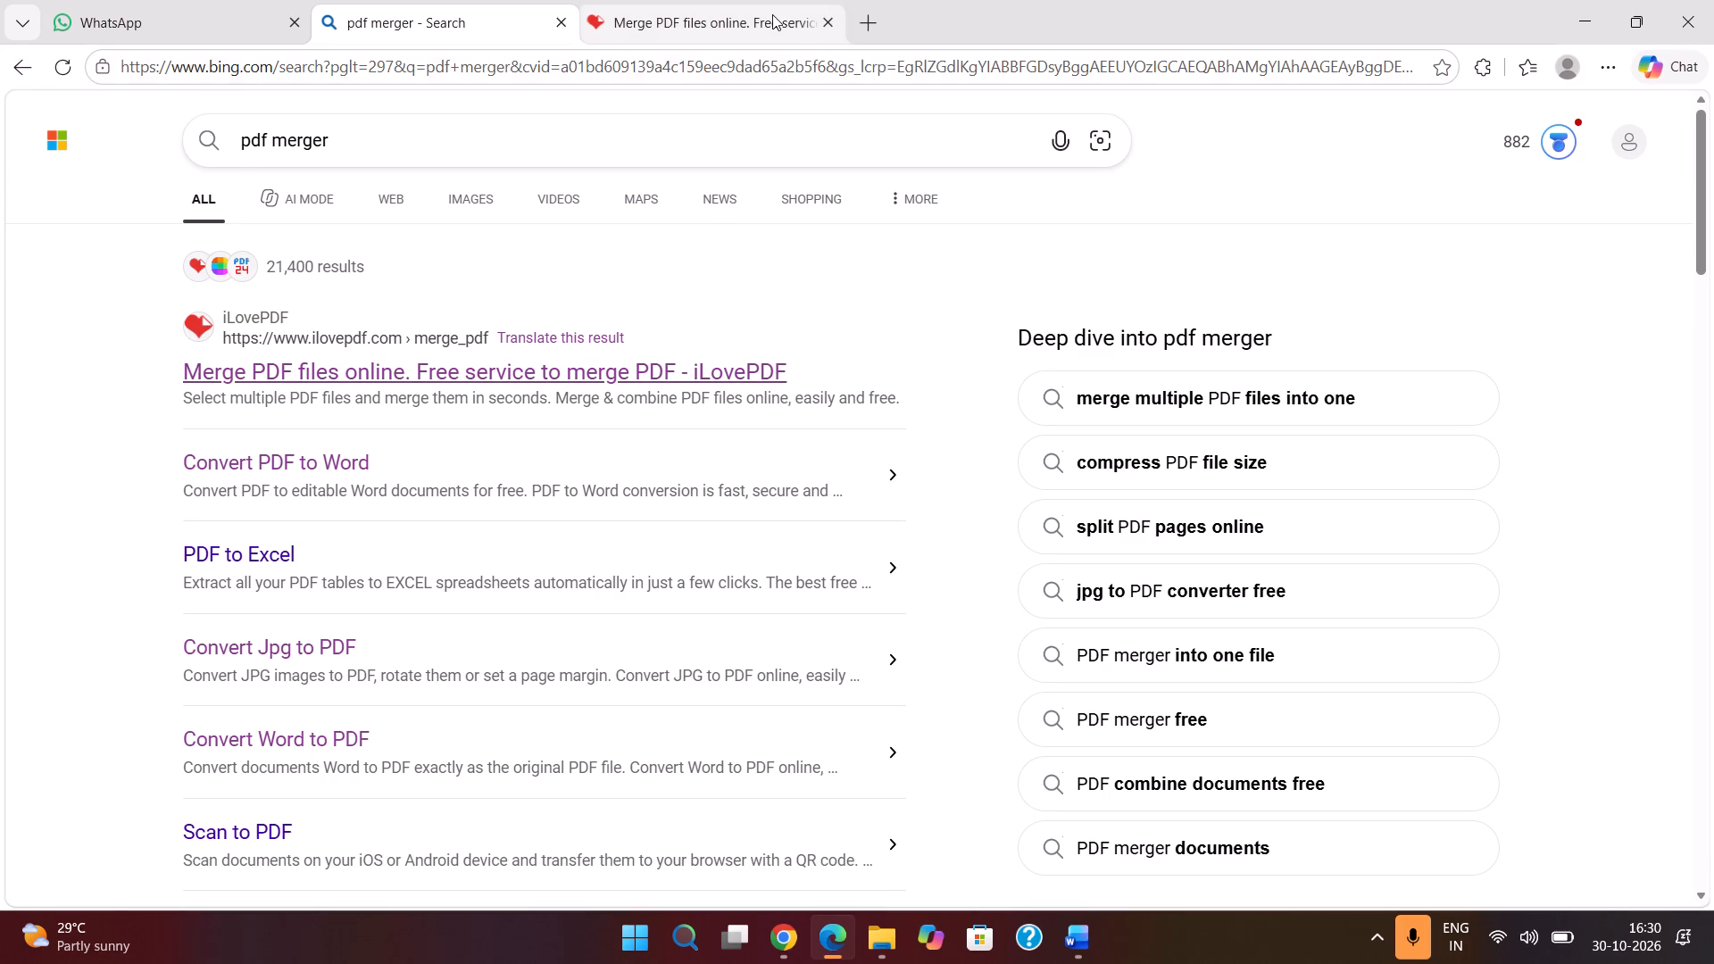
In the Word application form, replace the register number and the applicant's name, in capitals, with those of the paper's second author.
left_click(772, 14)
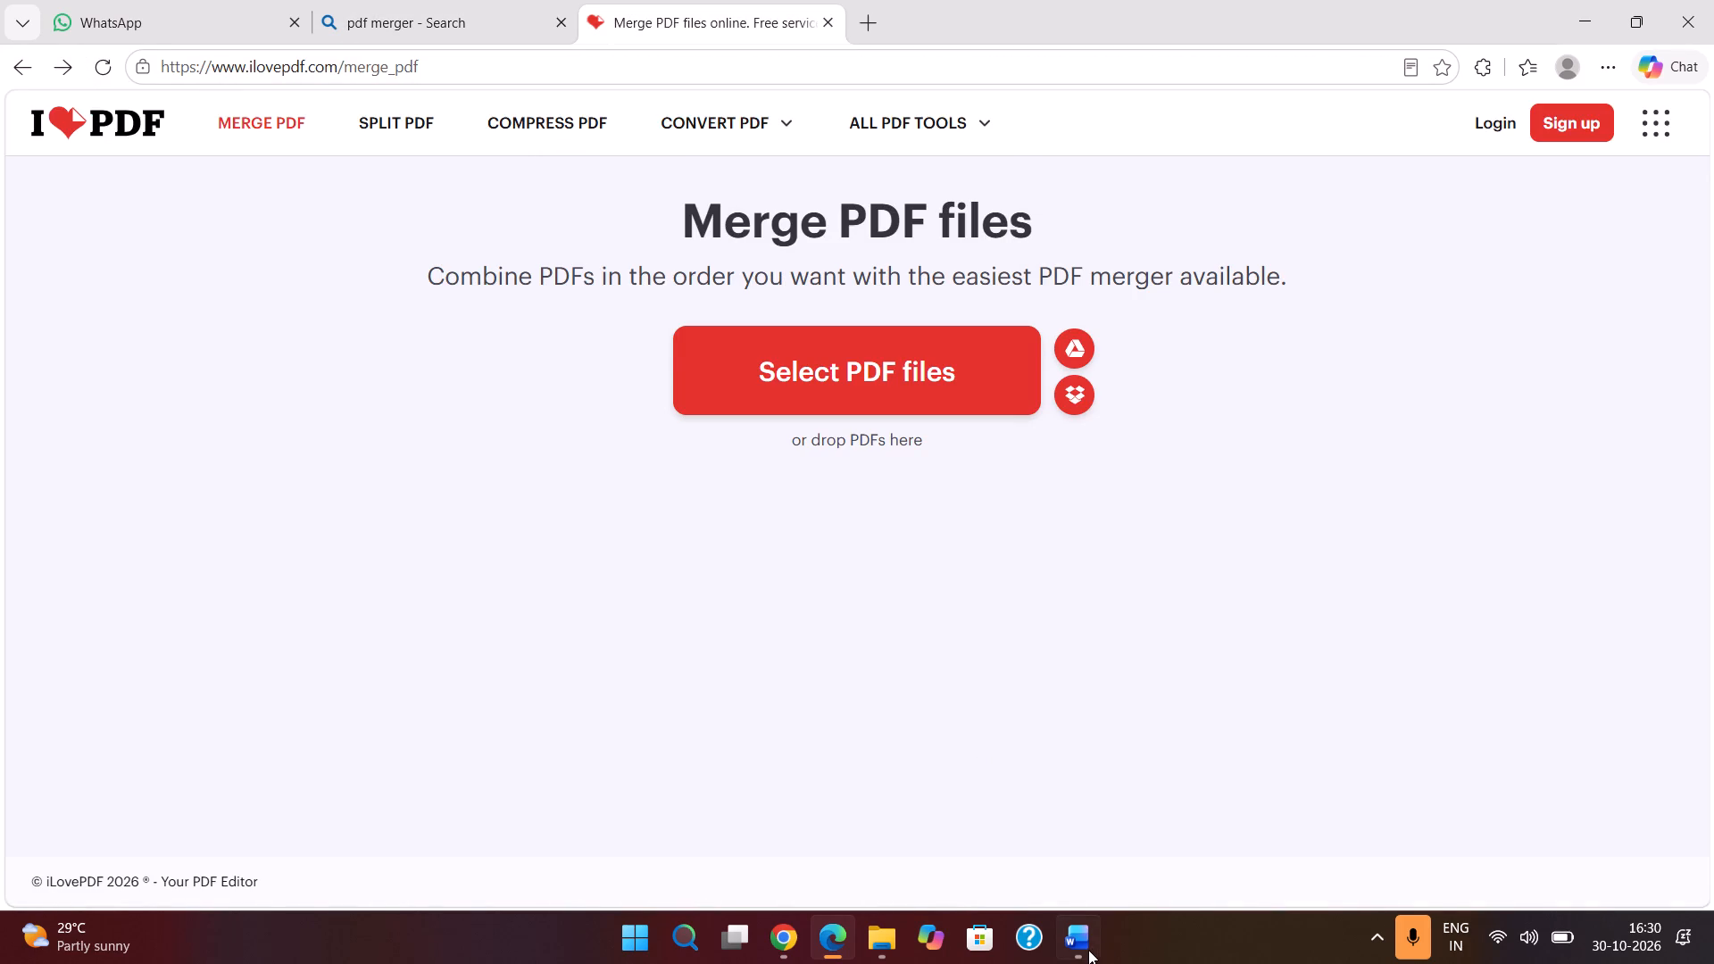
left_click(1088, 950)
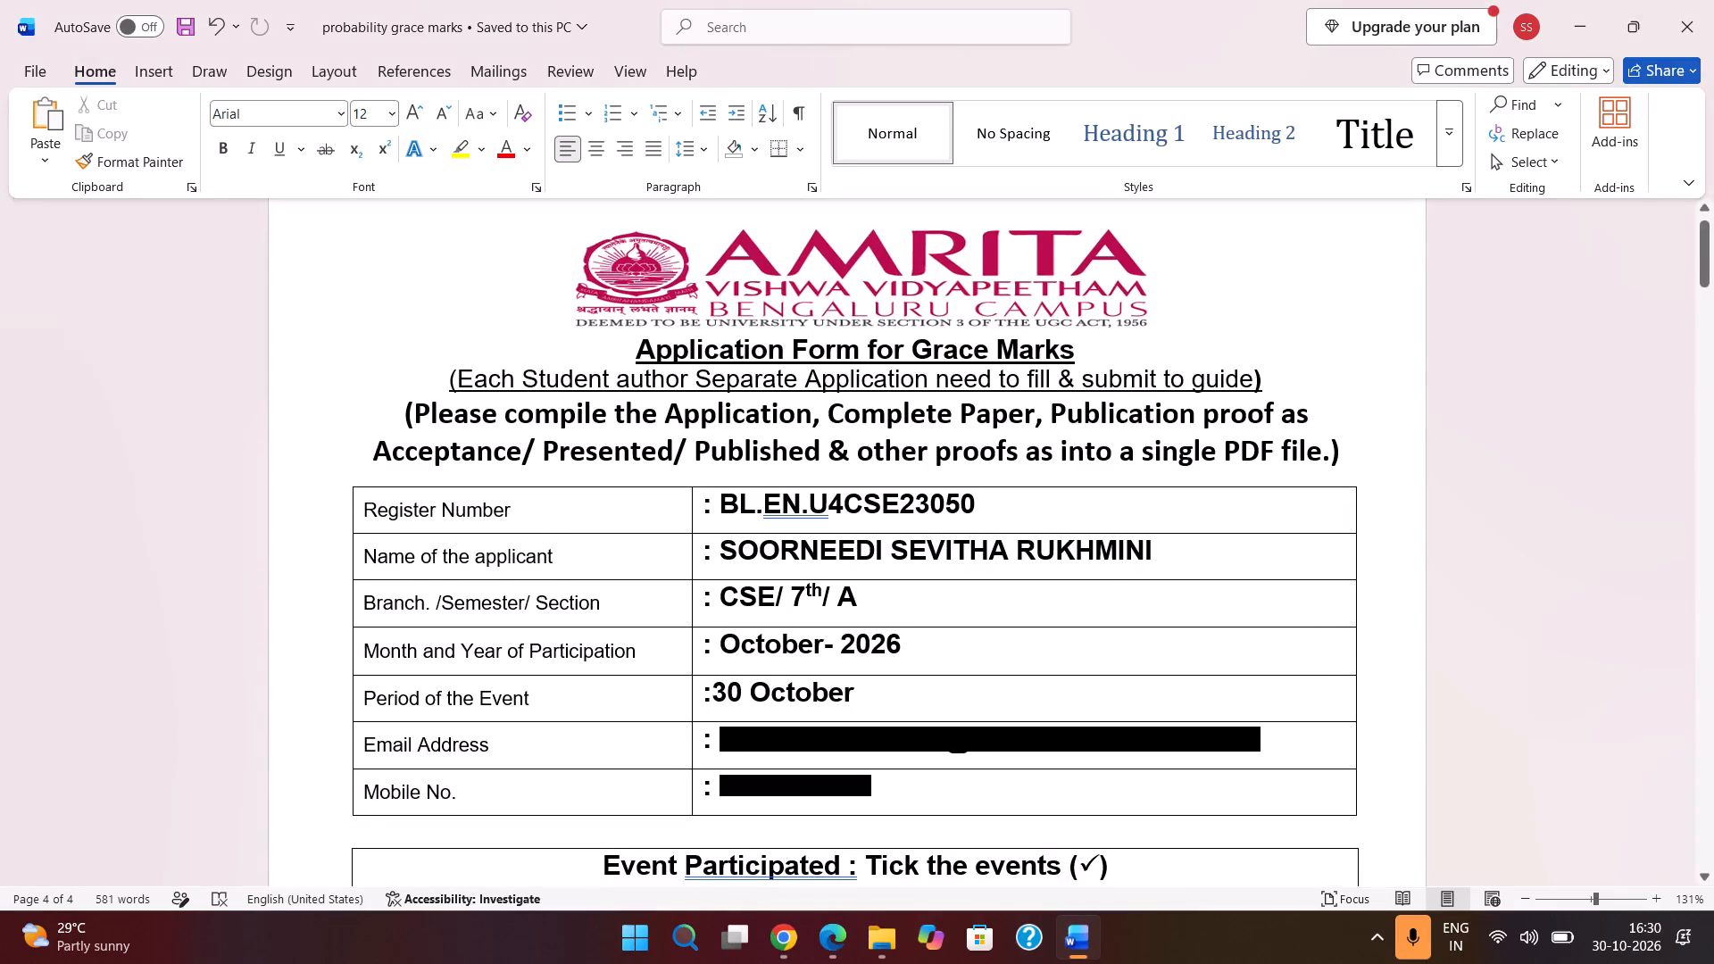
left_click(978, 518)
key("BackSpace")
key("BackSpace")
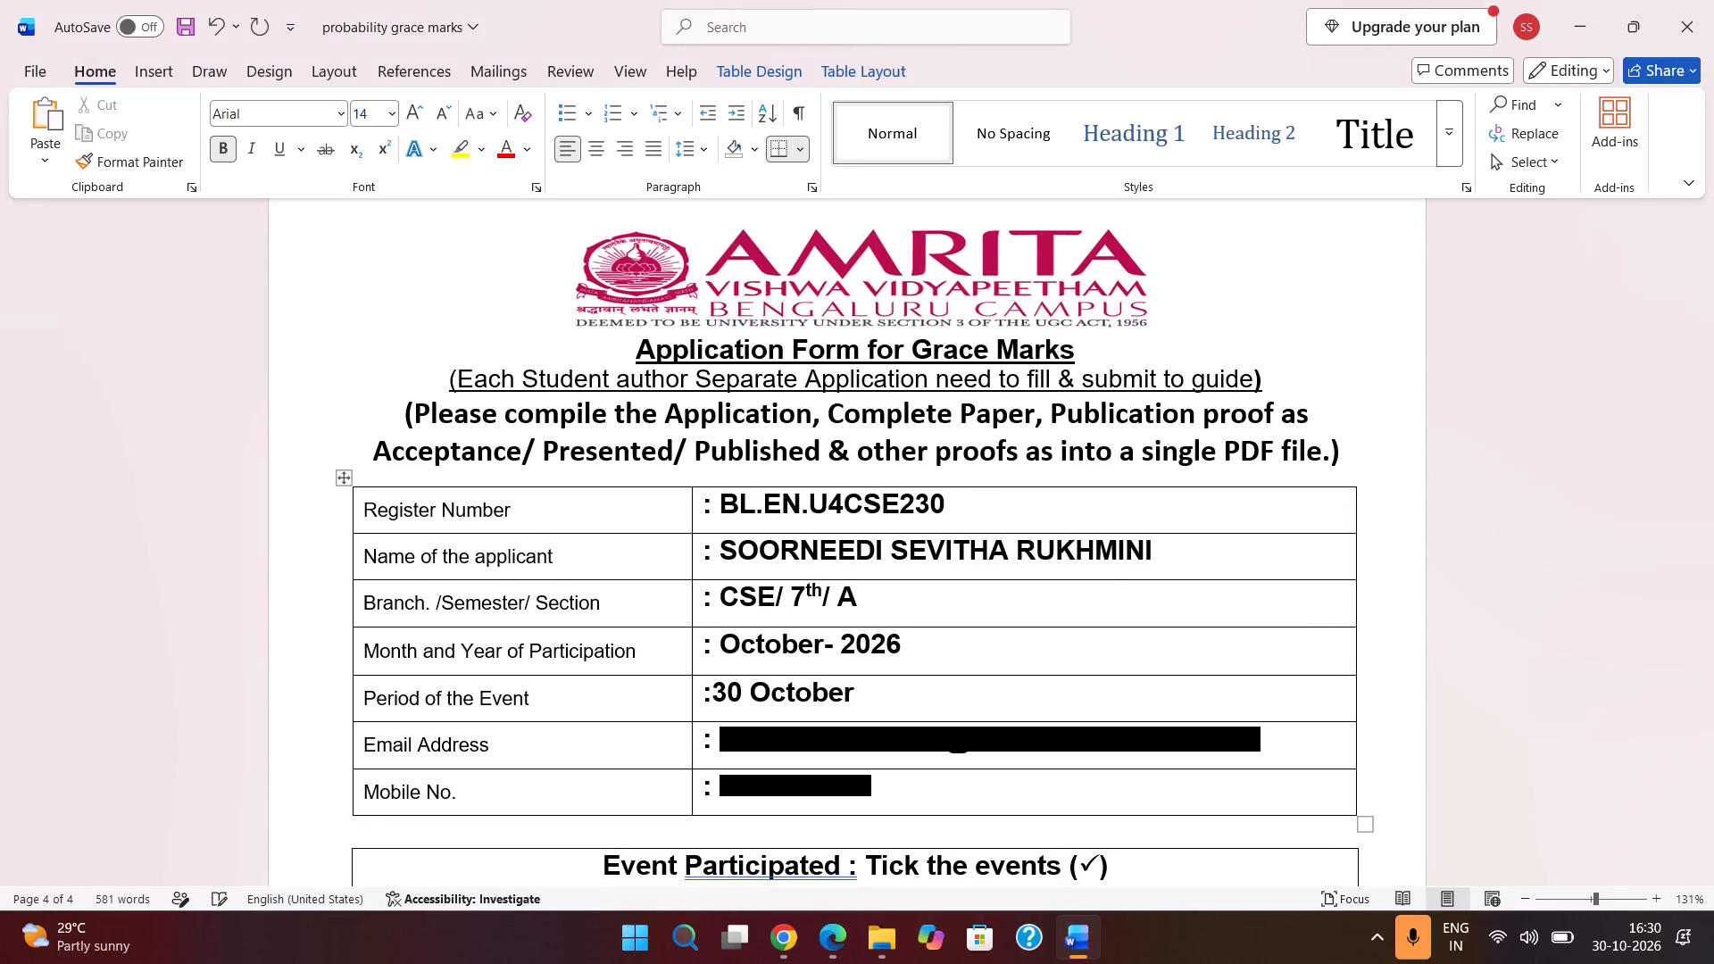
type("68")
left_click_drag(1165, 551, 748, 561)
key("BackSpace")
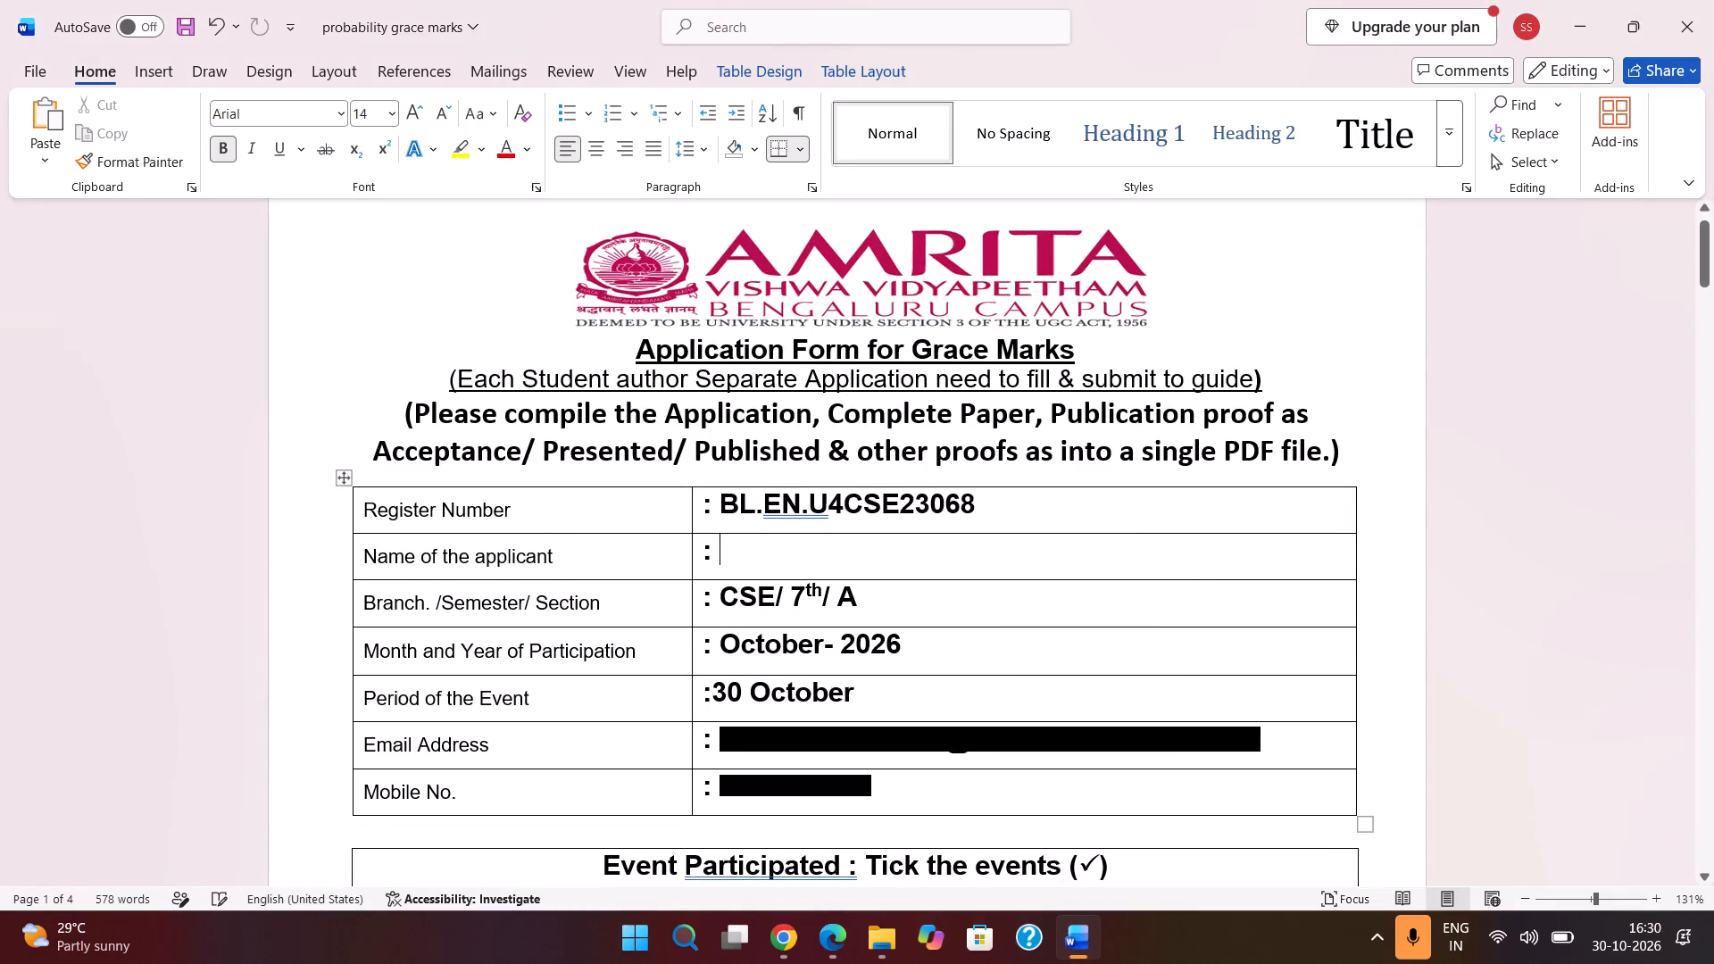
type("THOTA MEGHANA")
Update the roll-number digits in the form's Email Address entry to match the new applicant's register number.
scroll(748, 561, "down", 1)
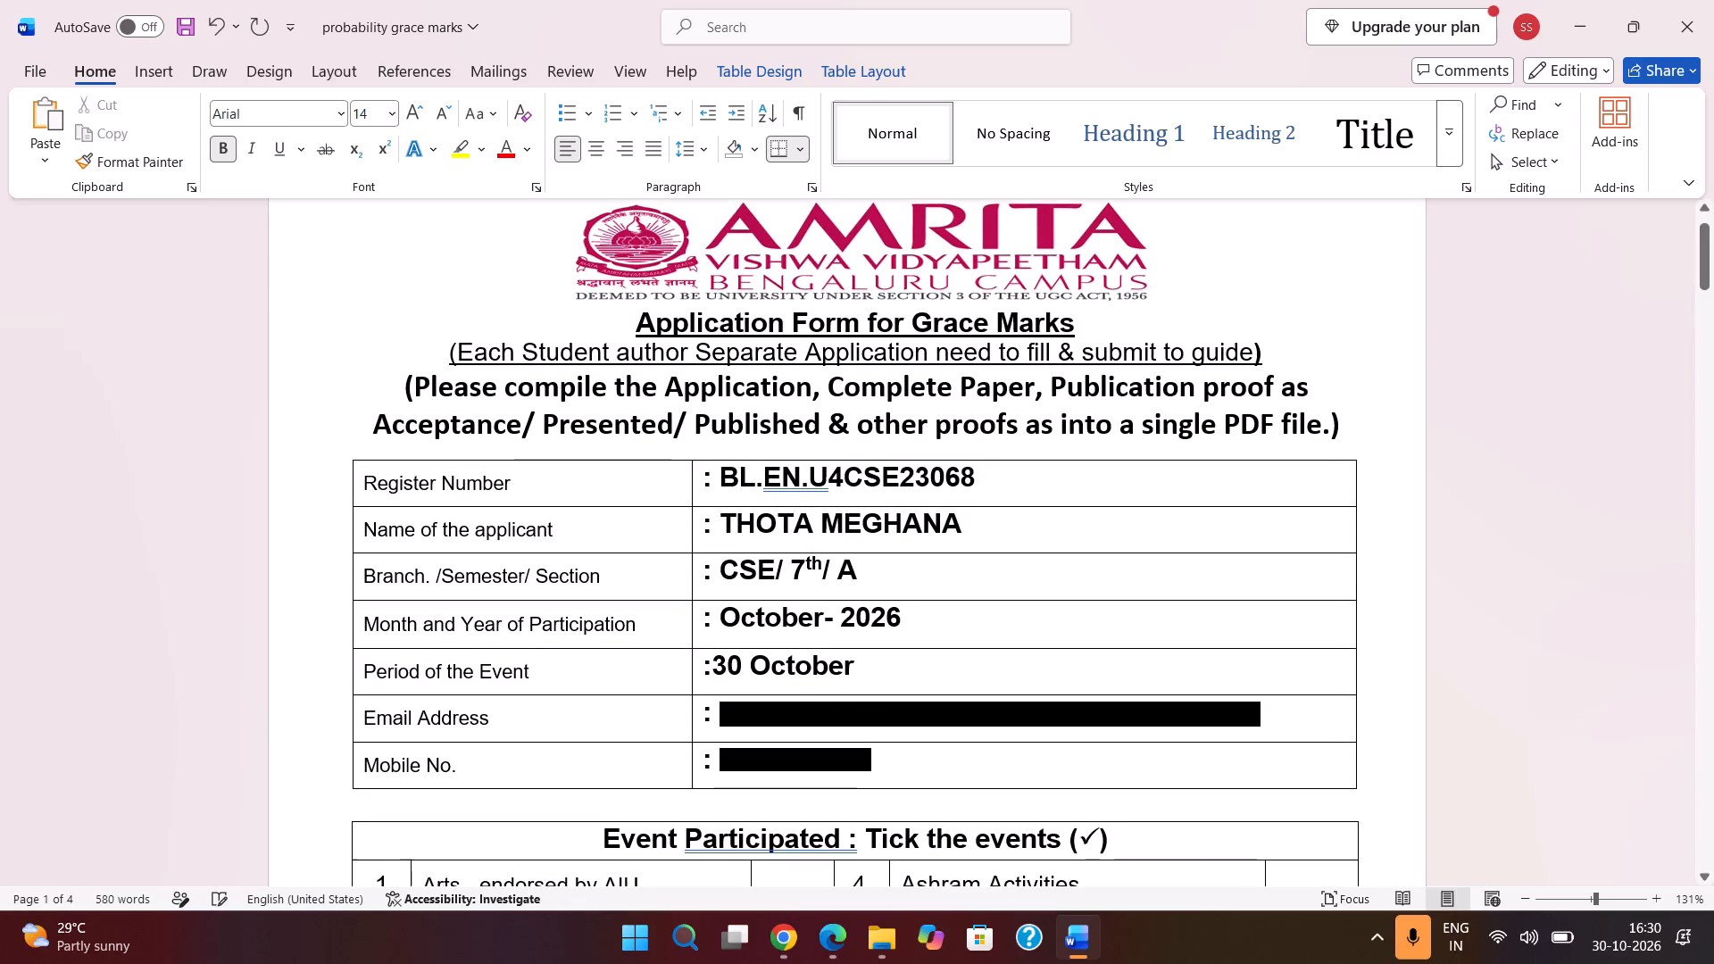
scroll(748, 561, "down", 1)
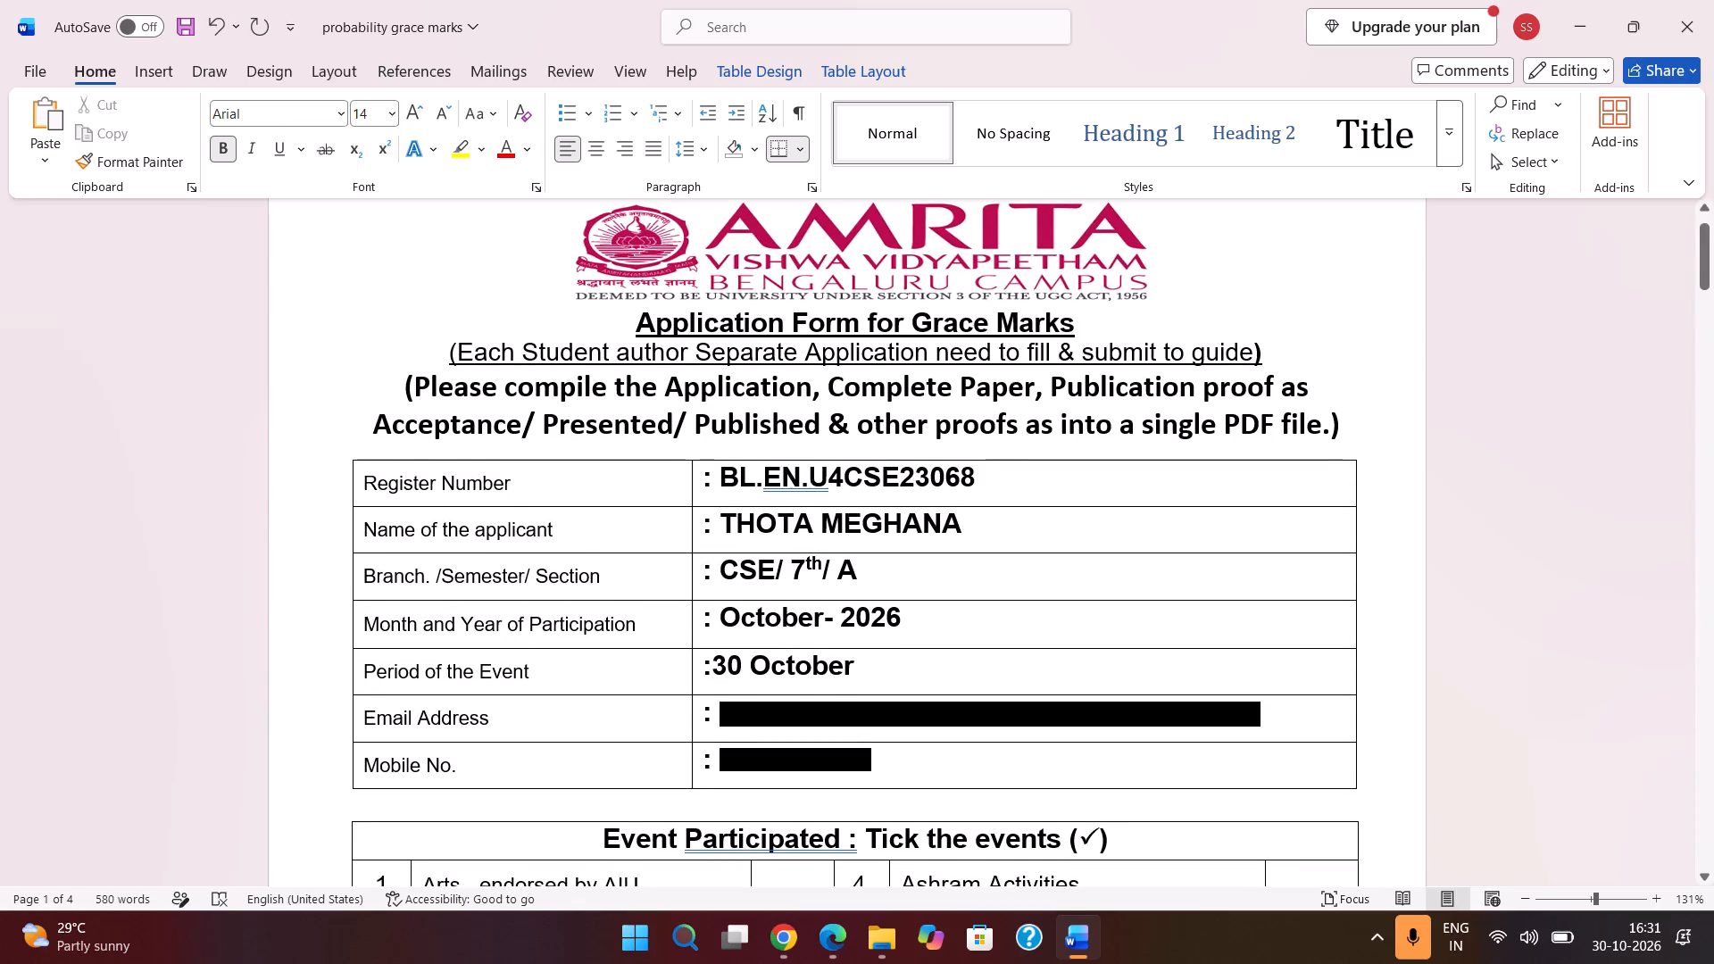
scroll(736, 673, "down", 1)
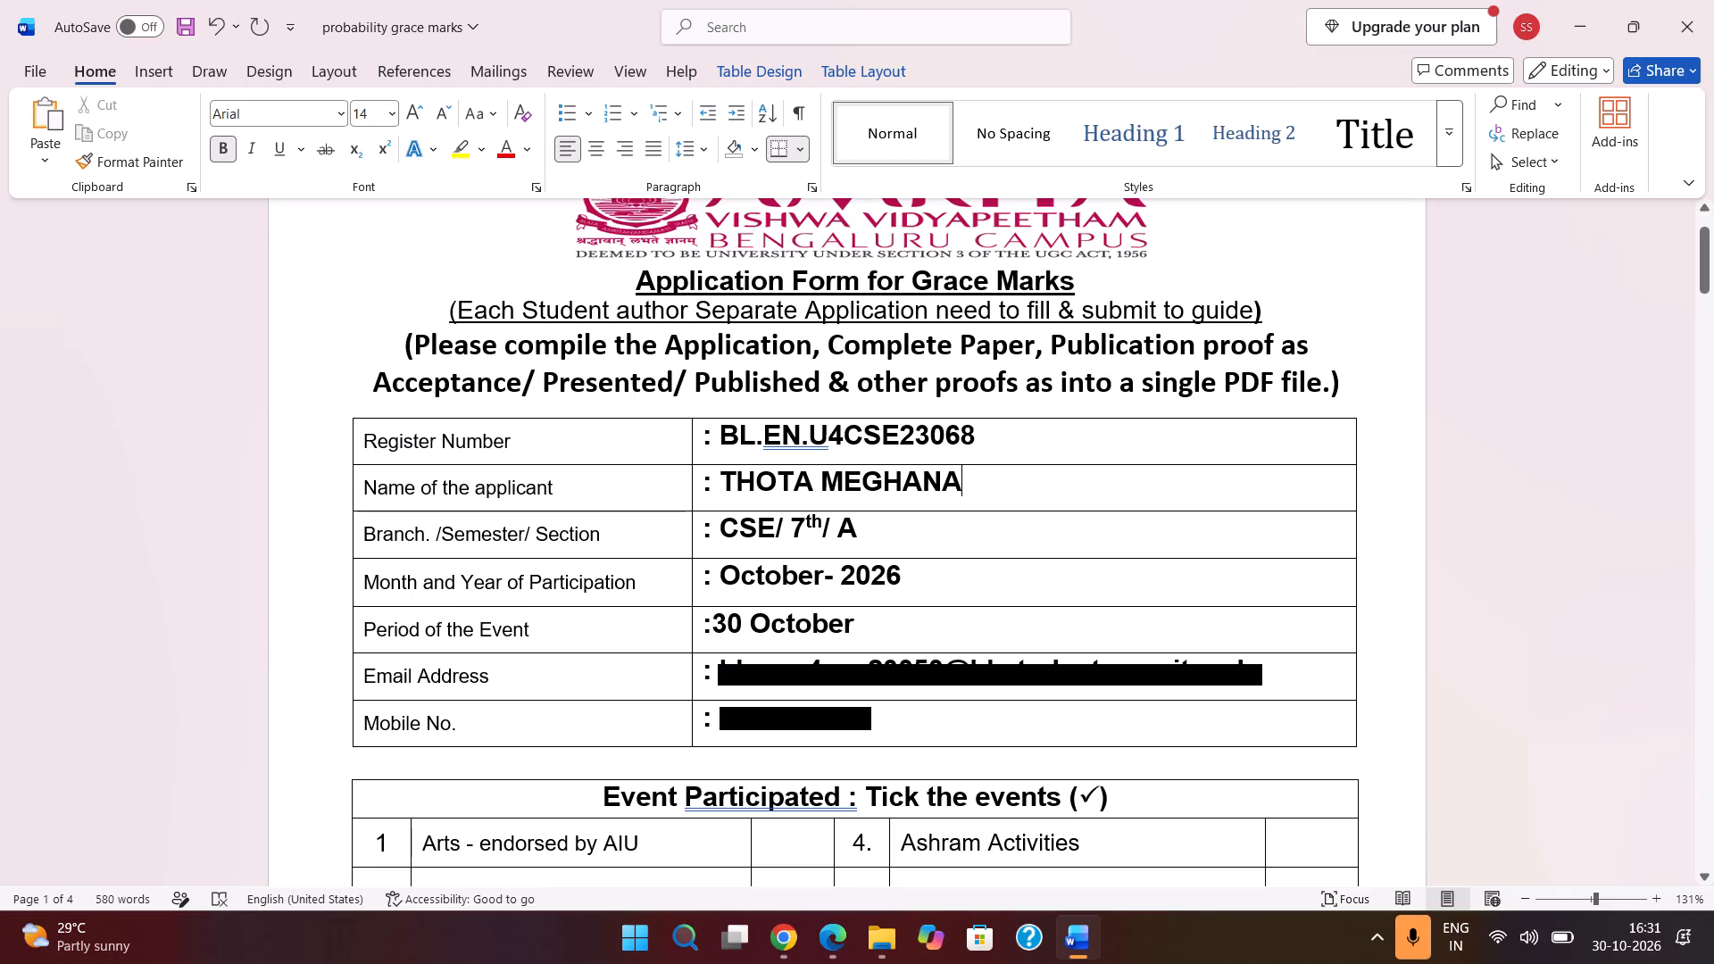
left_click(941, 661)
key("BackSpace")
key("BackSpace")
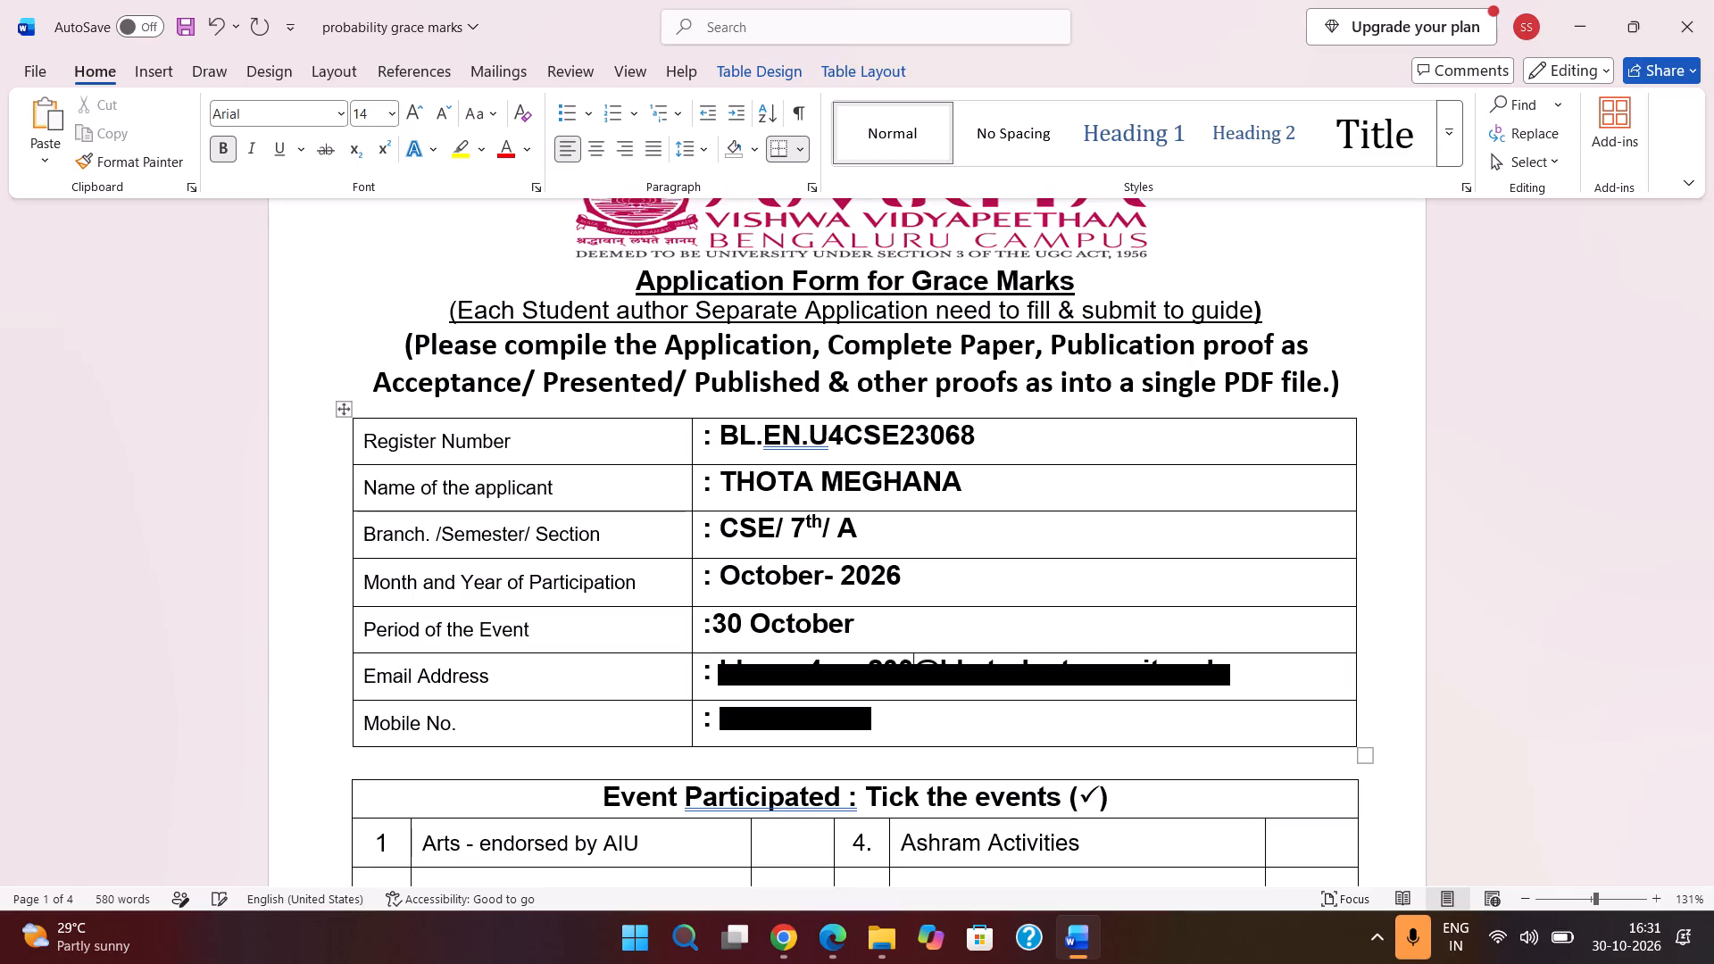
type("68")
scroll(941, 661, "down", 1)
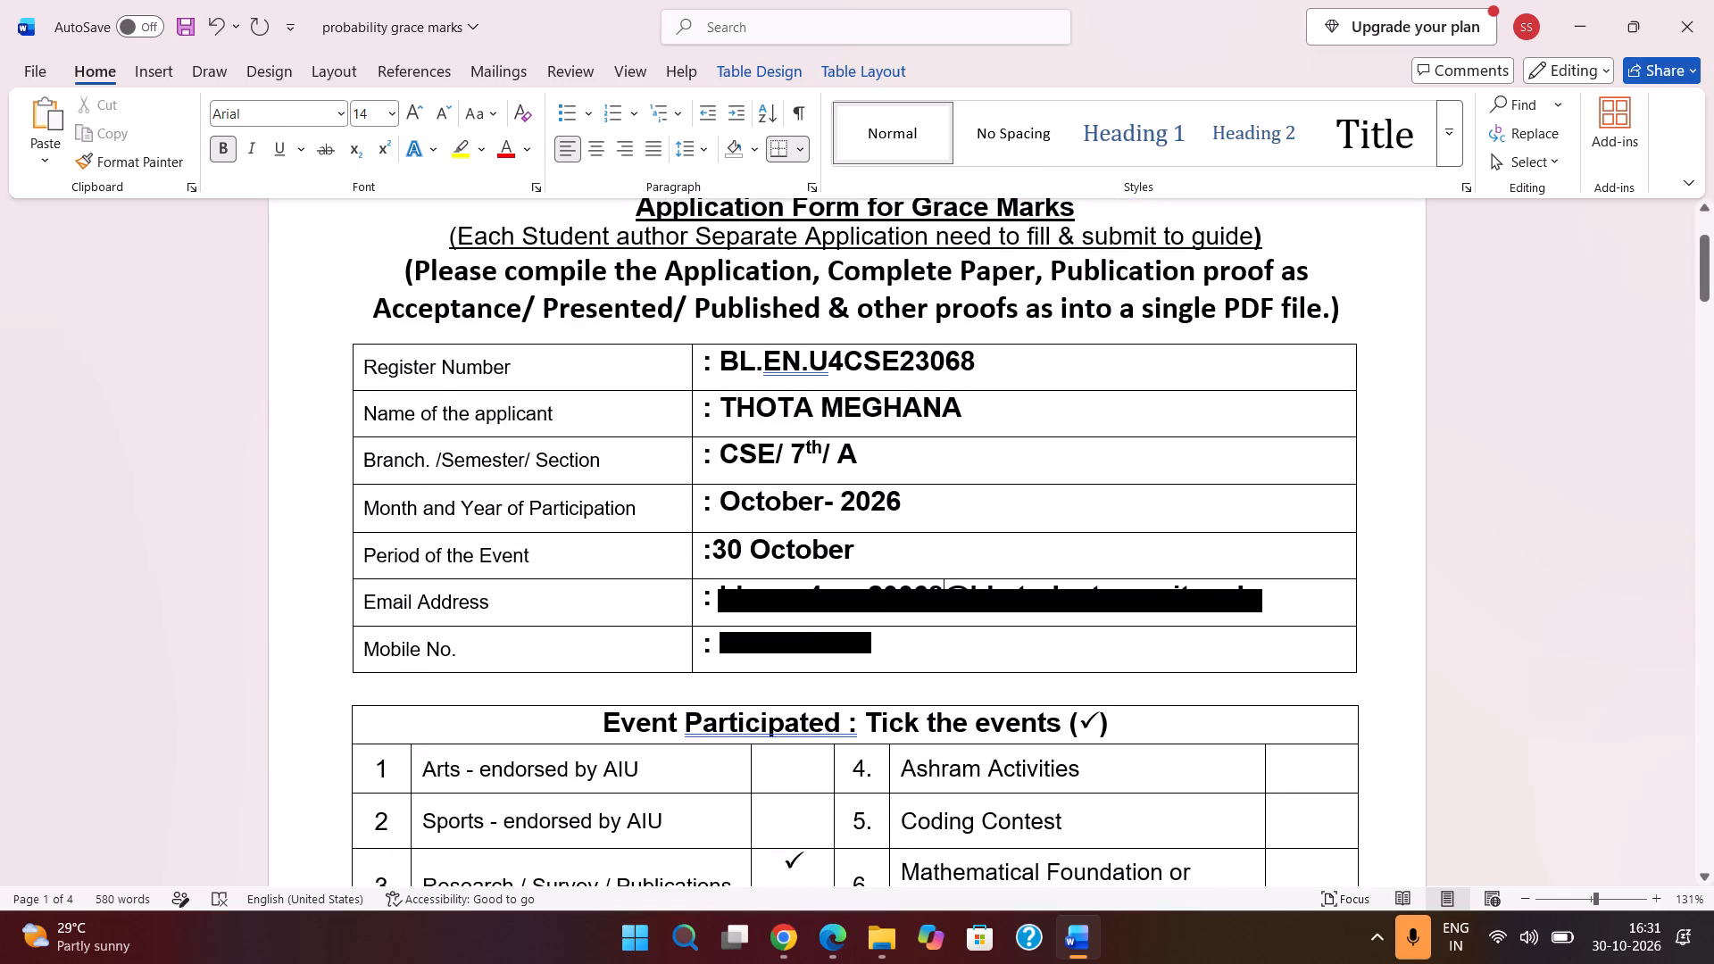
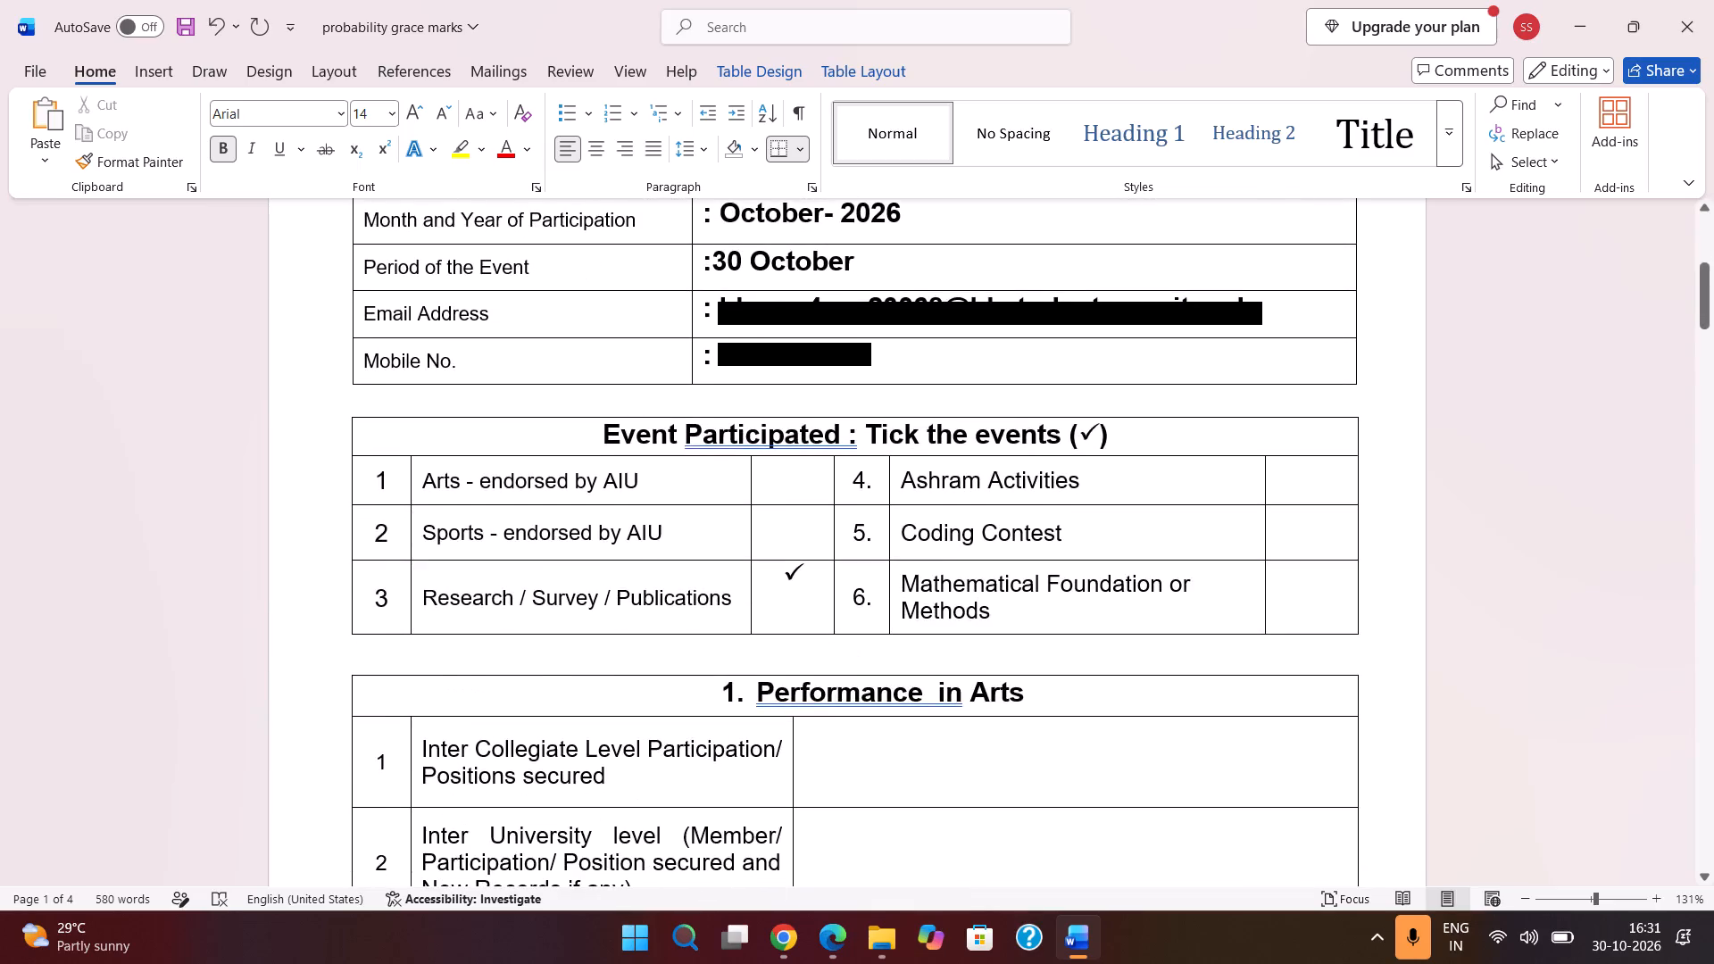
Examine the application form from the event table through the research paper section and back up to the applicant details.
scroll(902, 561, "down", 1)
scroll(902, 561, "up", 1)
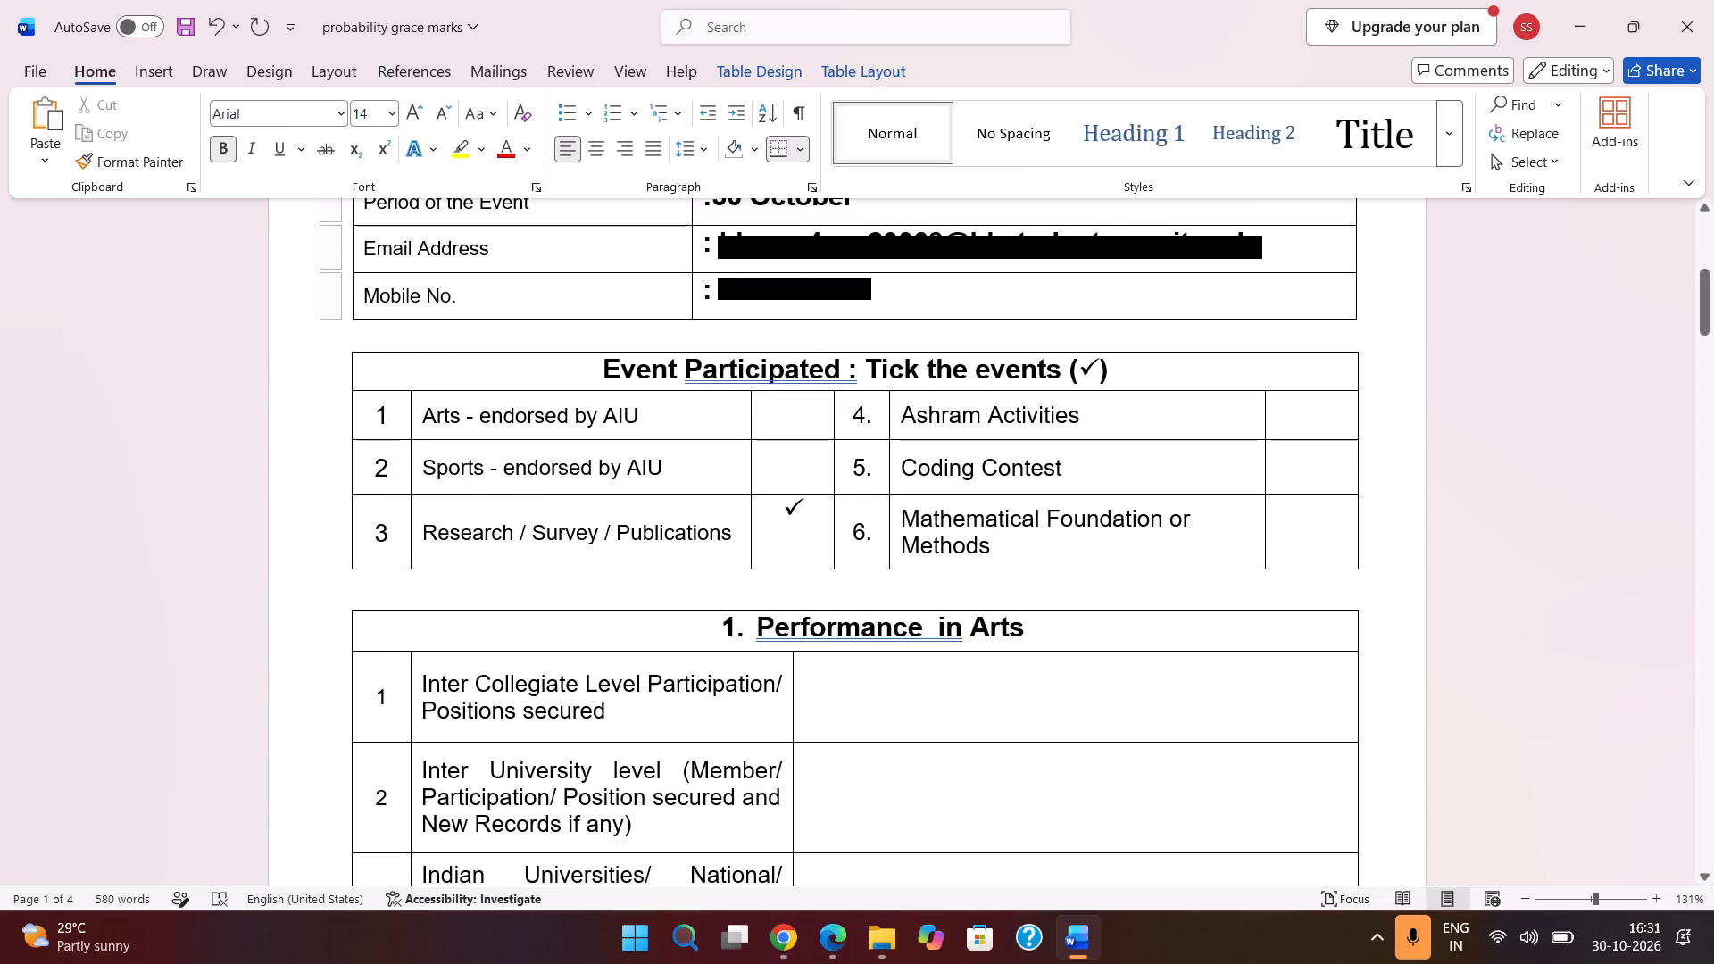
scroll(897, 308, "down", 1)
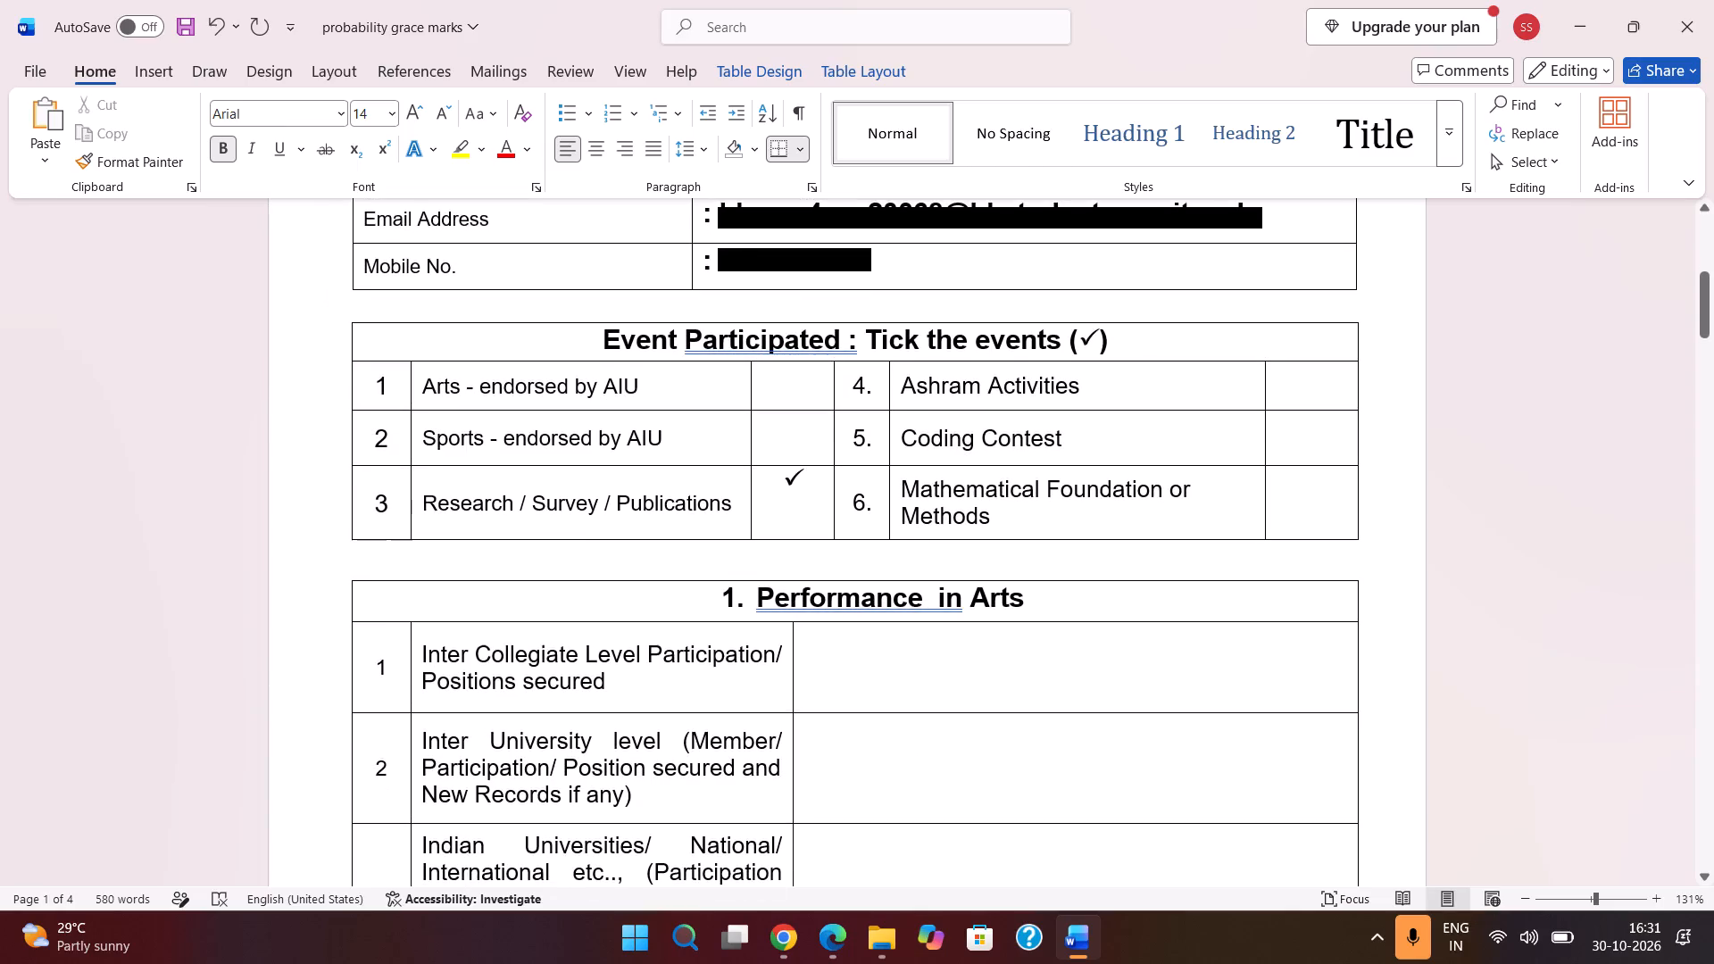
scroll(897, 308, "down", 1)
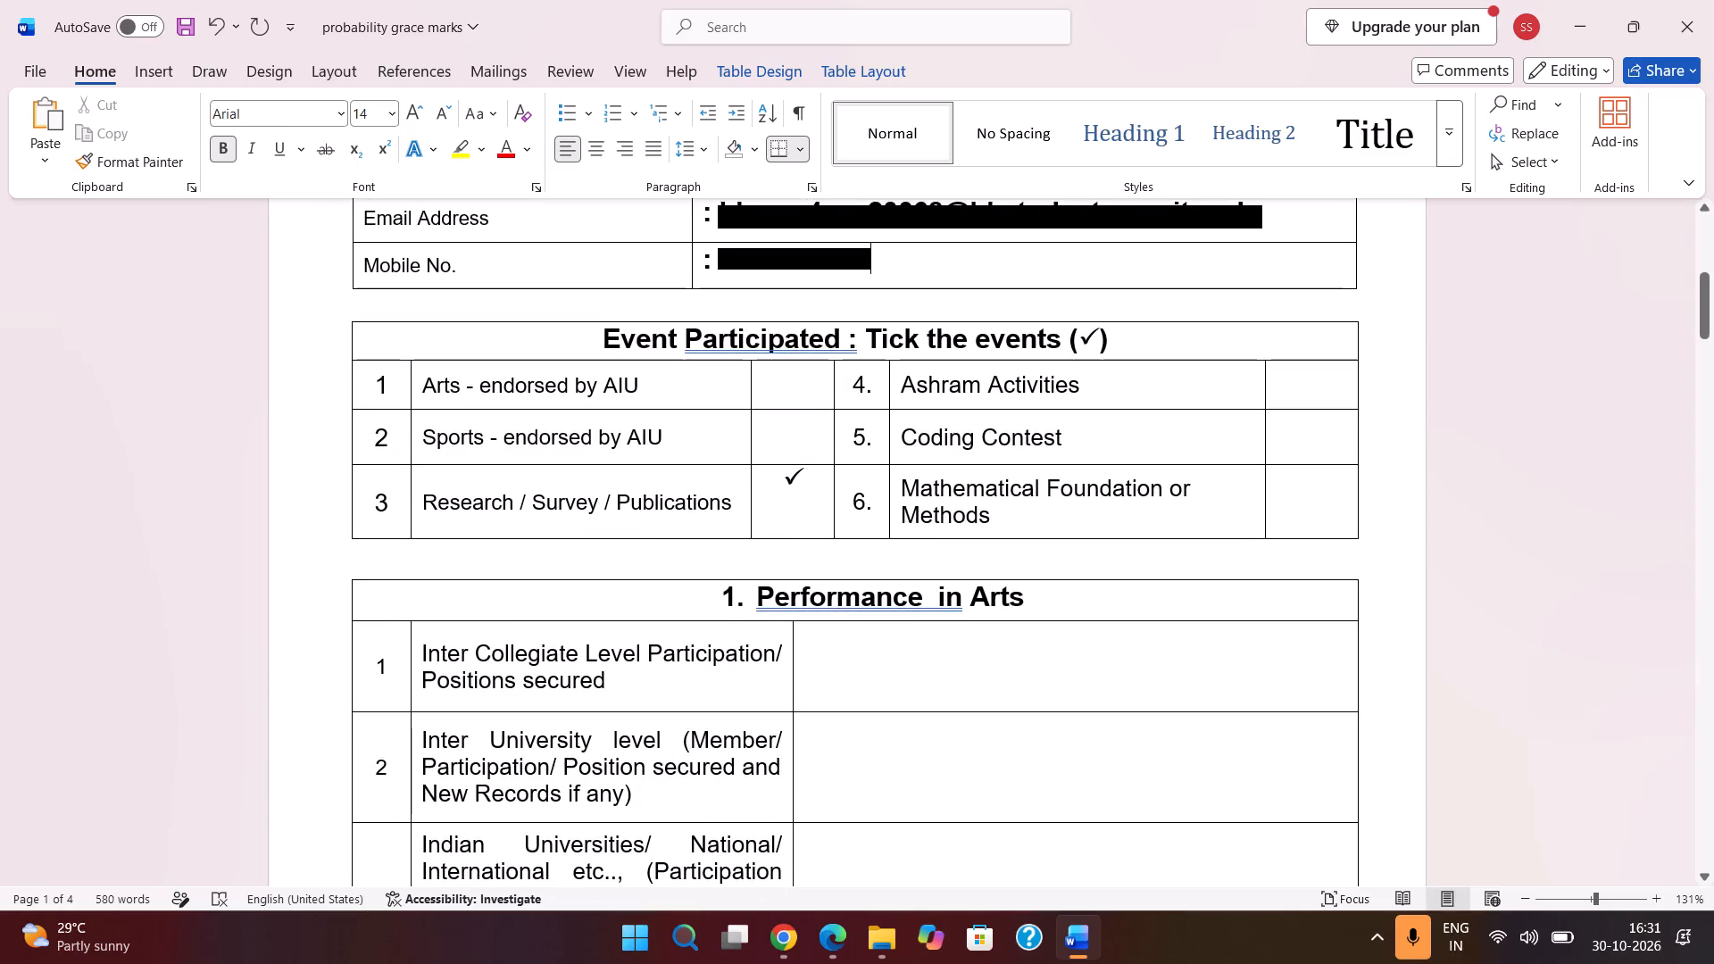
scroll(897, 308, "down", 9)
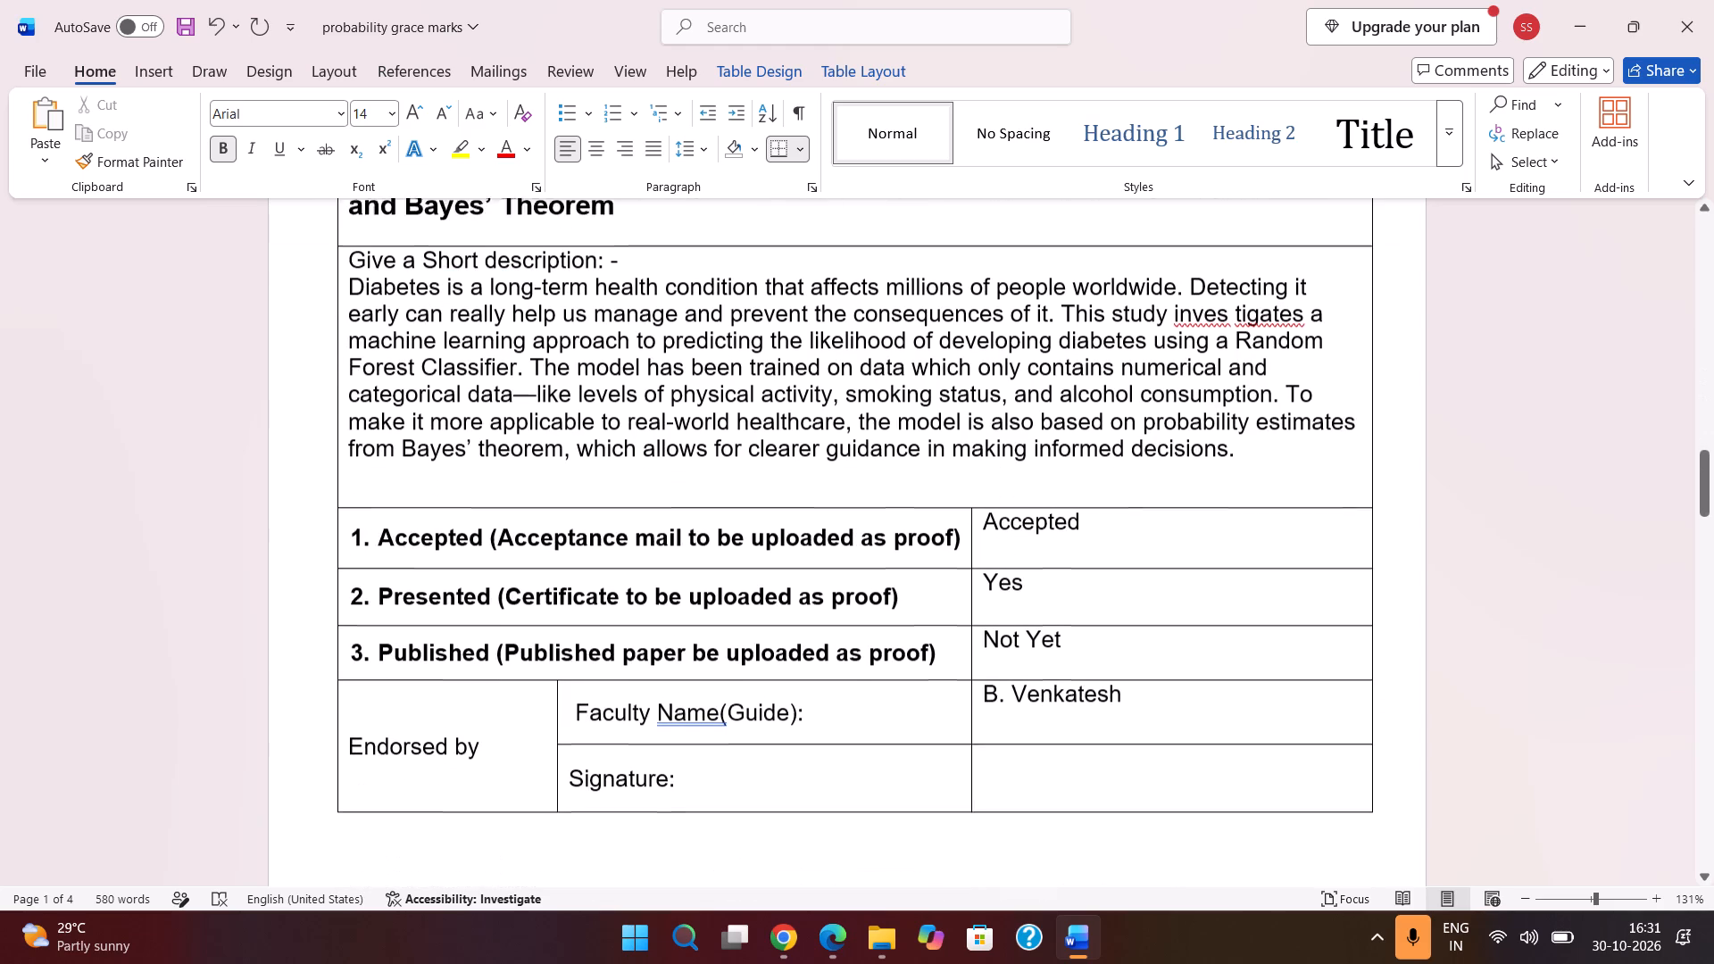
scroll(897, 308, "up", 3)
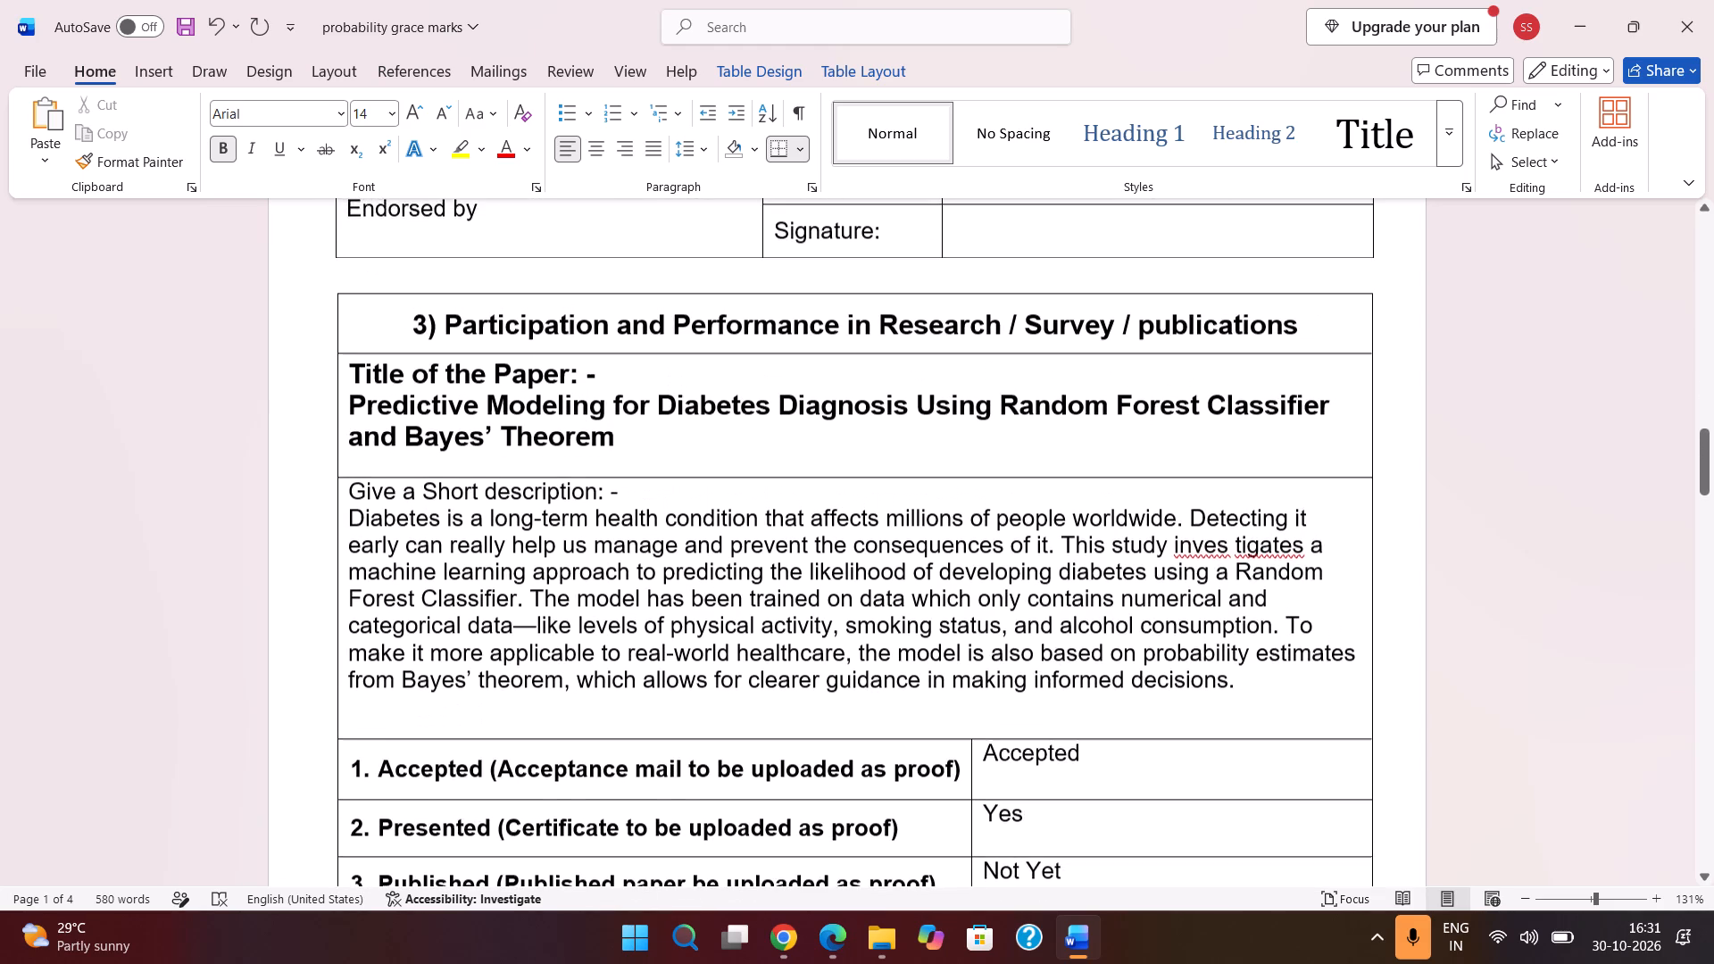
scroll(897, 308, "down", 5)
scroll(897, 308, "up", 1)
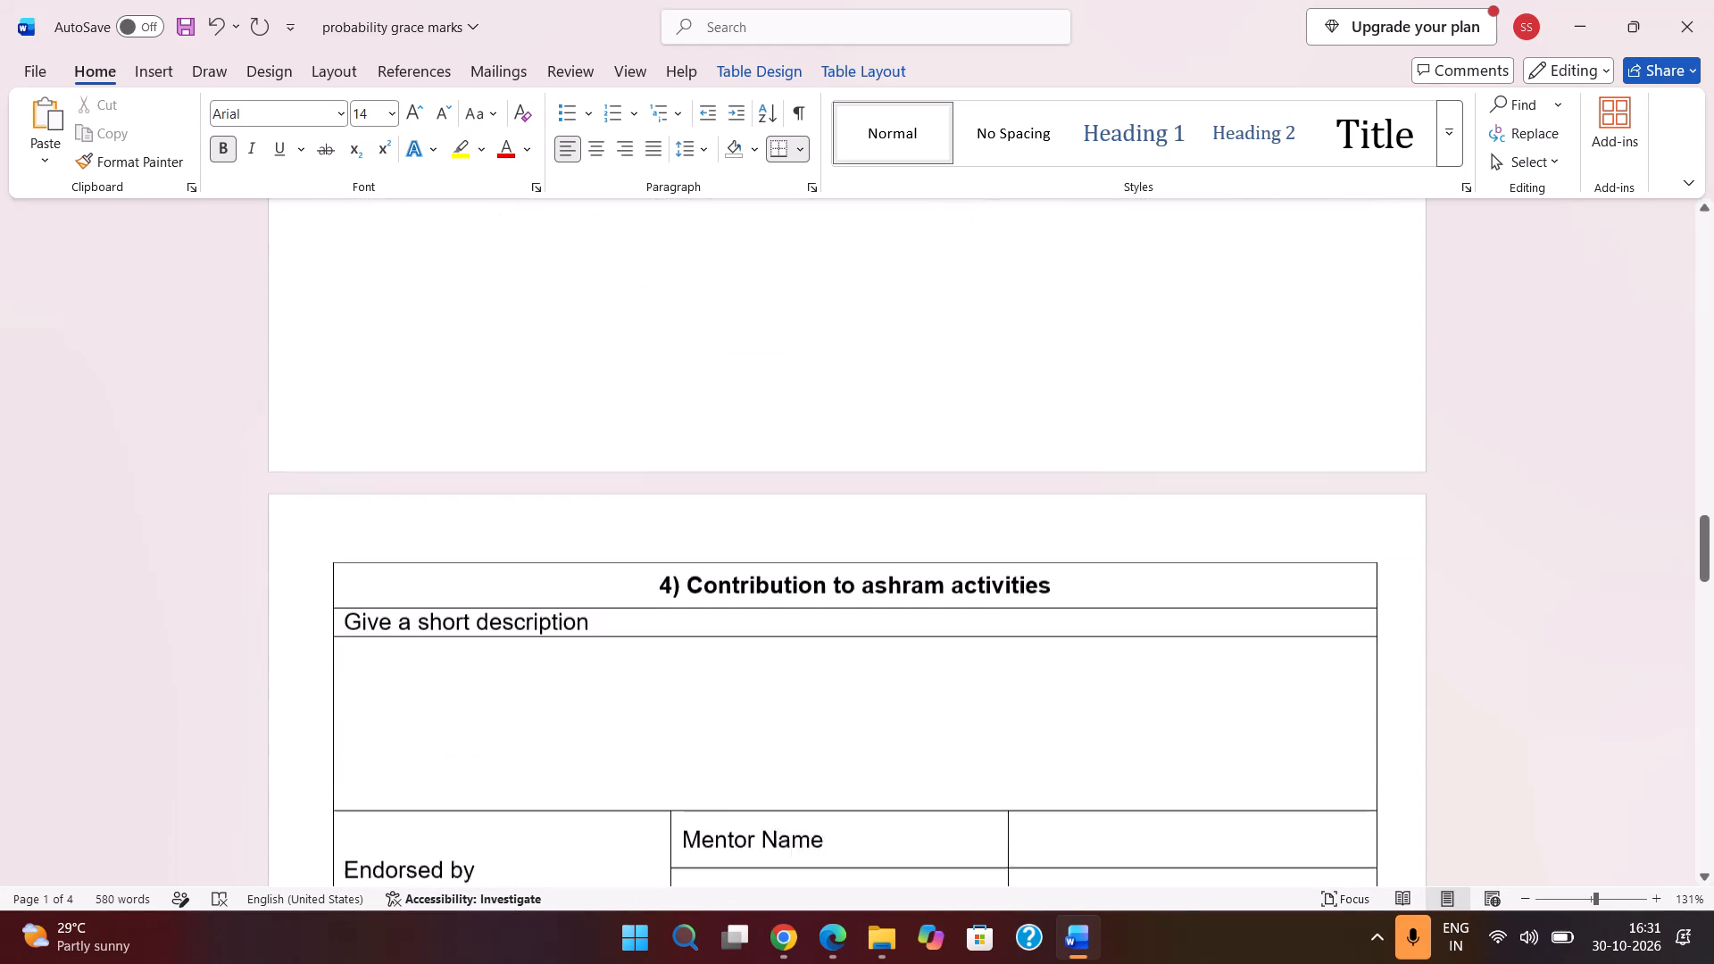
scroll(897, 308, "up", 9)
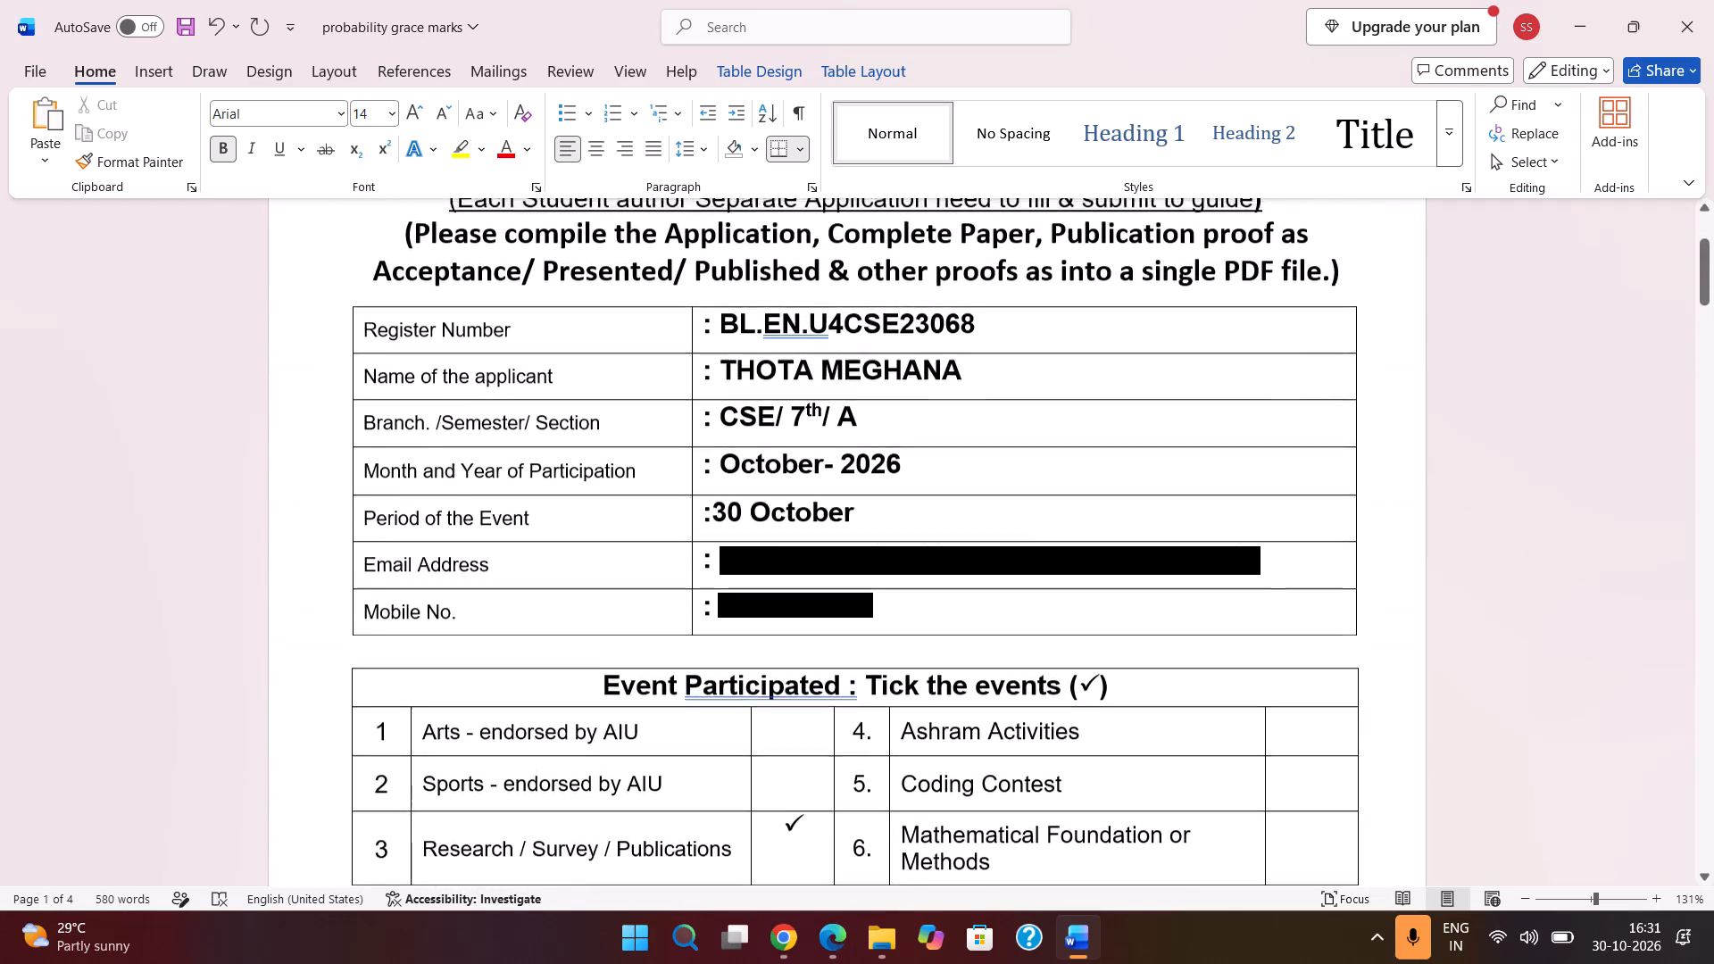
Delete the previous applicant's signature image above "Signature of the Student" on the form's last page.
scroll(897, 308, "down", 13)
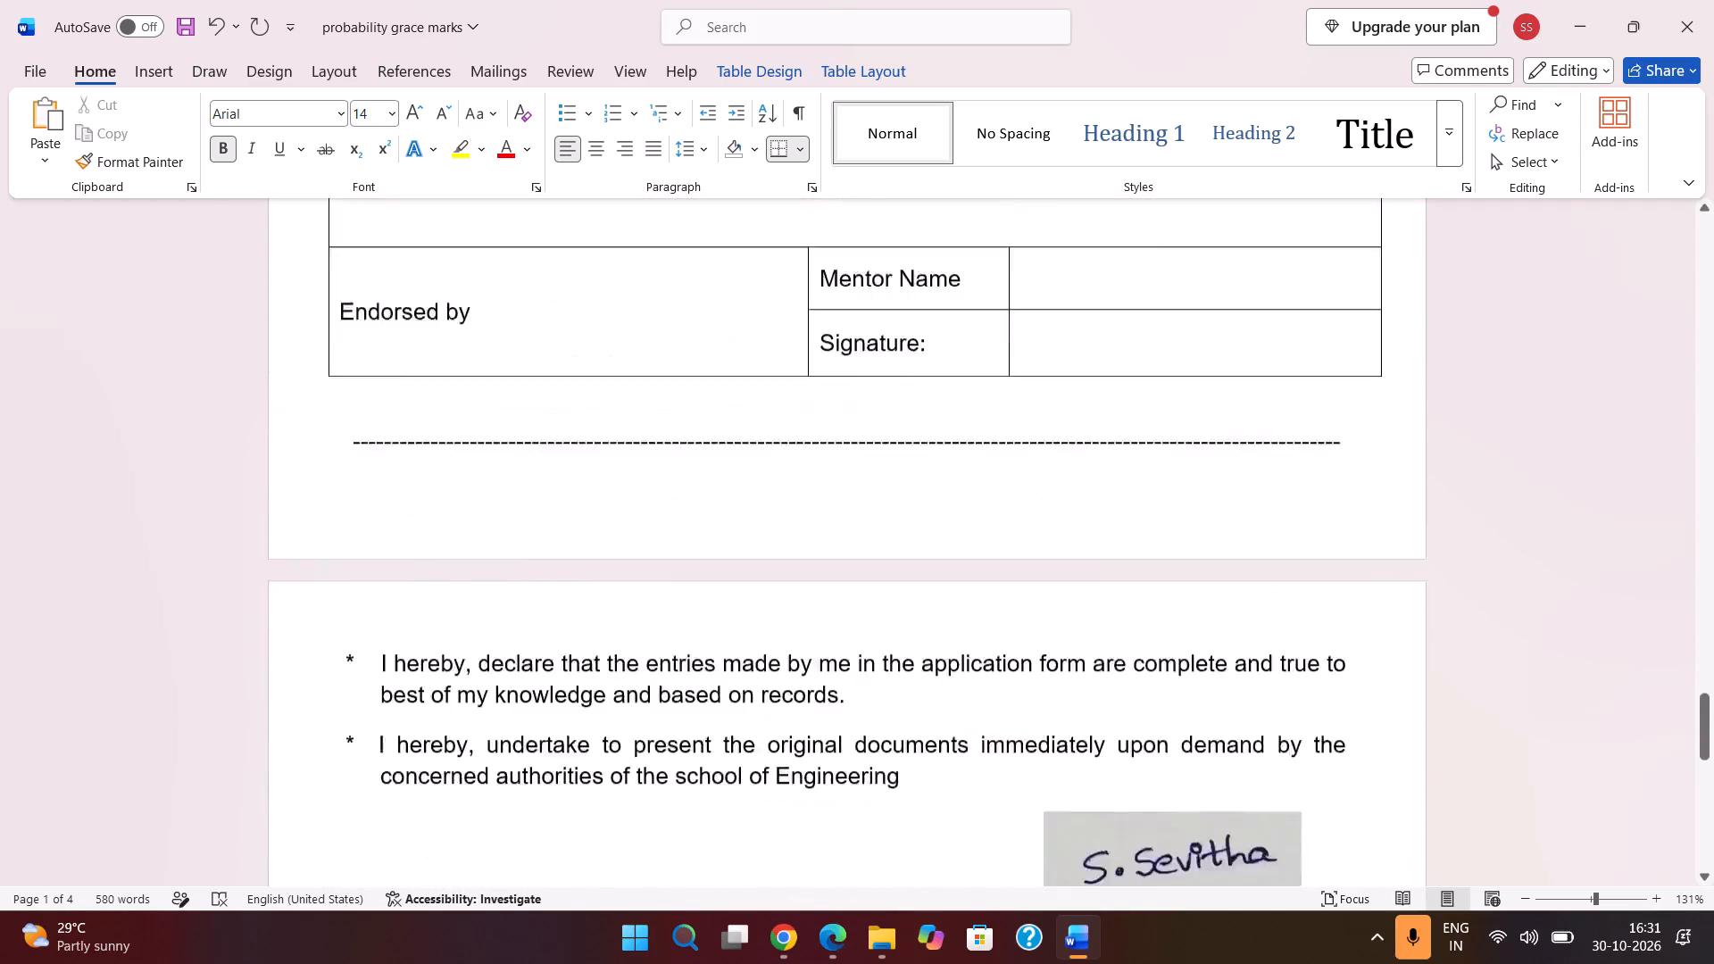
scroll(897, 308, "down", 5)
left_click(1163, 547)
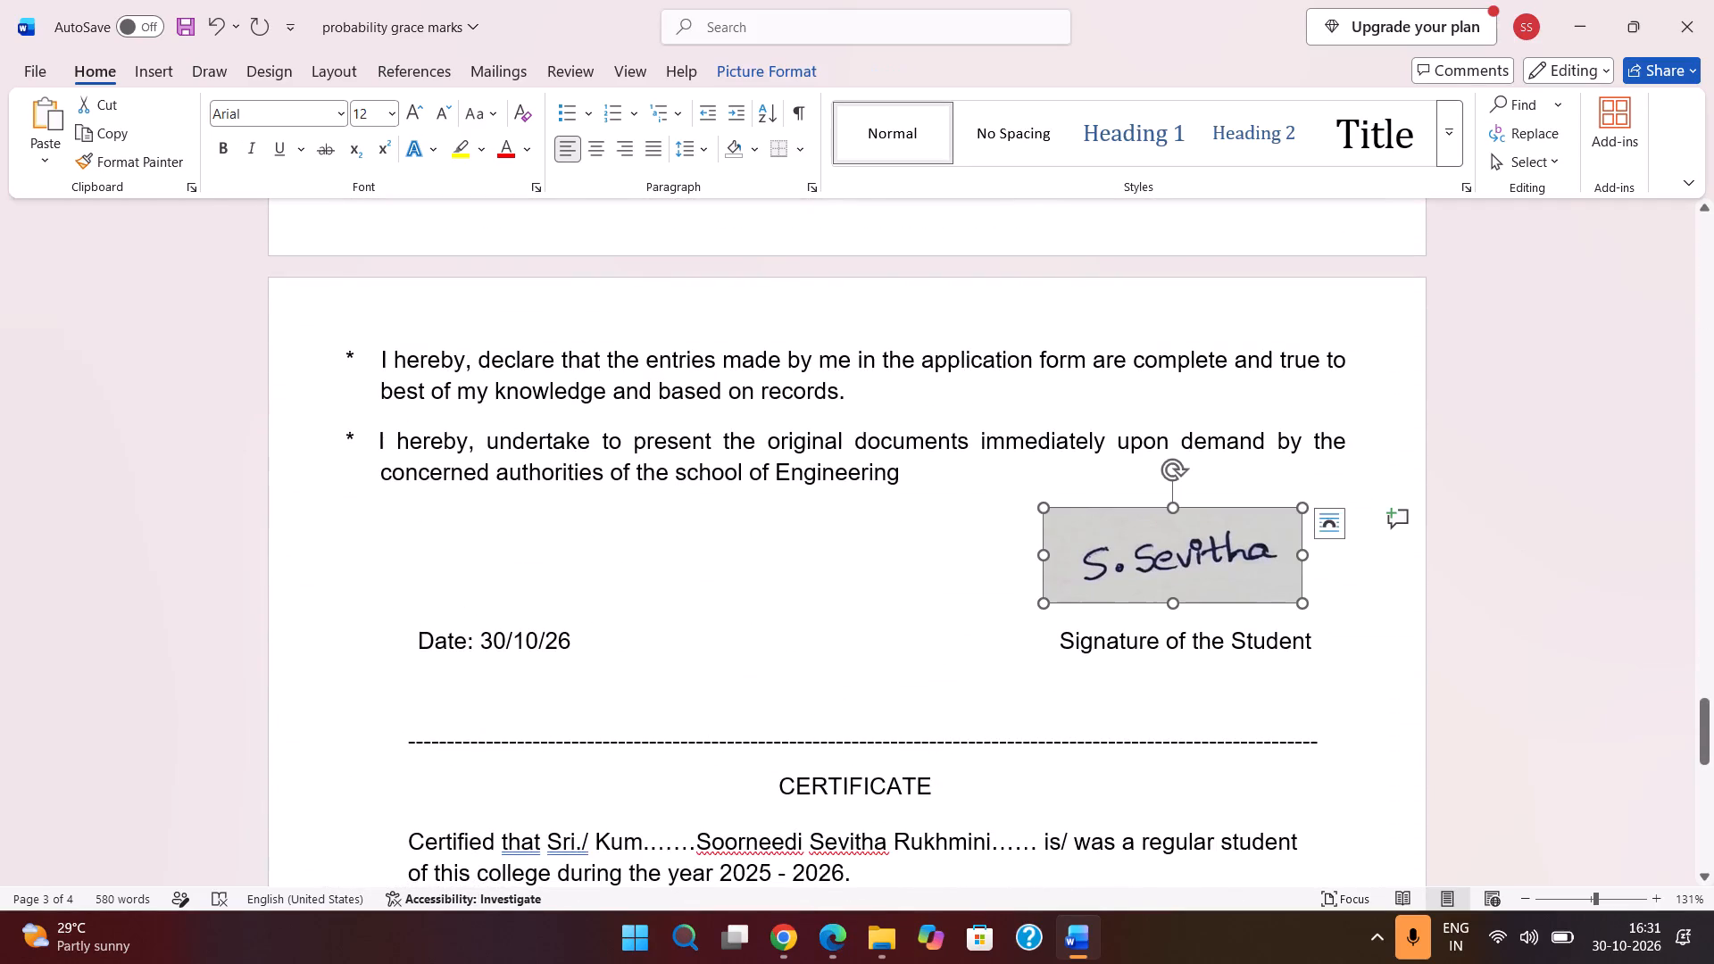
key("Delete")
In the certificate paragraph, replace the previous student's name after "Certified that Sri./ Kum" with the second author's name in capitals.
scroll(1163, 547, "down", 1)
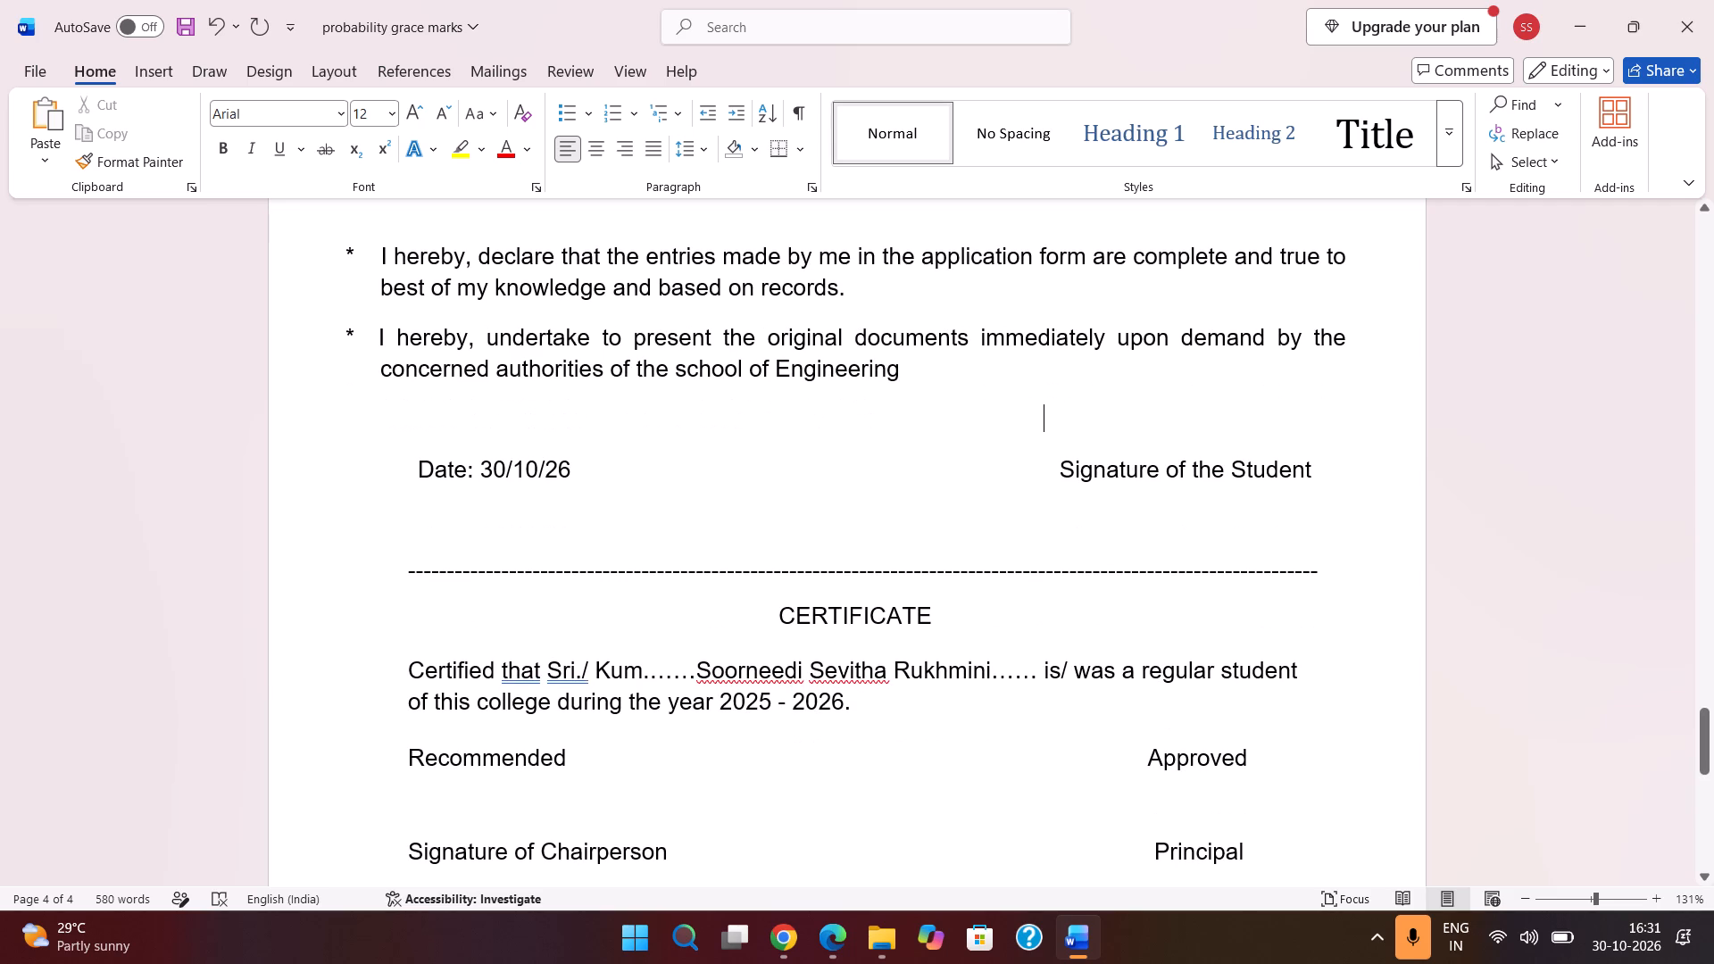
left_click(990, 675)
key("BackSpace")
key("BackSpace")
key("BackSpace")
key("BackSpace")
key("BackSpace")
key("BackSpace")
key("BackSpace")
key("BackSpace")
key("BackSpace")
key("BackSpace")
key("BackSpace")
key("BackSpace")
key("BackSpace")
key("BackSpace")
key("BackSpace")
key("BackSpace")
key("BackSpace")
key("BackSpace")
key("BackSpace")
key("BackSpace")
key("BackSpace")
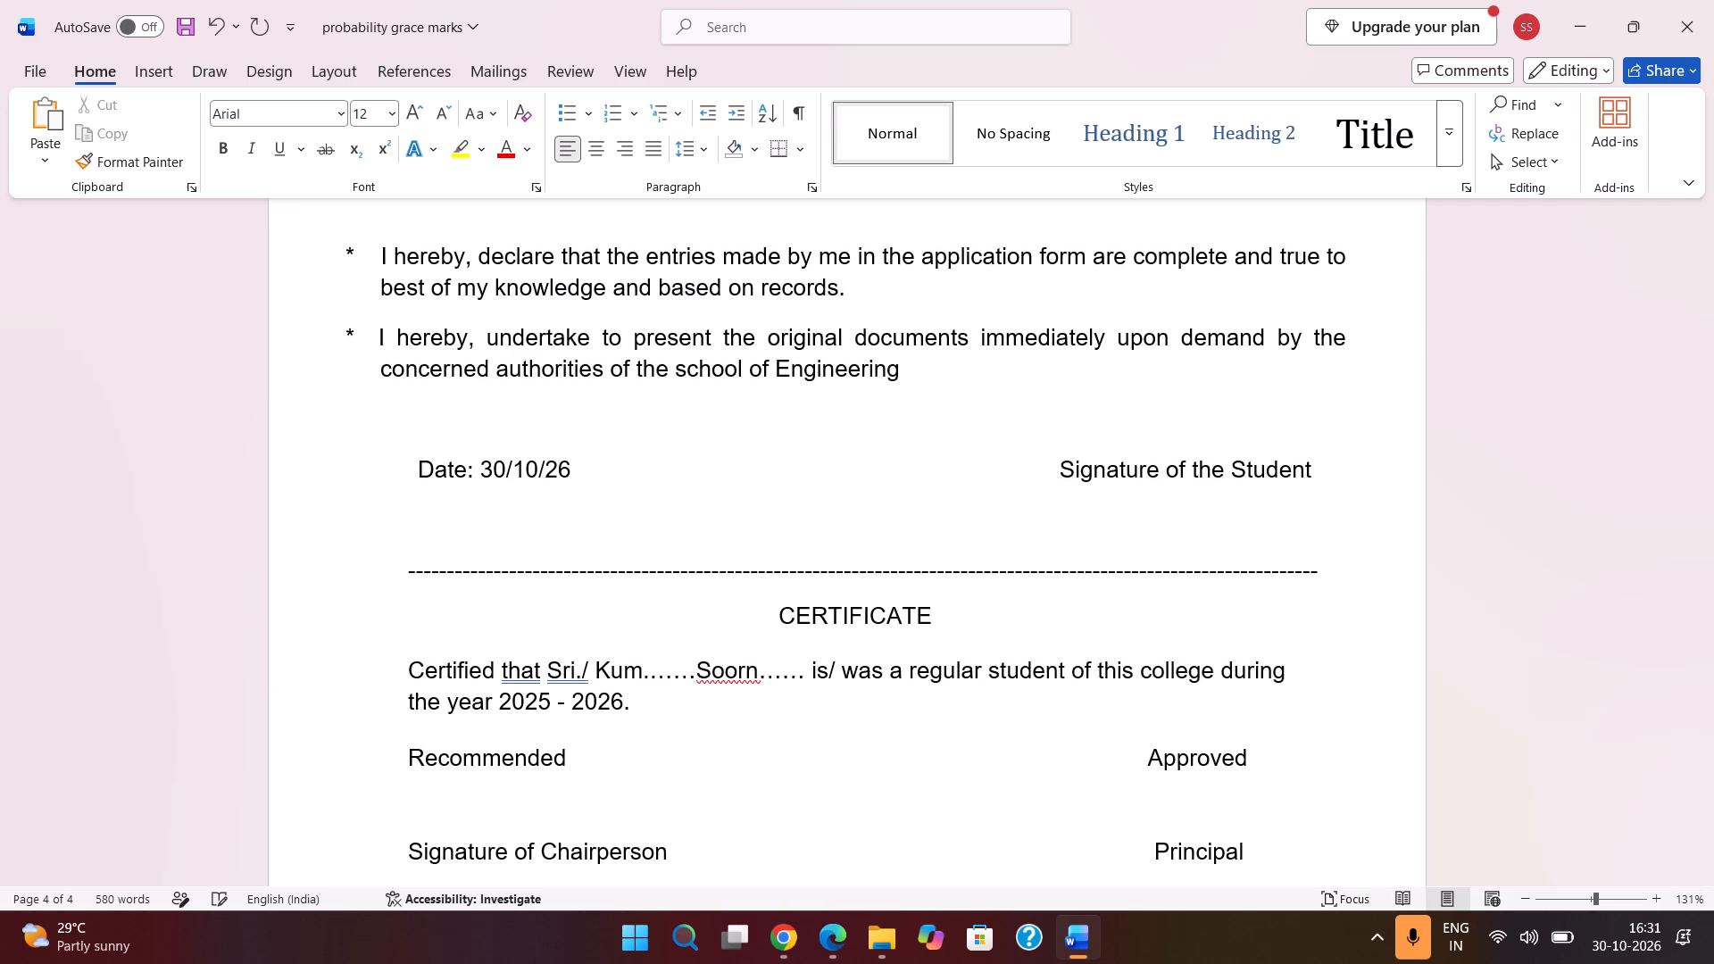
key("BackSpace")
key("BackSpace")
key("BackSpace")
key("BackSpace")
key("BackSpace")
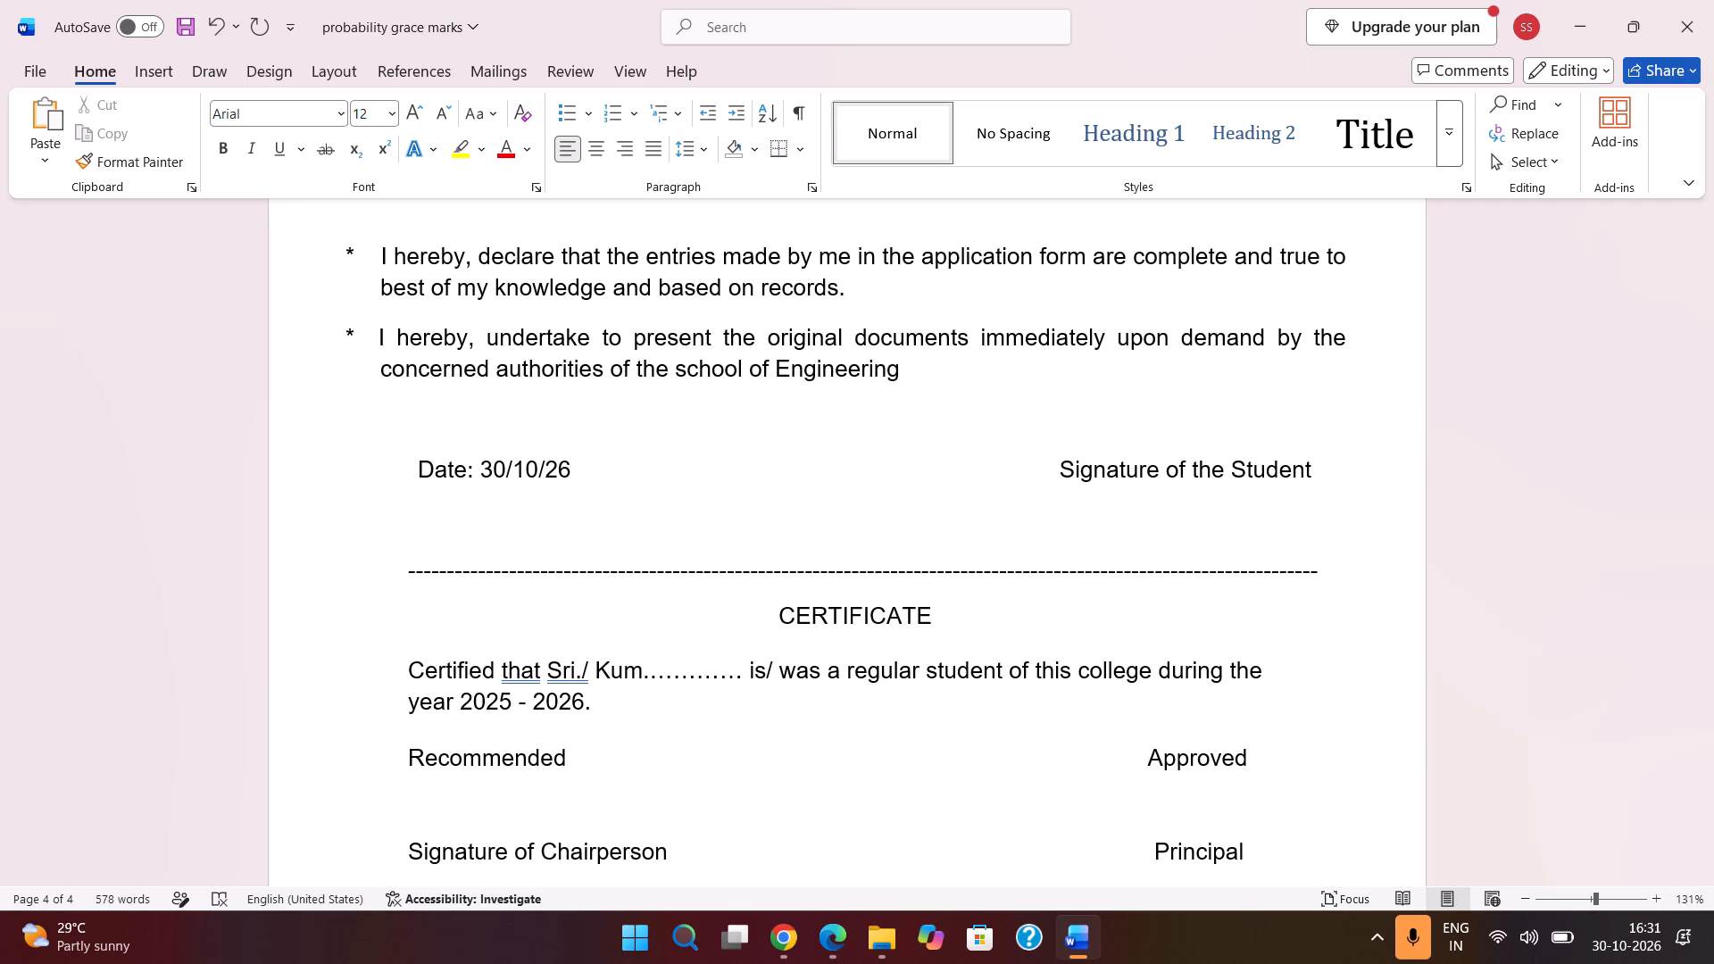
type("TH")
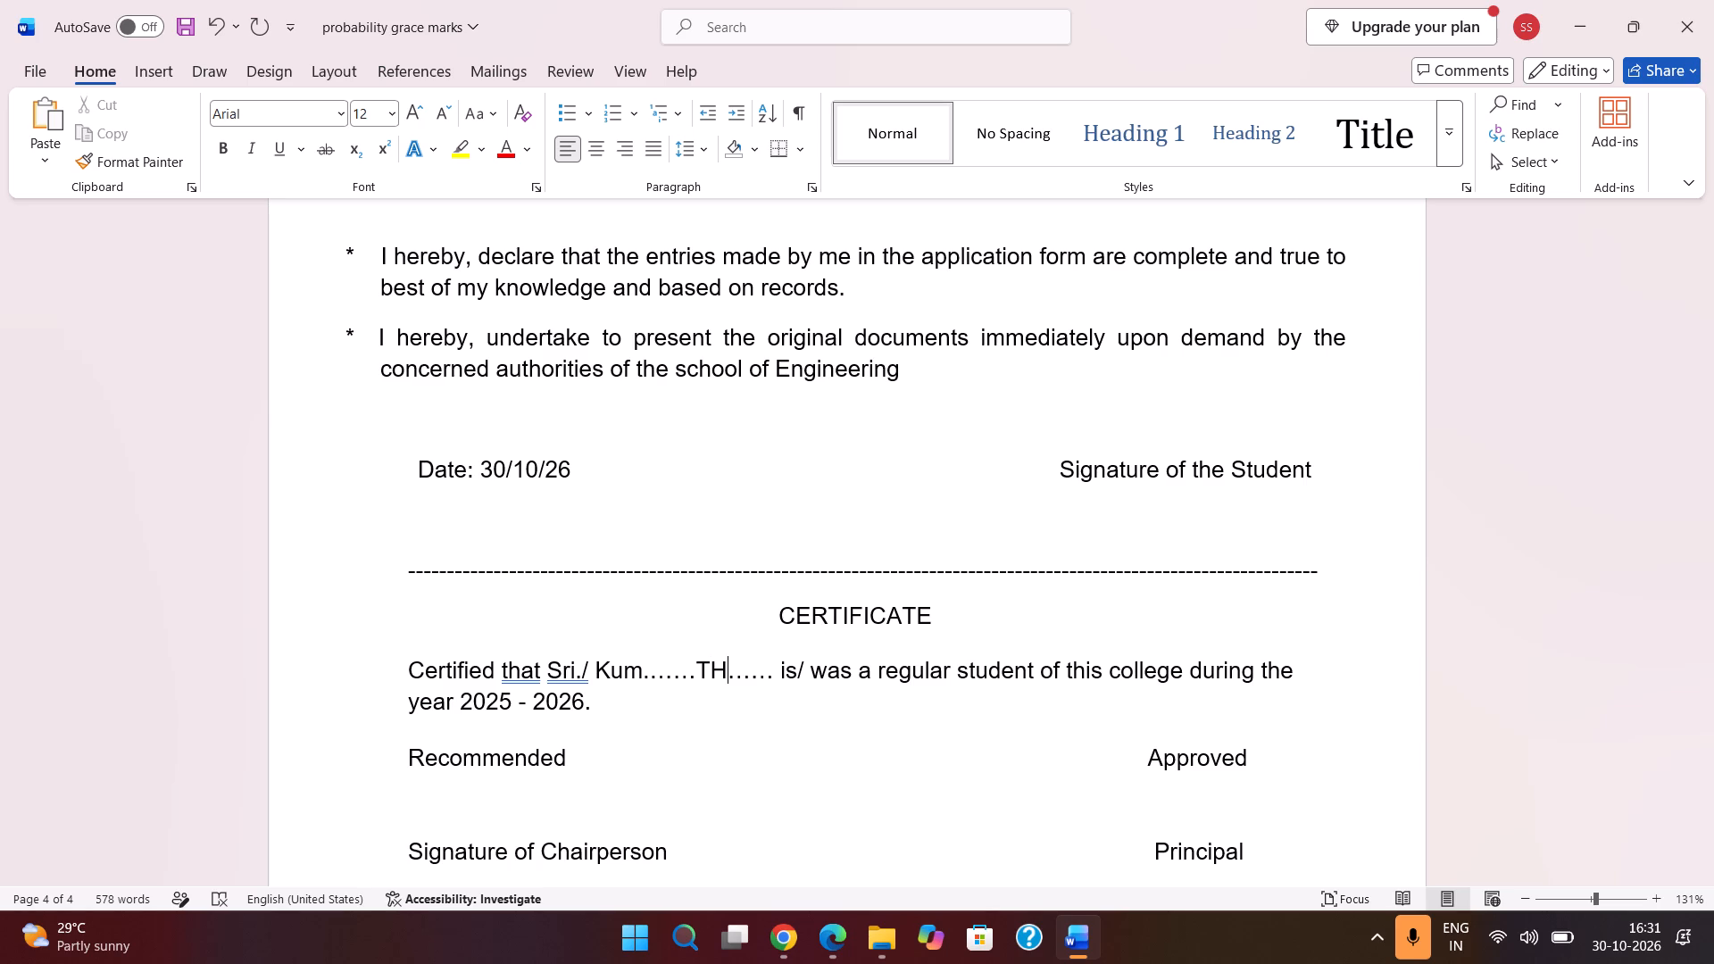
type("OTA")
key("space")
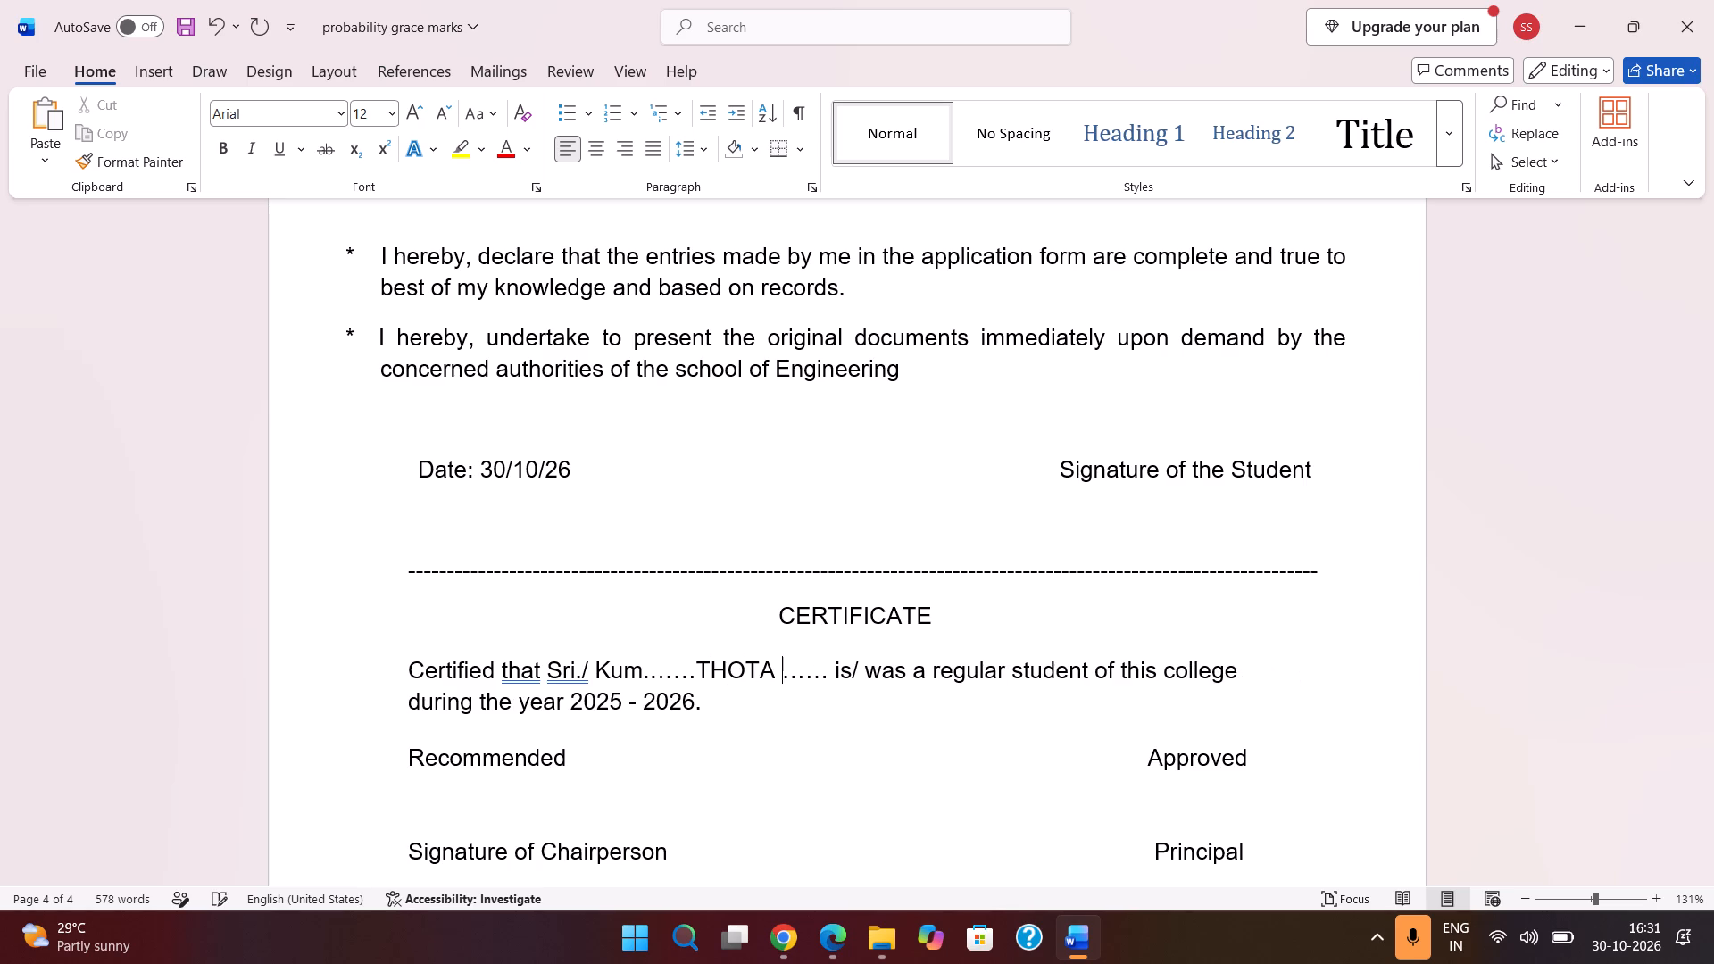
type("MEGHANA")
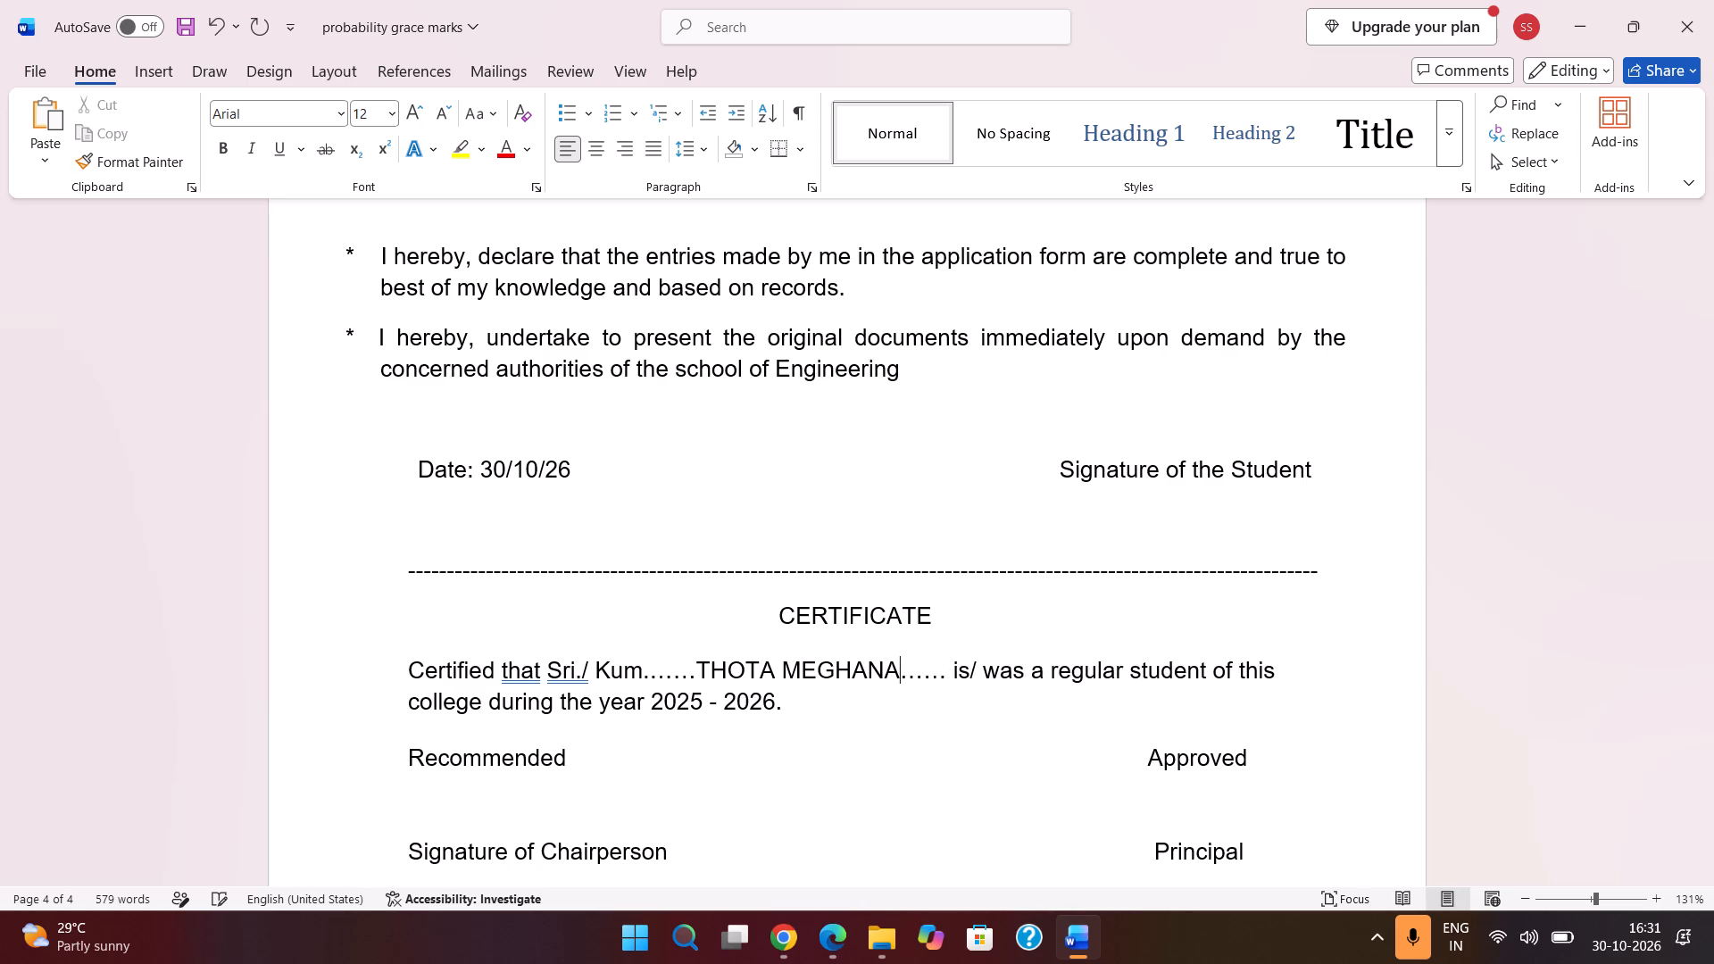
Review the edited form from the office-use table at the end back up to the applicant details on the first page.
scroll(990, 675, "down", 8)
scroll(990, 675, "up", 2)
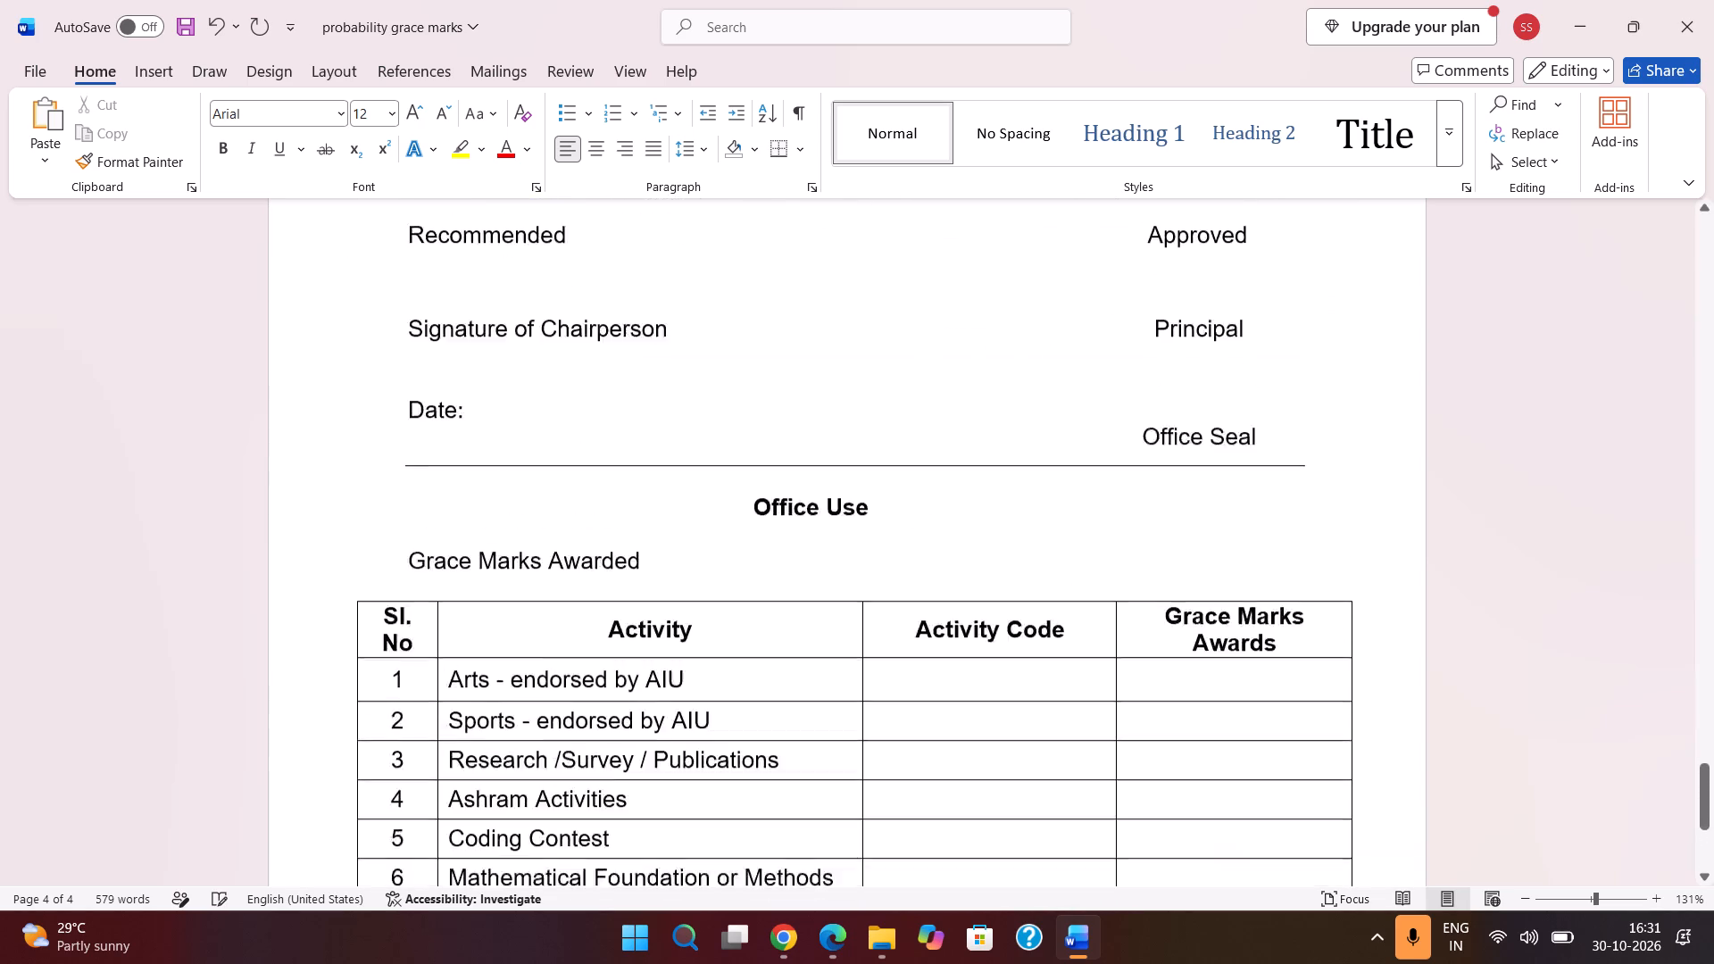
scroll(990, 675, "up", 7)
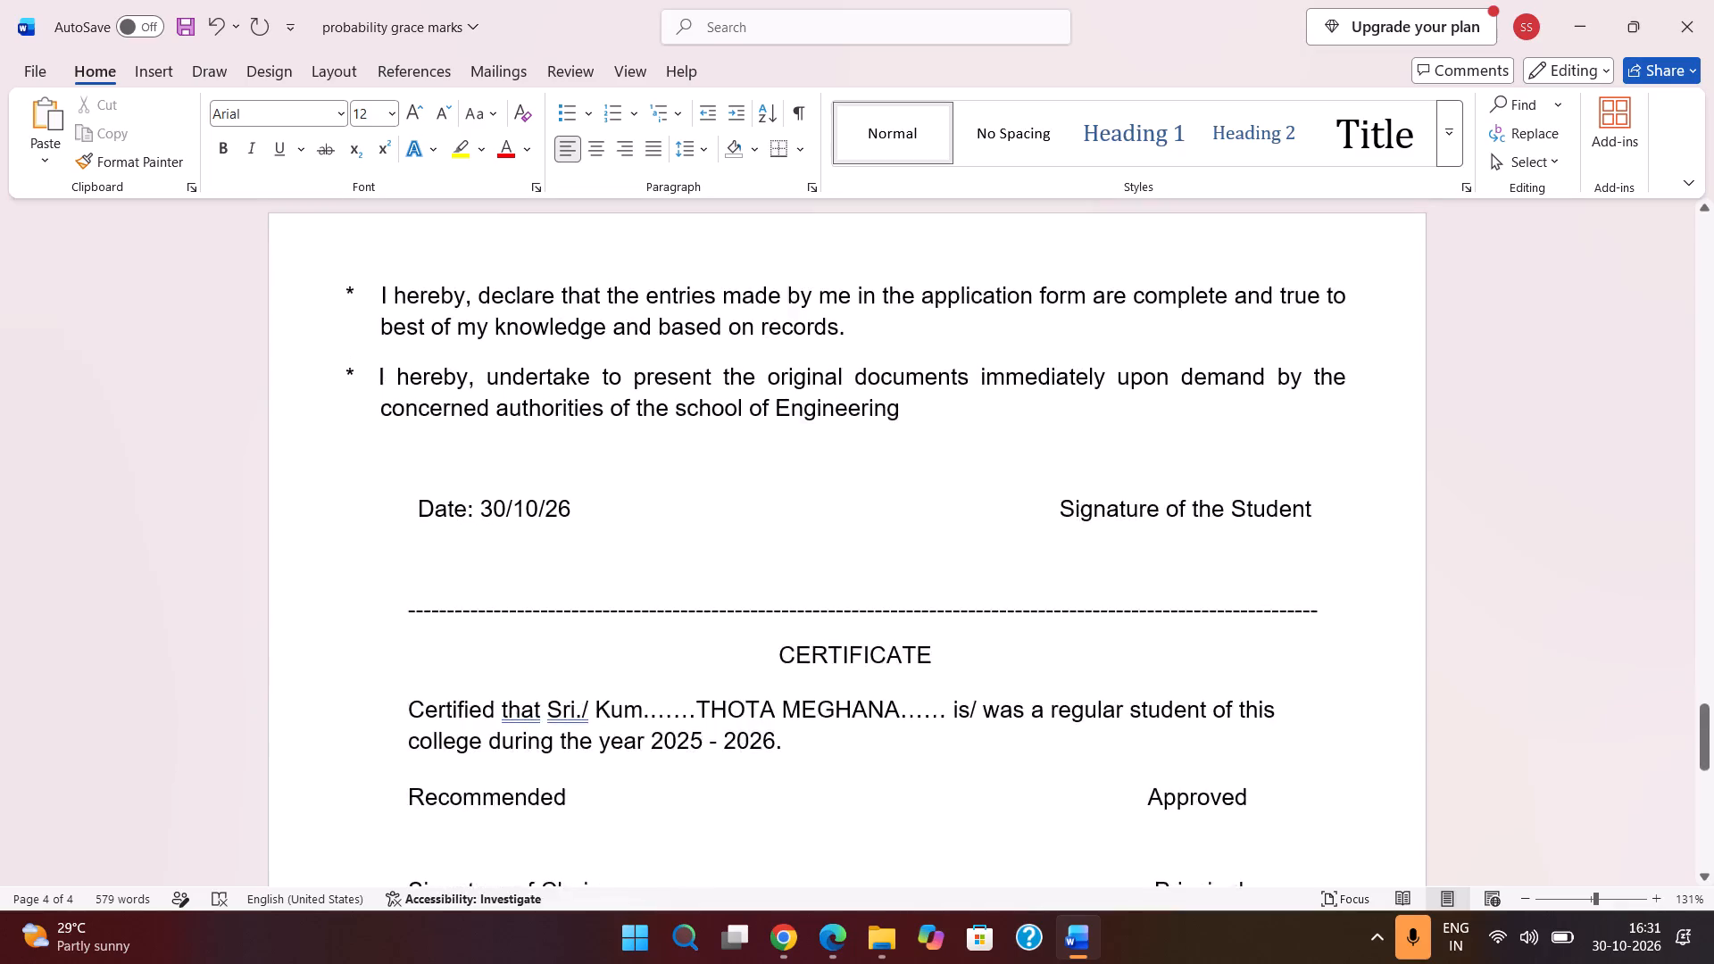
scroll(990, 675, "up", 8)
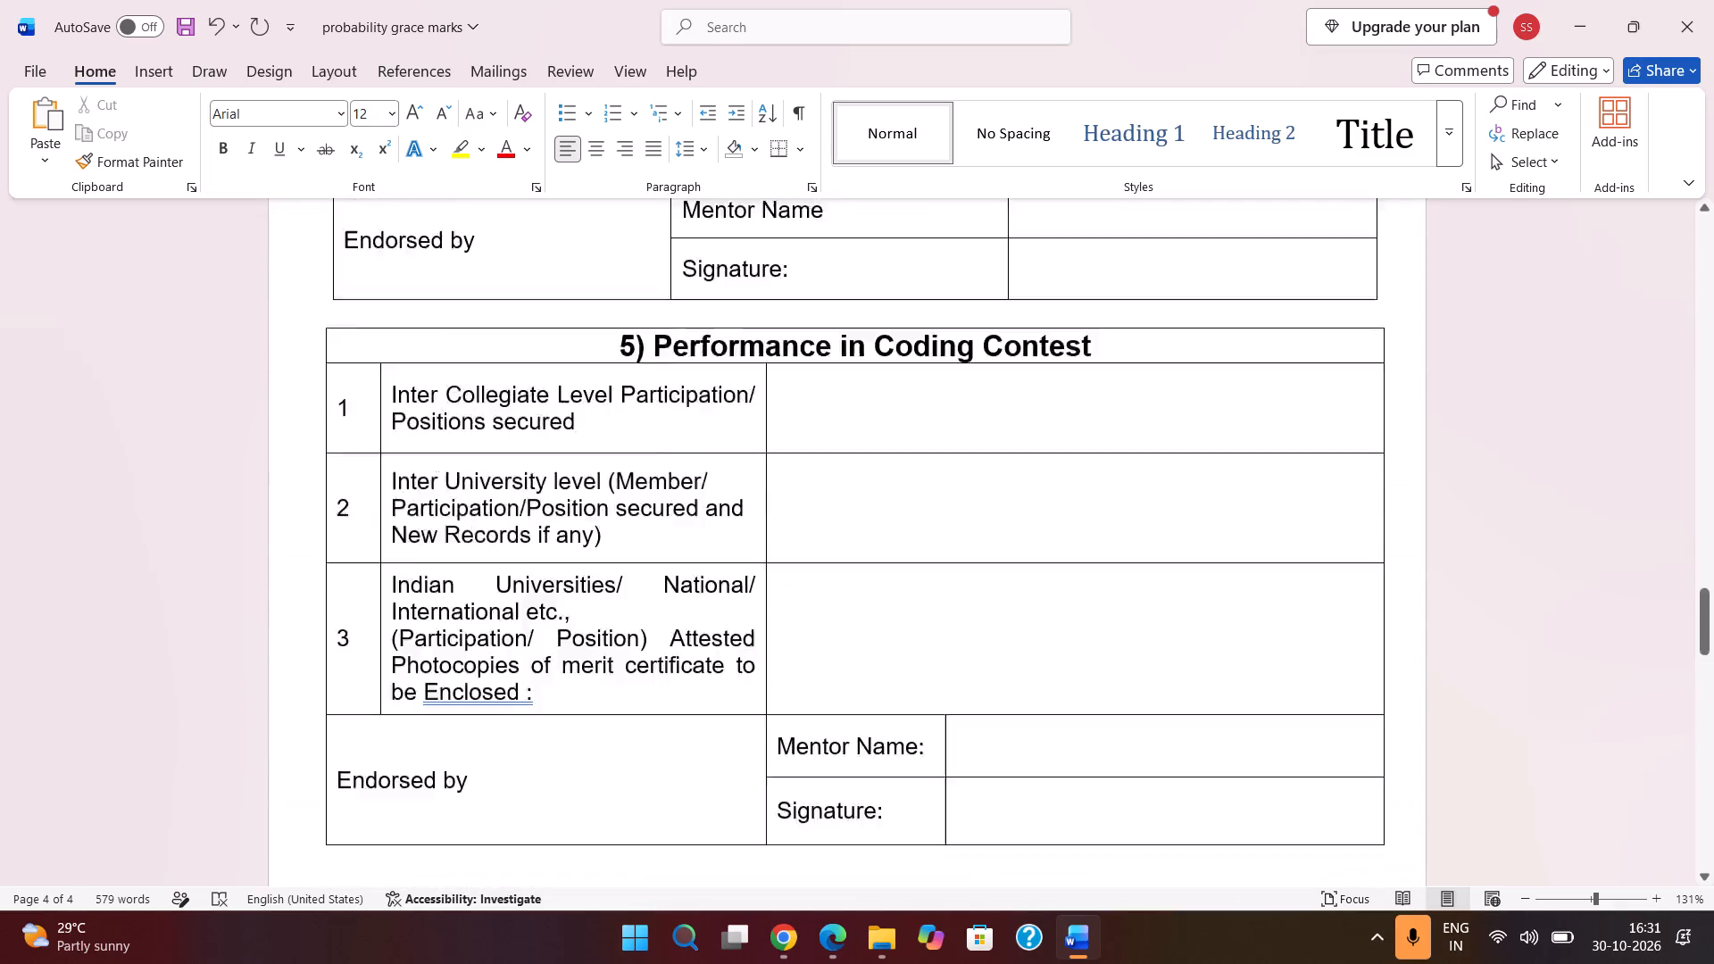
scroll(990, 675, "up", 6)
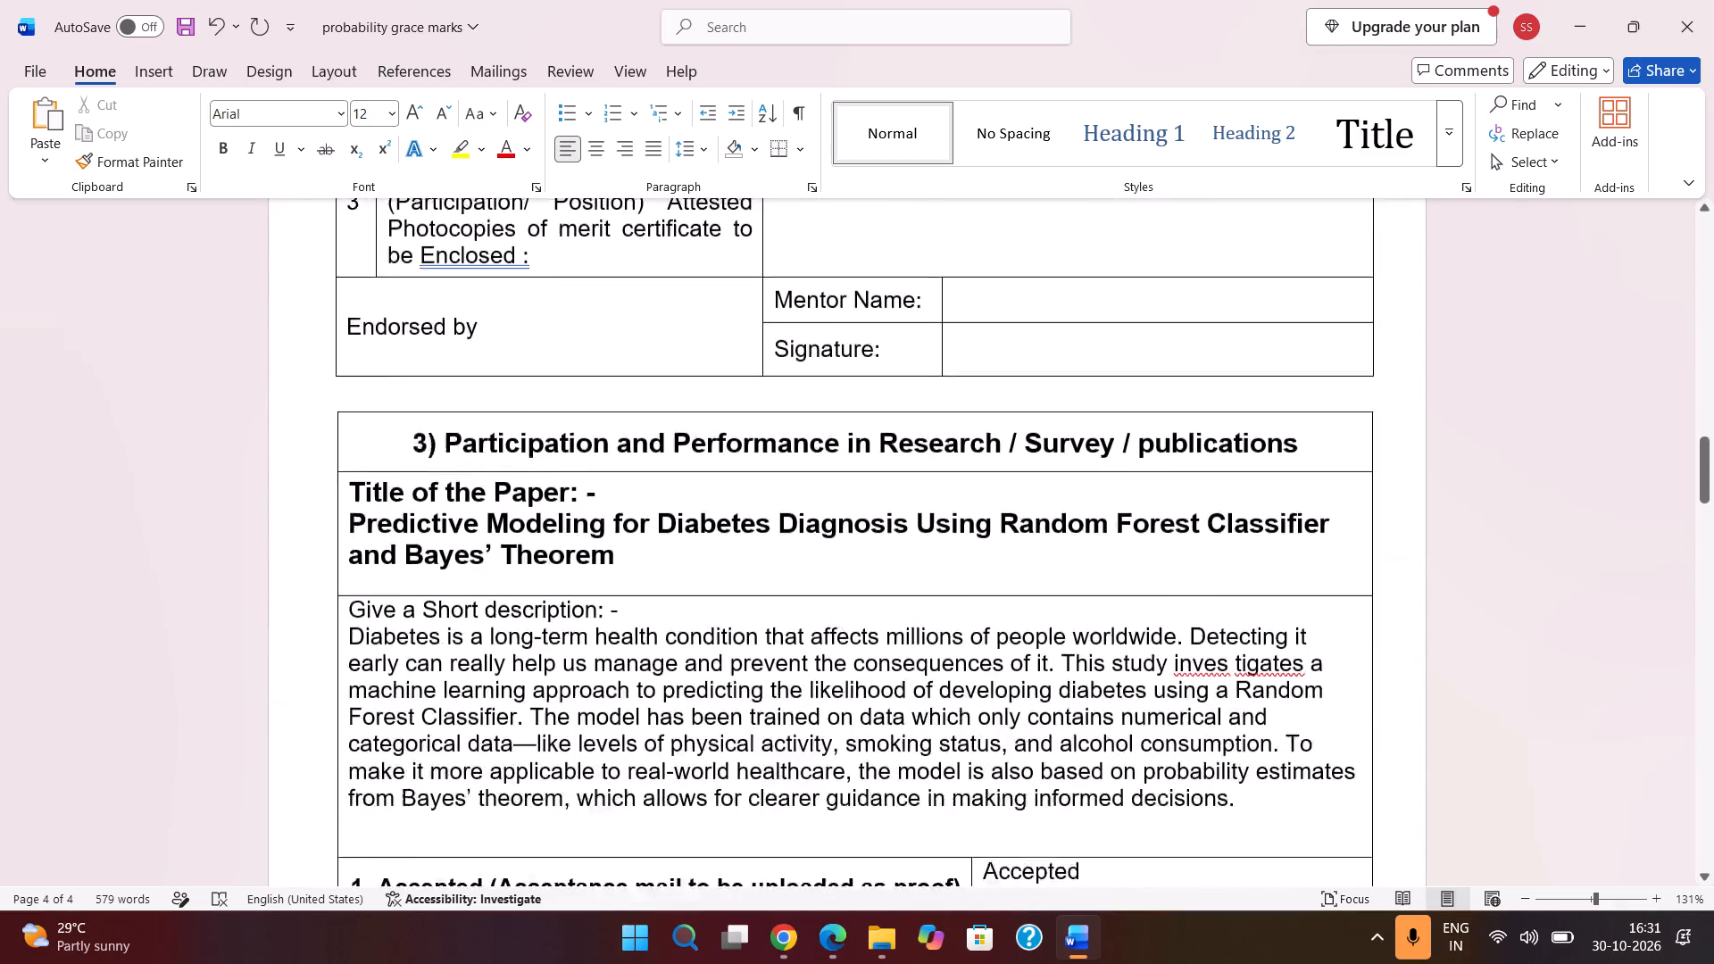
scroll(990, 675, "up", 6)
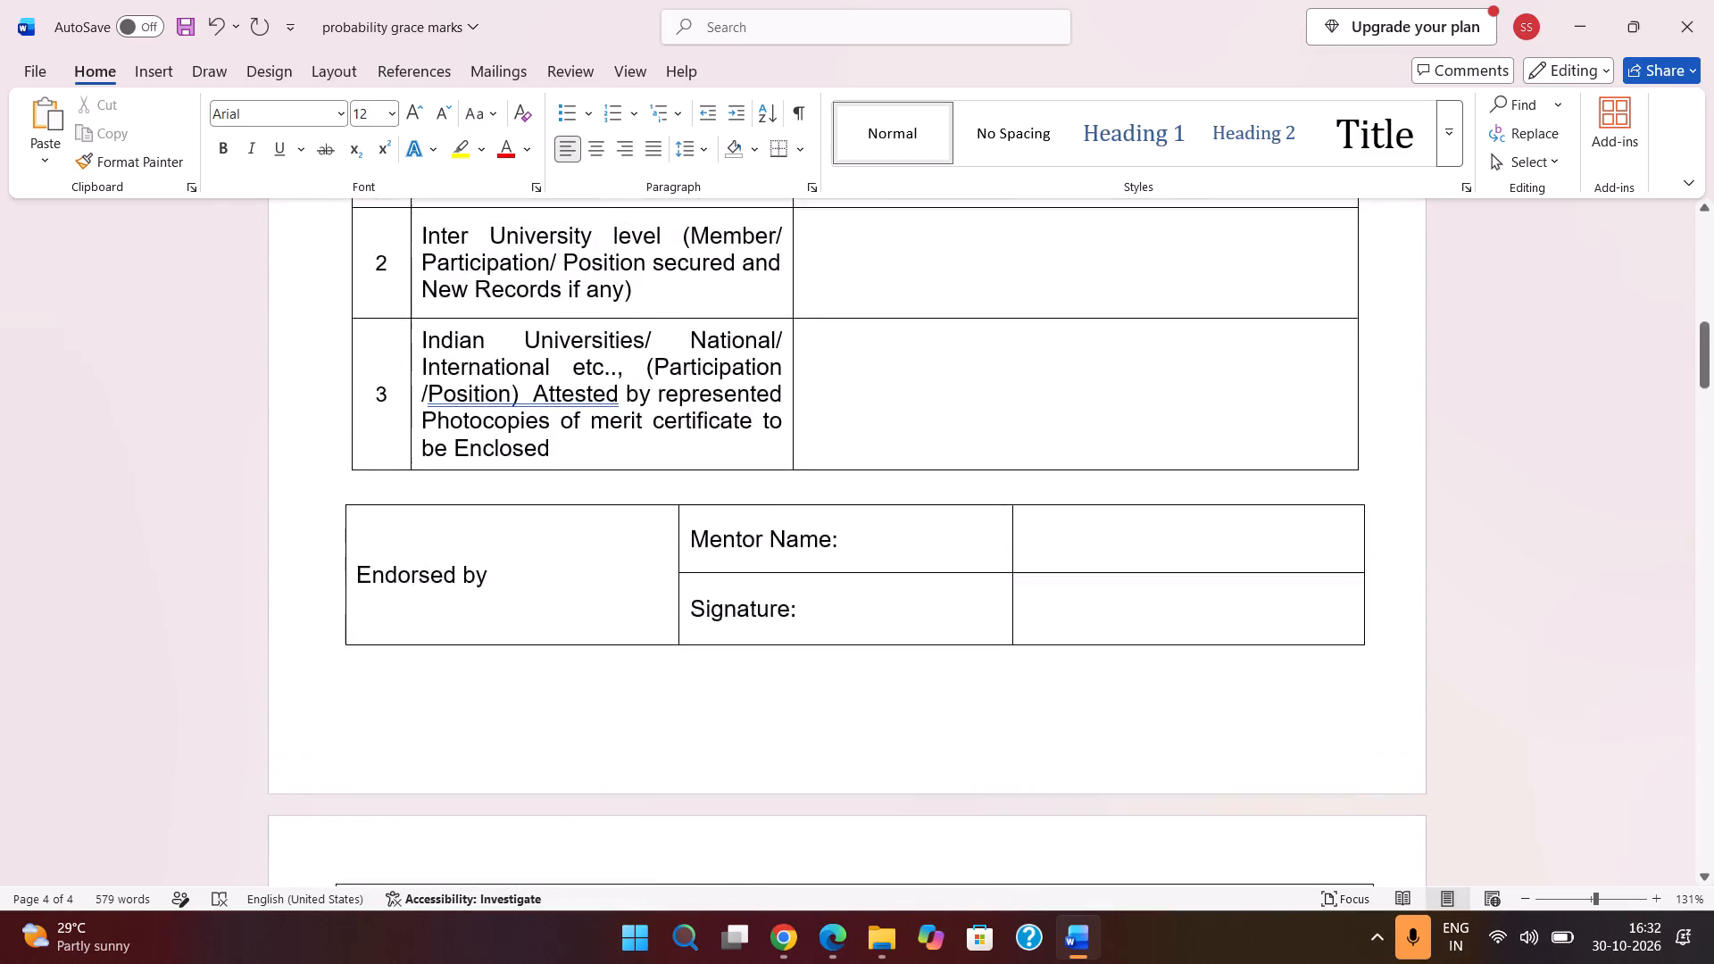
scroll(990, 675, "up", 5)
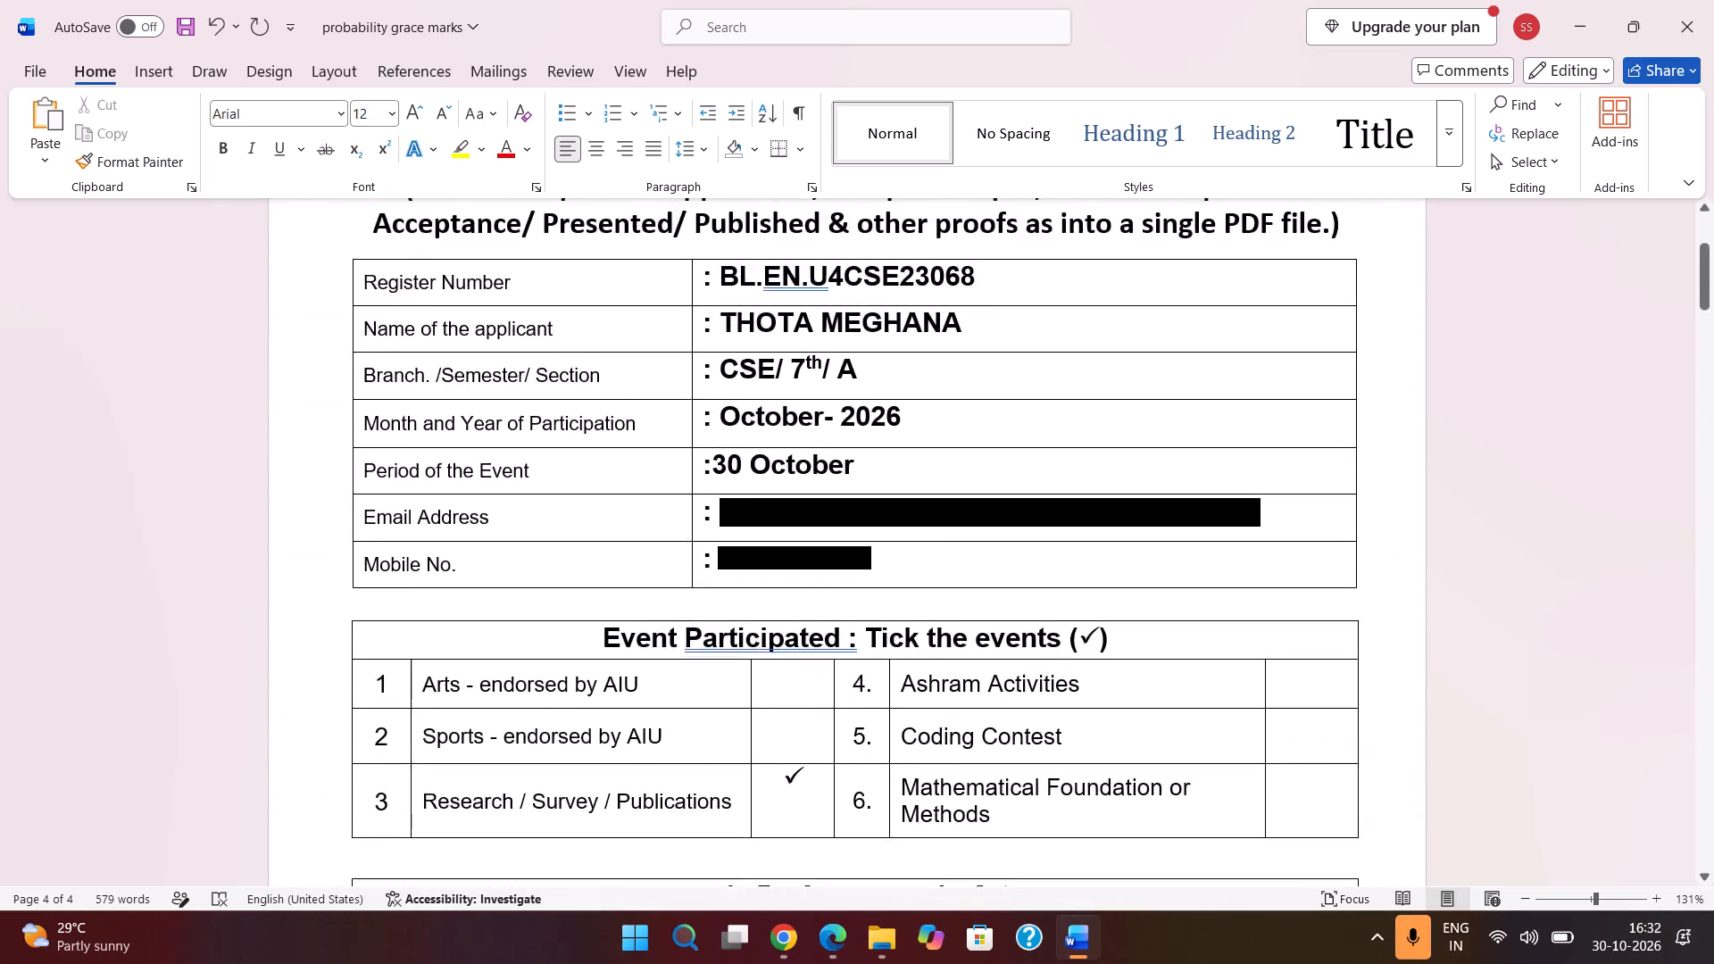
scroll(990, 675, "up", 3)
scroll(990, 675, "down", 1)
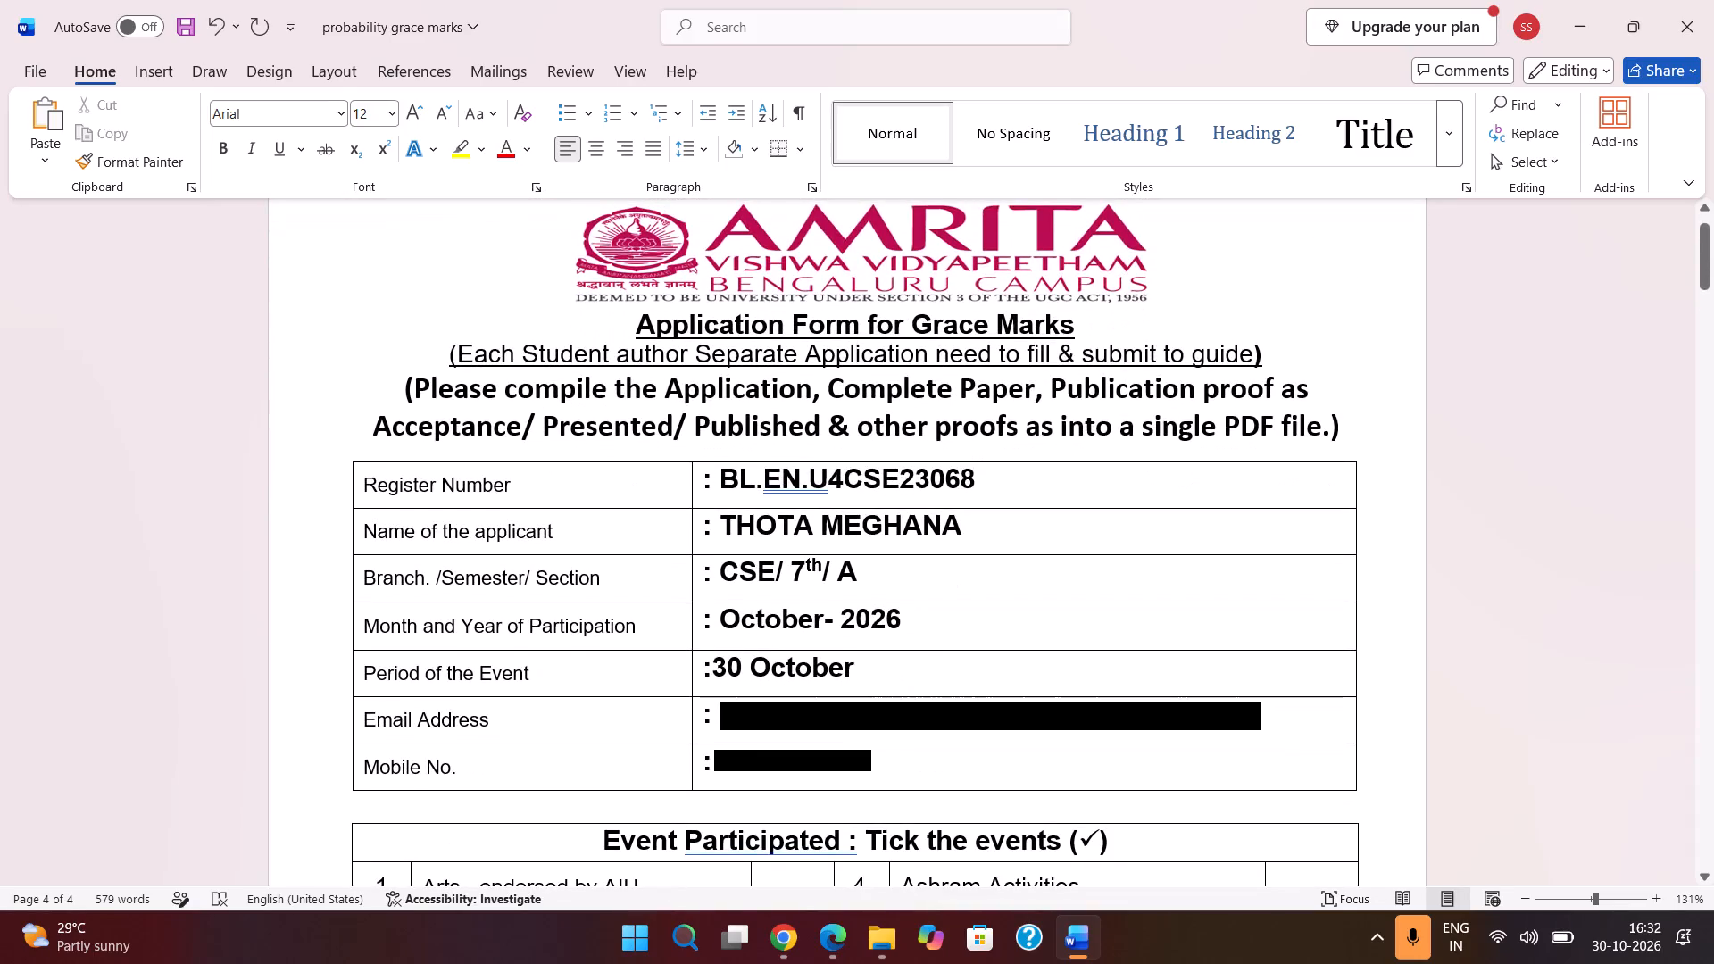
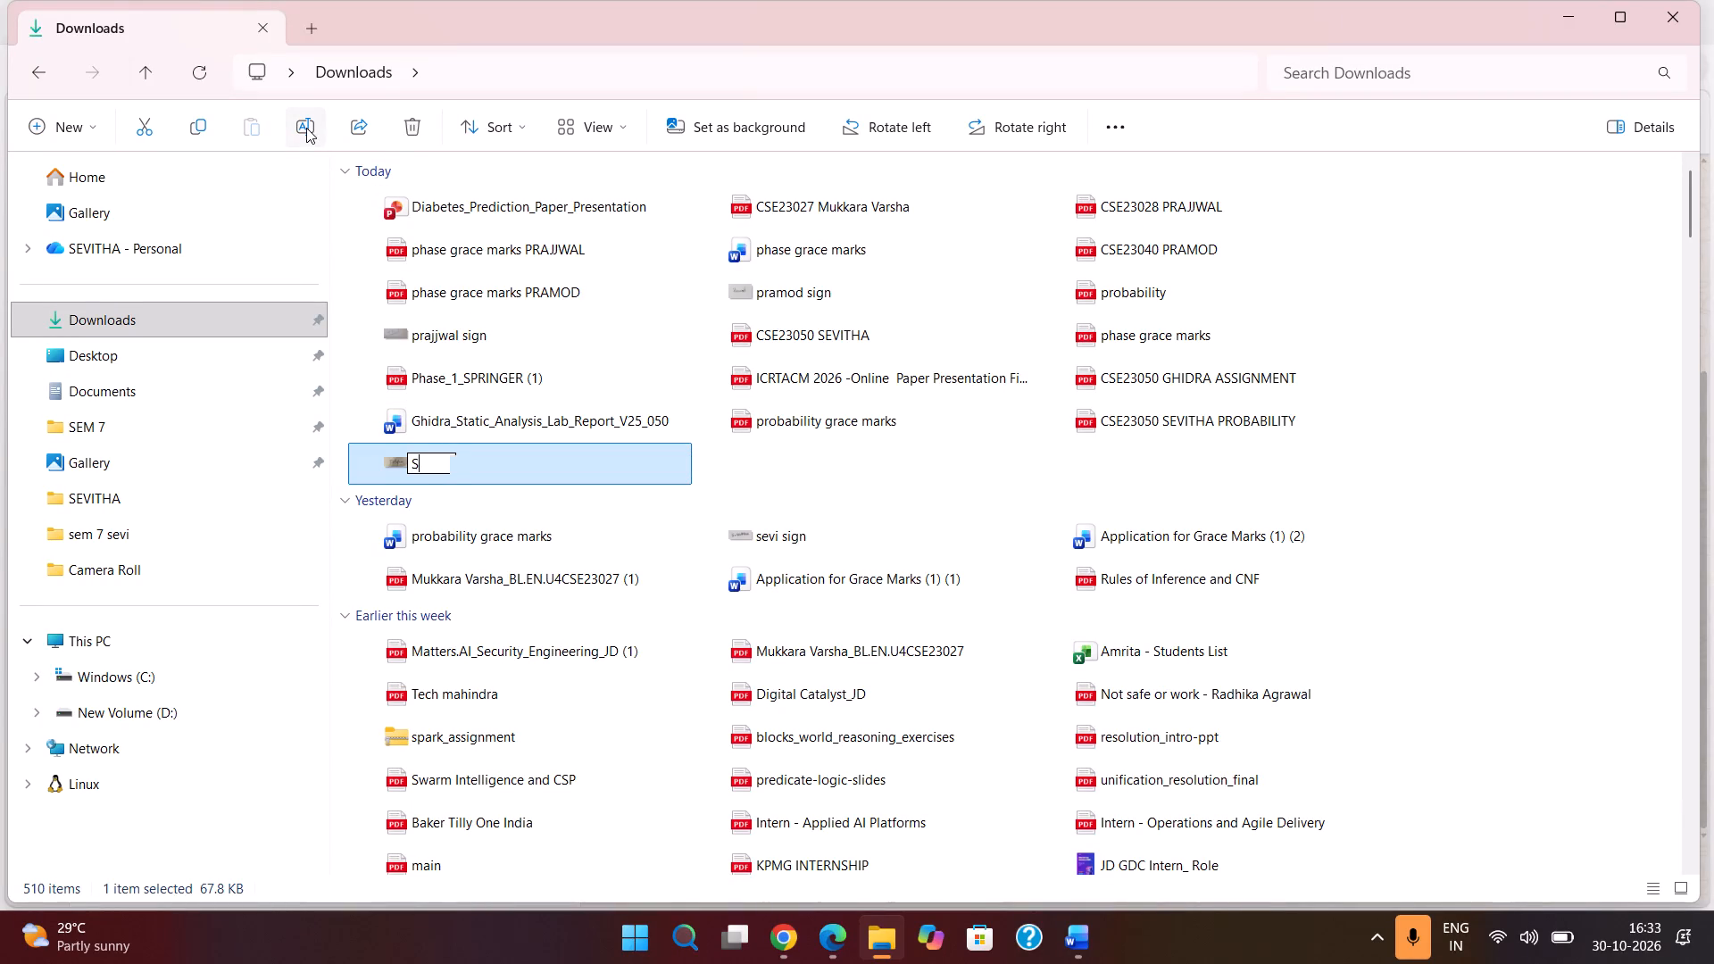
Rename the selected signature image file in Downloads as MEGHANA SIGN.
key("BackSpace")
type("MEGHANA SIGN")
key("Return")
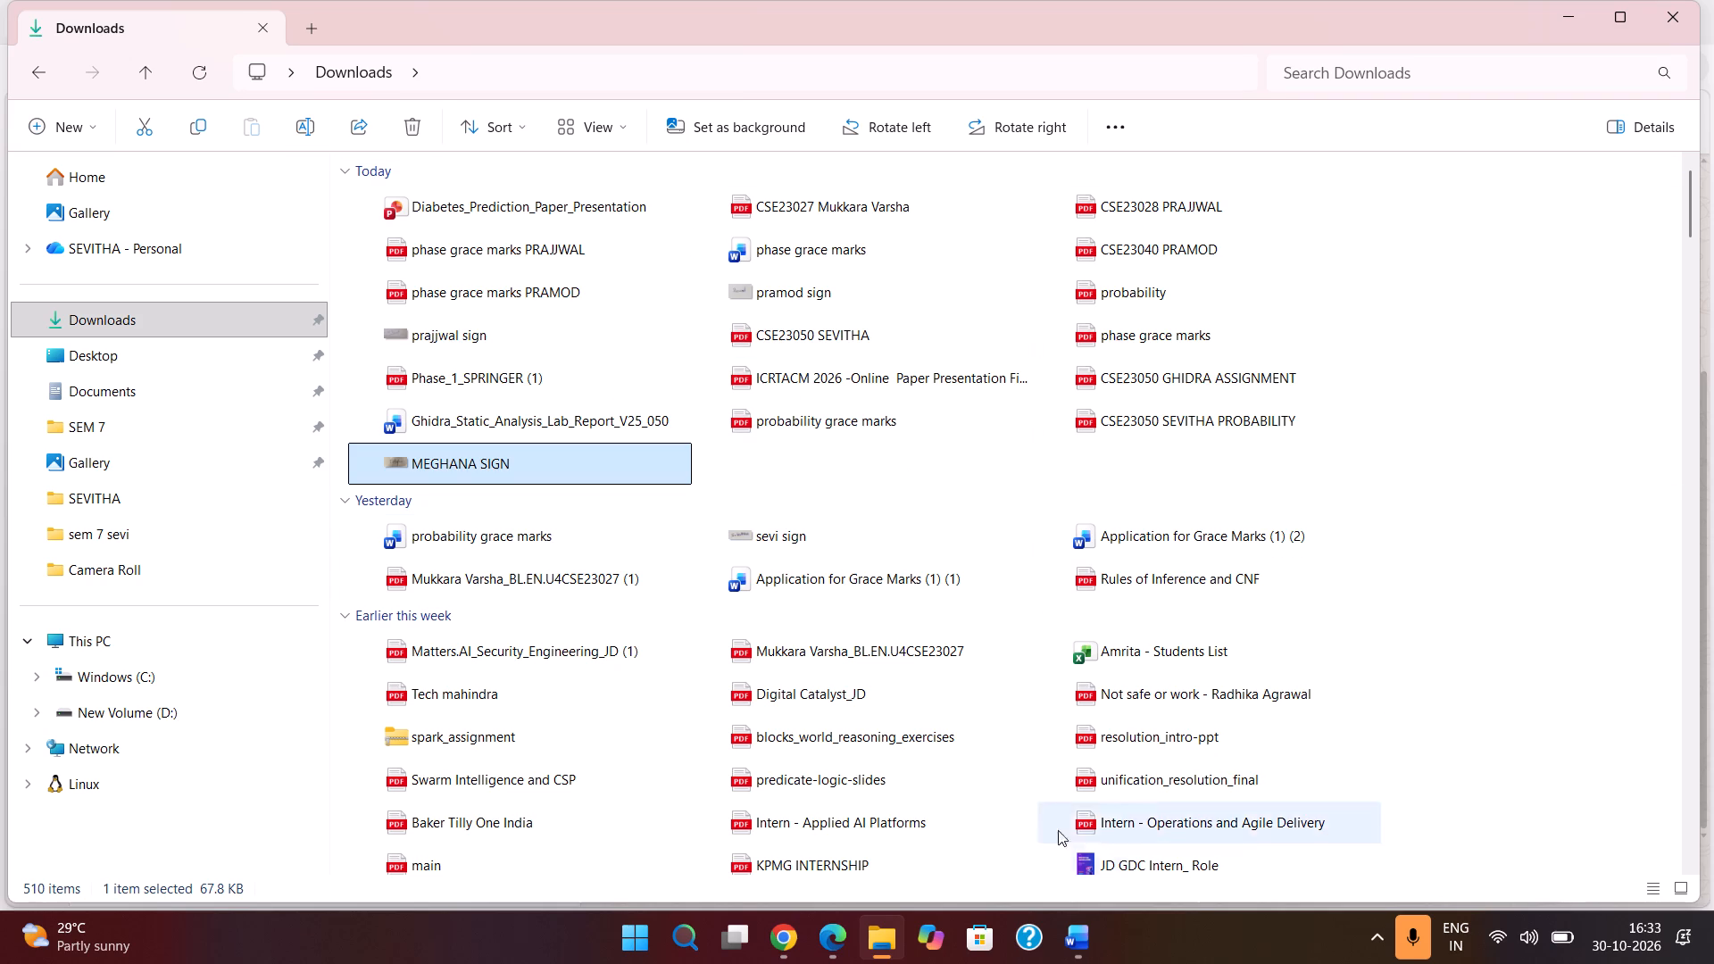
In the grace marks form in Word, insert the MEGHANA SIGN picture from Downloads above "Signature of the Student" on the last page.
left_click(1089, 963)
scroll(741, 700, "down", 9)
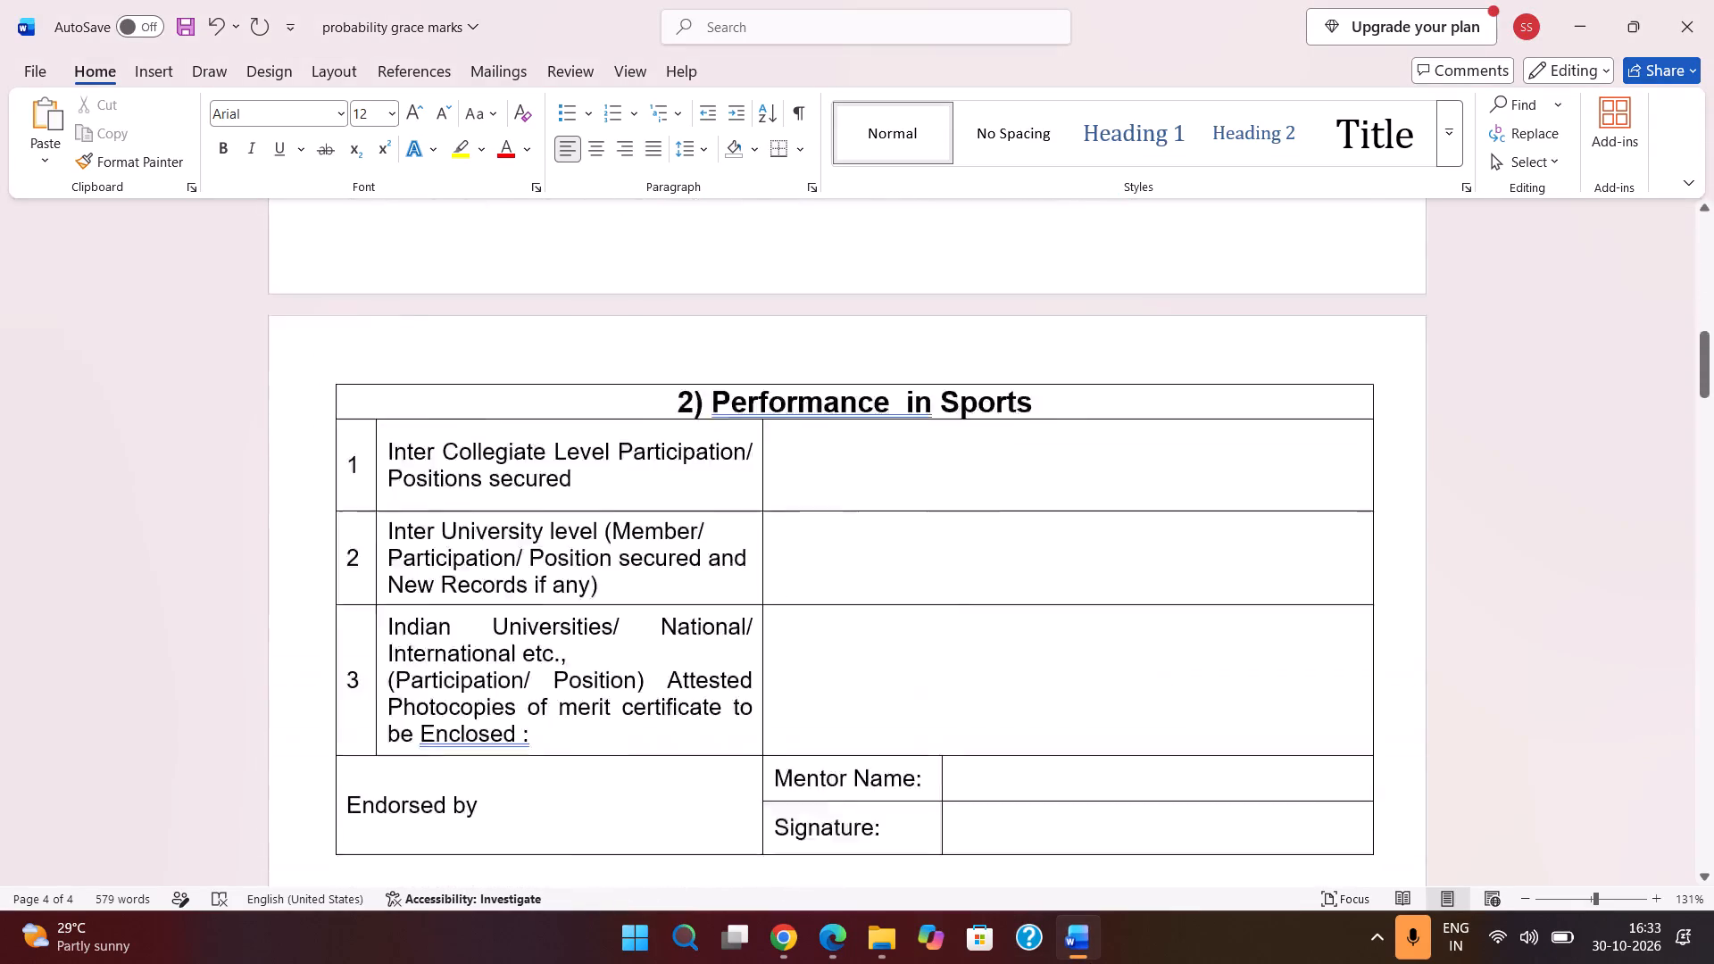
scroll(741, 700, "down", 4)
scroll(741, 700, "up", 4)
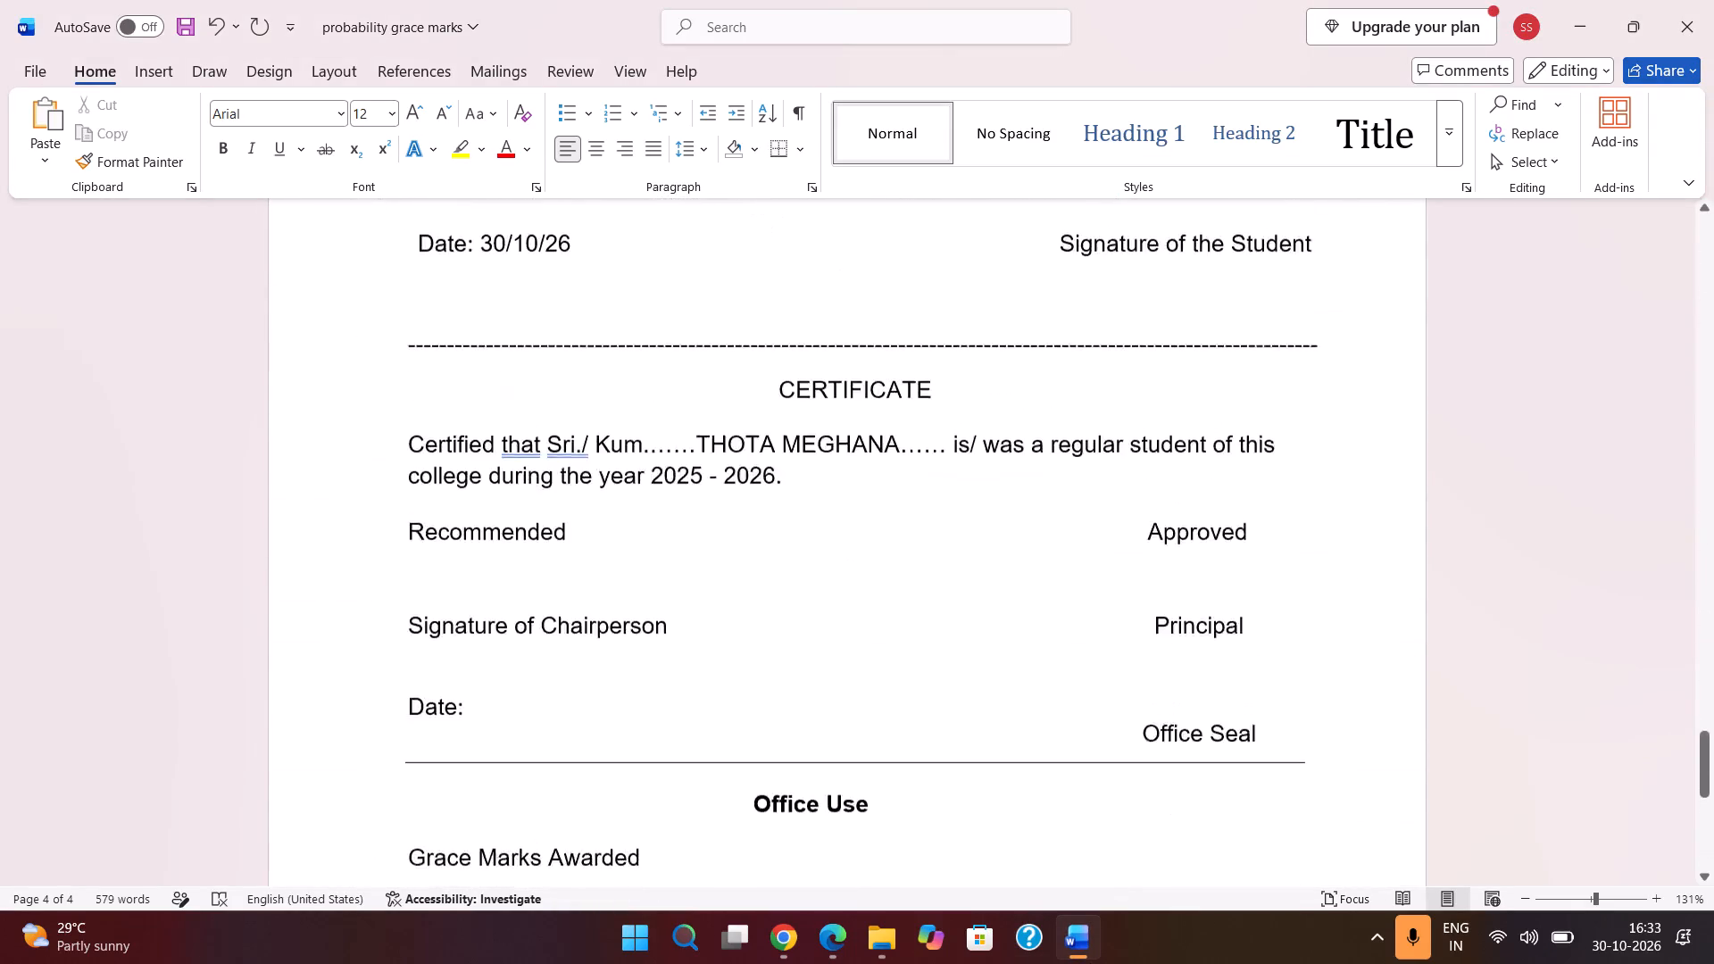
scroll(741, 700, "up", 9)
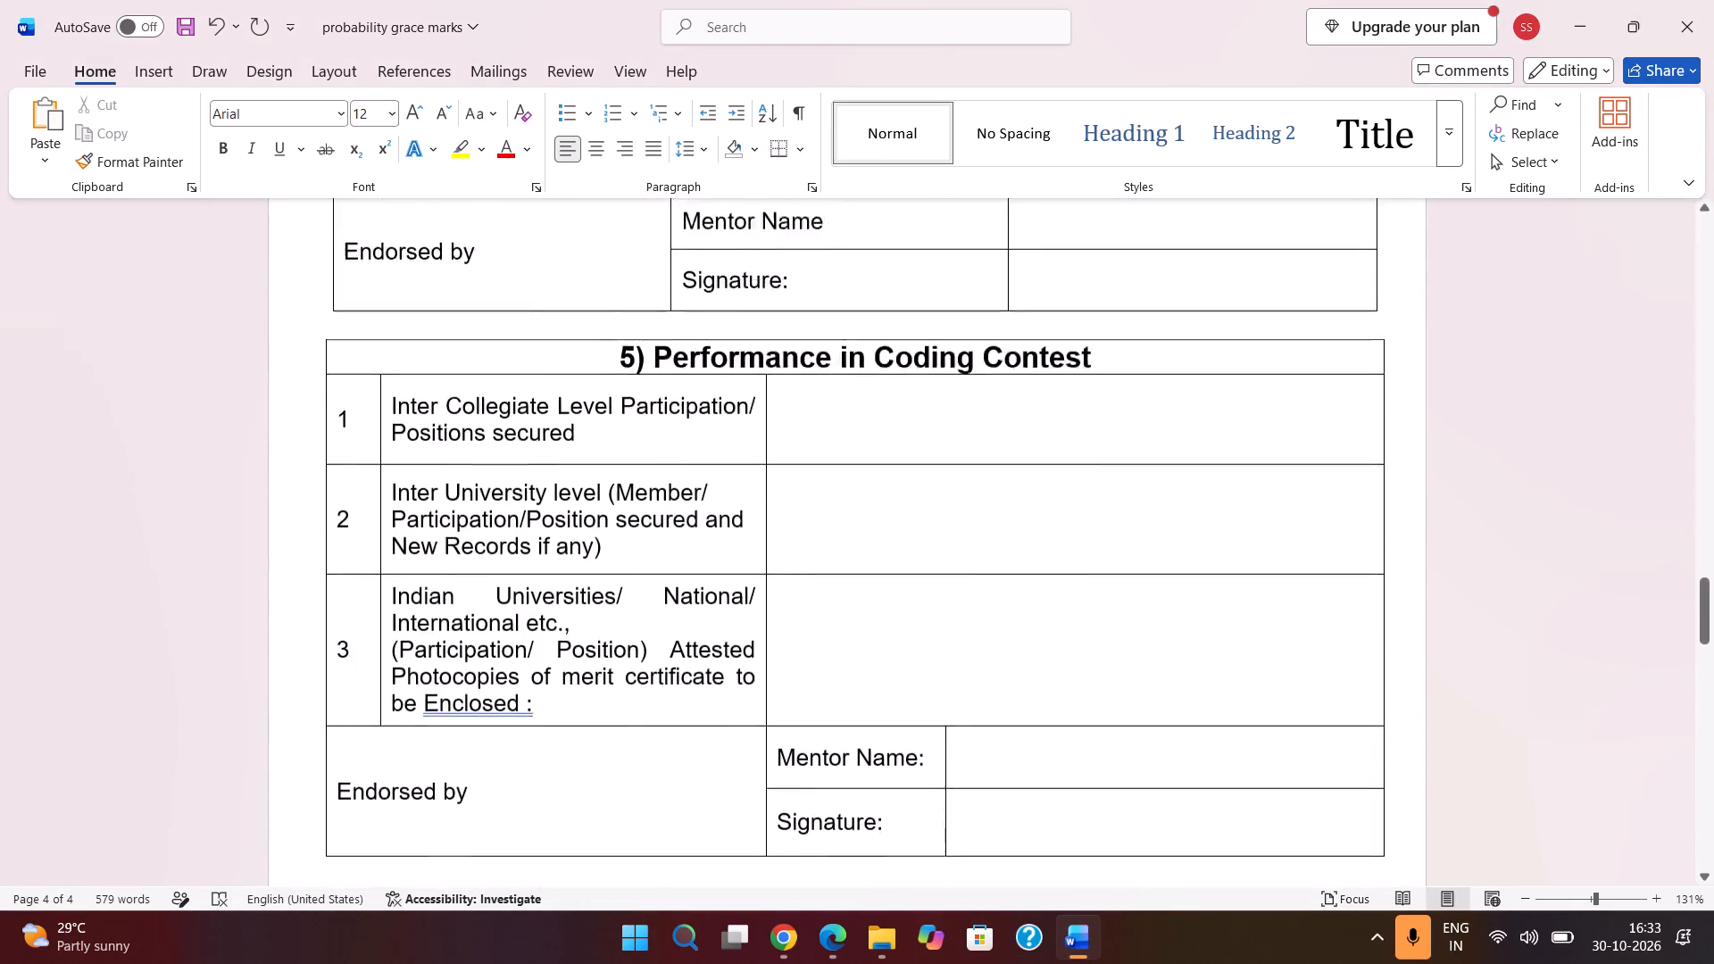
scroll(741, 700, "up", 3)
scroll(741, 700, "down", 1)
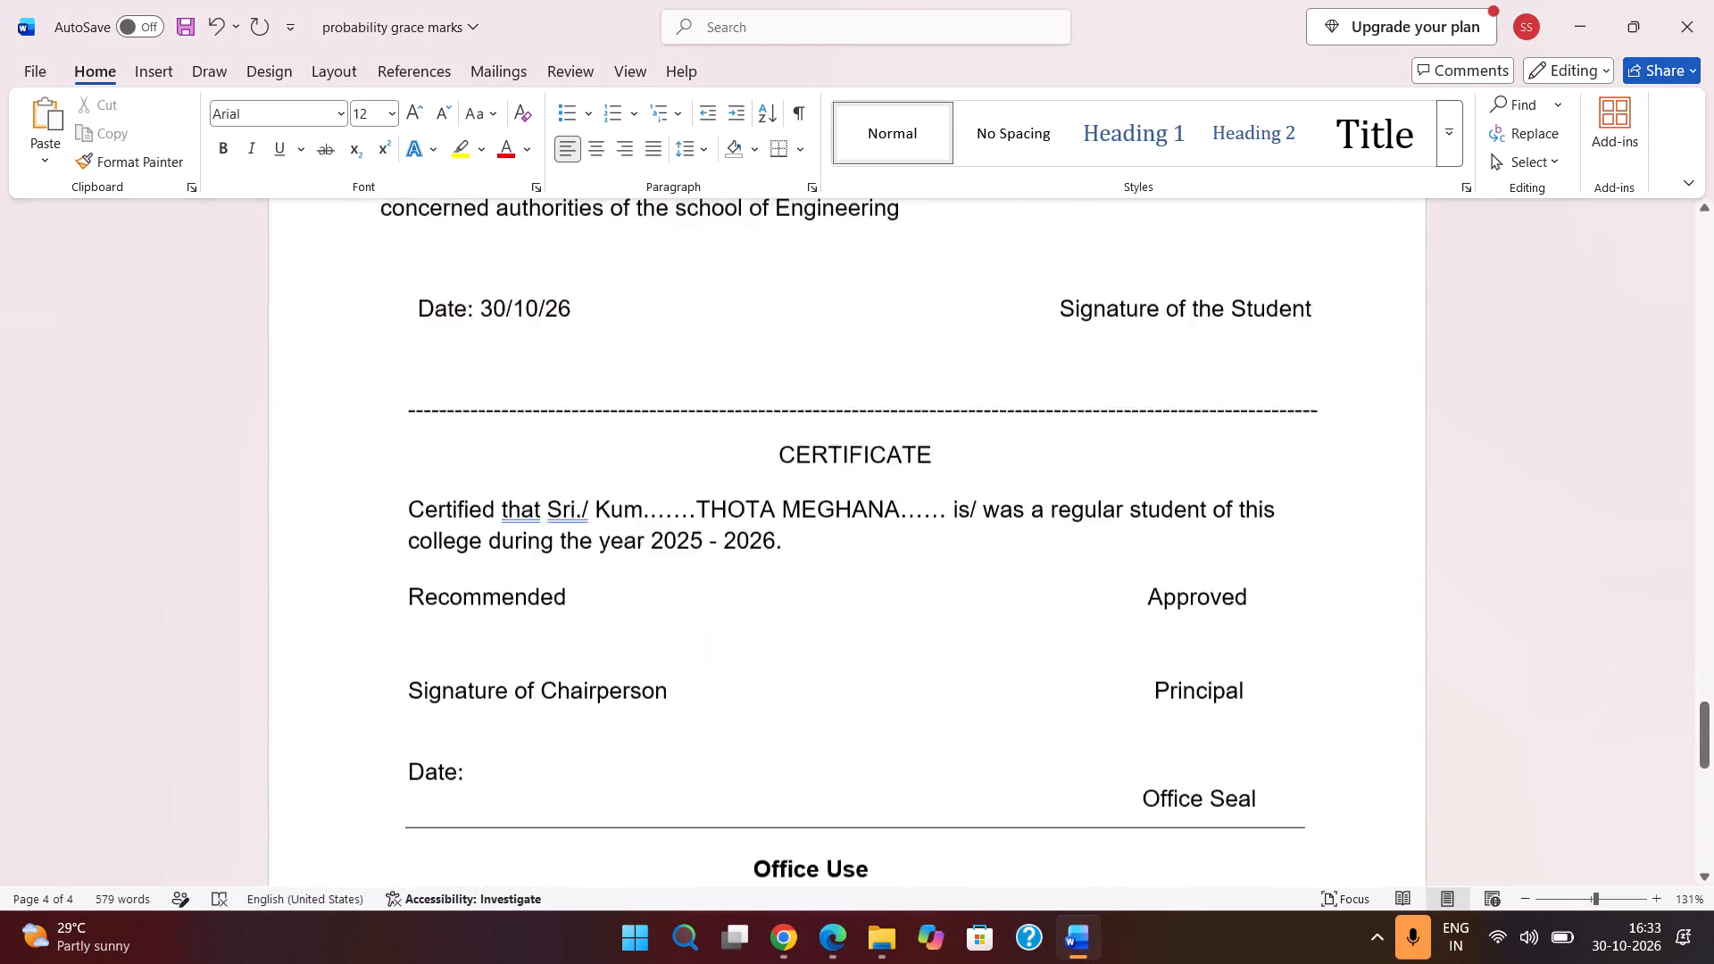
scroll(741, 700, "down", 1)
left_click(1056, 516)
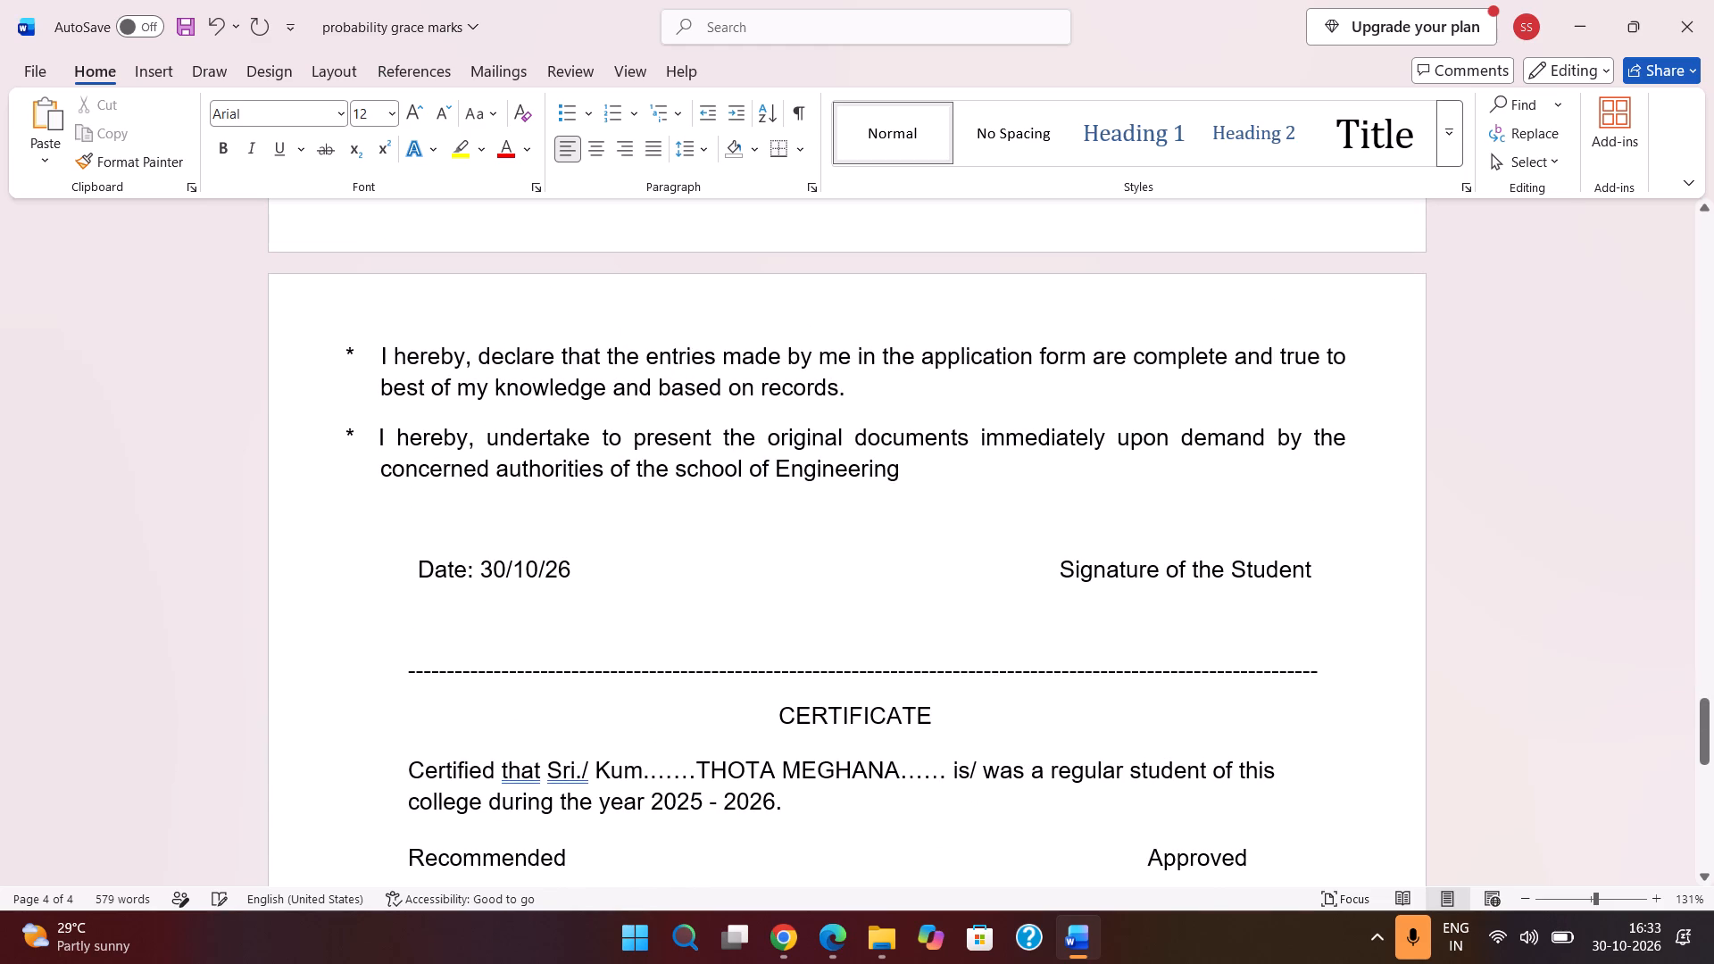
left_click(160, 74)
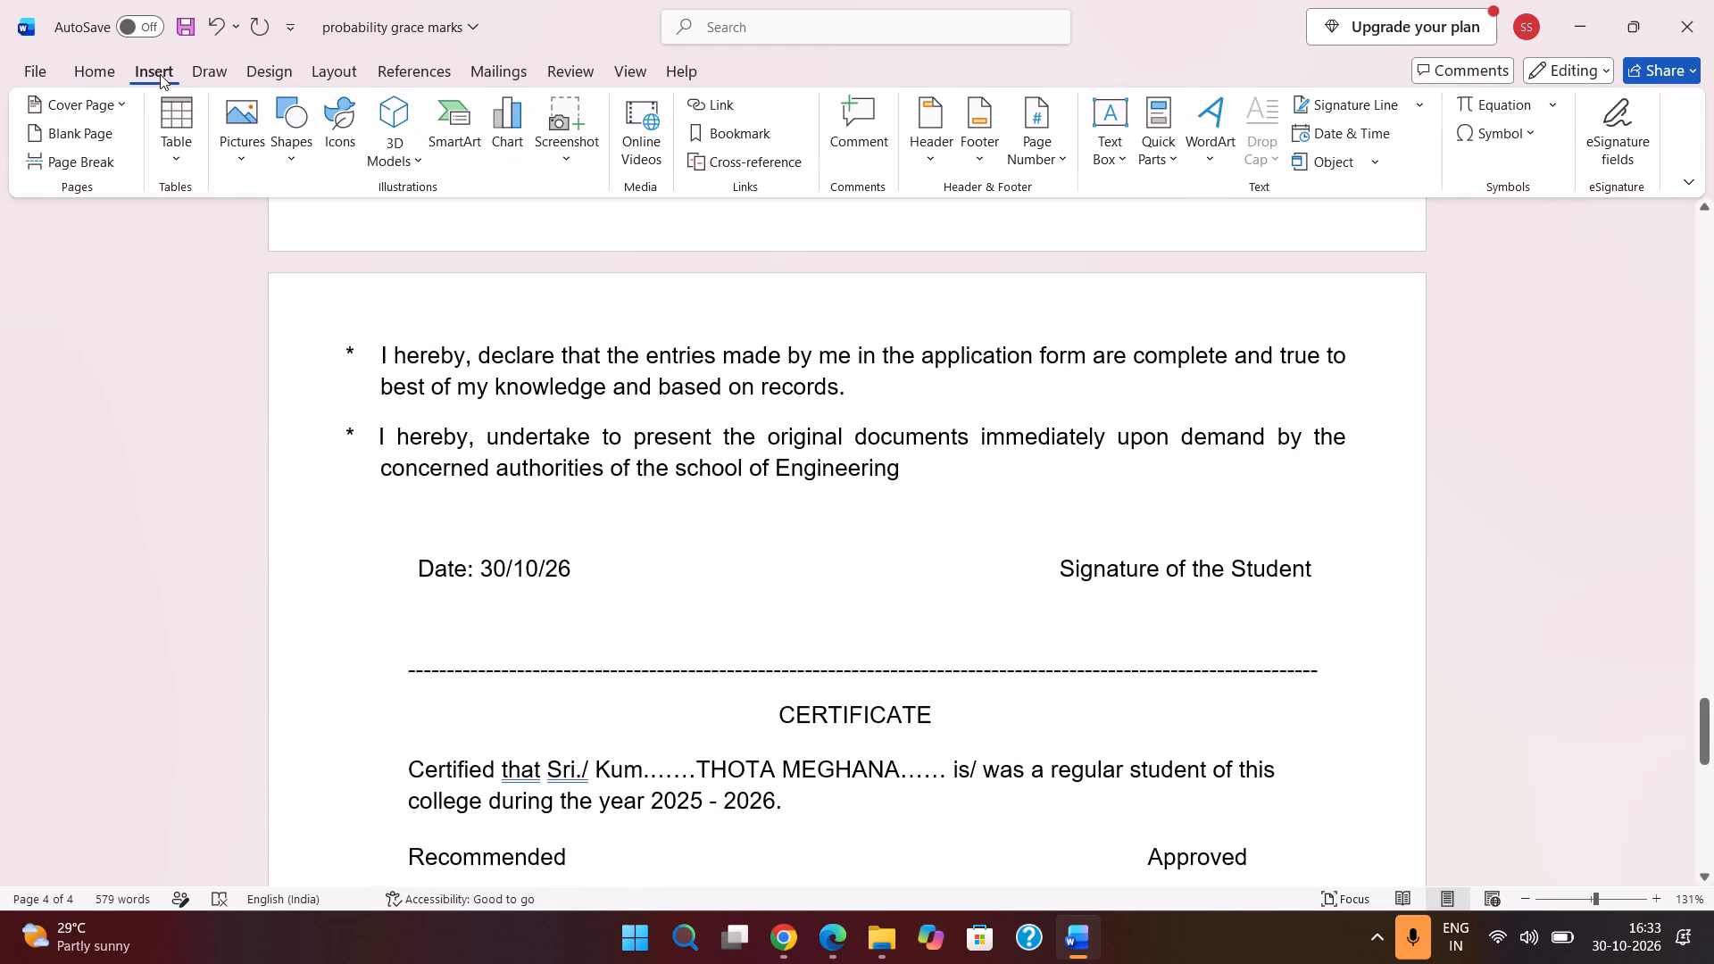
left_click(239, 154)
left_click(298, 237)
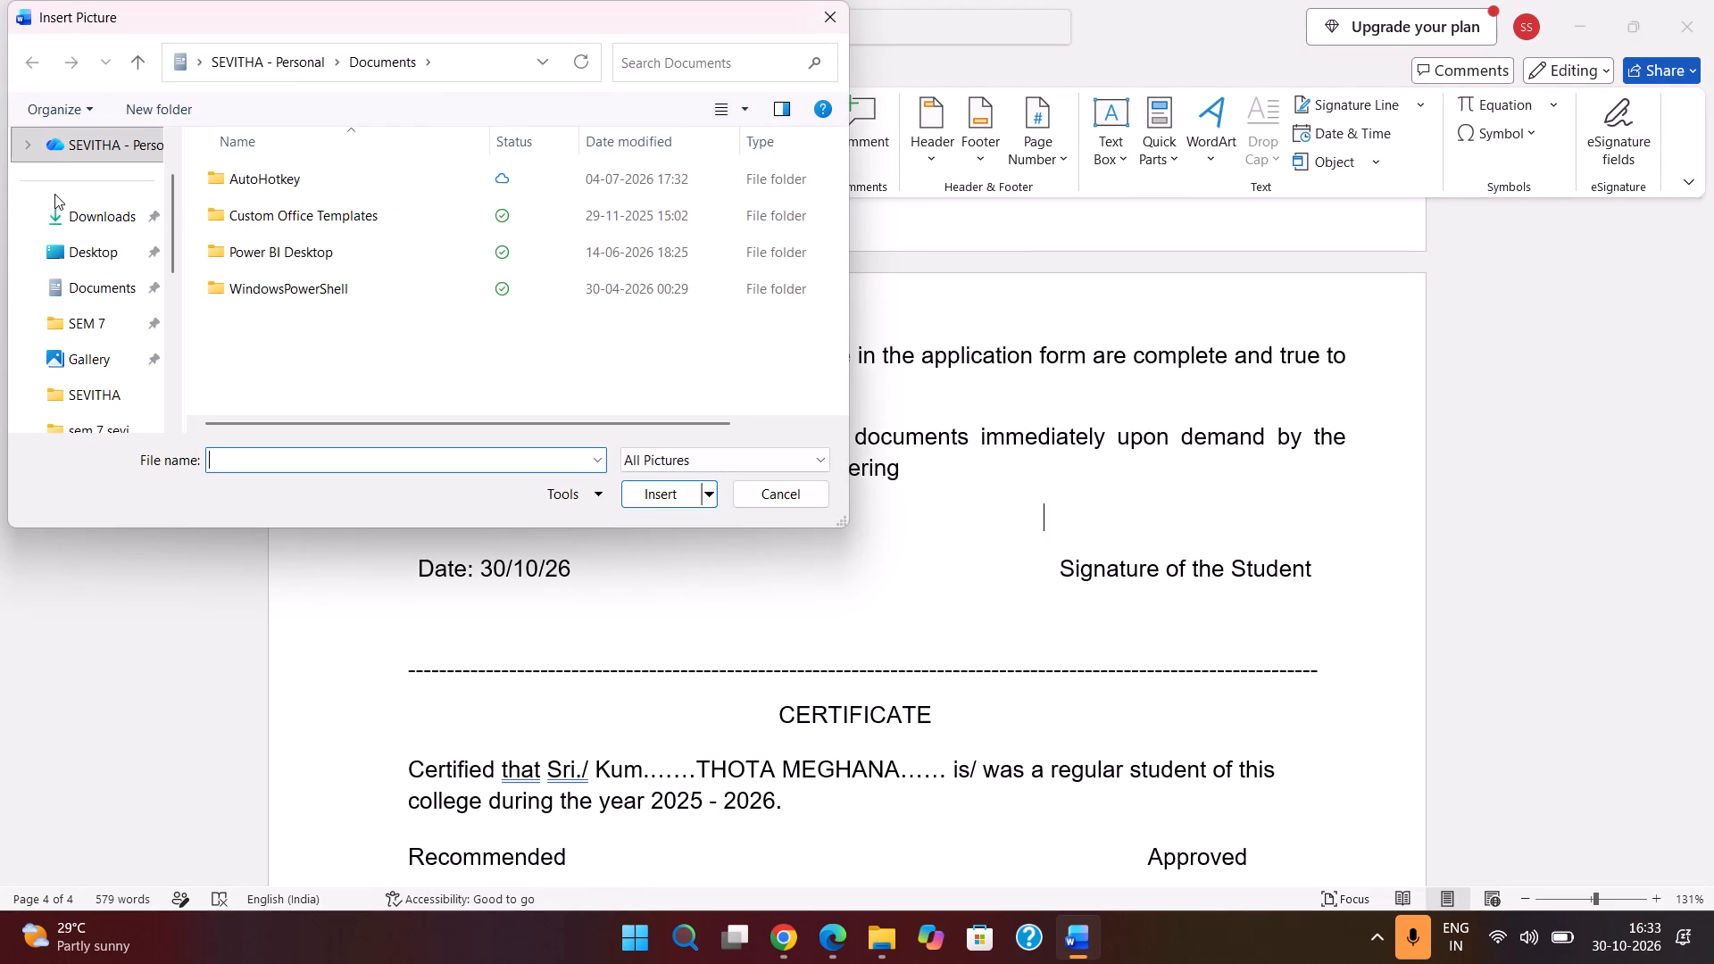
left_click(54, 212)
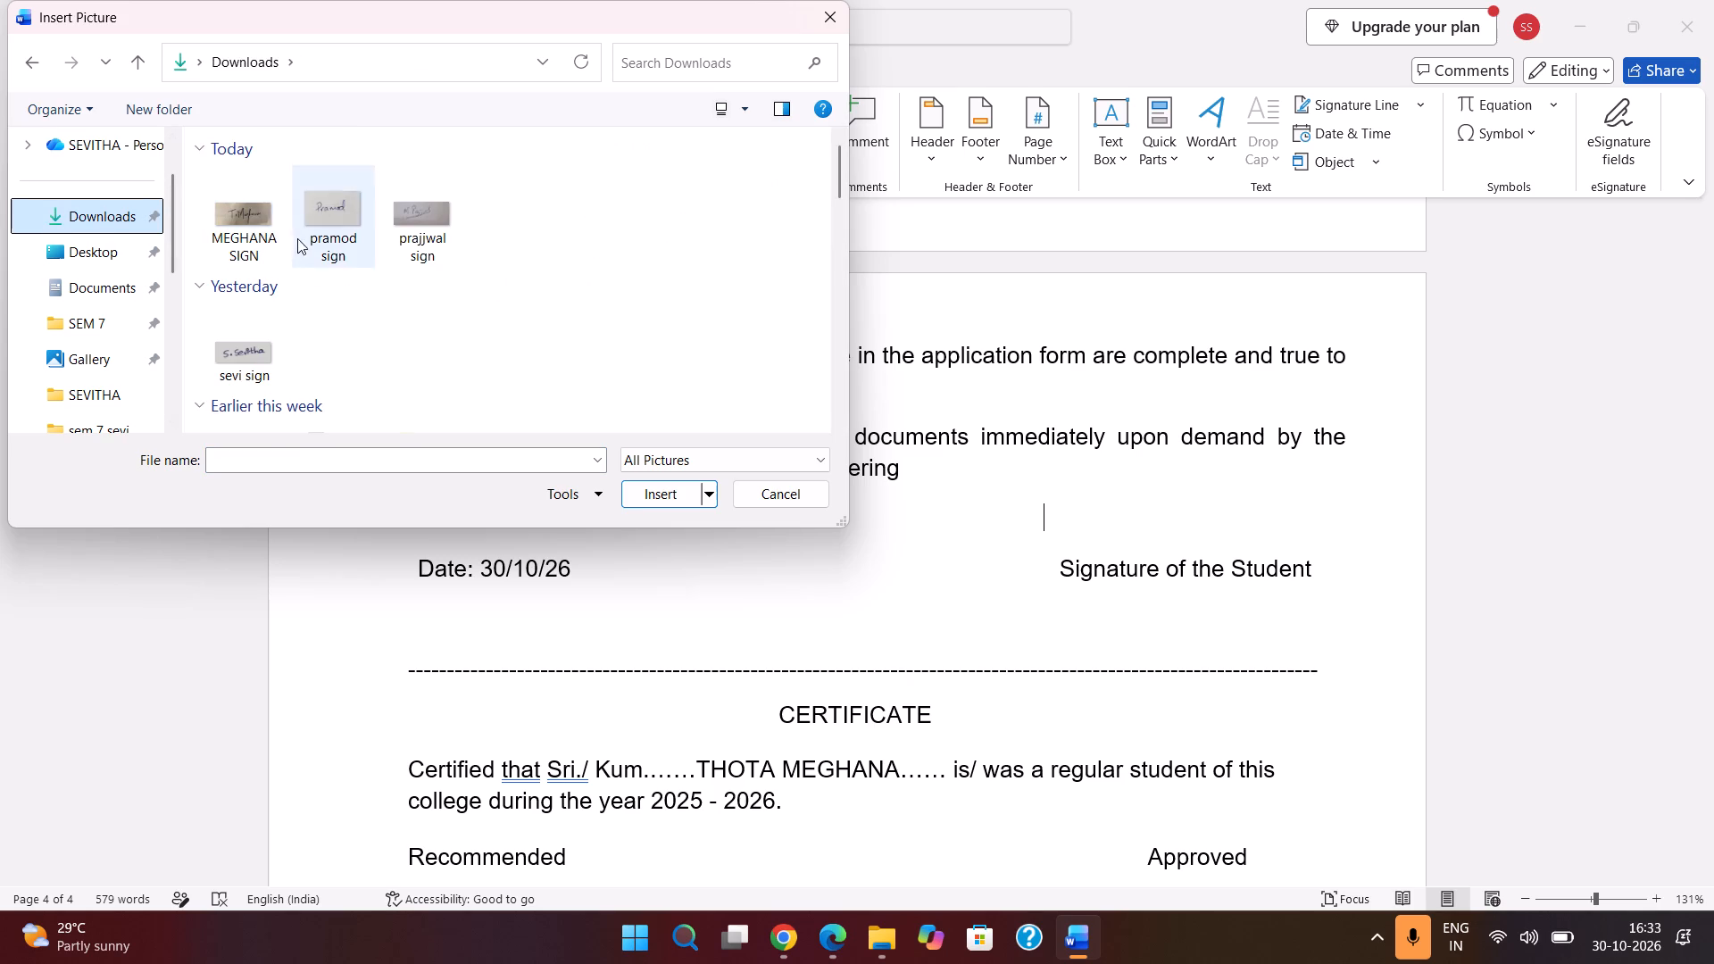
left_click(254, 234)
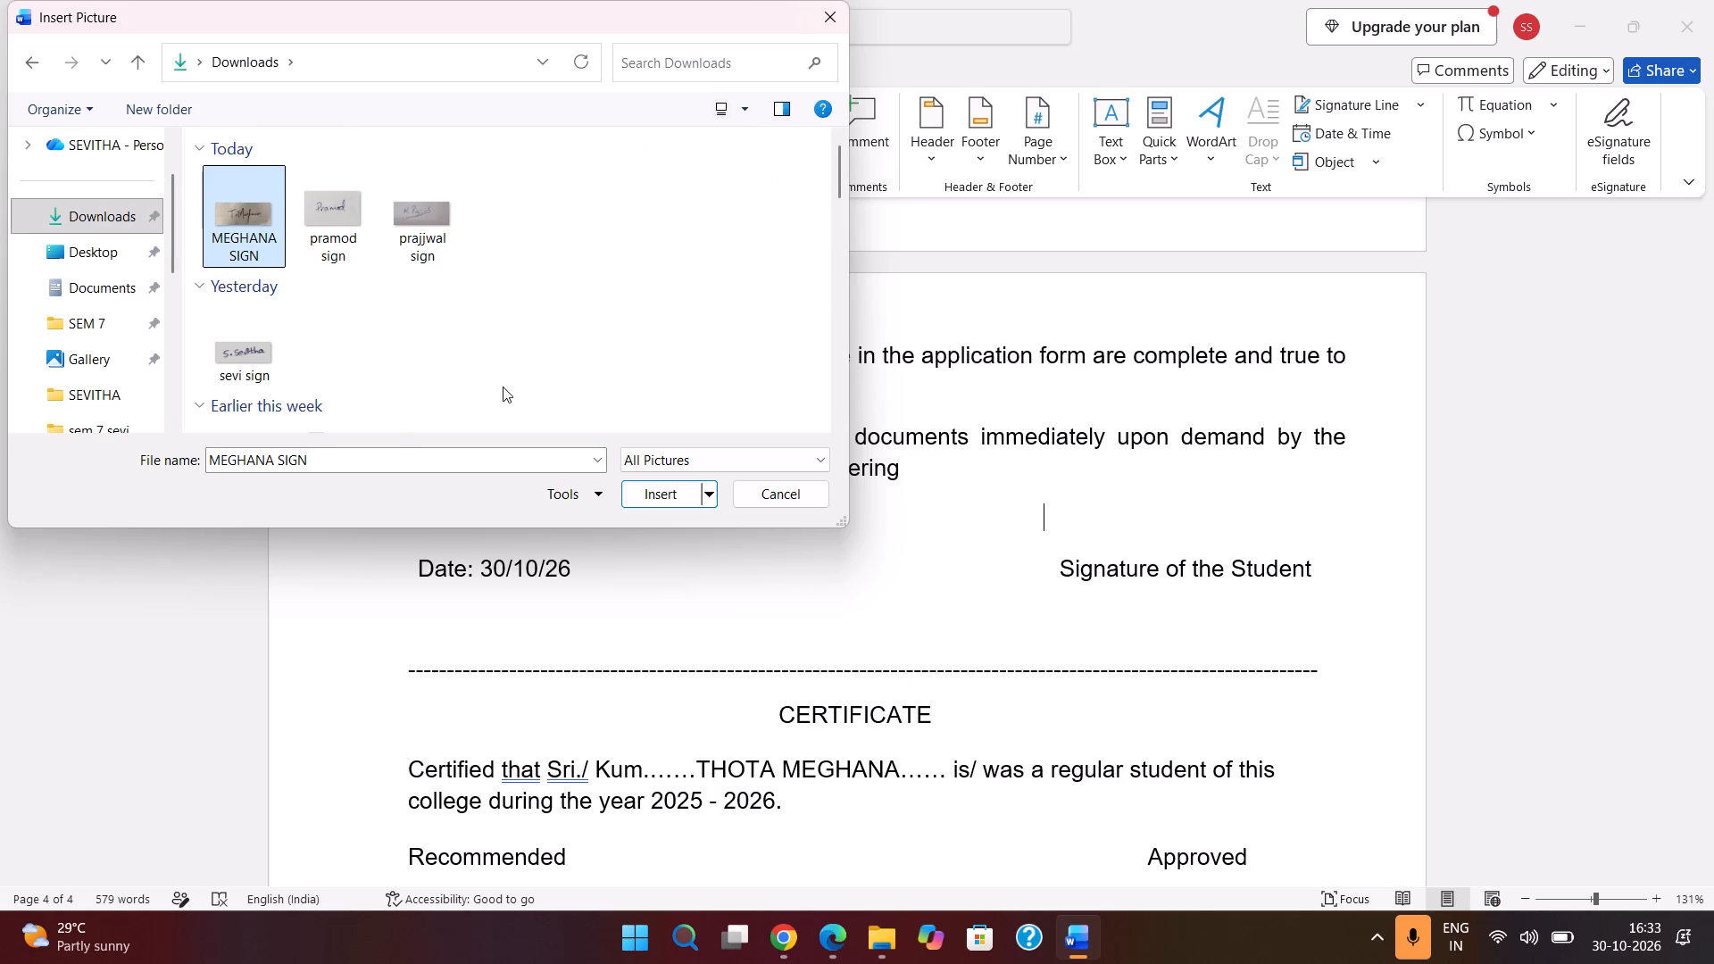
left_click(627, 491)
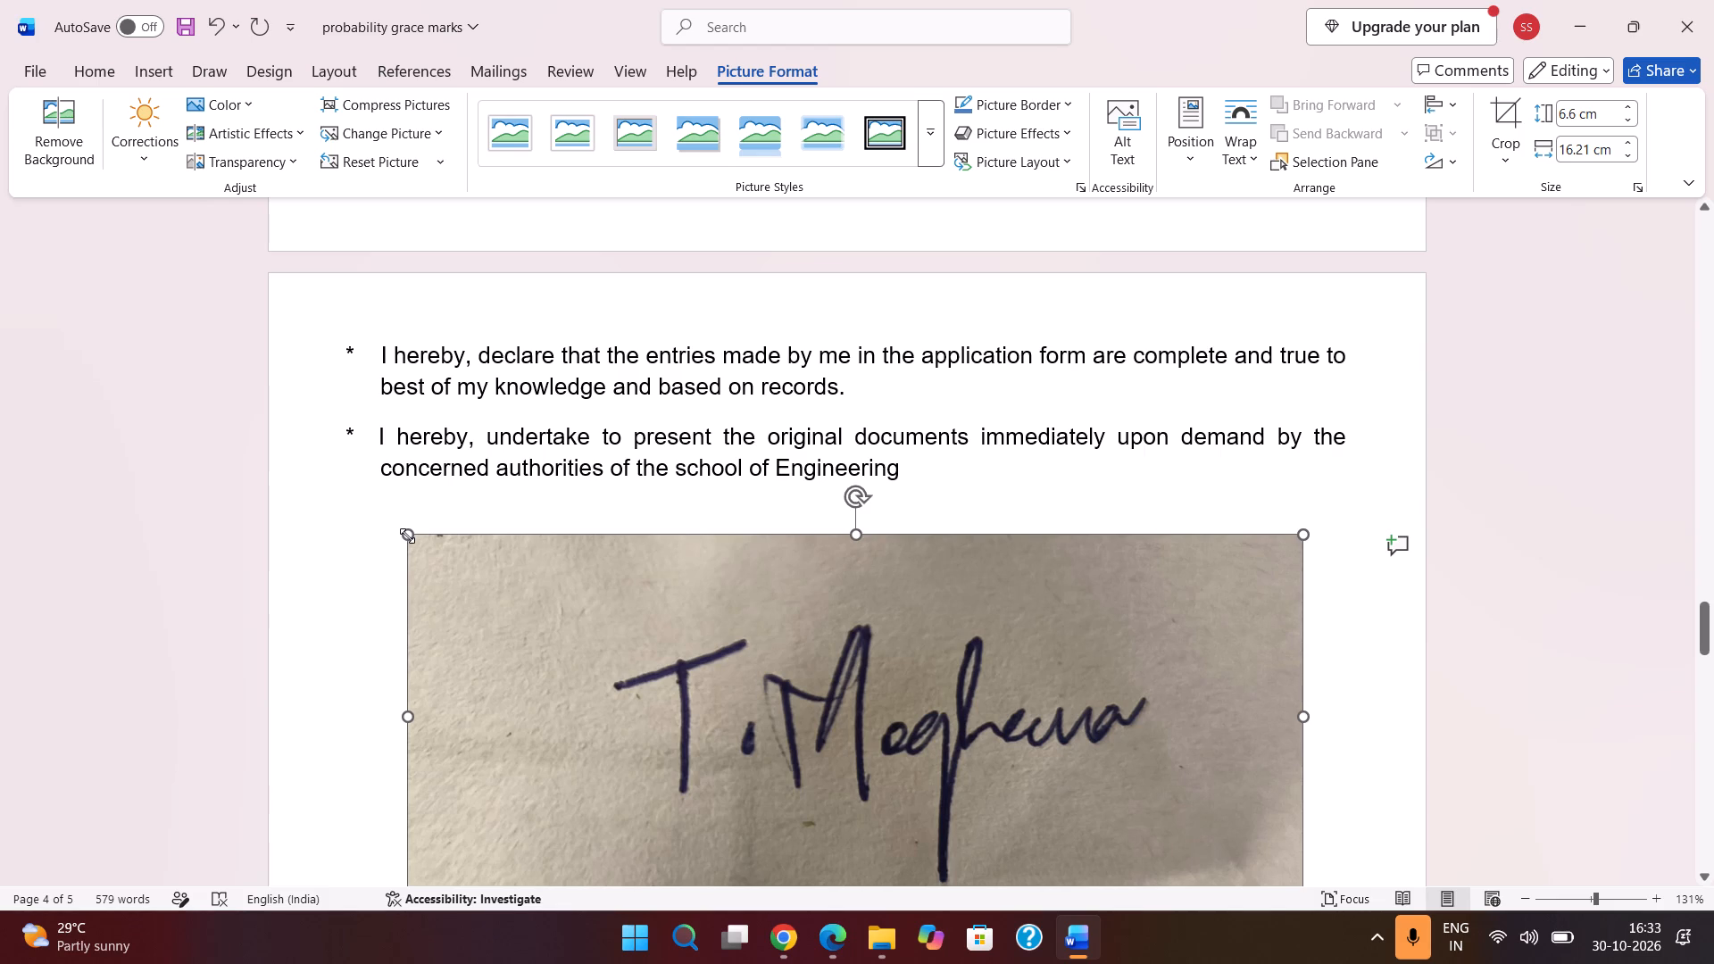
Shrink the inserted signature picture proportionally until it is narrower than the "Signature of the Student" label beneath it.
left_click_drag(407, 536, 758, 680)
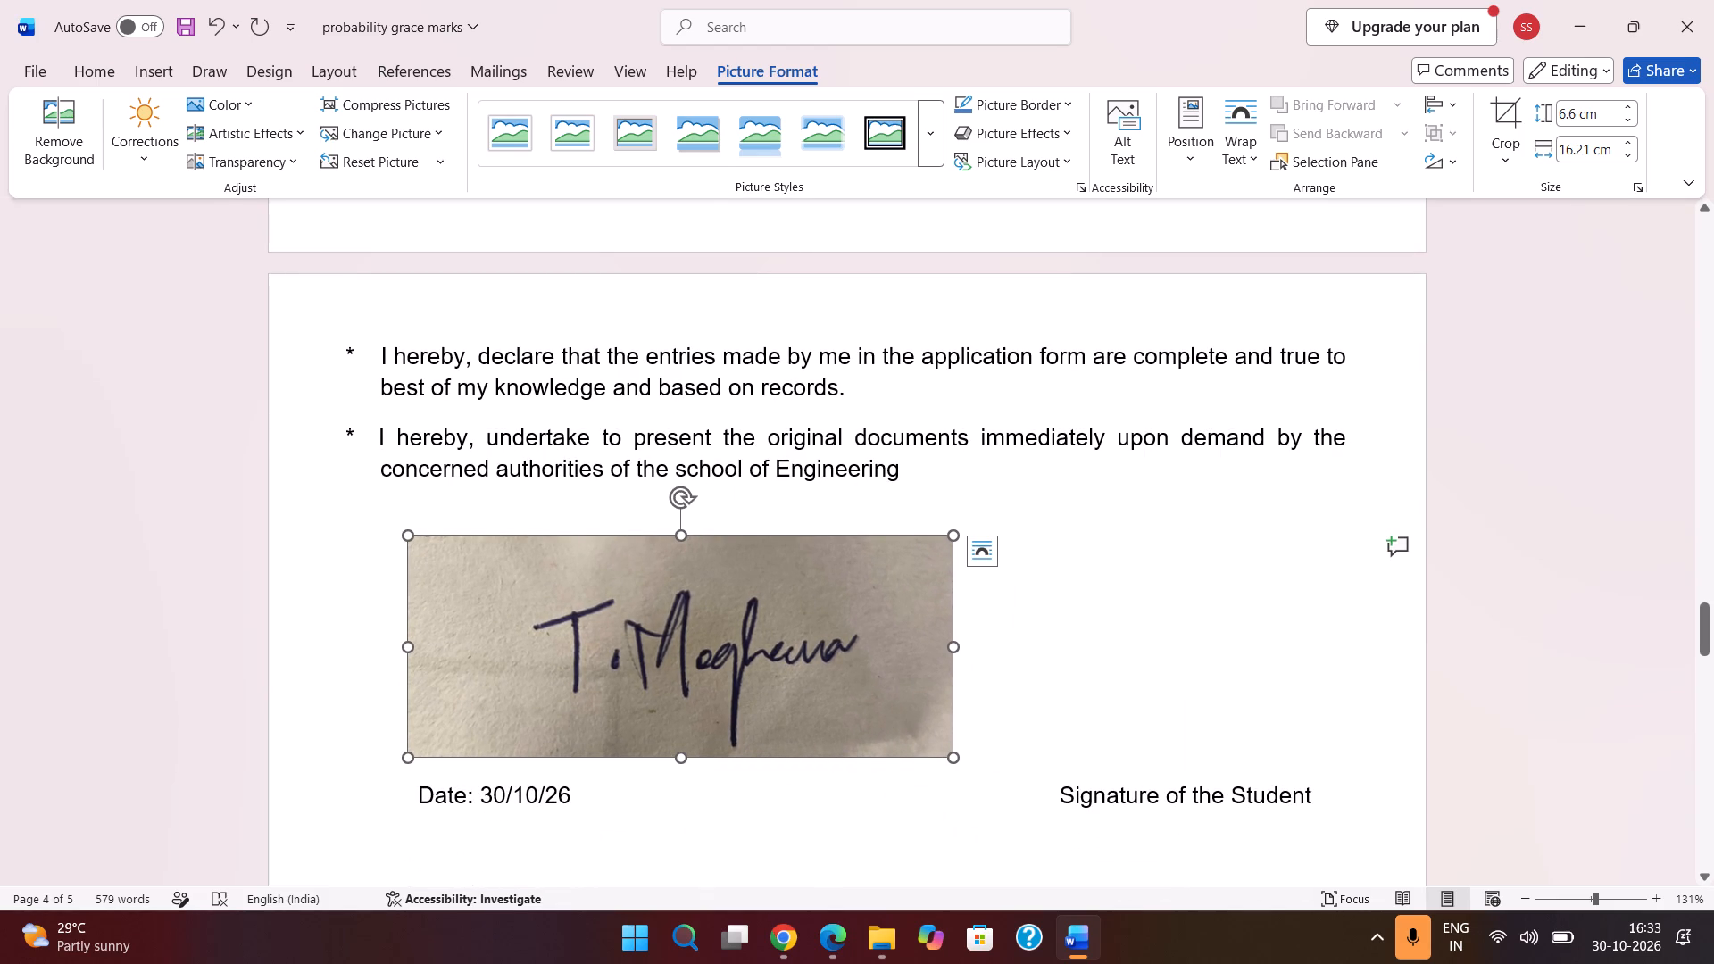
left_click_drag(410, 538, 737, 637)
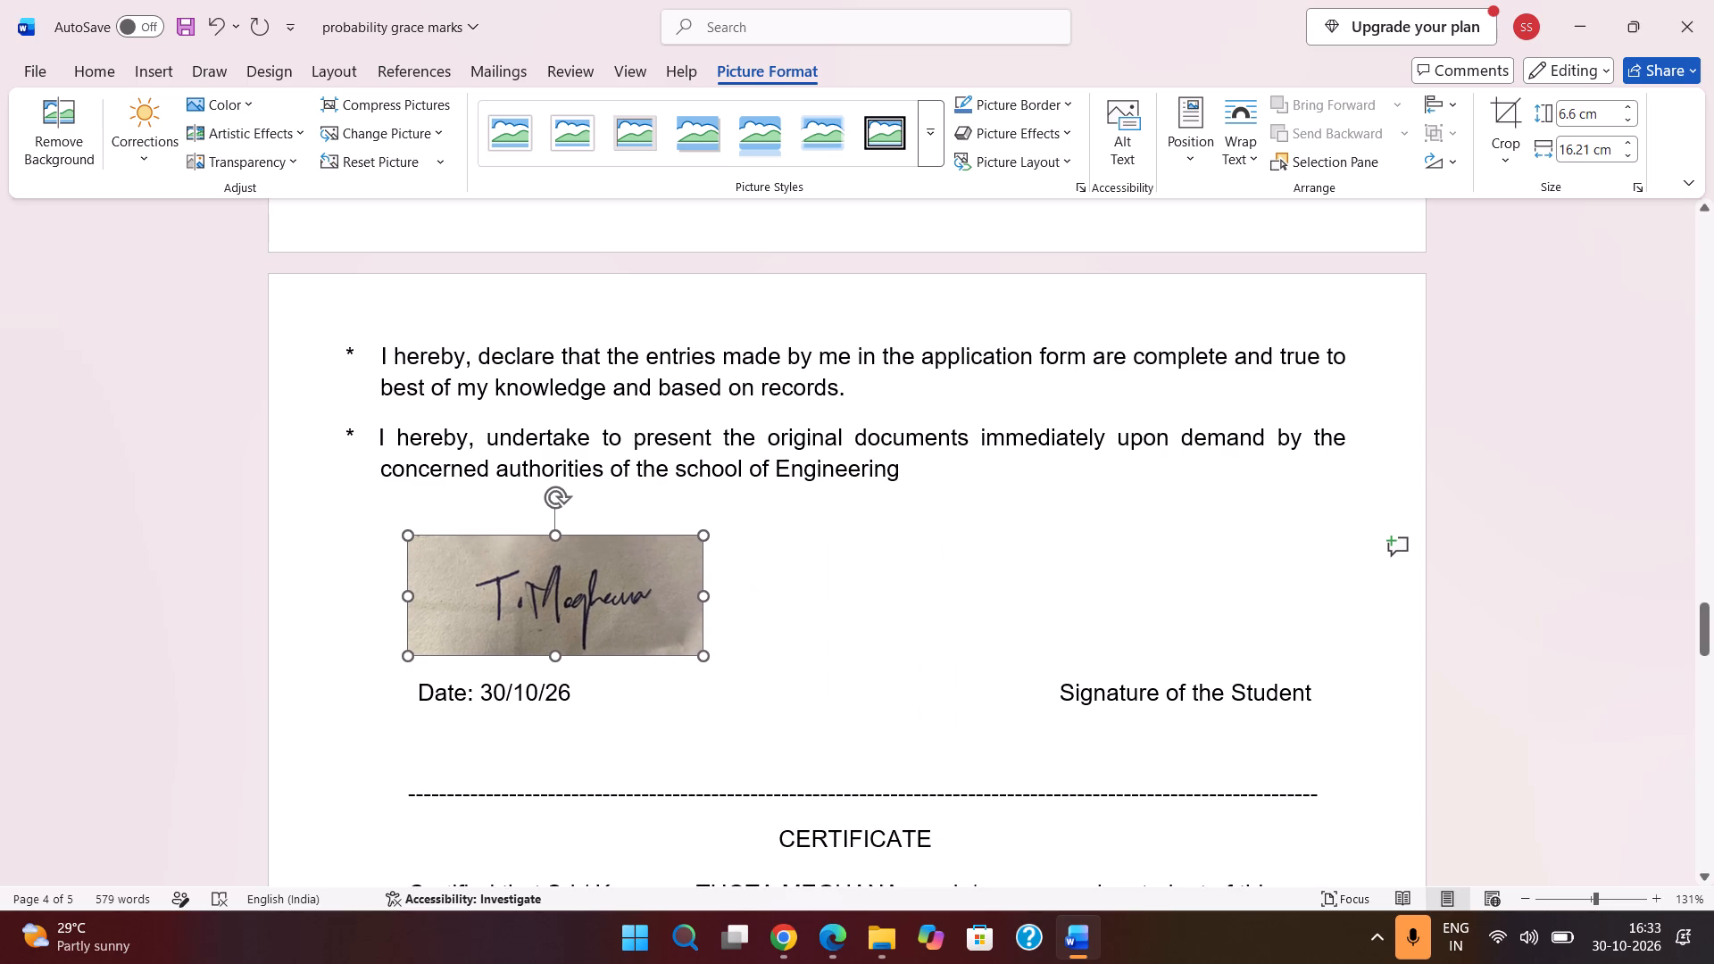
left_click_drag(737, 637, 785, 636)
left_click_drag(702, 656, 608, 616)
left_click(1184, 566)
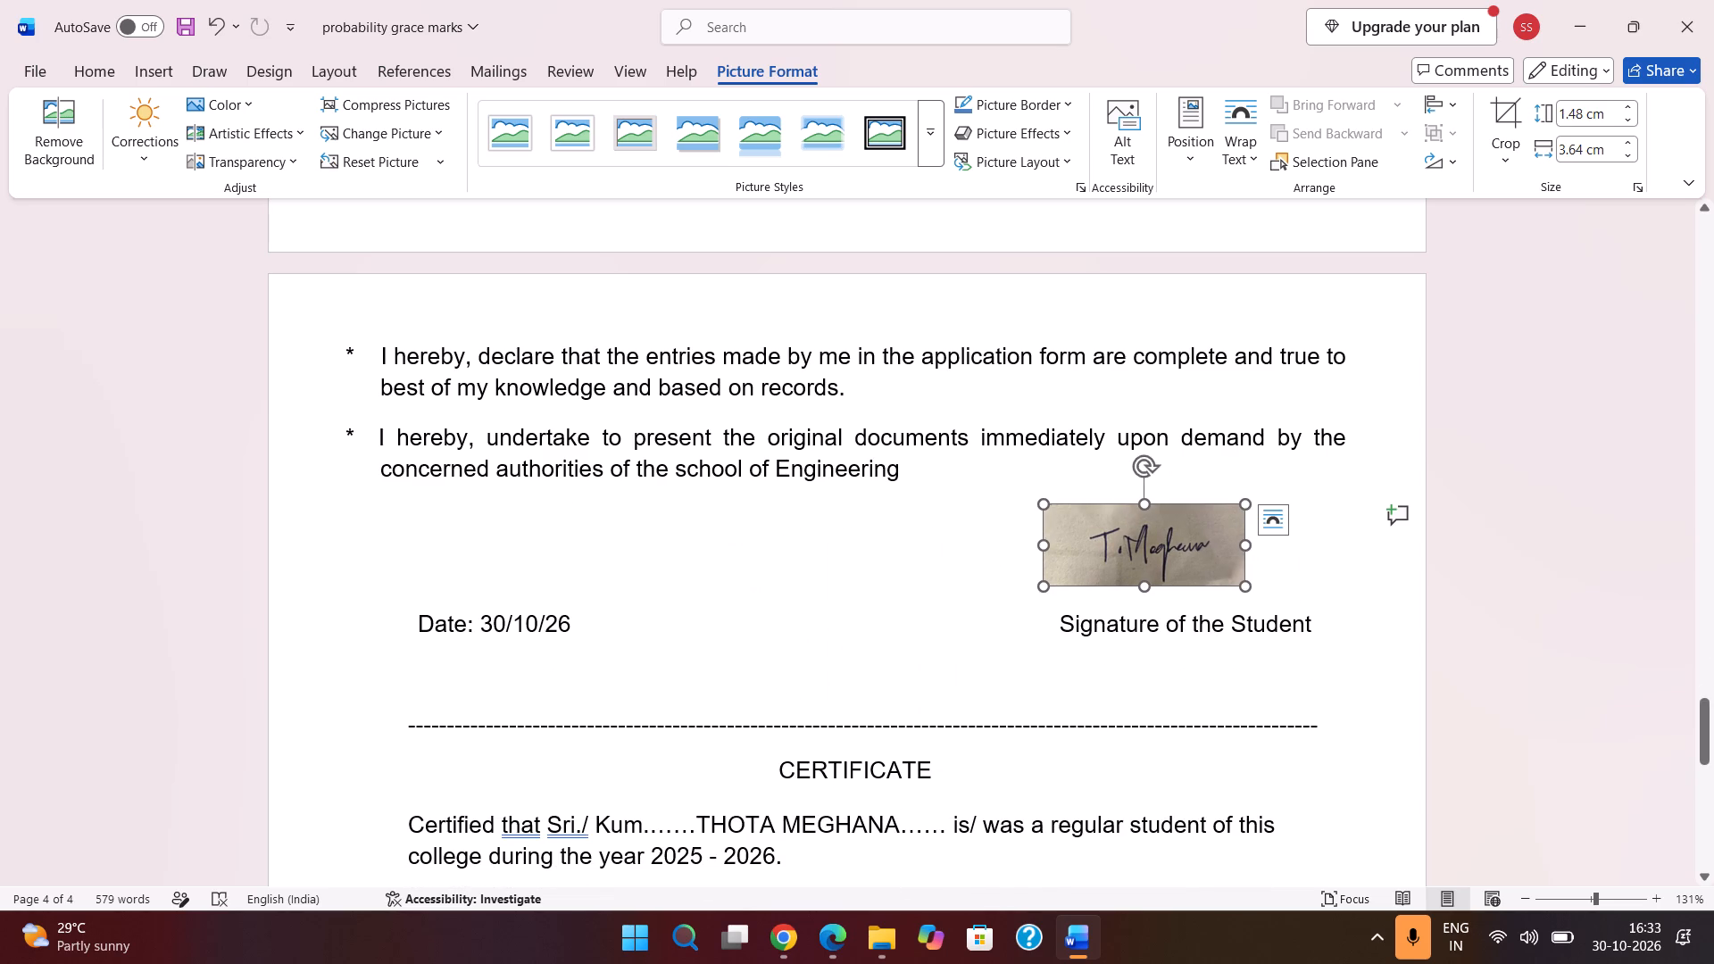
left_click_drag(1046, 504, 1061, 505)
left_click_drag(1061, 505, 1119, 516)
Add eight spaces before the signature picture to centre it over "Signature of the Student".
left_click(1021, 579)
key("space")
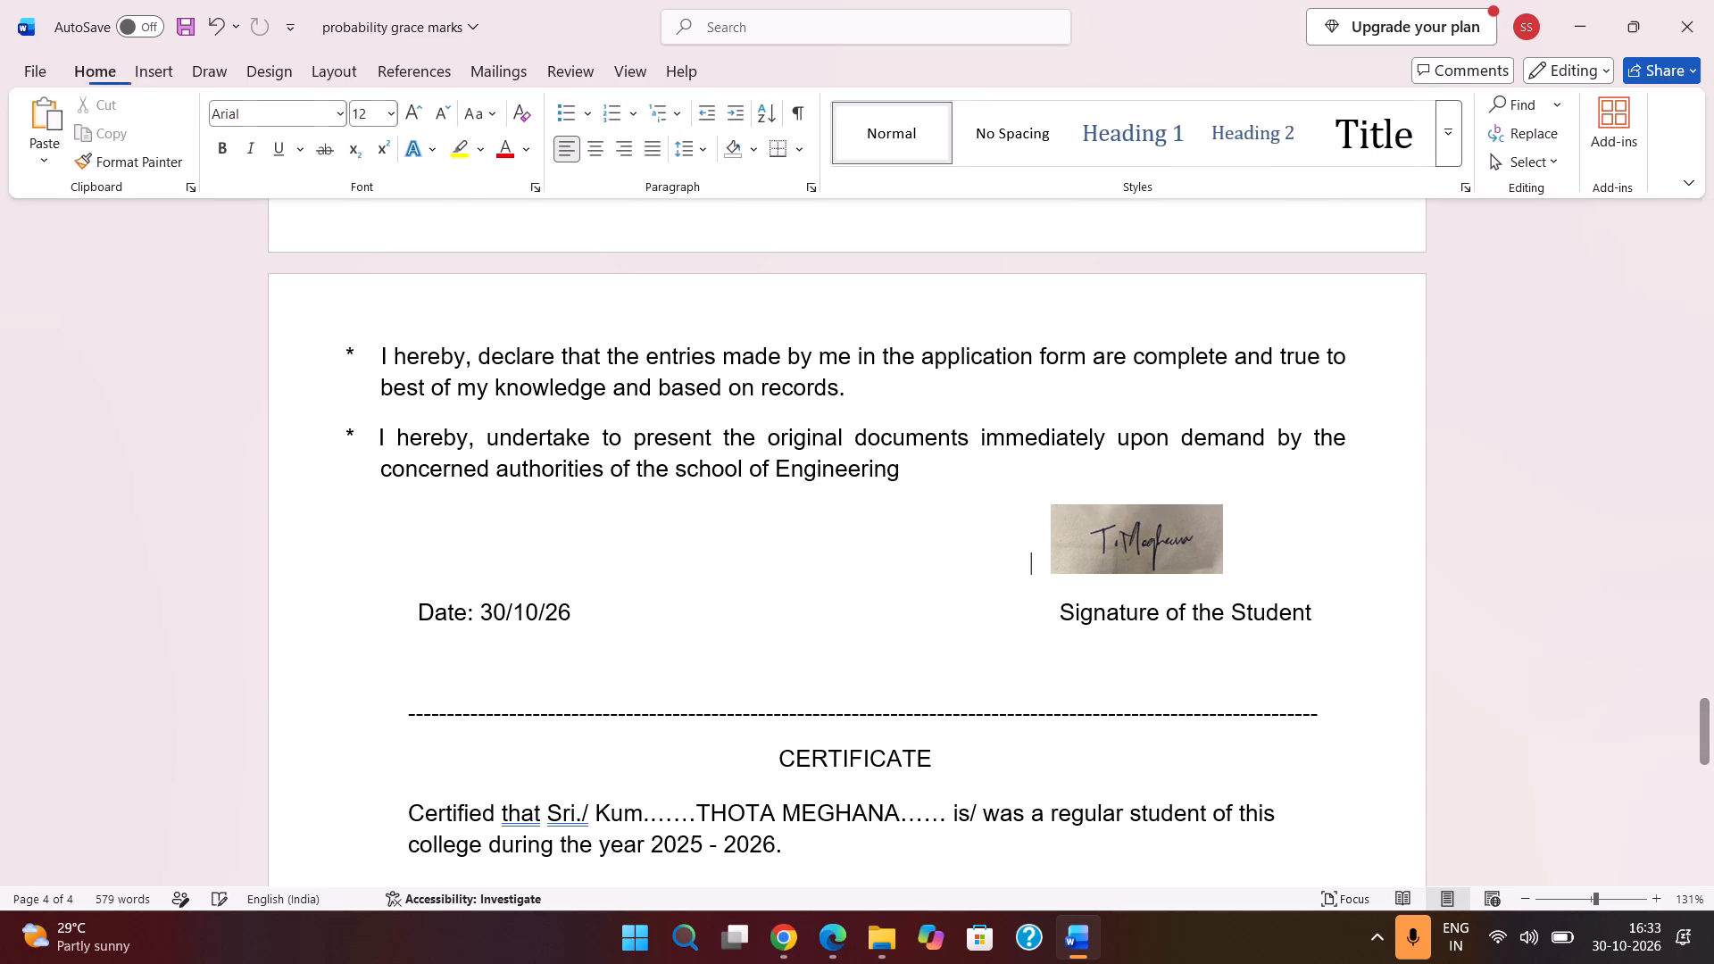
key("space")
key("space")
key("space")
key("space")
key("space")
key("space")
key("space")
Review the completed form, checking the certificate section, the applicant details, the ticked event and the research paper section.
scroll(1021, 579, "down", 4)
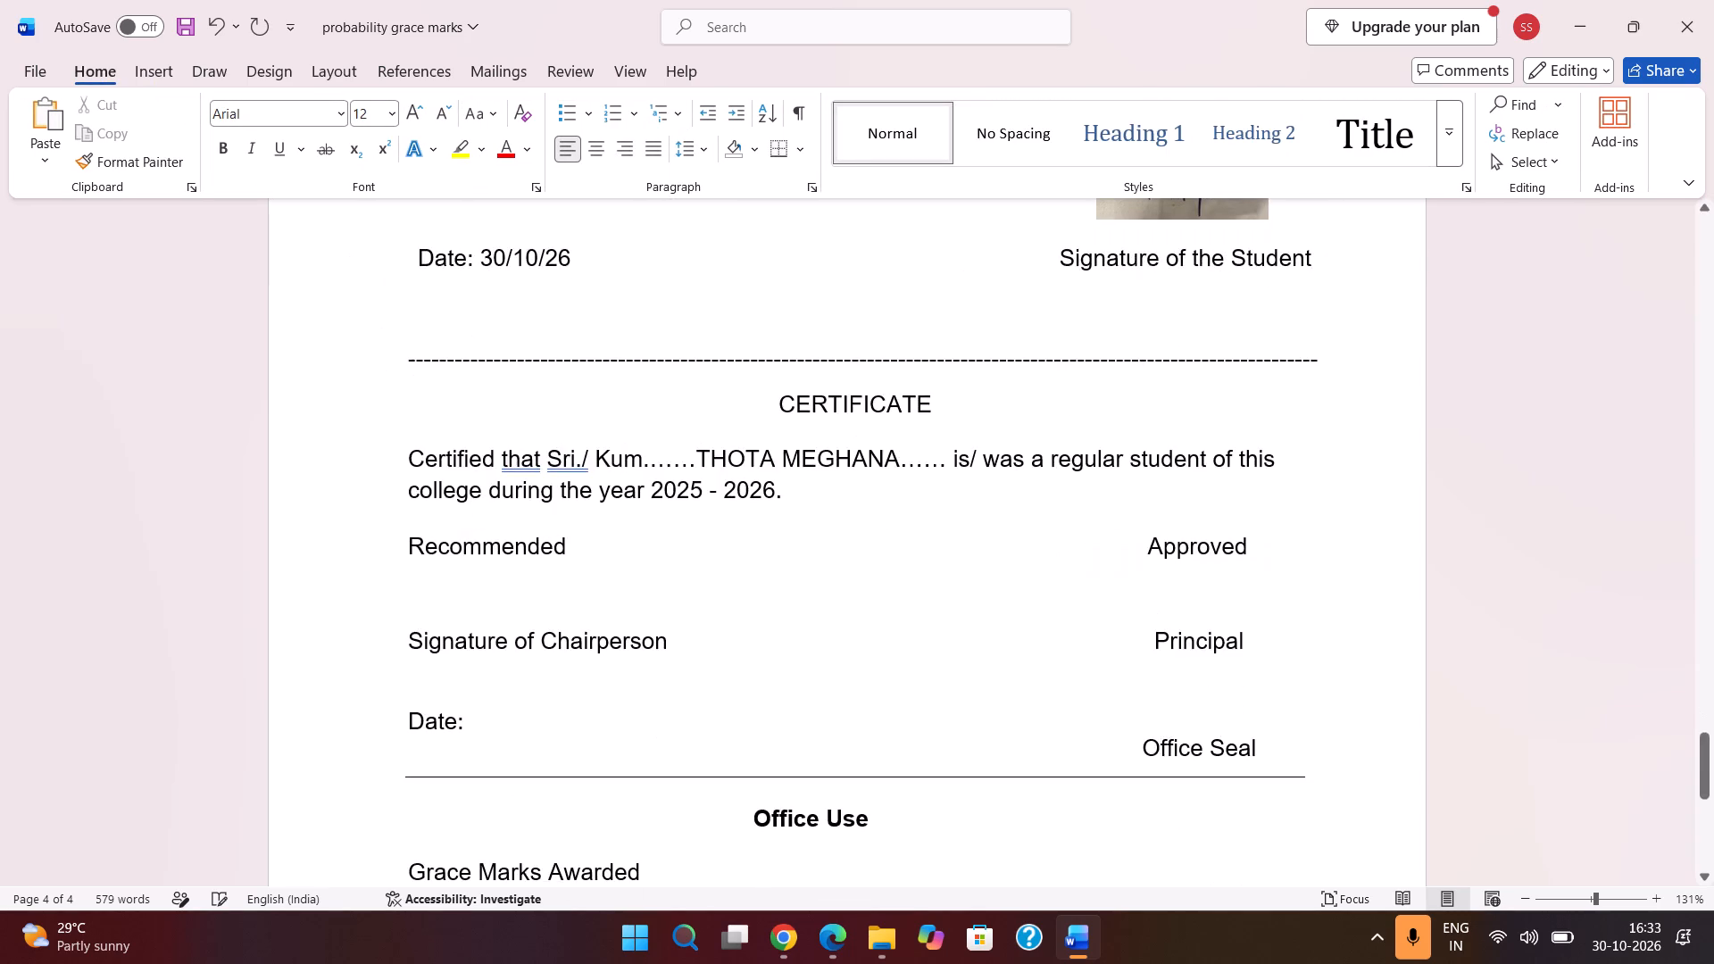
scroll(1021, 579, "down", 10)
scroll(1021, 579, "up", 20)
scroll(1021, 579, "up", 18)
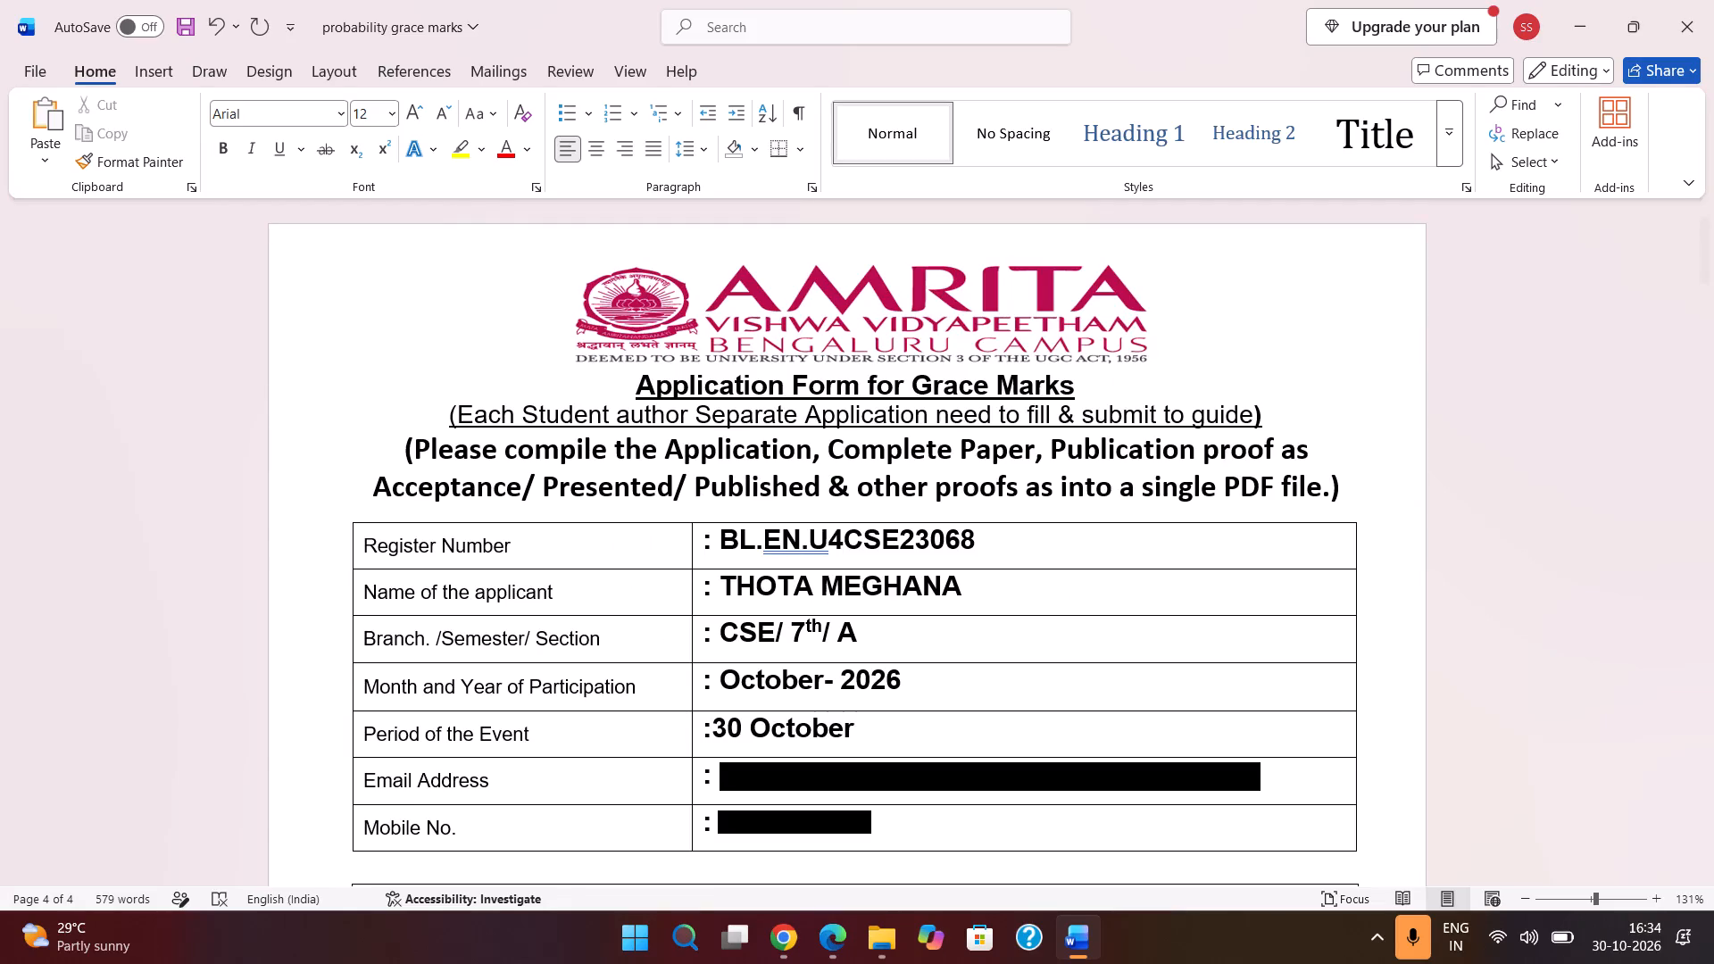
scroll(1021, 579, "down", 8)
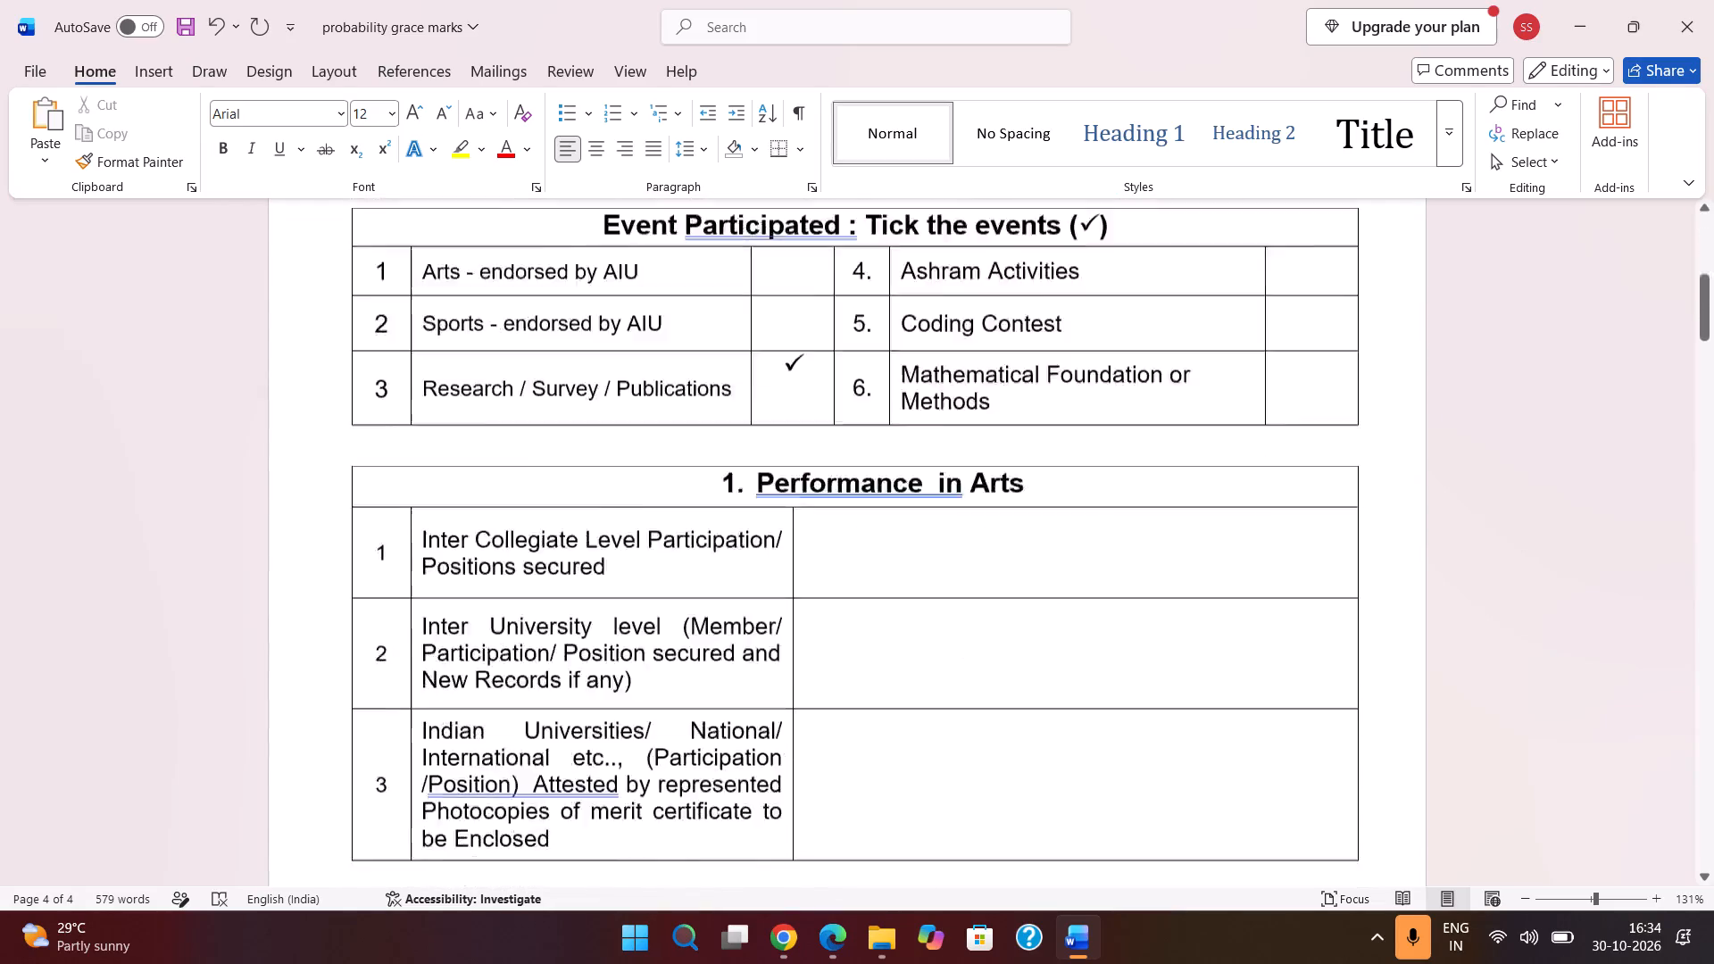
scroll(1021, 579, "down", 8)
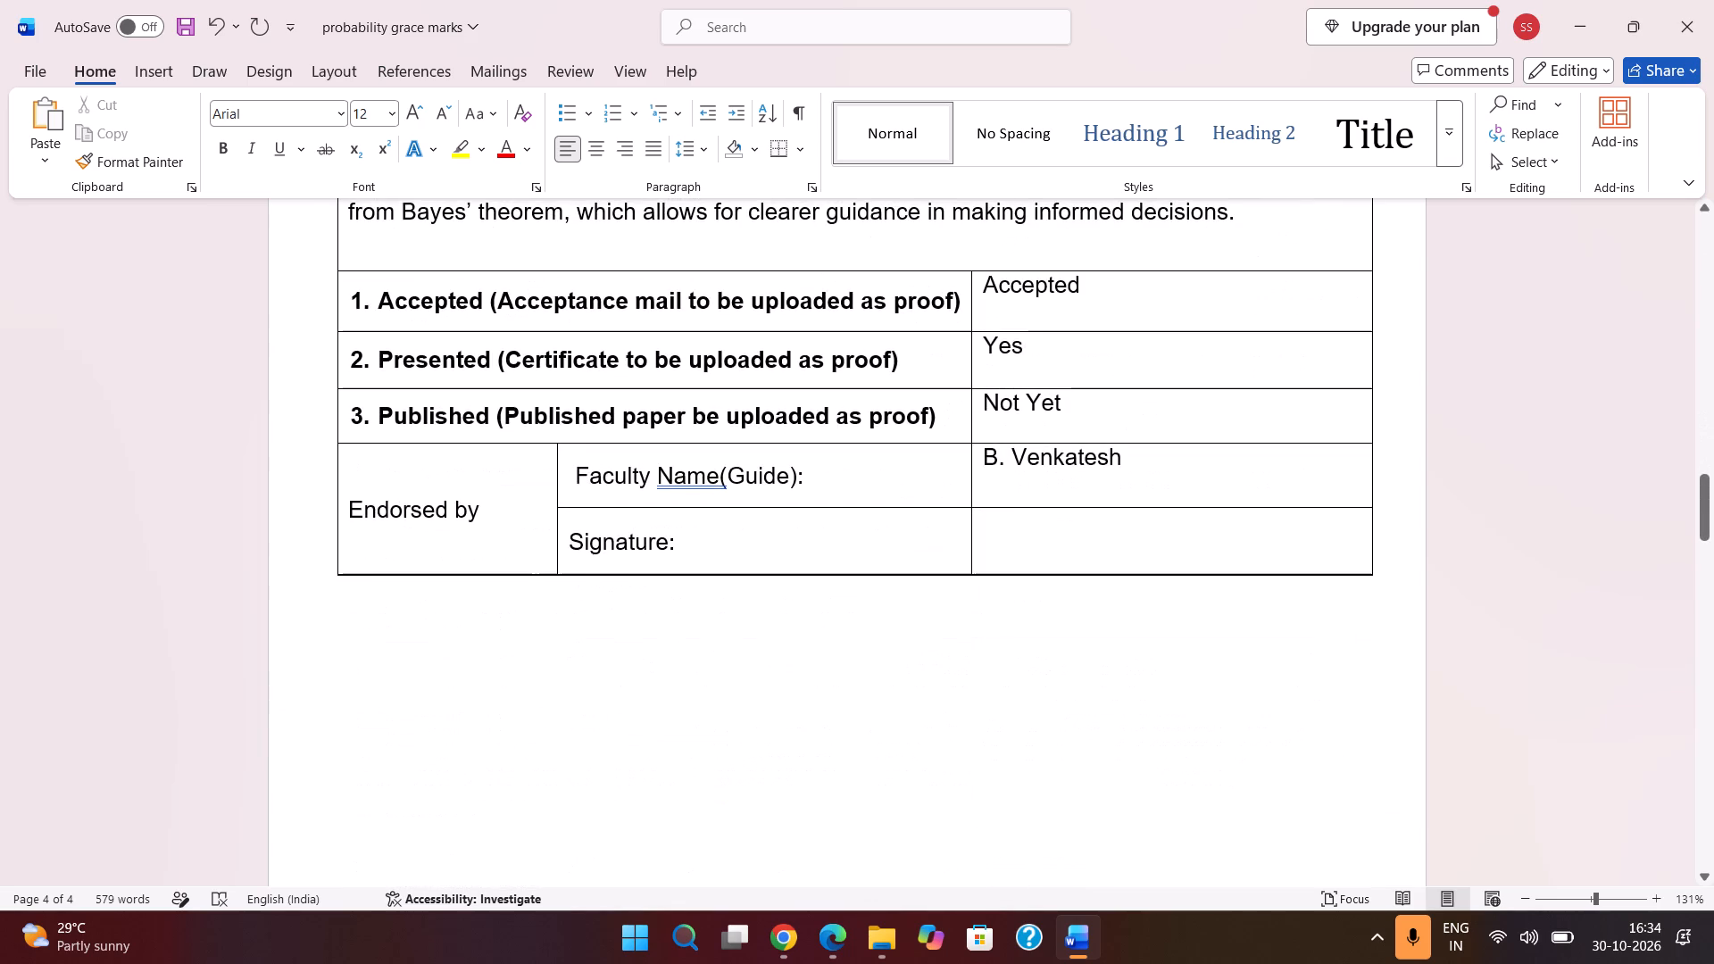
Review the rest of the form, from the research paper endorsement through the ashram activities and coding contest sections to the signed declaration and certificate.
scroll(1021, 579, "up", 2)
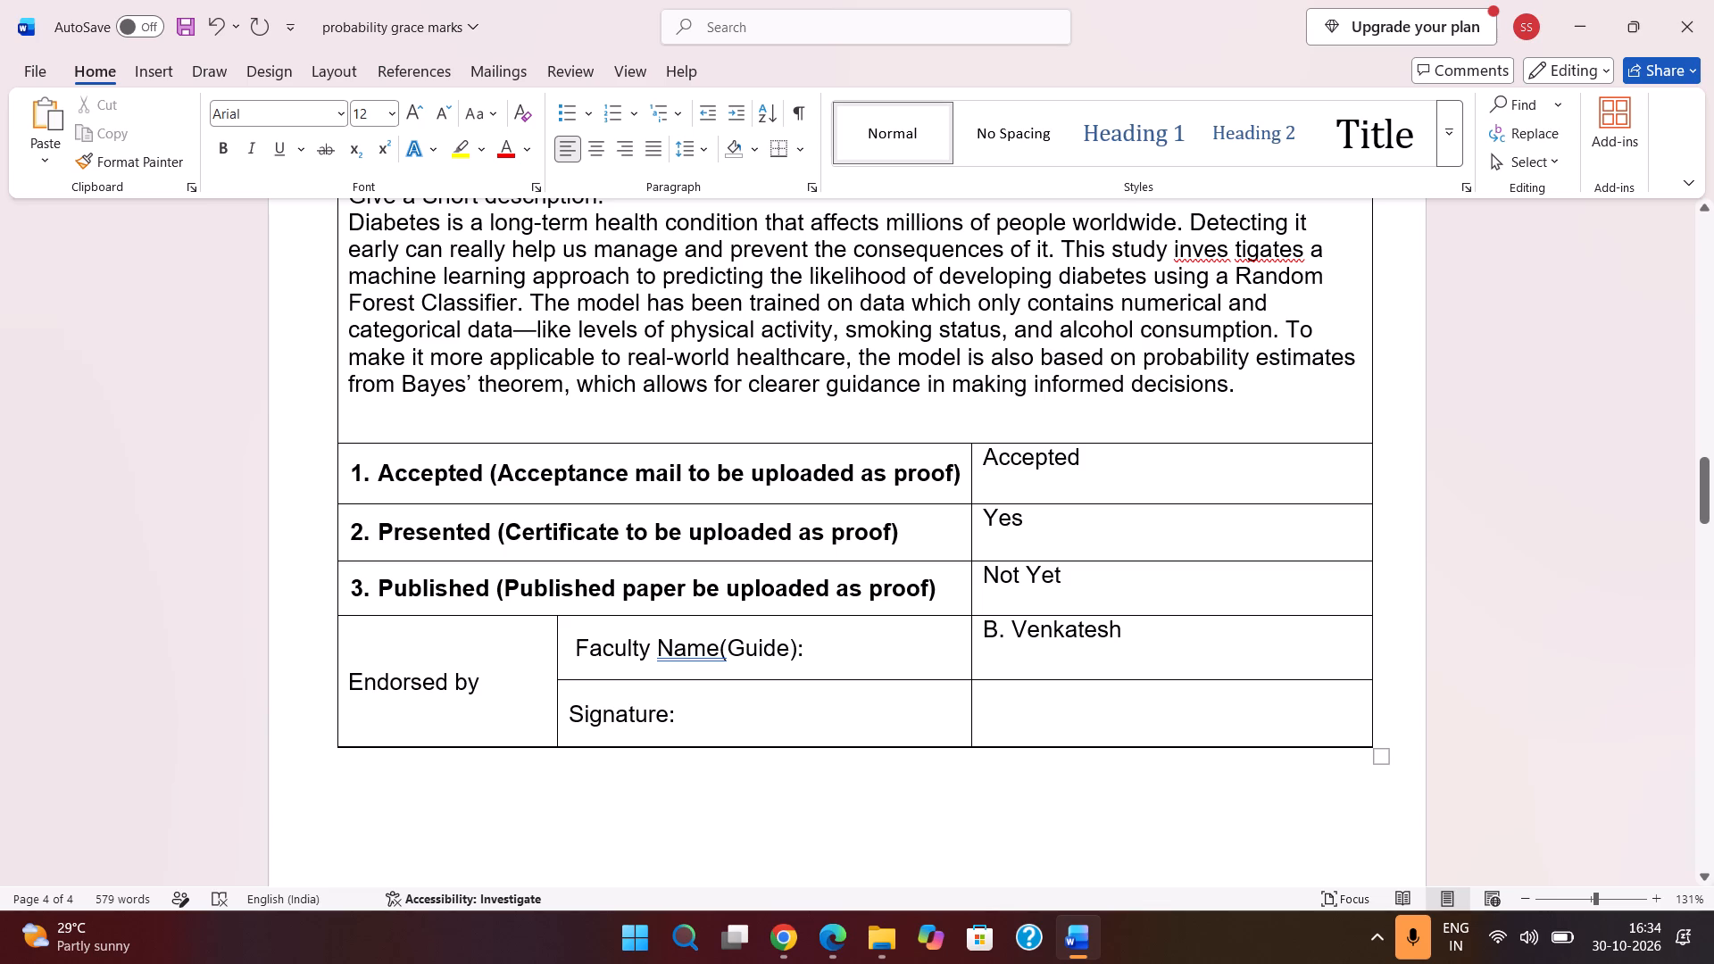
scroll(1100, 575, "down", 4)
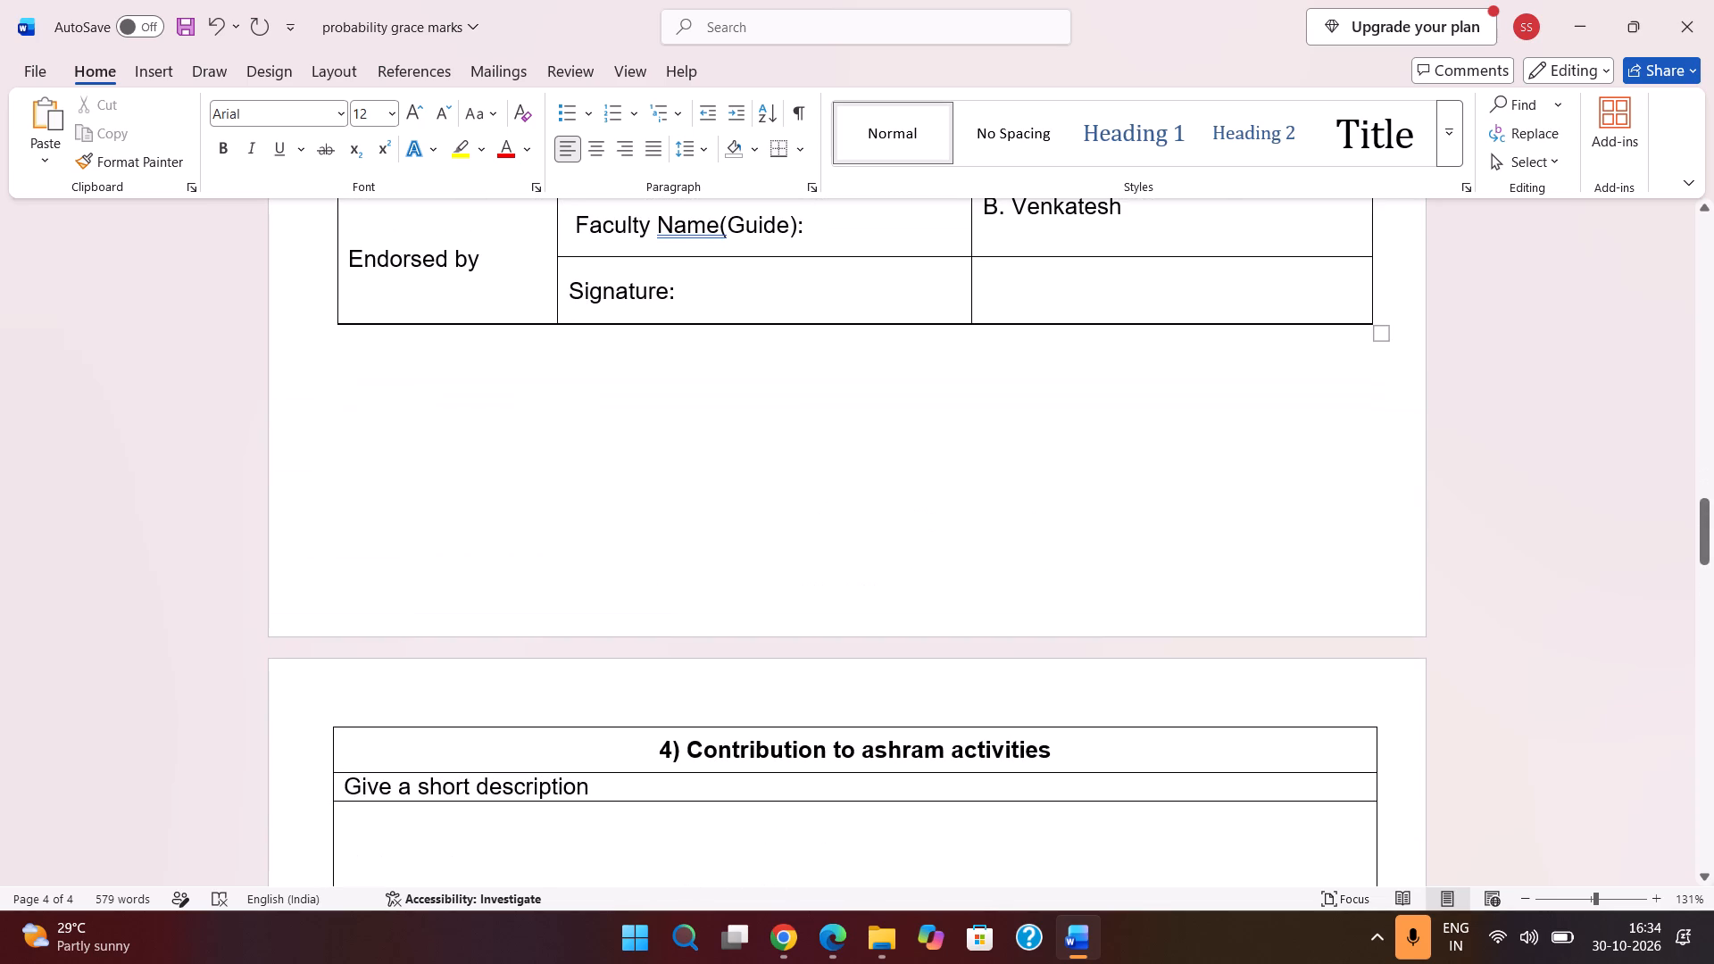
scroll(1061, 280, "down", 7)
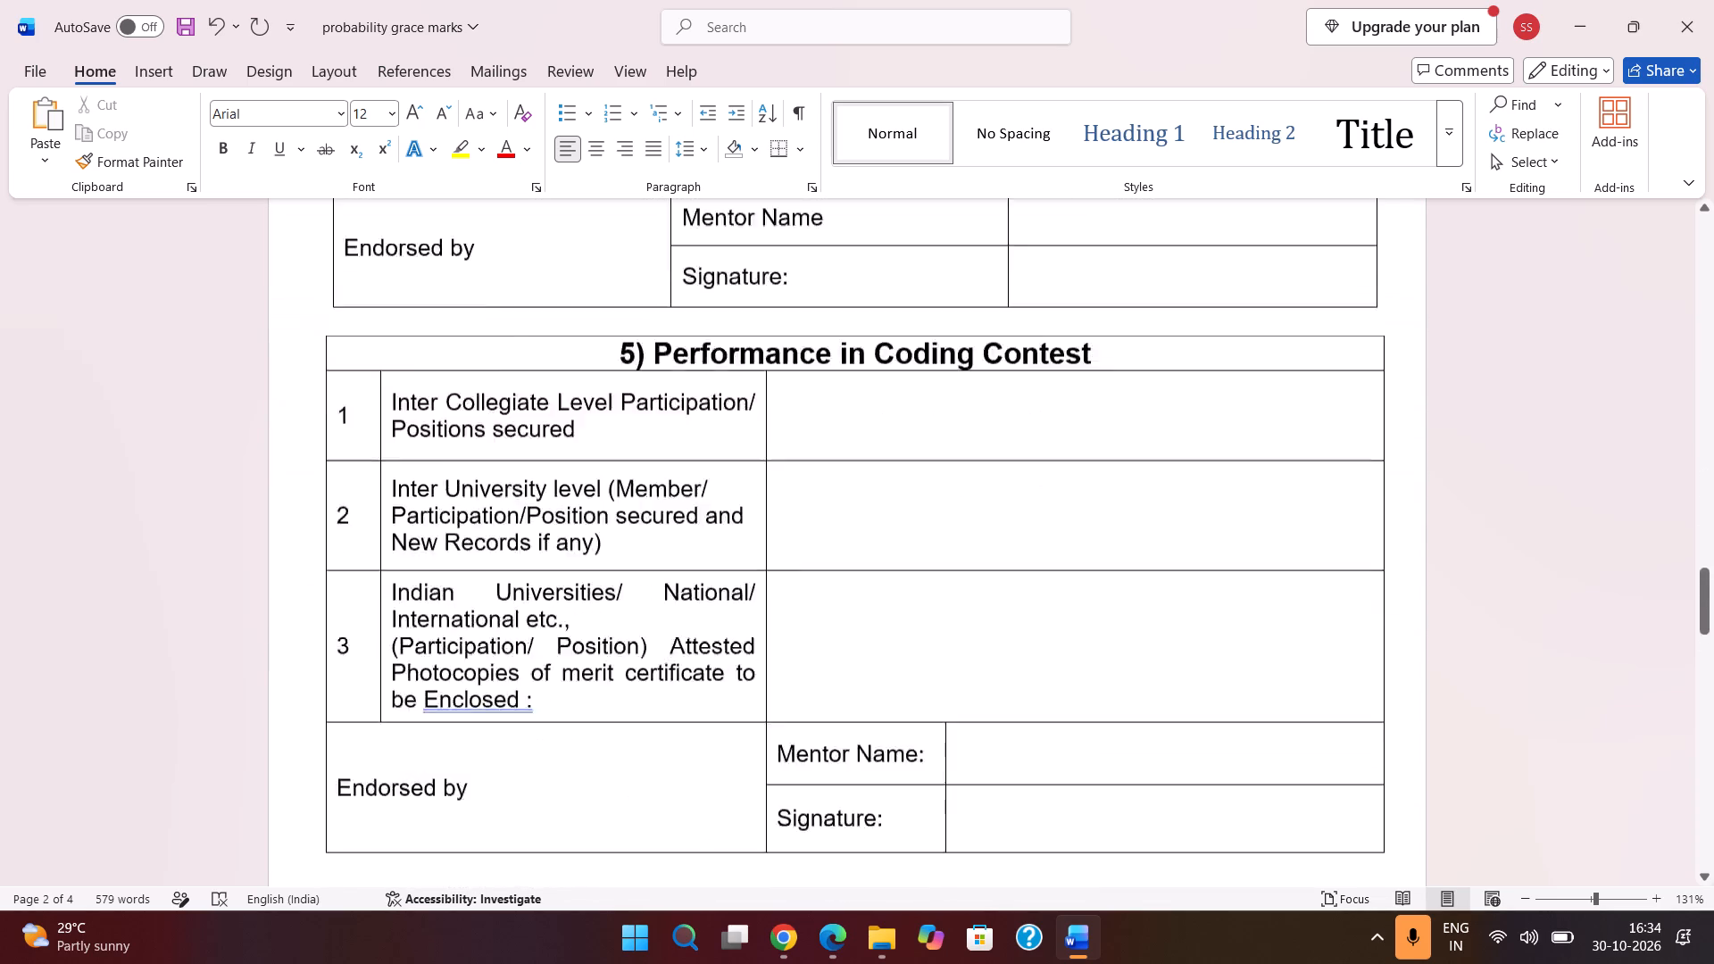
scroll(1061, 280, "down", 10)
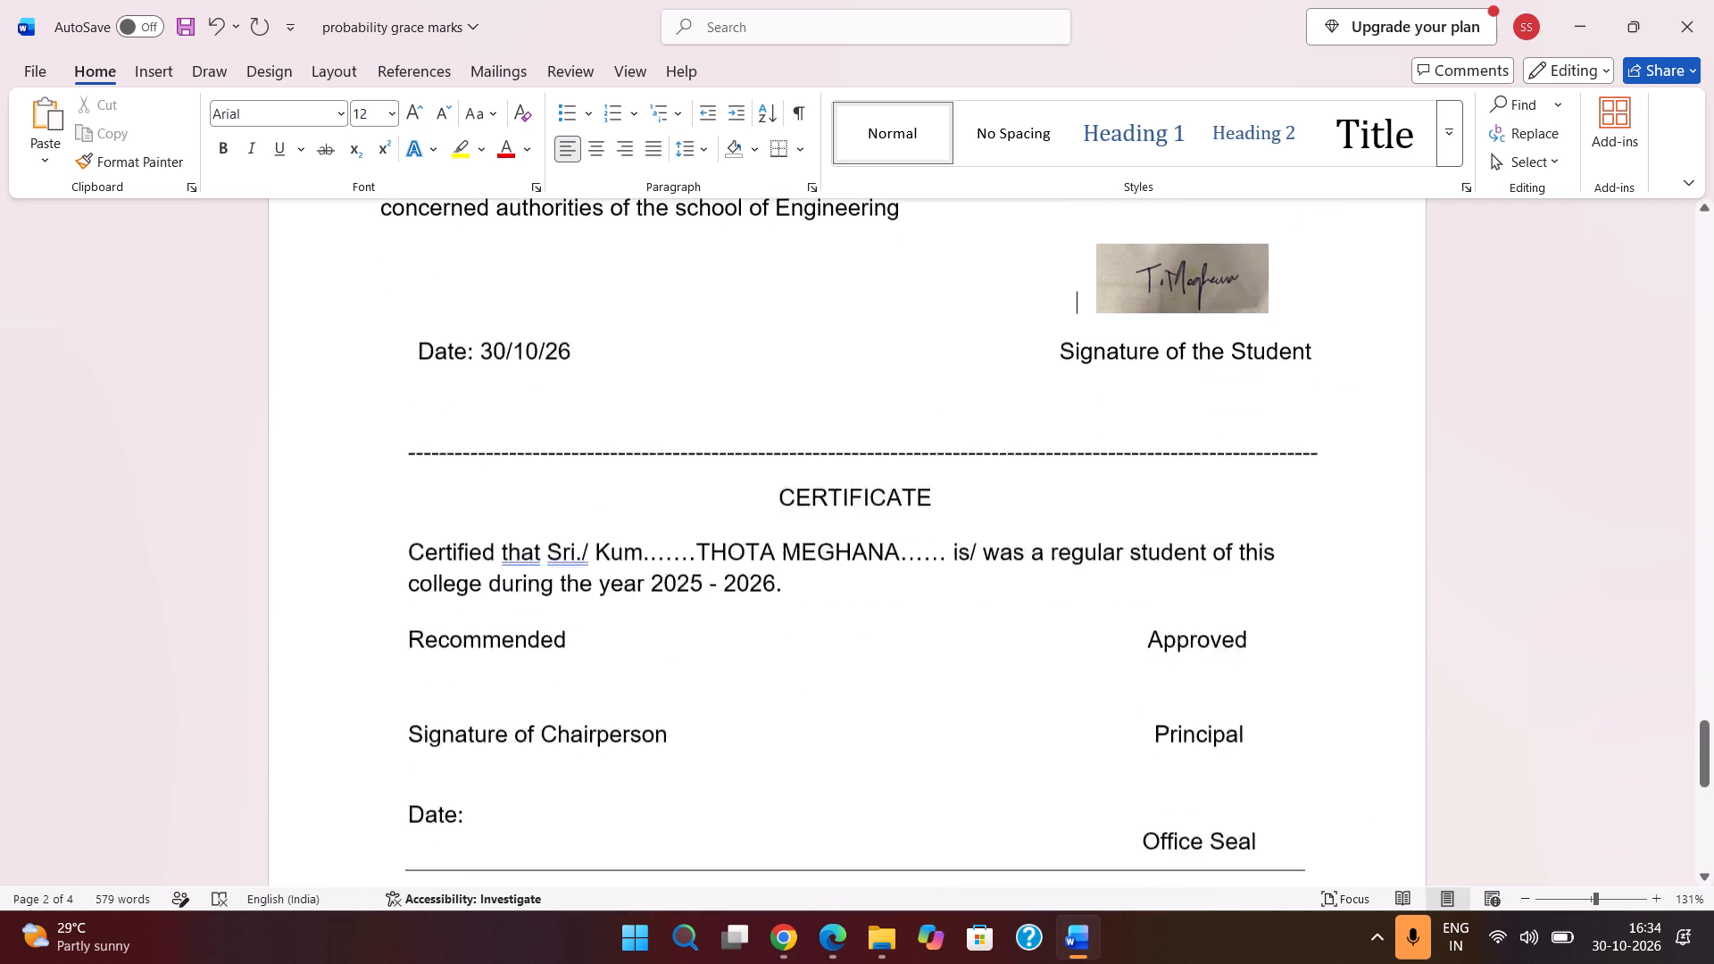
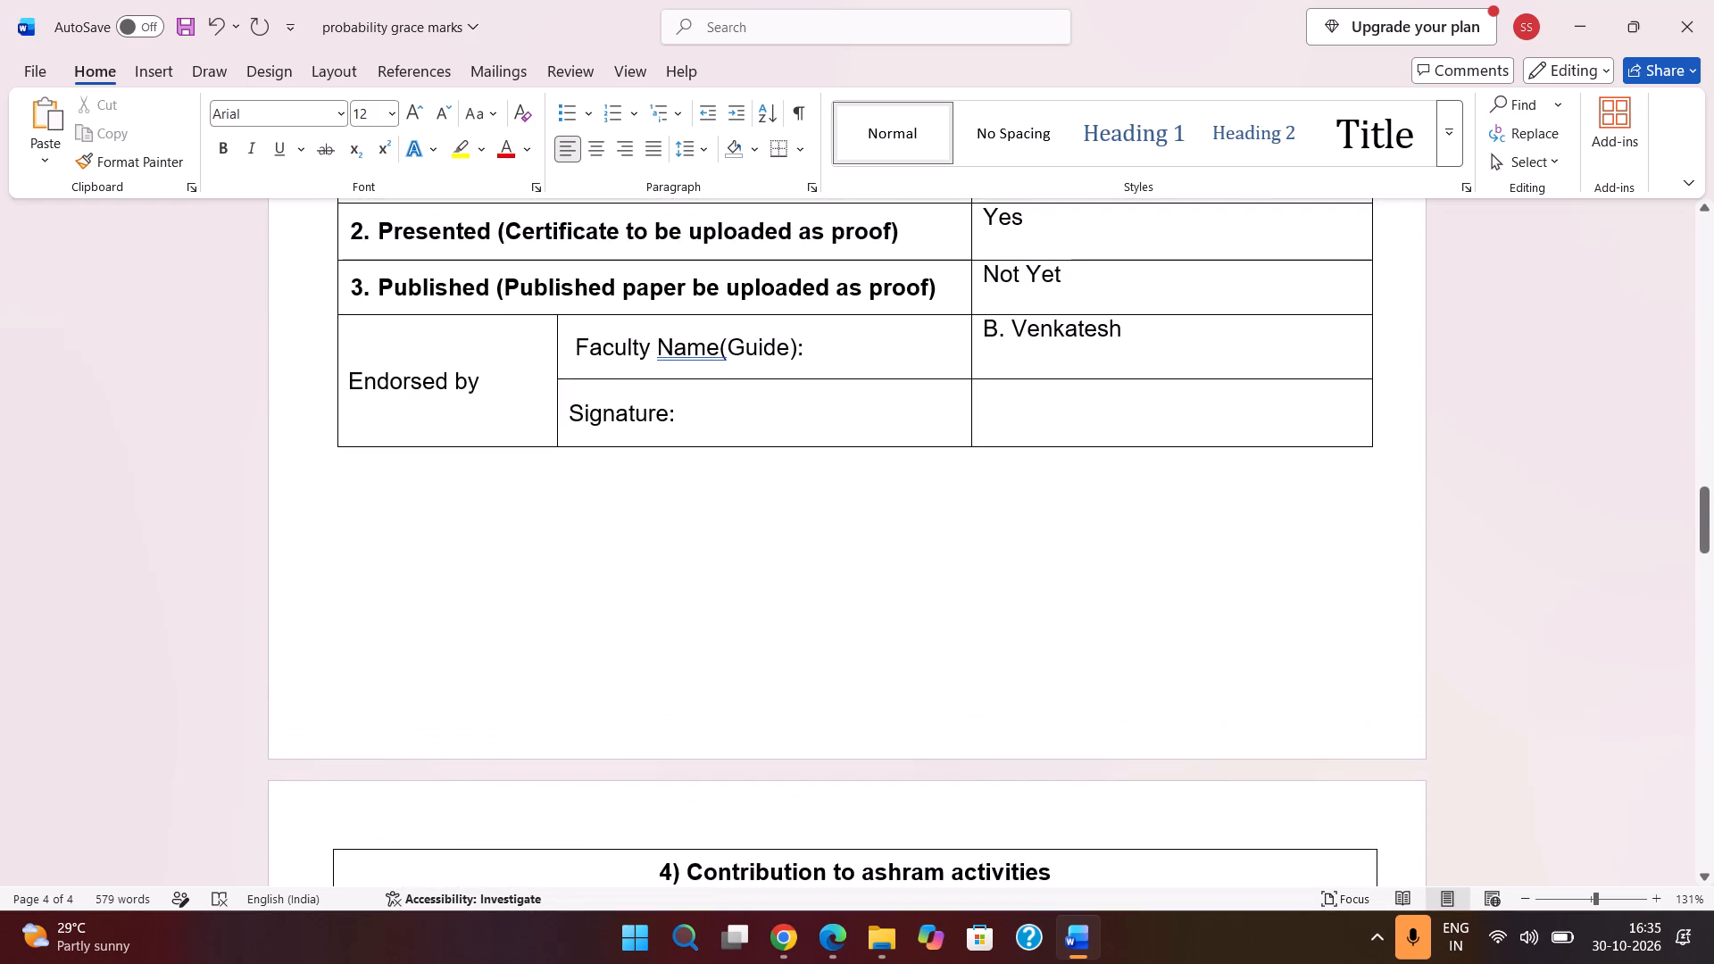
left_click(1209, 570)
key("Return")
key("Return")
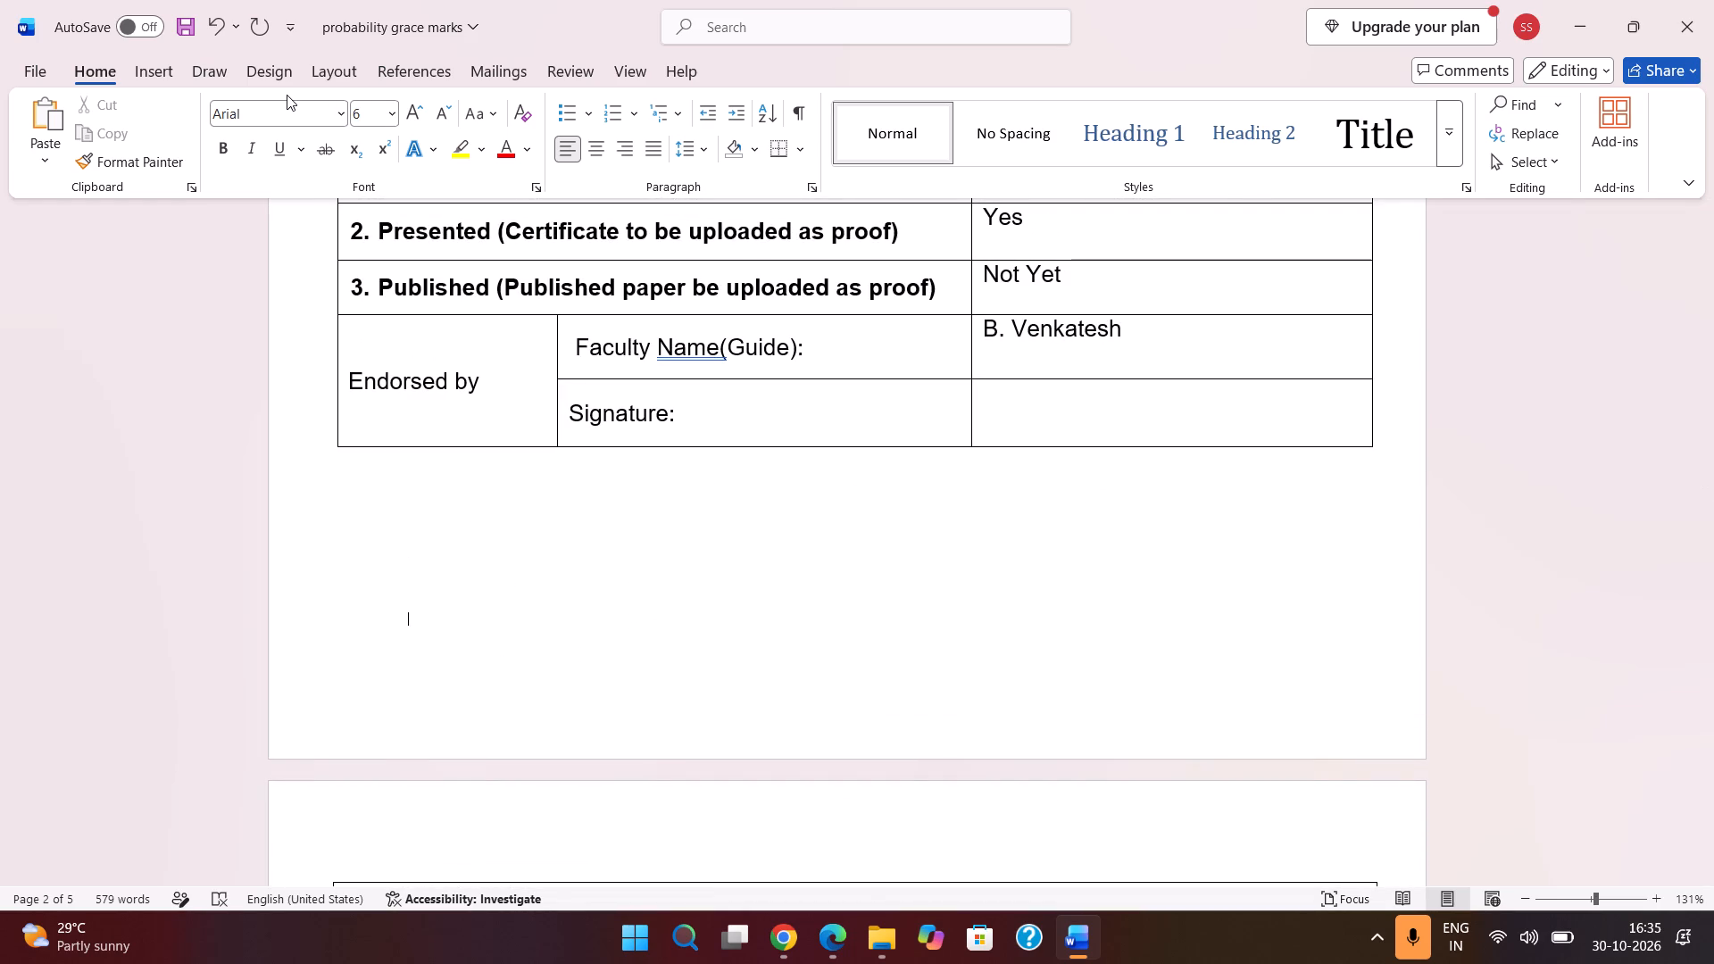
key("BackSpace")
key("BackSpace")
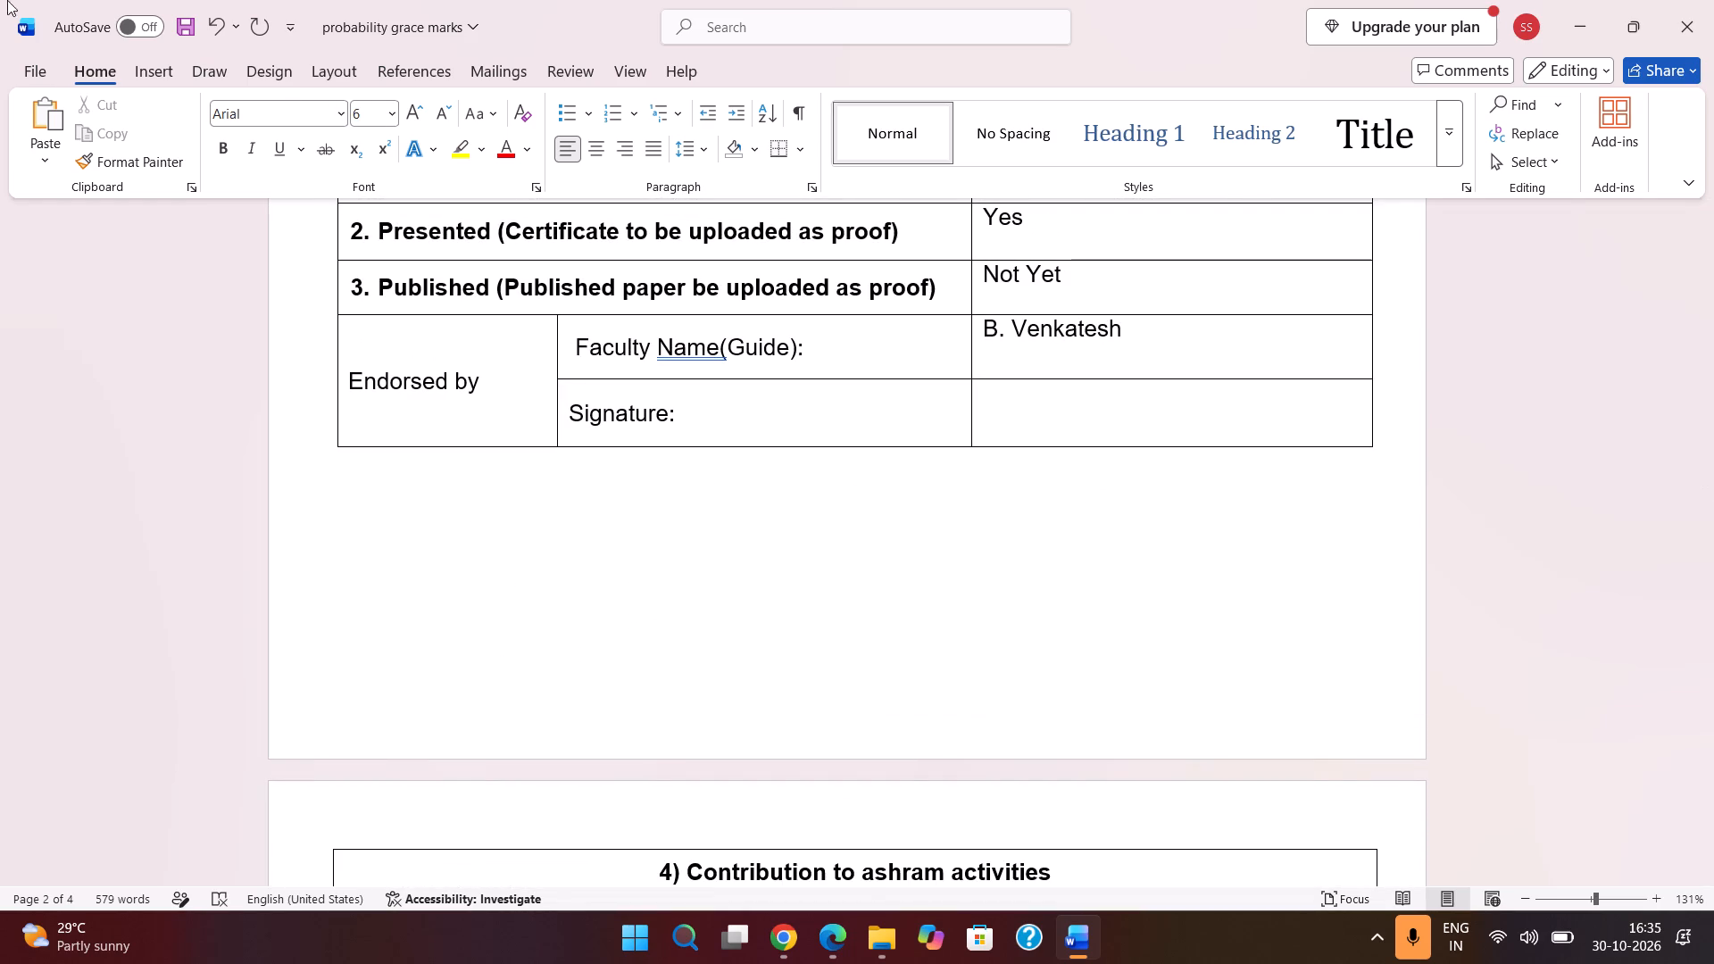
Start inserting a picture in the blank space below the research paper table's "Endorsed by" rows on page 2.
left_click(156, 63)
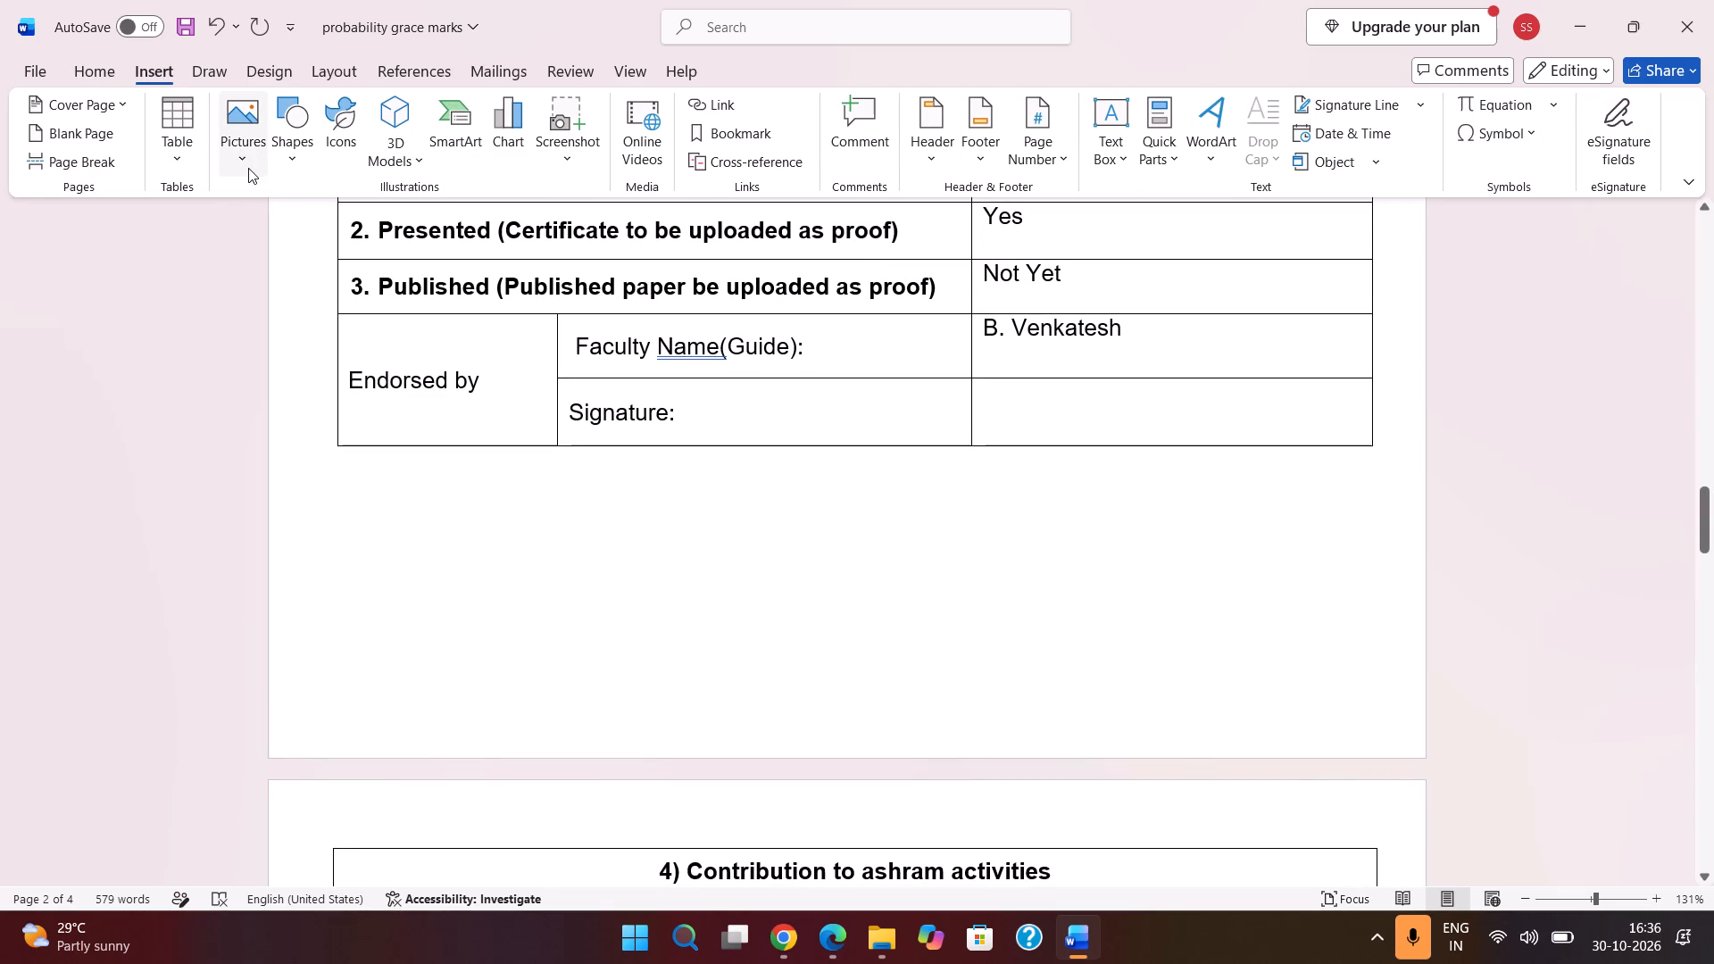
left_click(243, 168)
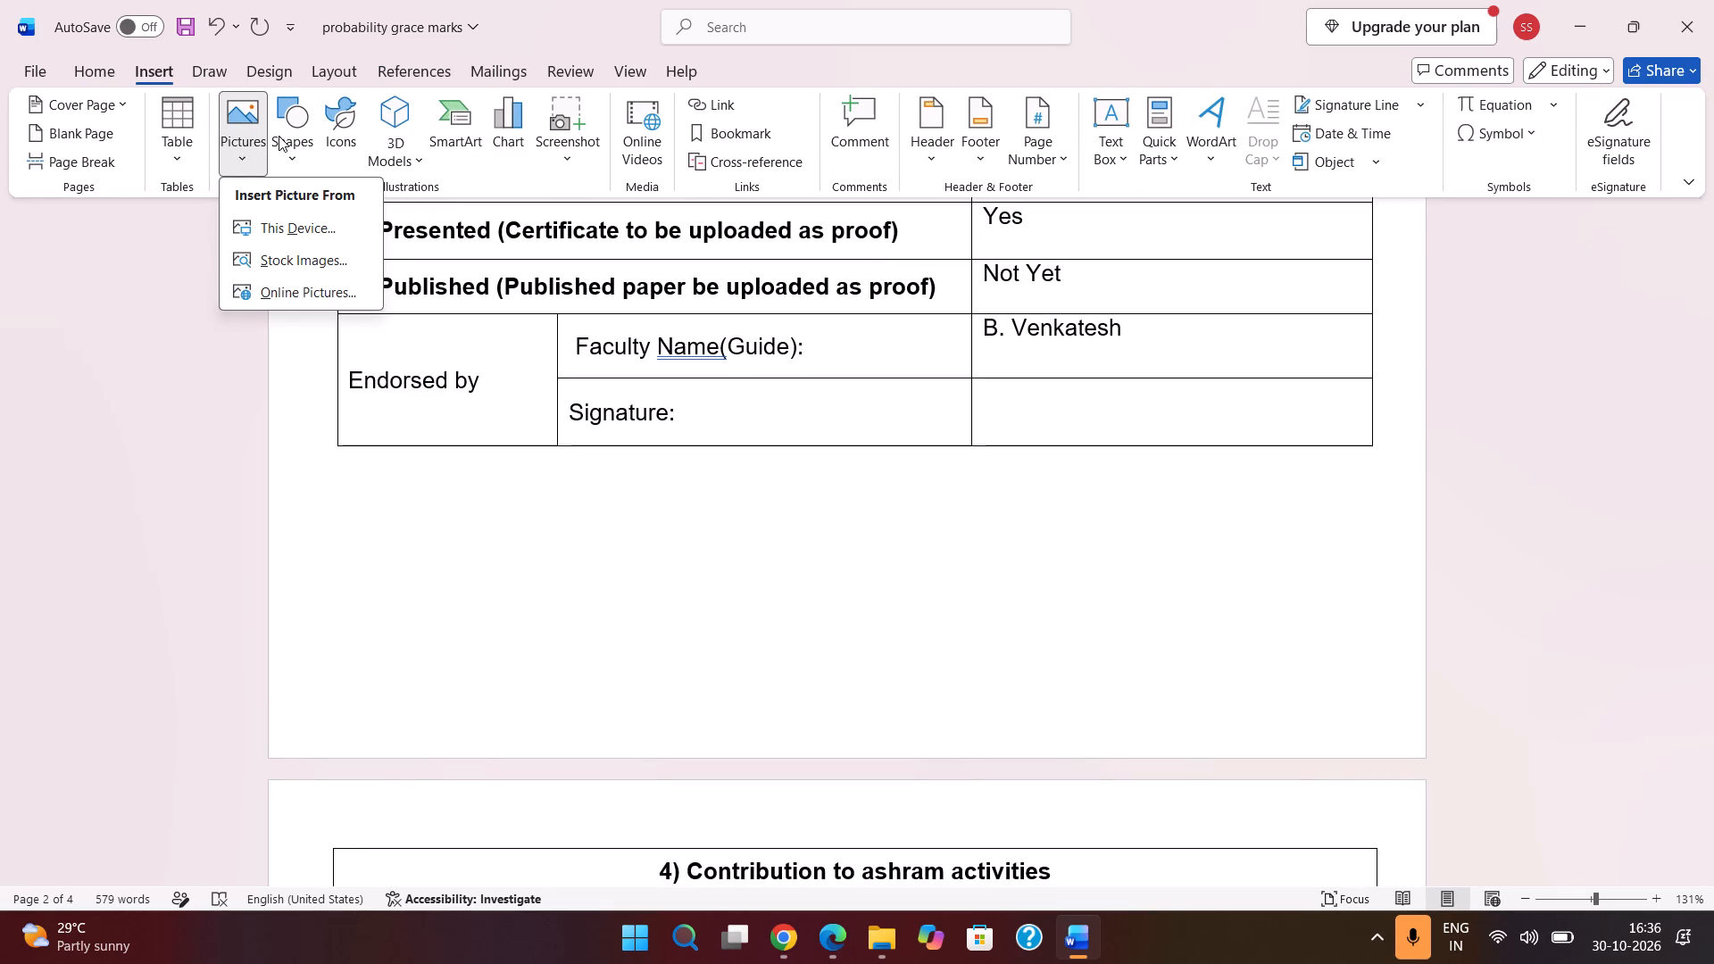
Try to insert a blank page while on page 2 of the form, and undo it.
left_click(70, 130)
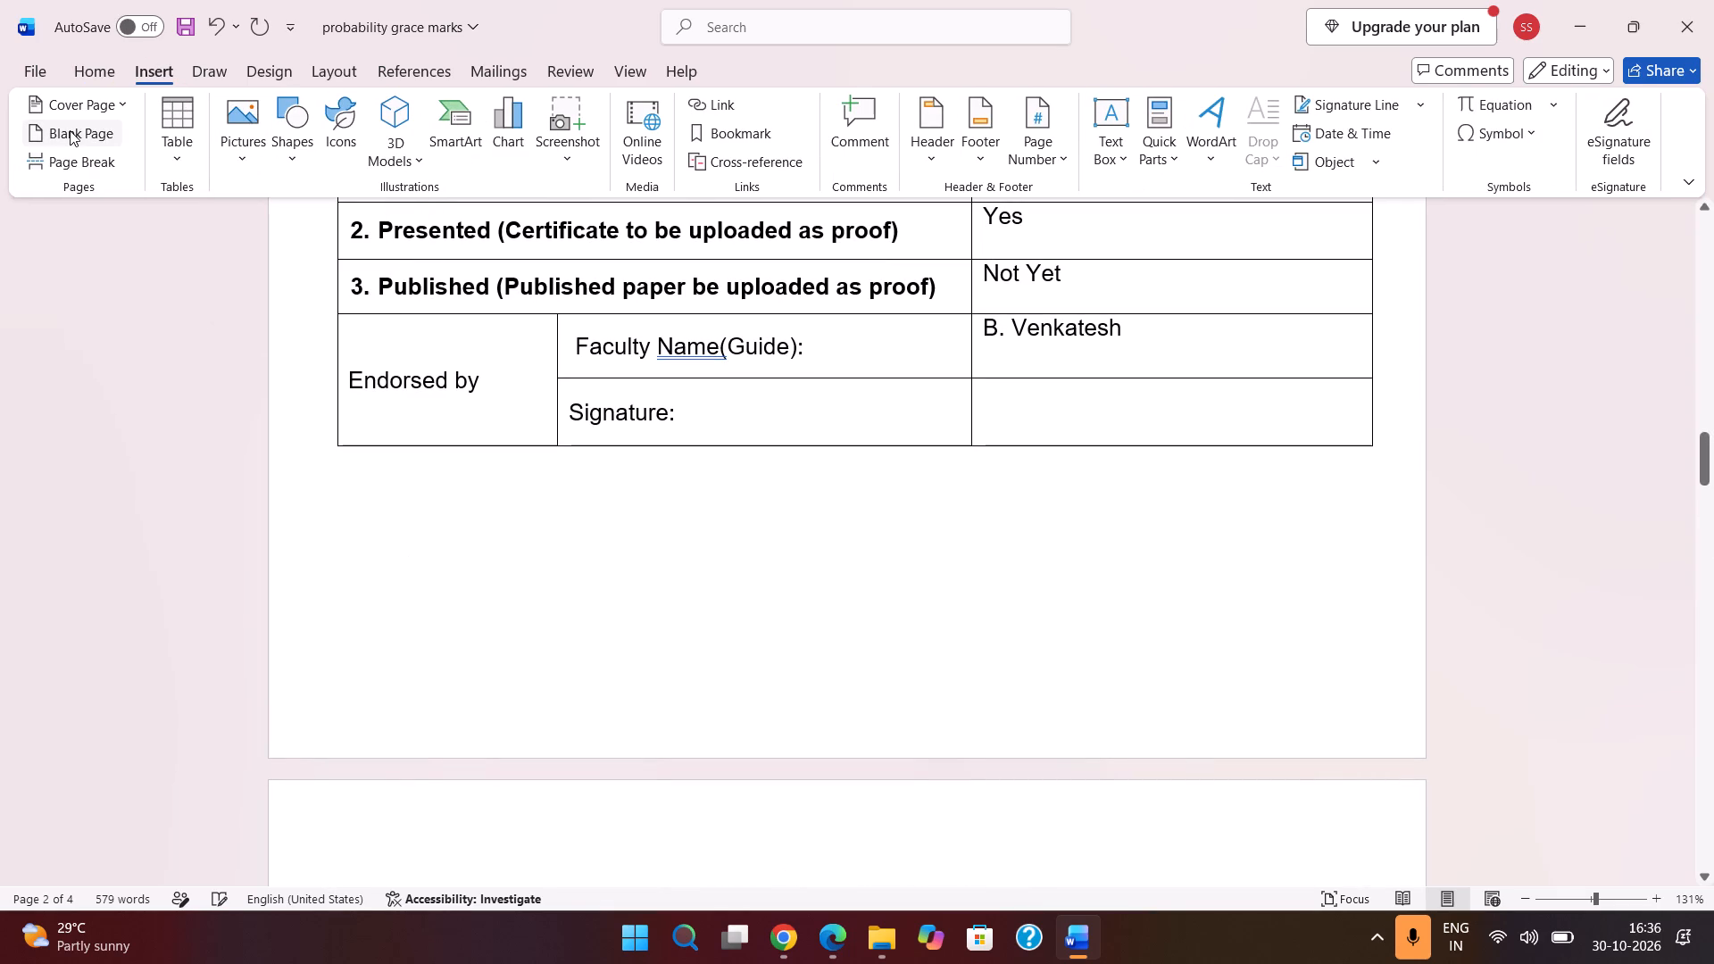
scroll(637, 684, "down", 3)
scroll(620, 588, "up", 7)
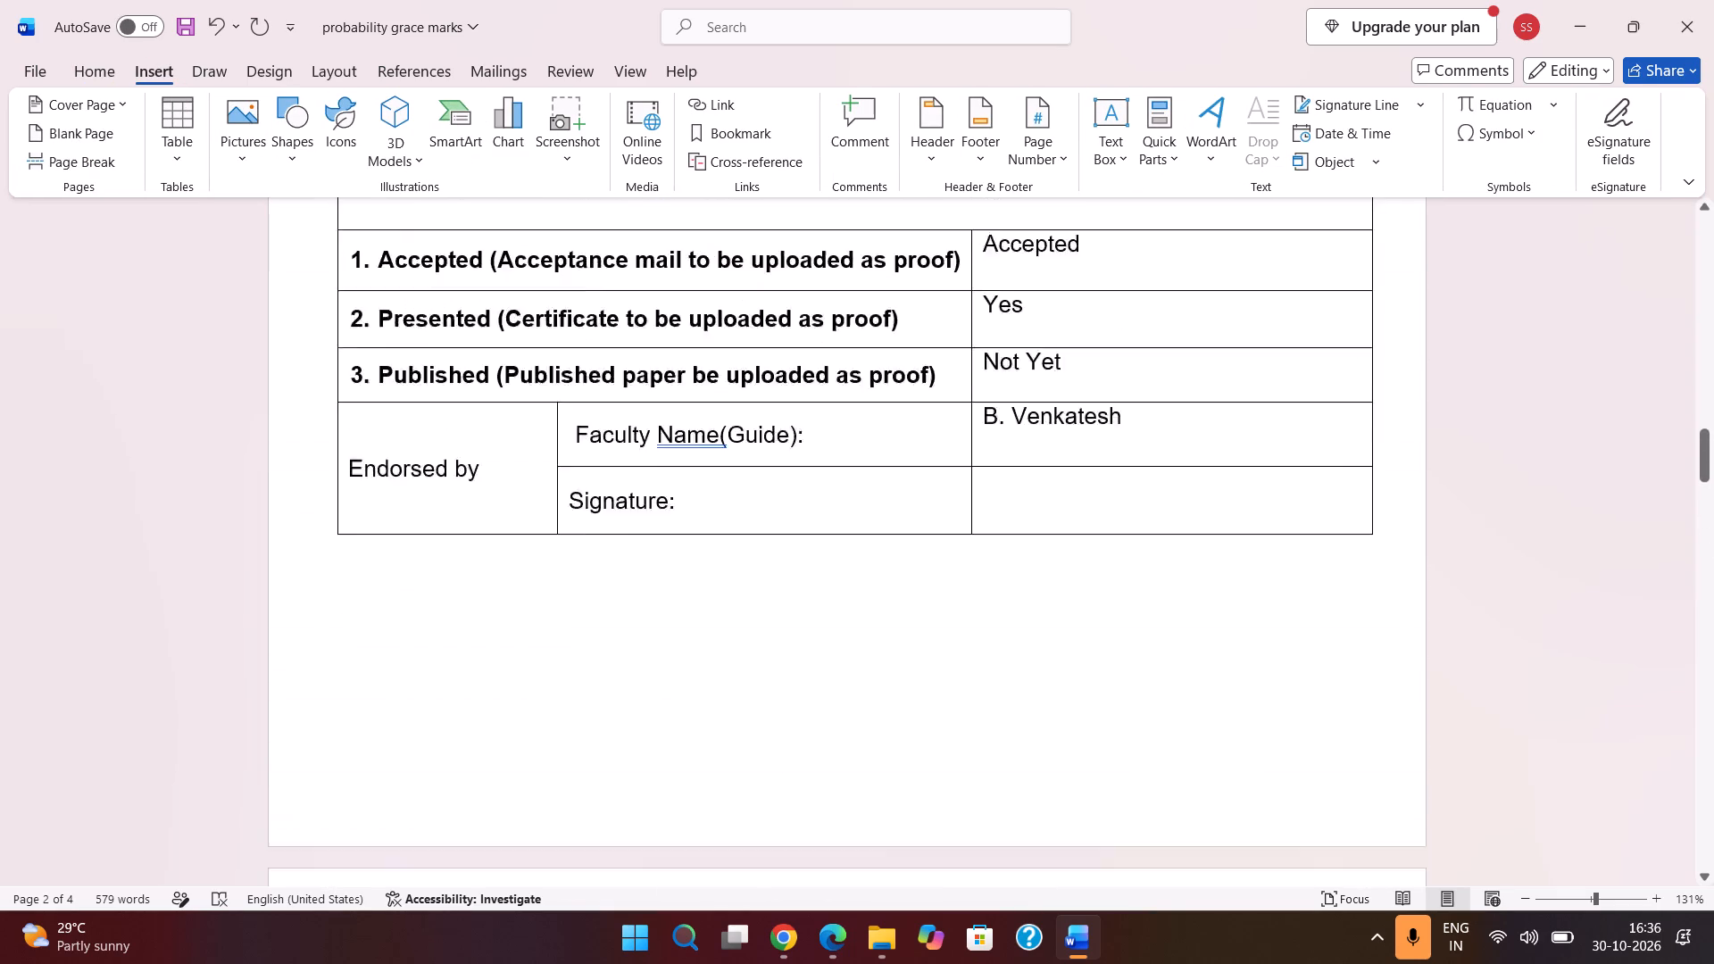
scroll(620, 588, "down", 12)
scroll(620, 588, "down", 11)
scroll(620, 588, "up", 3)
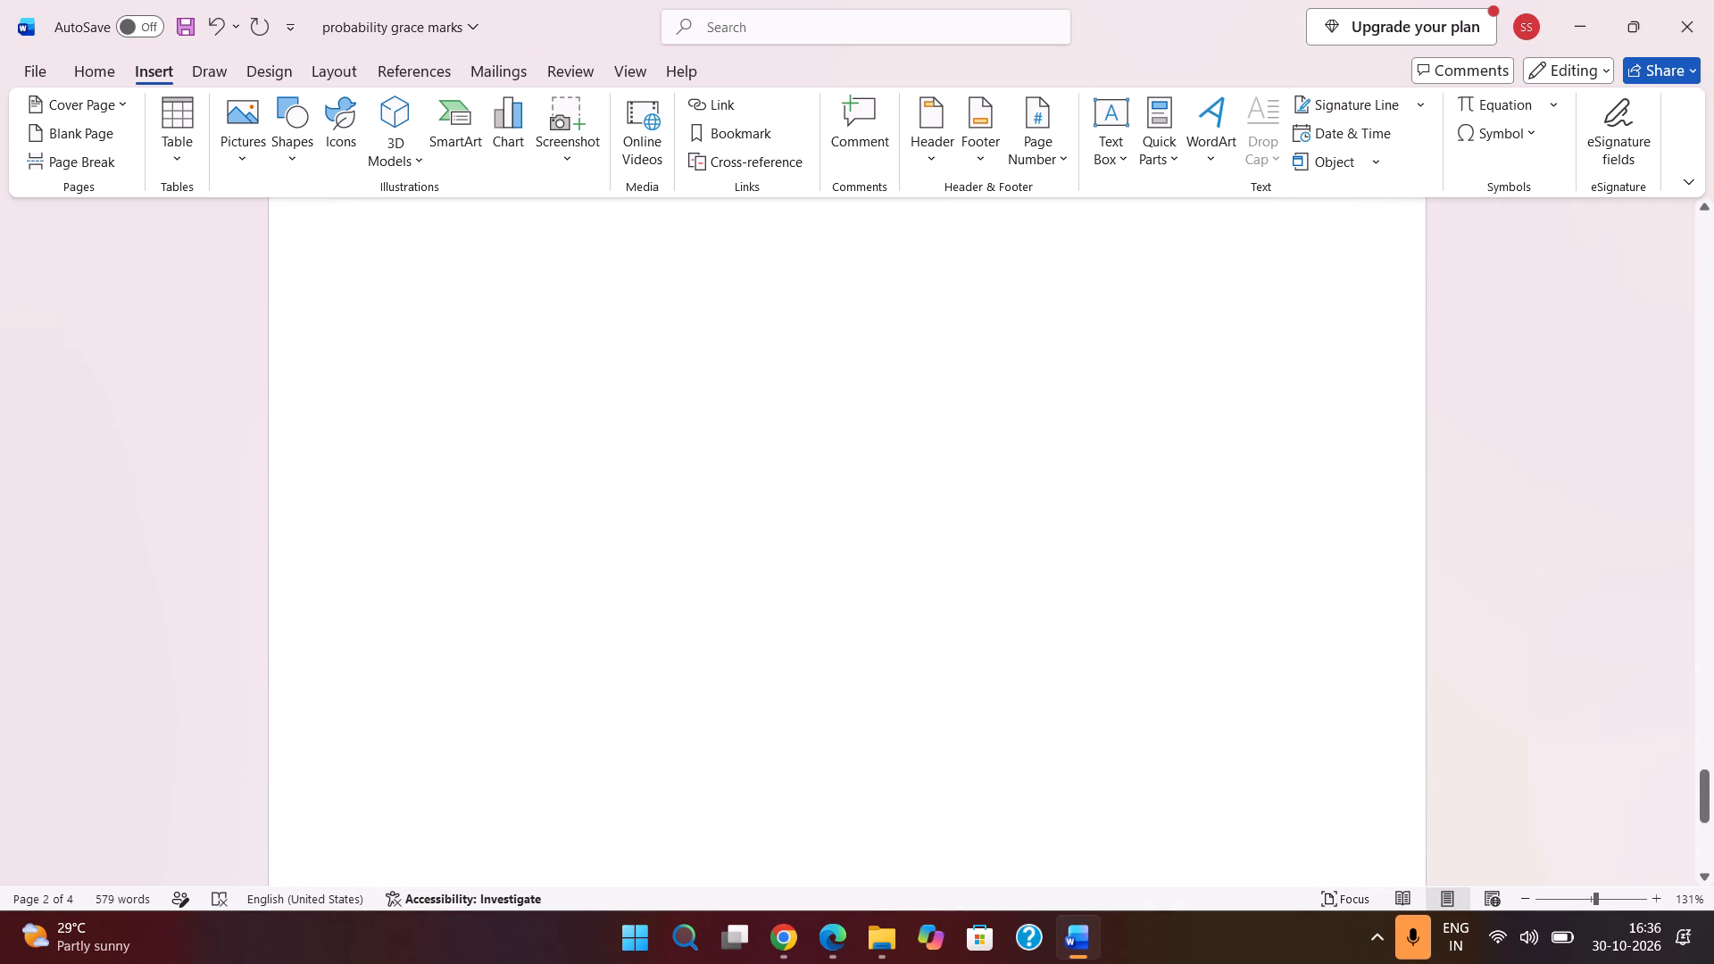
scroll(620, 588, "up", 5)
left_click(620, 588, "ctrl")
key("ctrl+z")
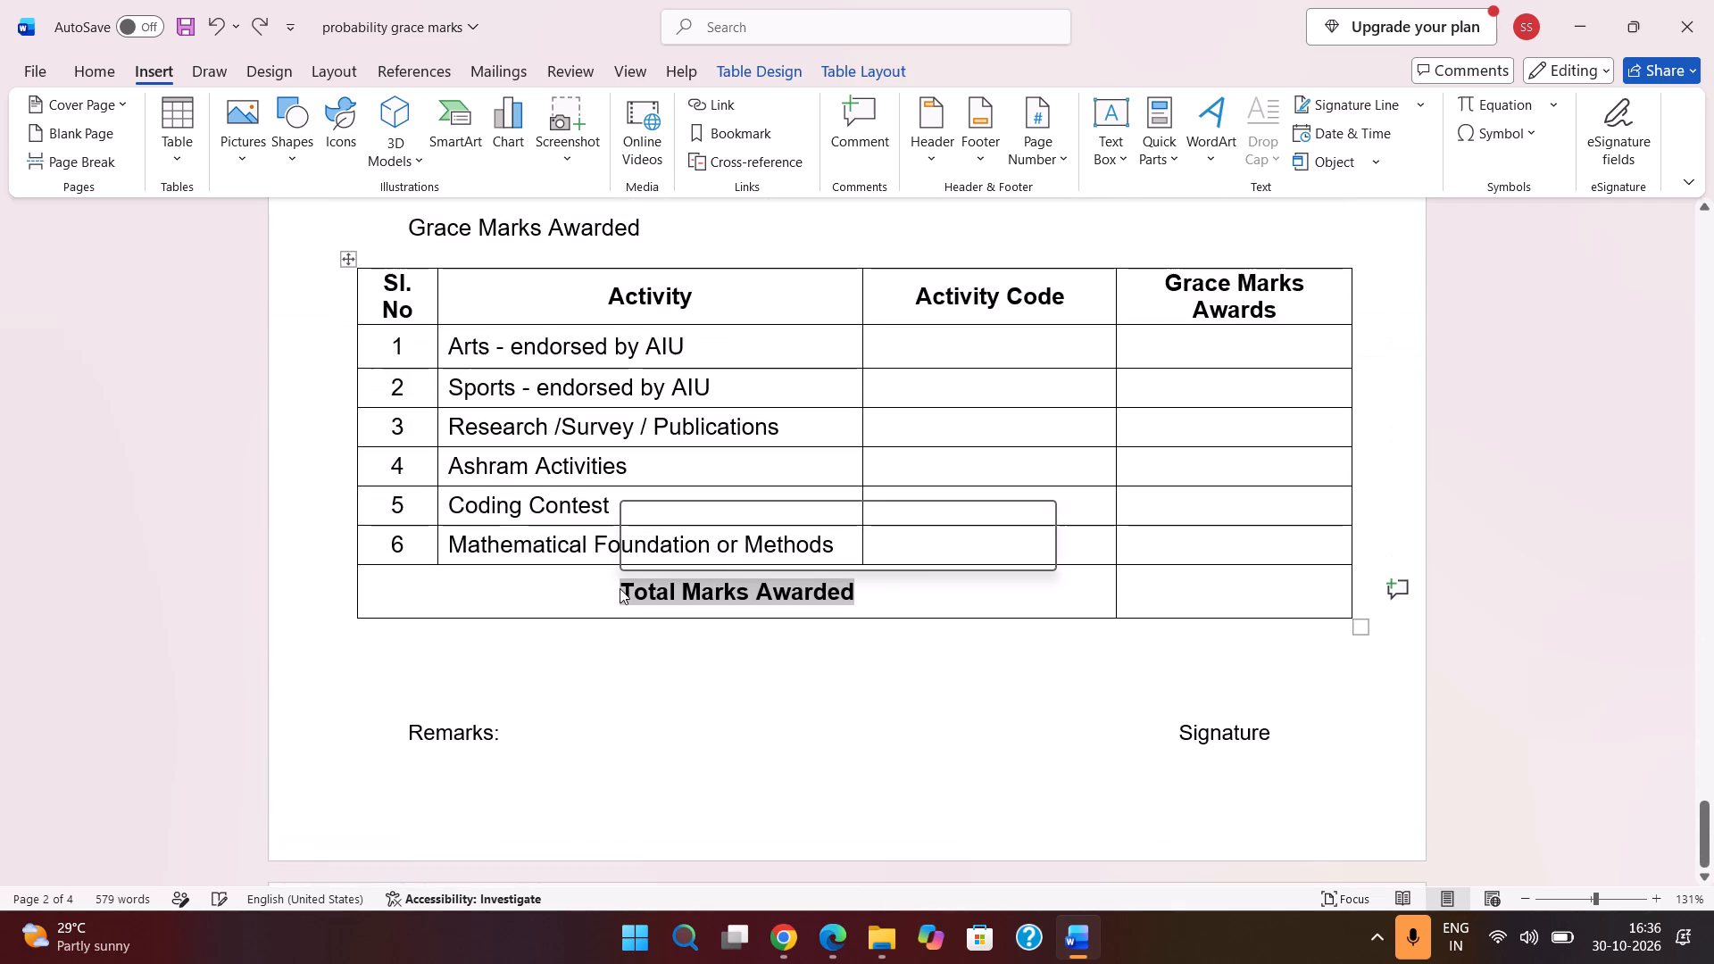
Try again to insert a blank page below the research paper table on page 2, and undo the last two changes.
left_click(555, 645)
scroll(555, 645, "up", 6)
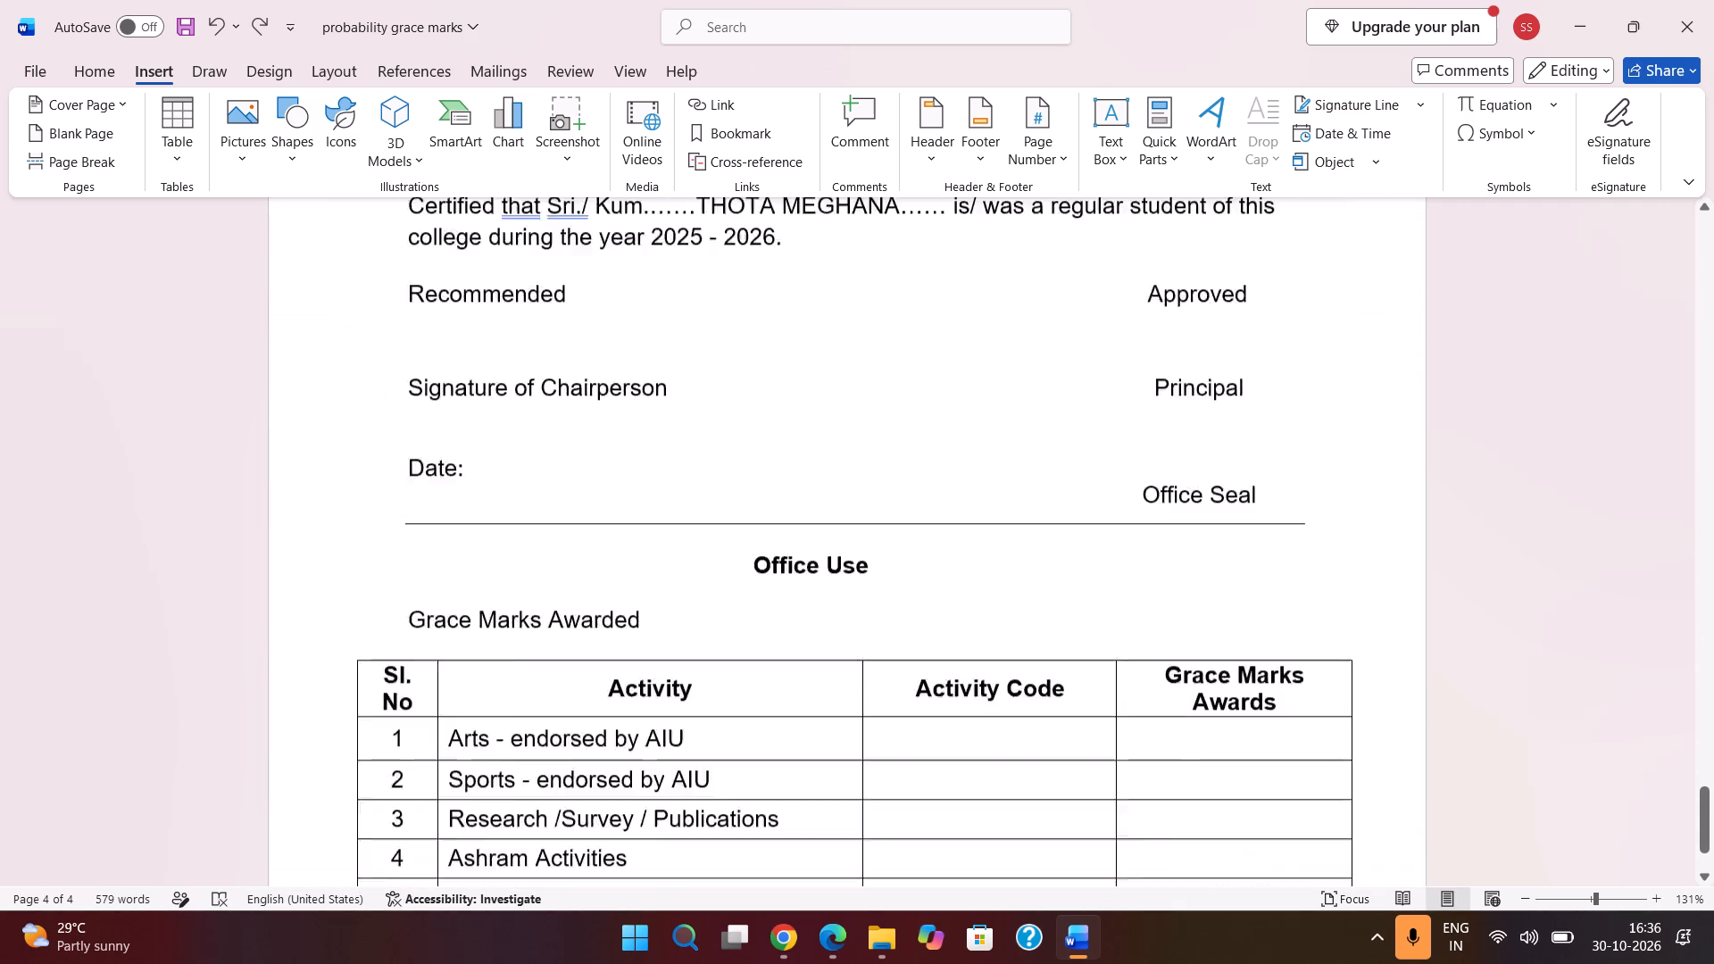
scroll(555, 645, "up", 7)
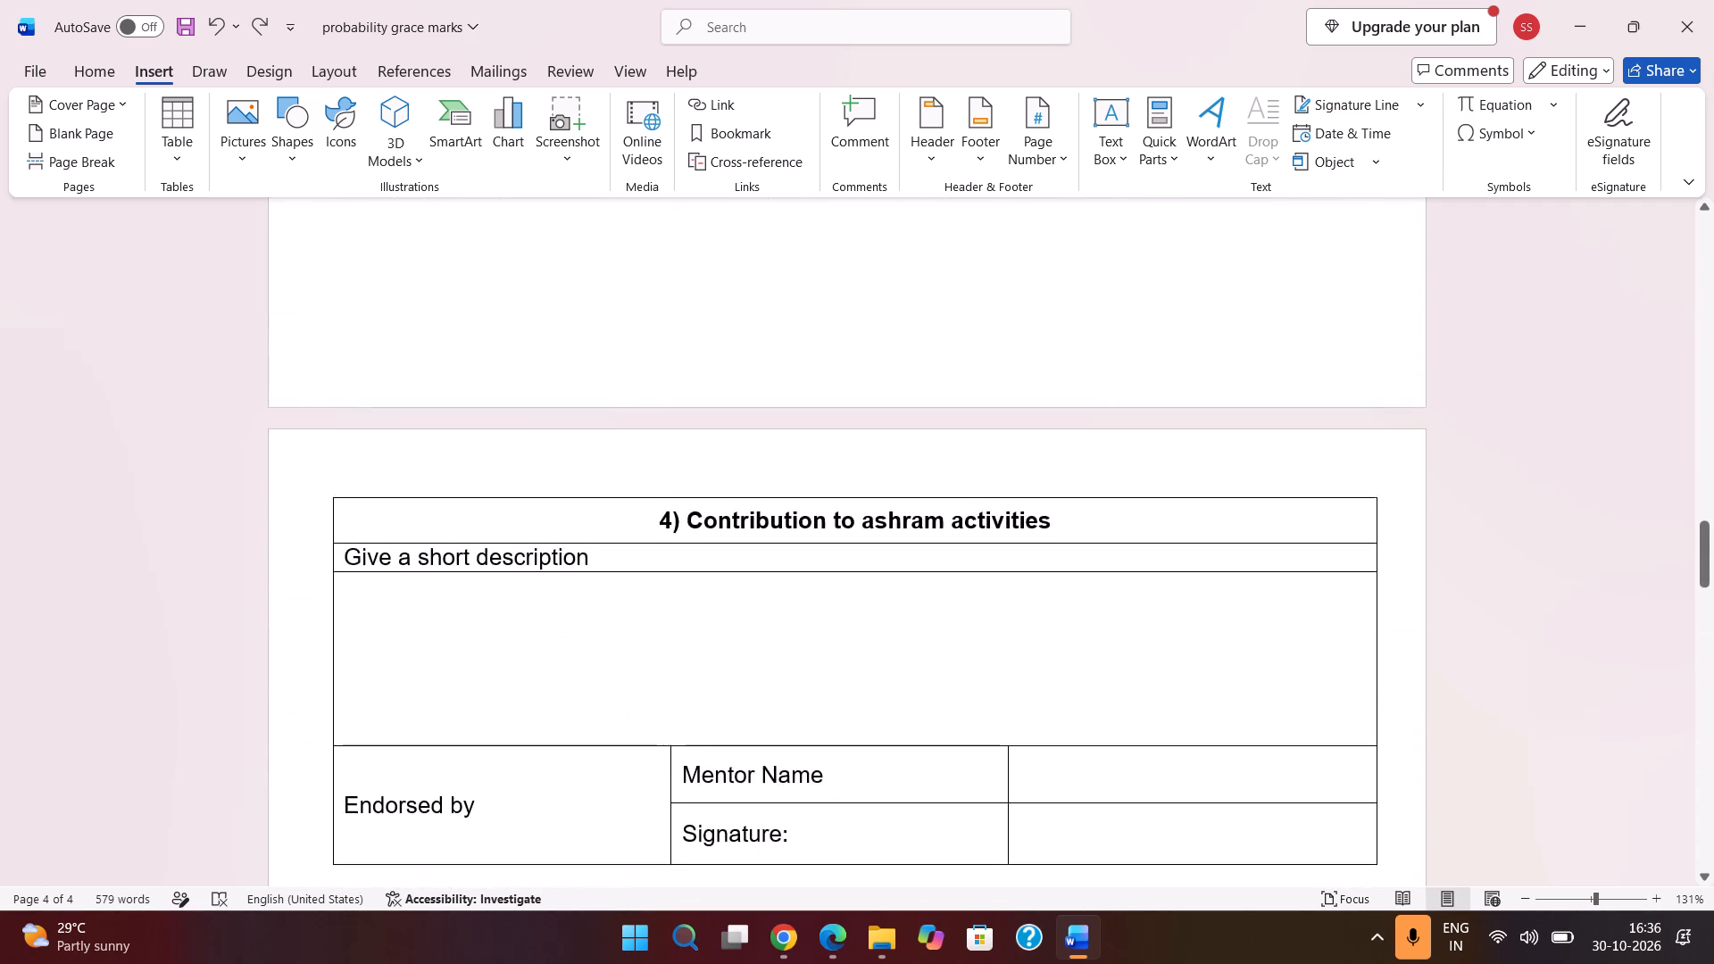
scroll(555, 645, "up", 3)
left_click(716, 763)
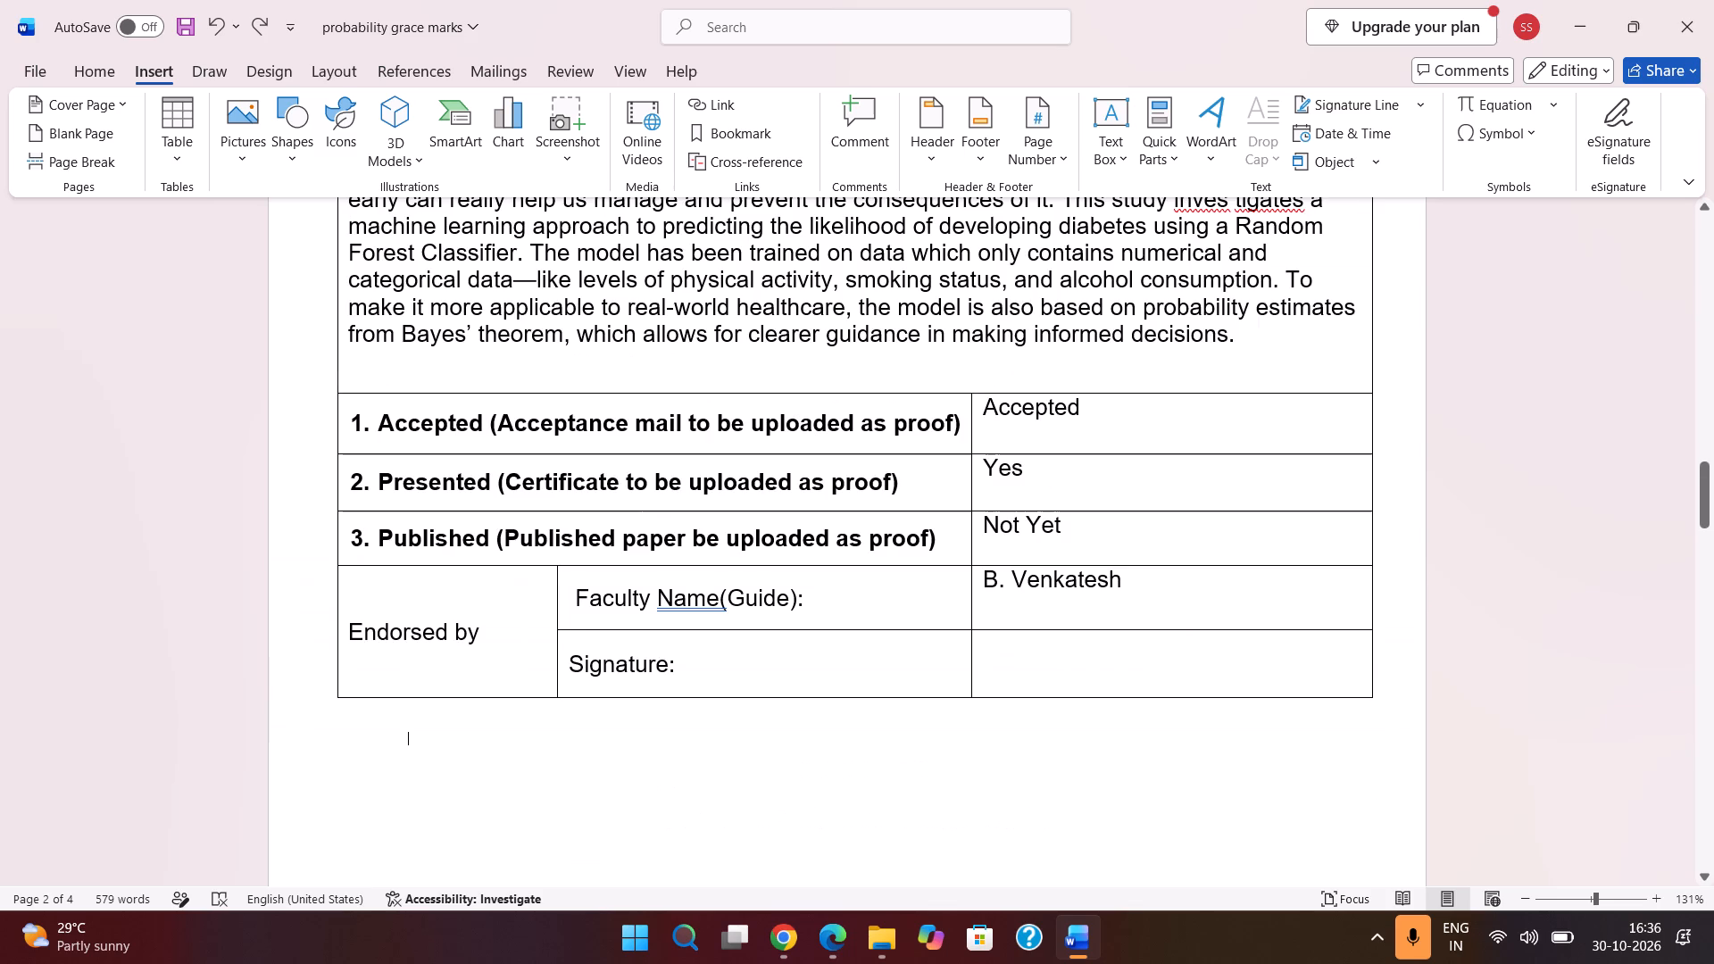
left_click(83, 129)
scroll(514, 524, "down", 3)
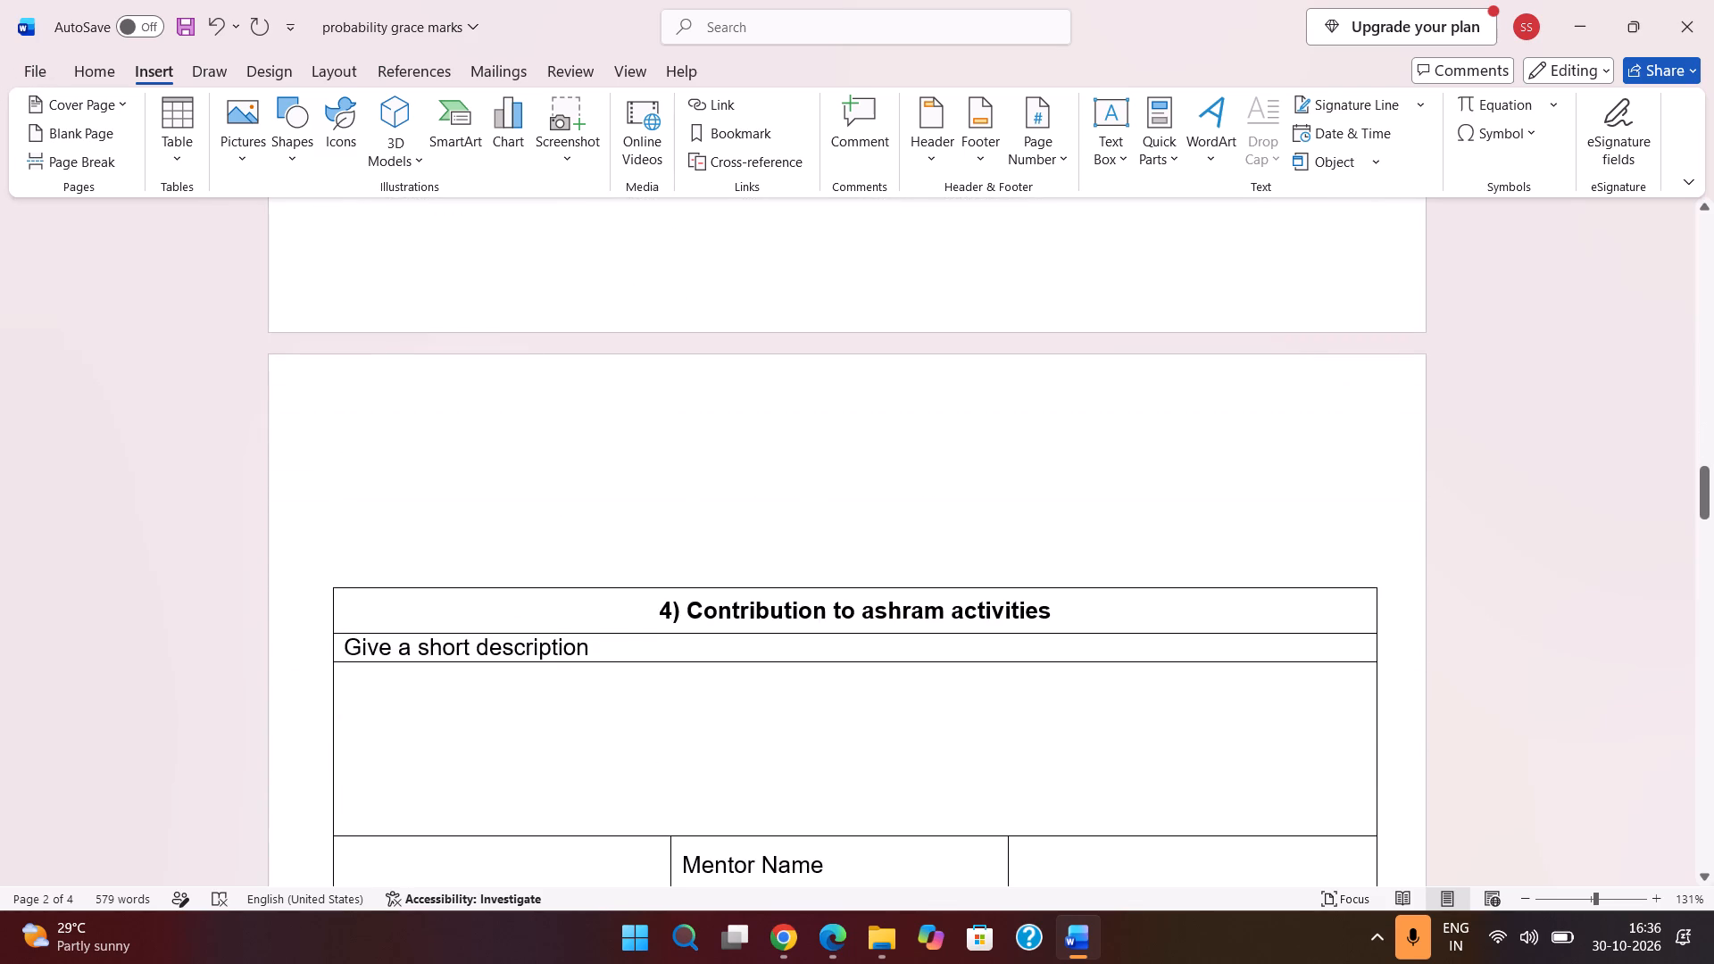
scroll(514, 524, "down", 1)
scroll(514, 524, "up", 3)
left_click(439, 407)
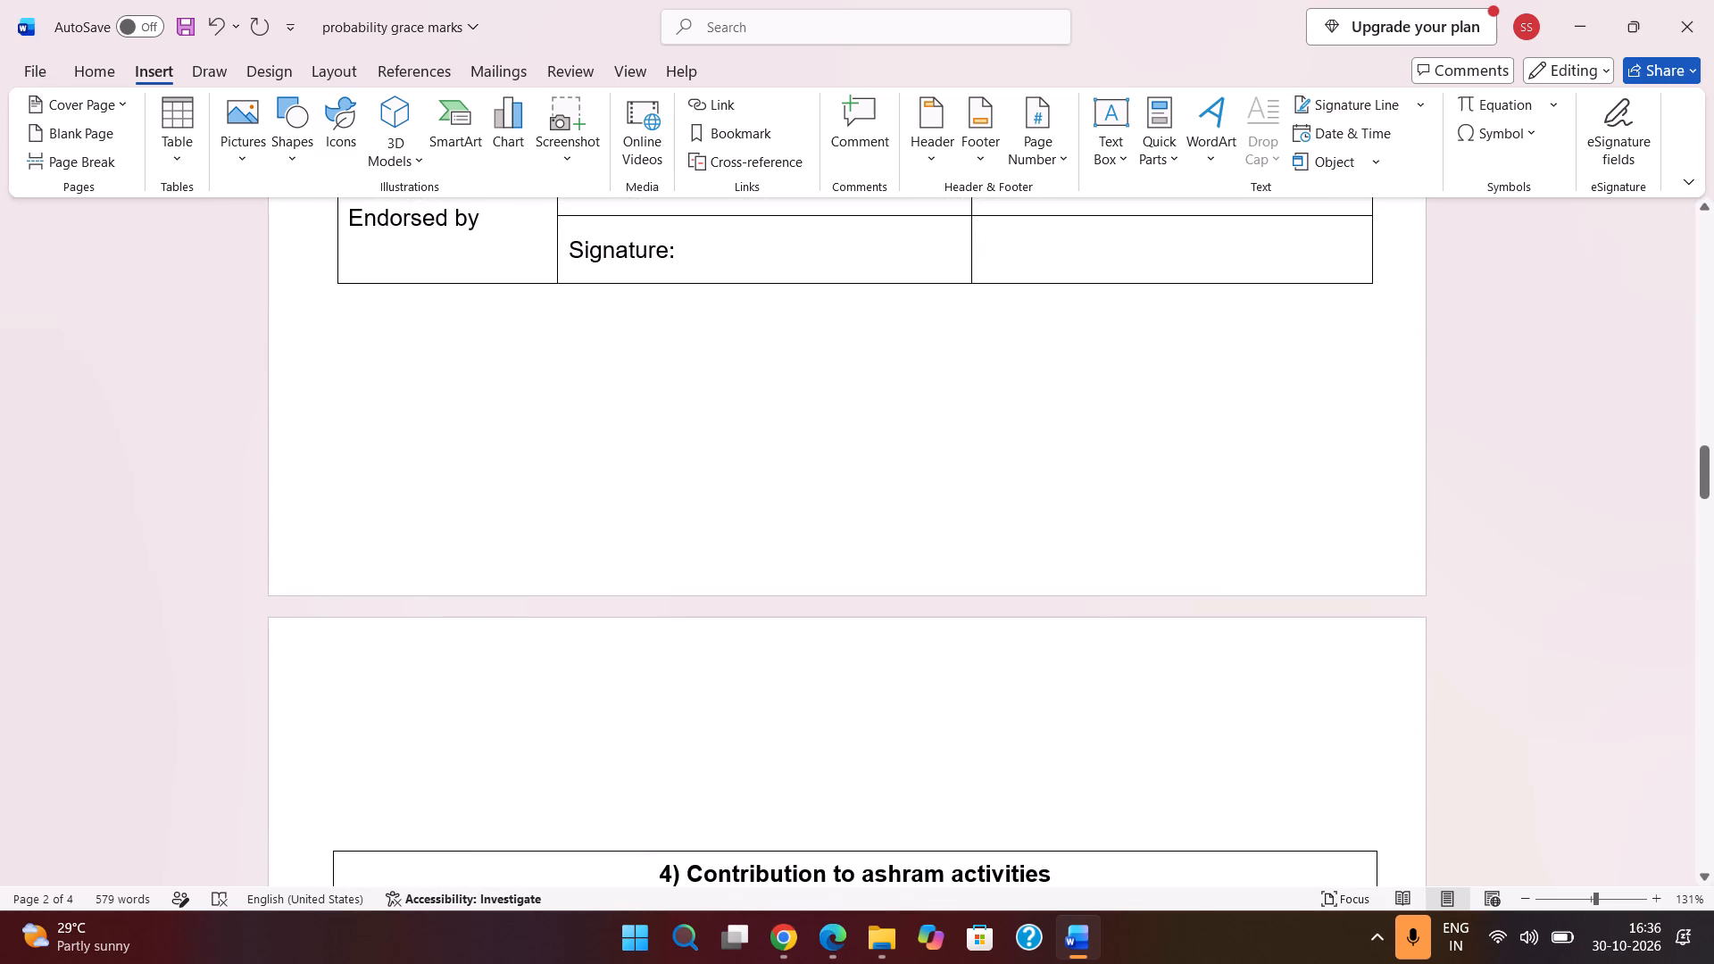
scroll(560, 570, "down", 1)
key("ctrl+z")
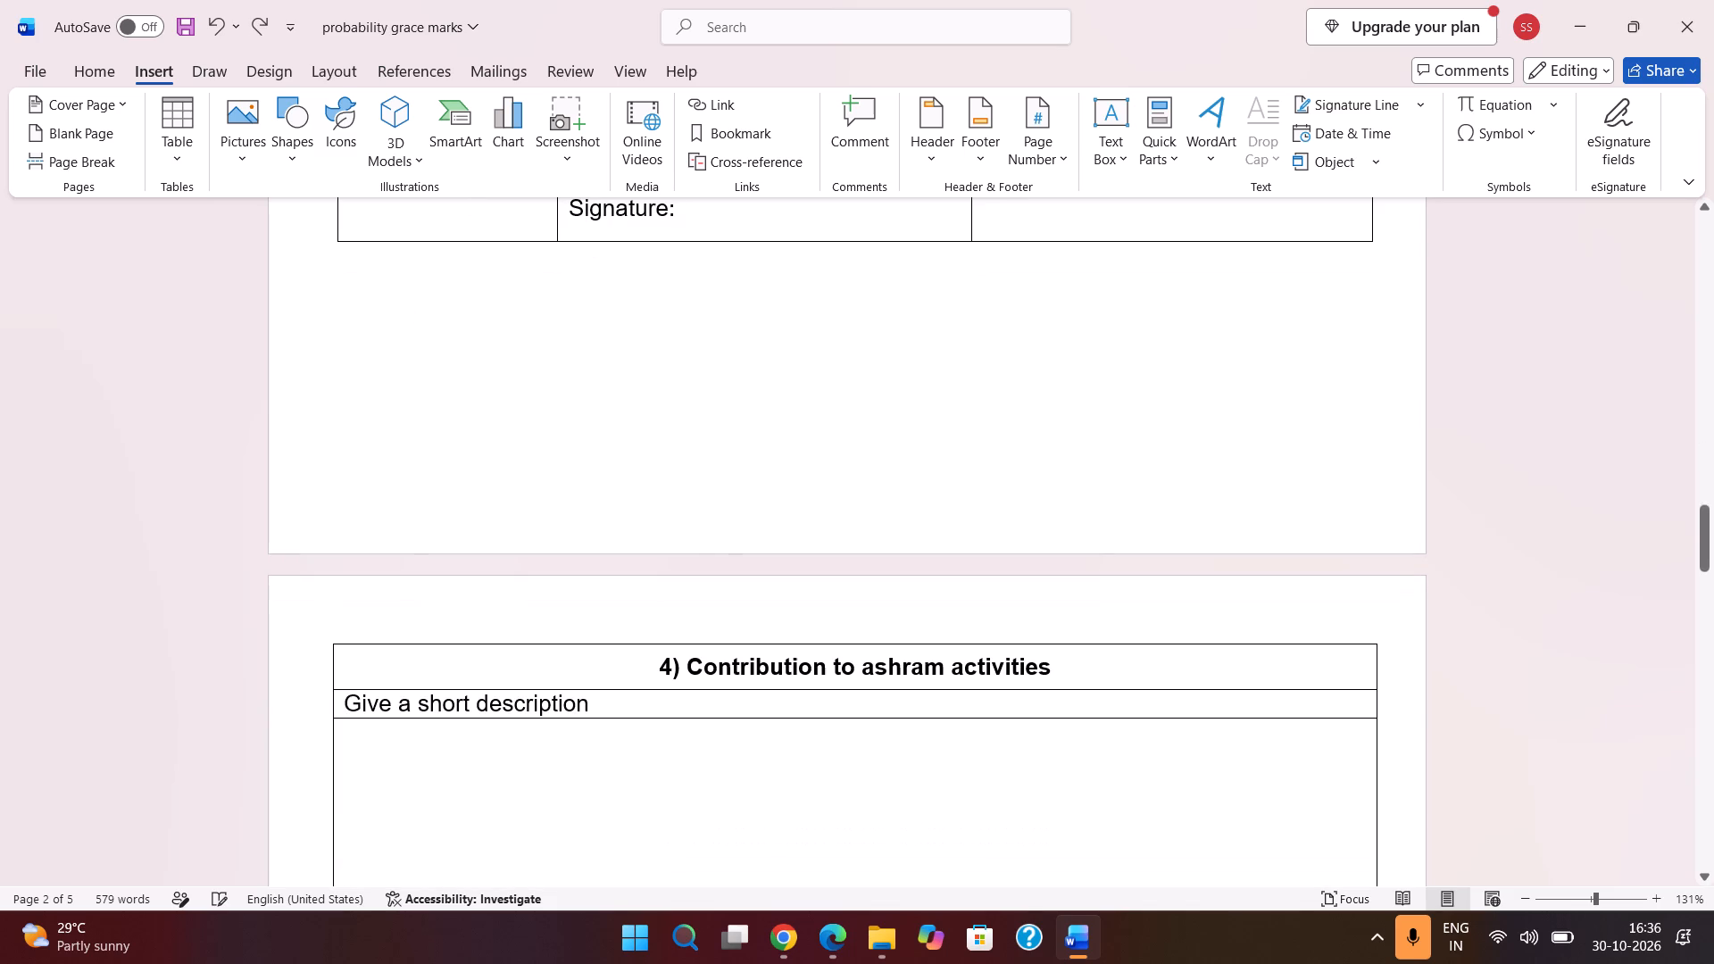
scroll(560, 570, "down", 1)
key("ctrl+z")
Add 21 blank lines below the research paper table to make empty space on page 3 above section 4, Contribution to ashram activities.
scroll(560, 570, "down", 8)
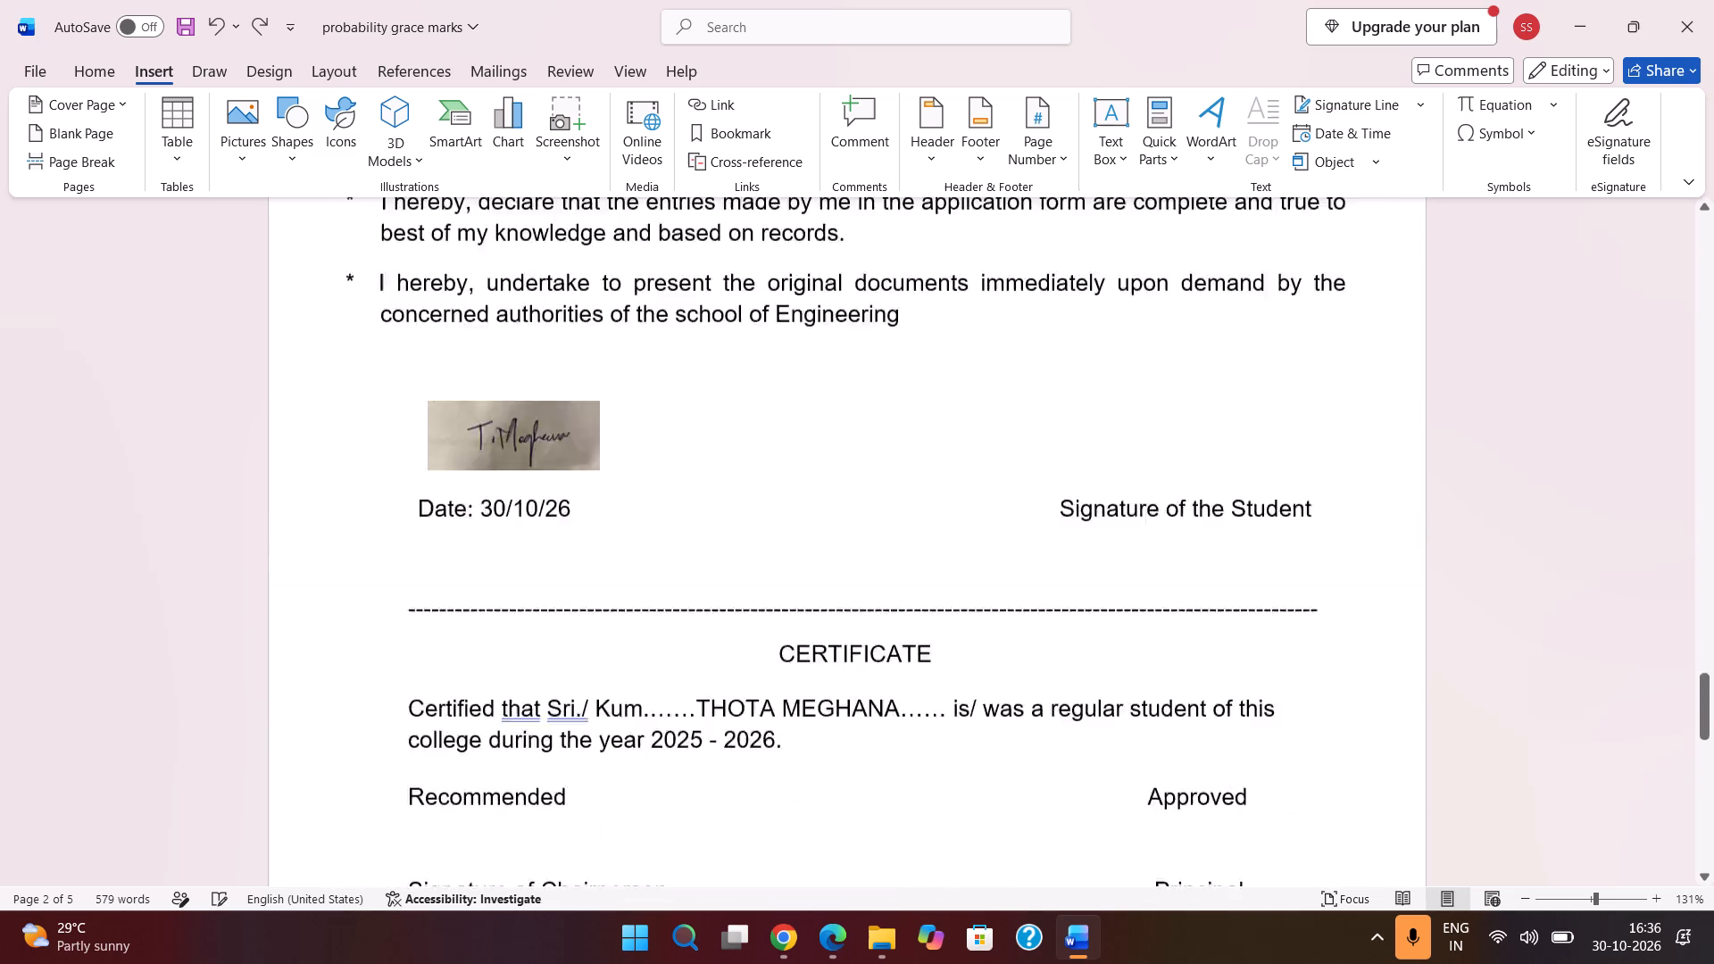
scroll(560, 570, "down", 4)
scroll(560, 570, "up", 8)
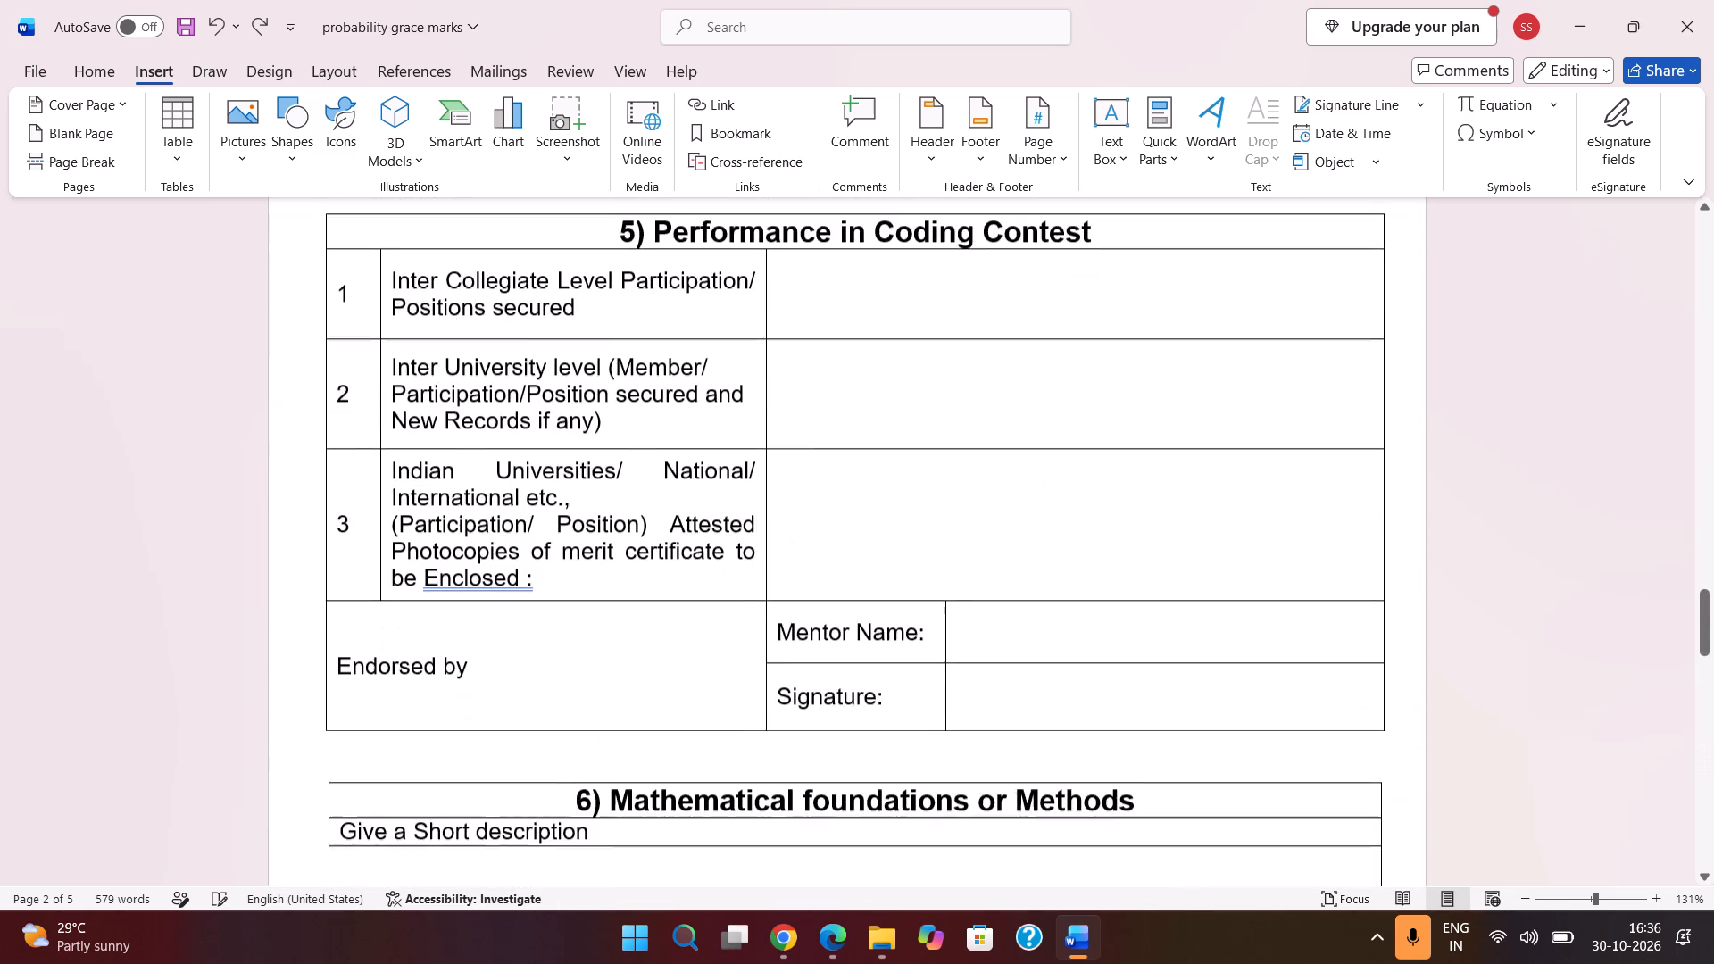
scroll(560, 570, "up", 3)
scroll(560, 570, "right", 1)
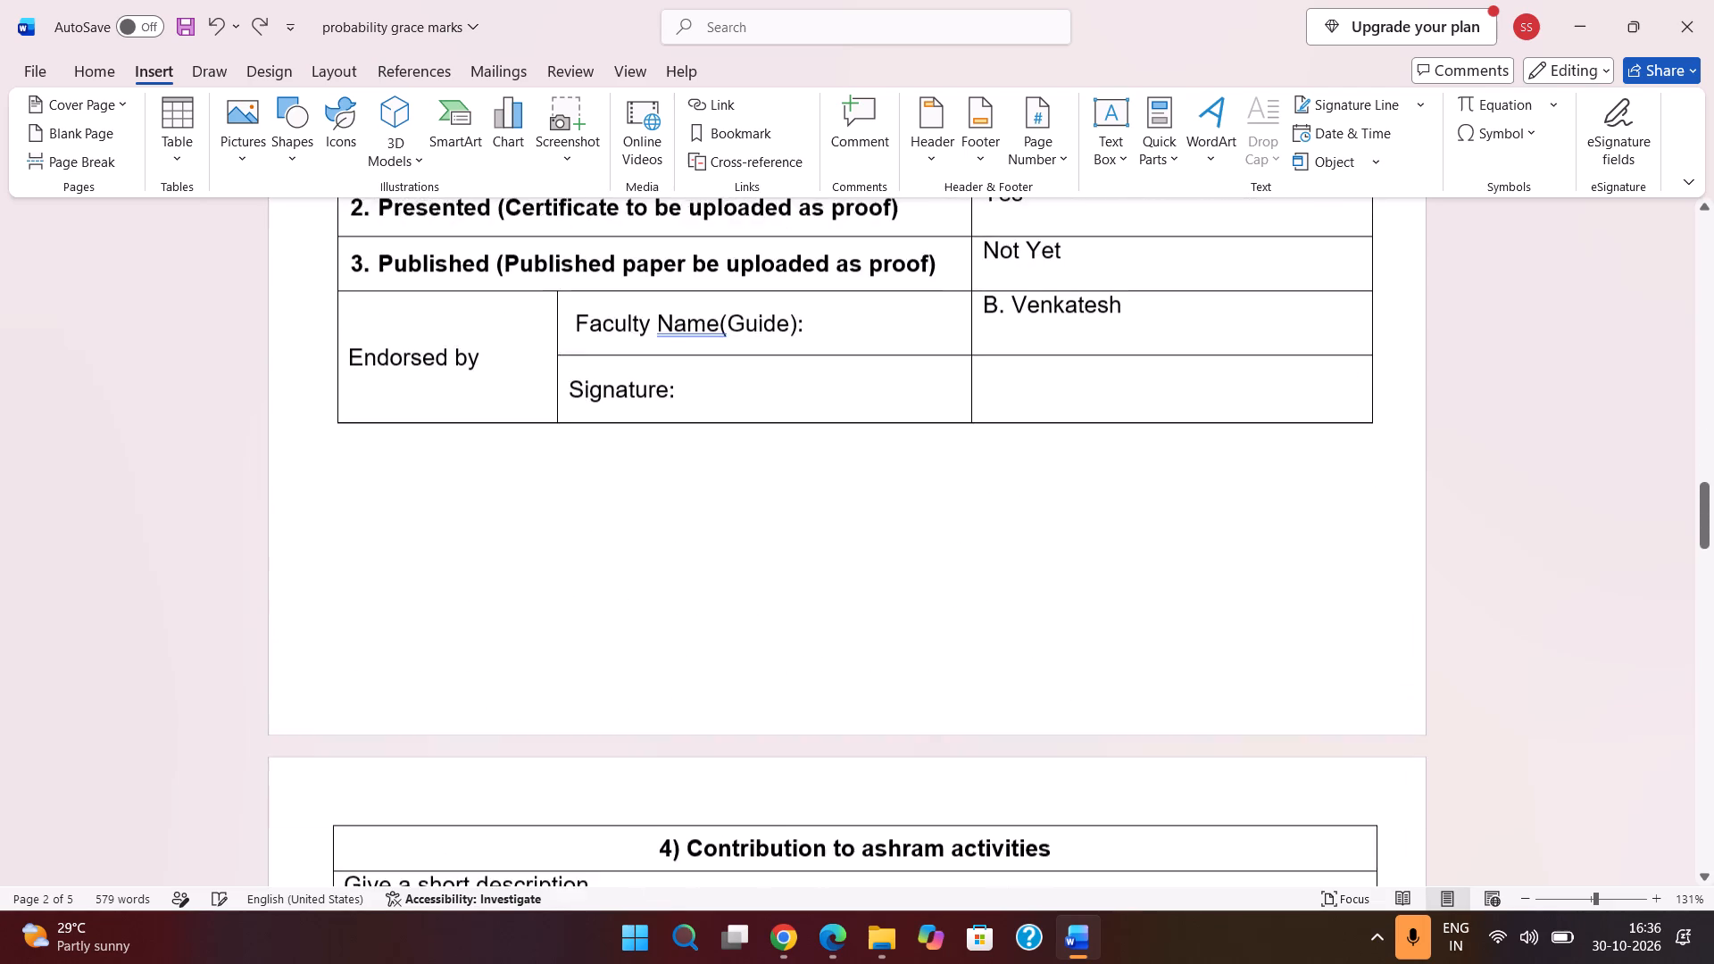
scroll(560, 570, "right", 1)
left_click(786, 573)
key("Return")
key("Return")
key("Return")
key("Return")
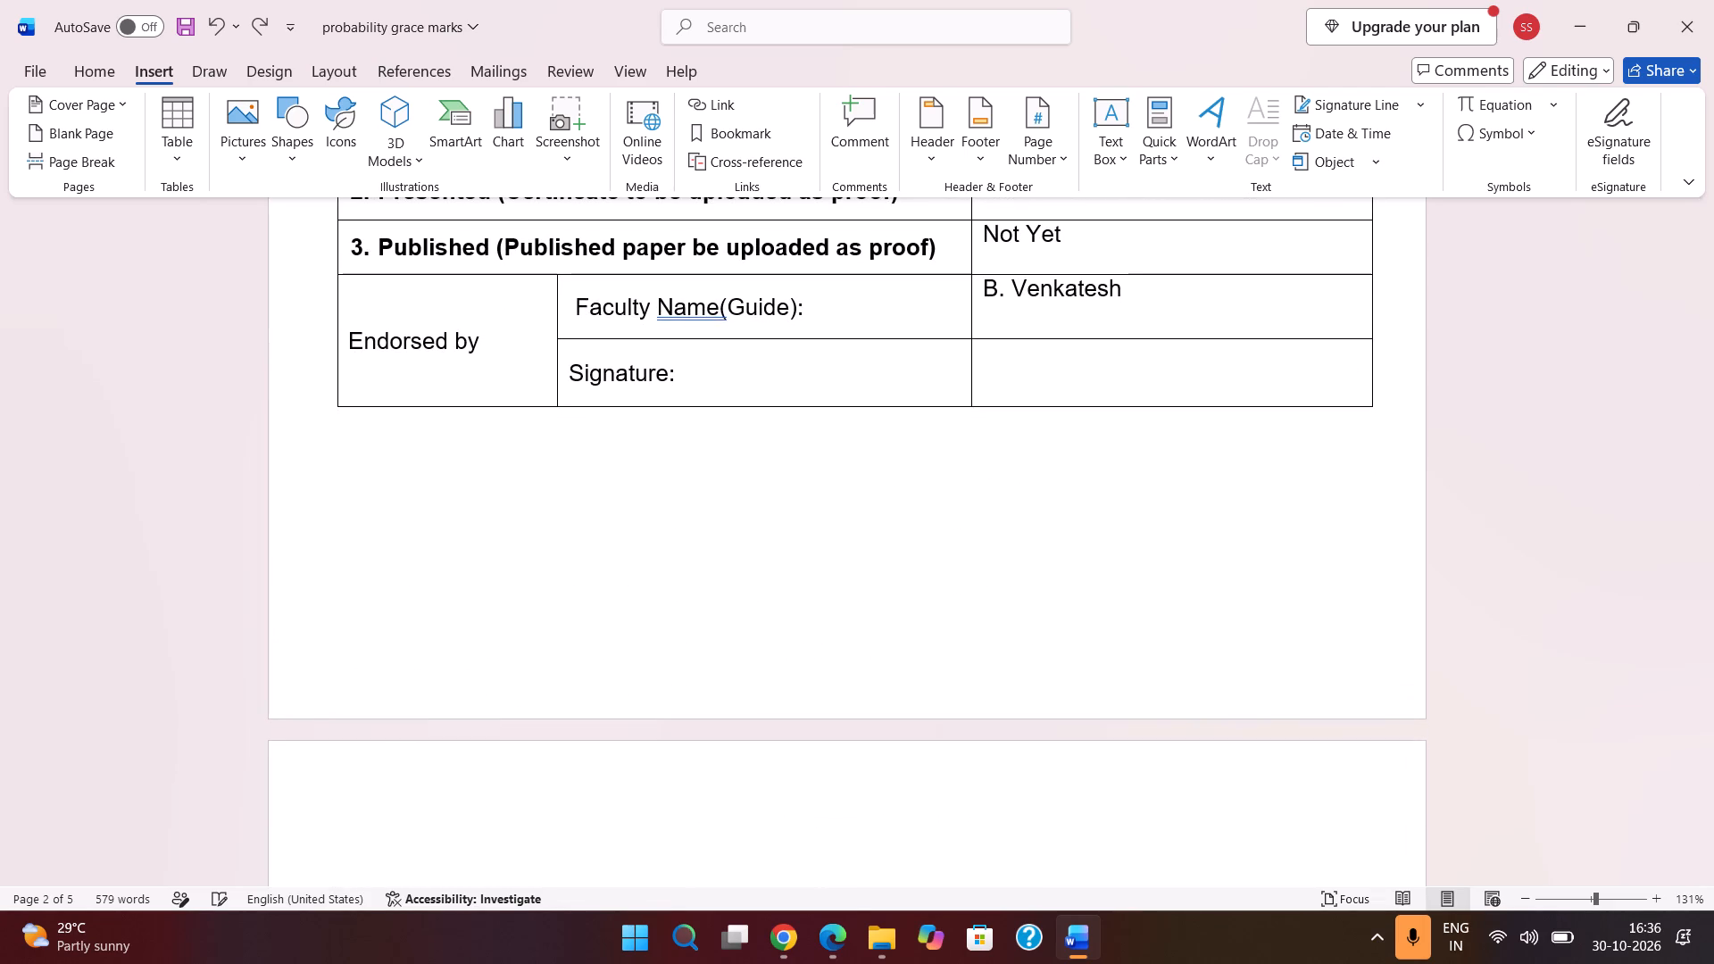
key("Return")
key("Return")
key("Return")
key("Return")
key("Return")
key("Return")
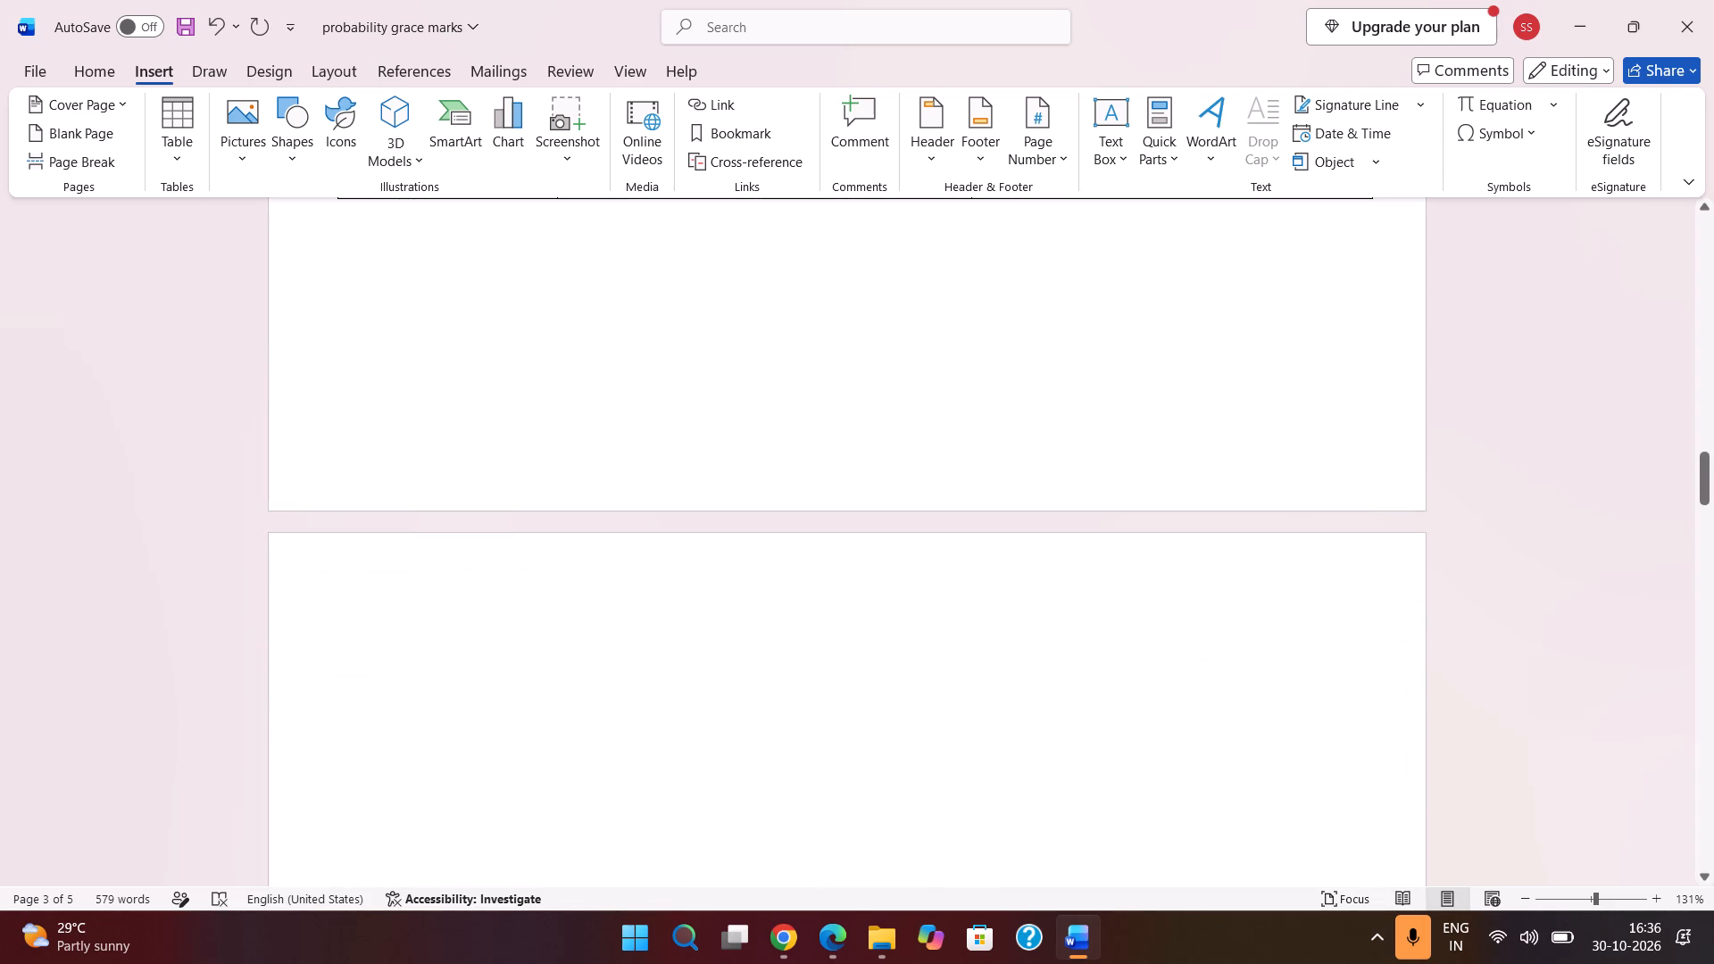
scroll(645, 707, "down", 3)
key("Return")
key("Return")
key("Return")
key("Return")
key("Return")
key("Return")
key("Return")
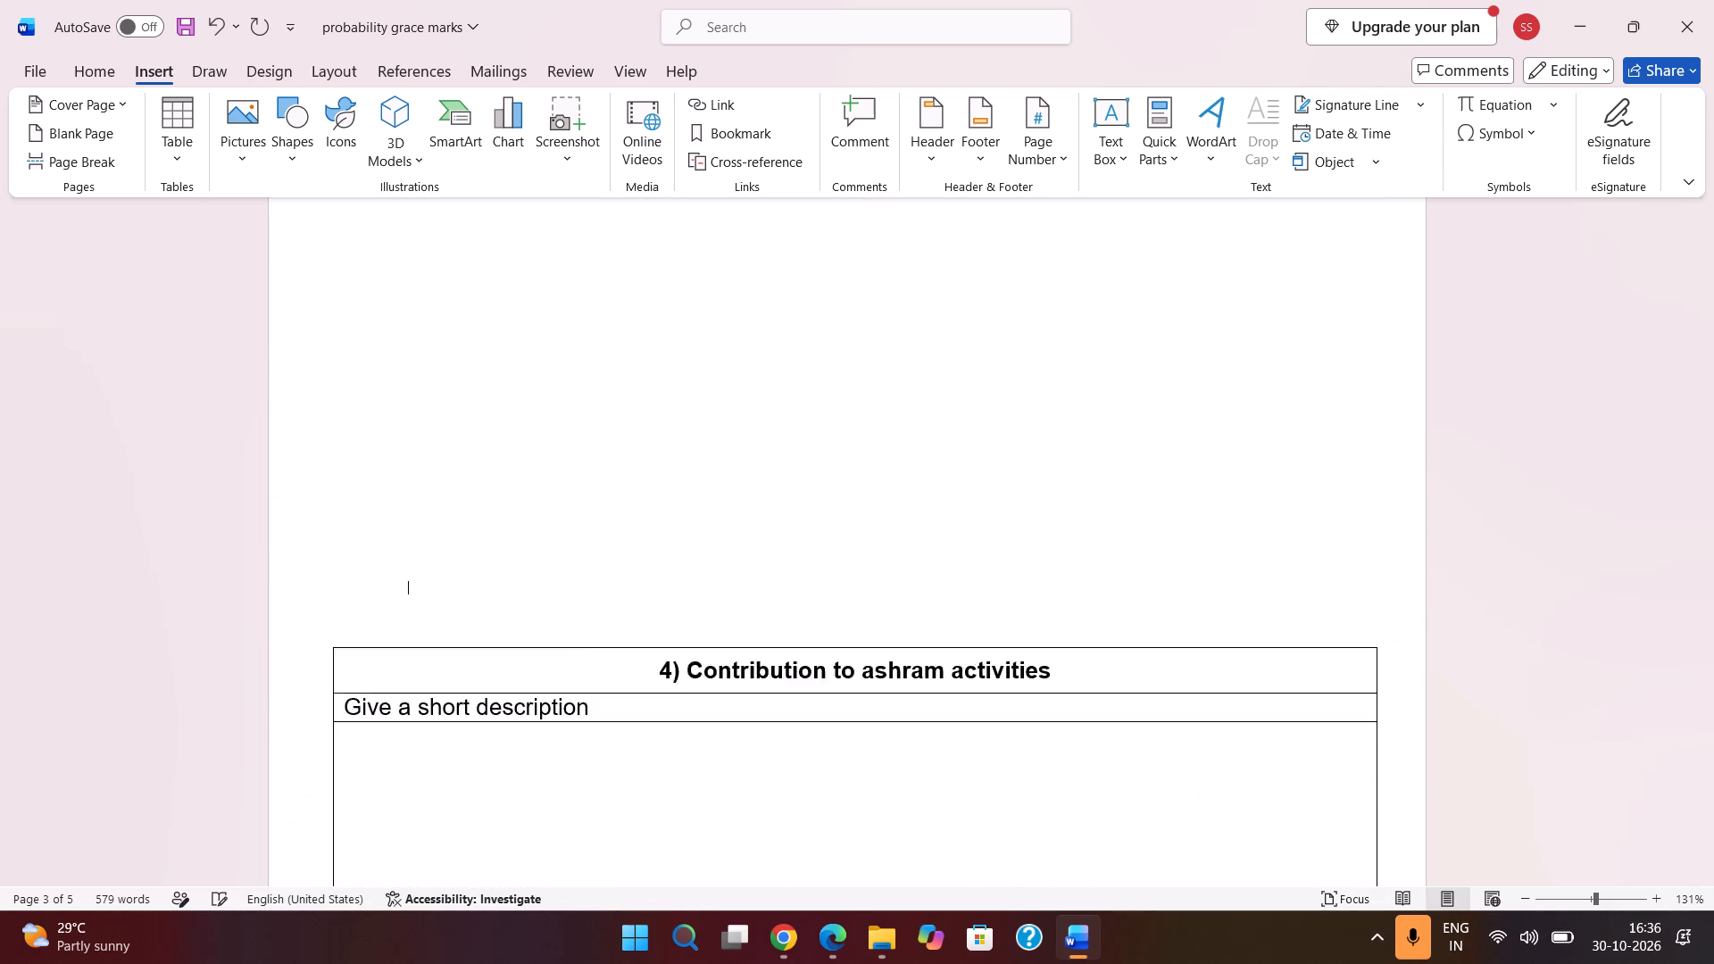
key("Return")
key("Return")
key("Return")
key("Return")
Paste the copied ICRTACM acceptance mail picture at the top of page 3, in the empty space before section 4.
scroll(645, 707, "up", 1)
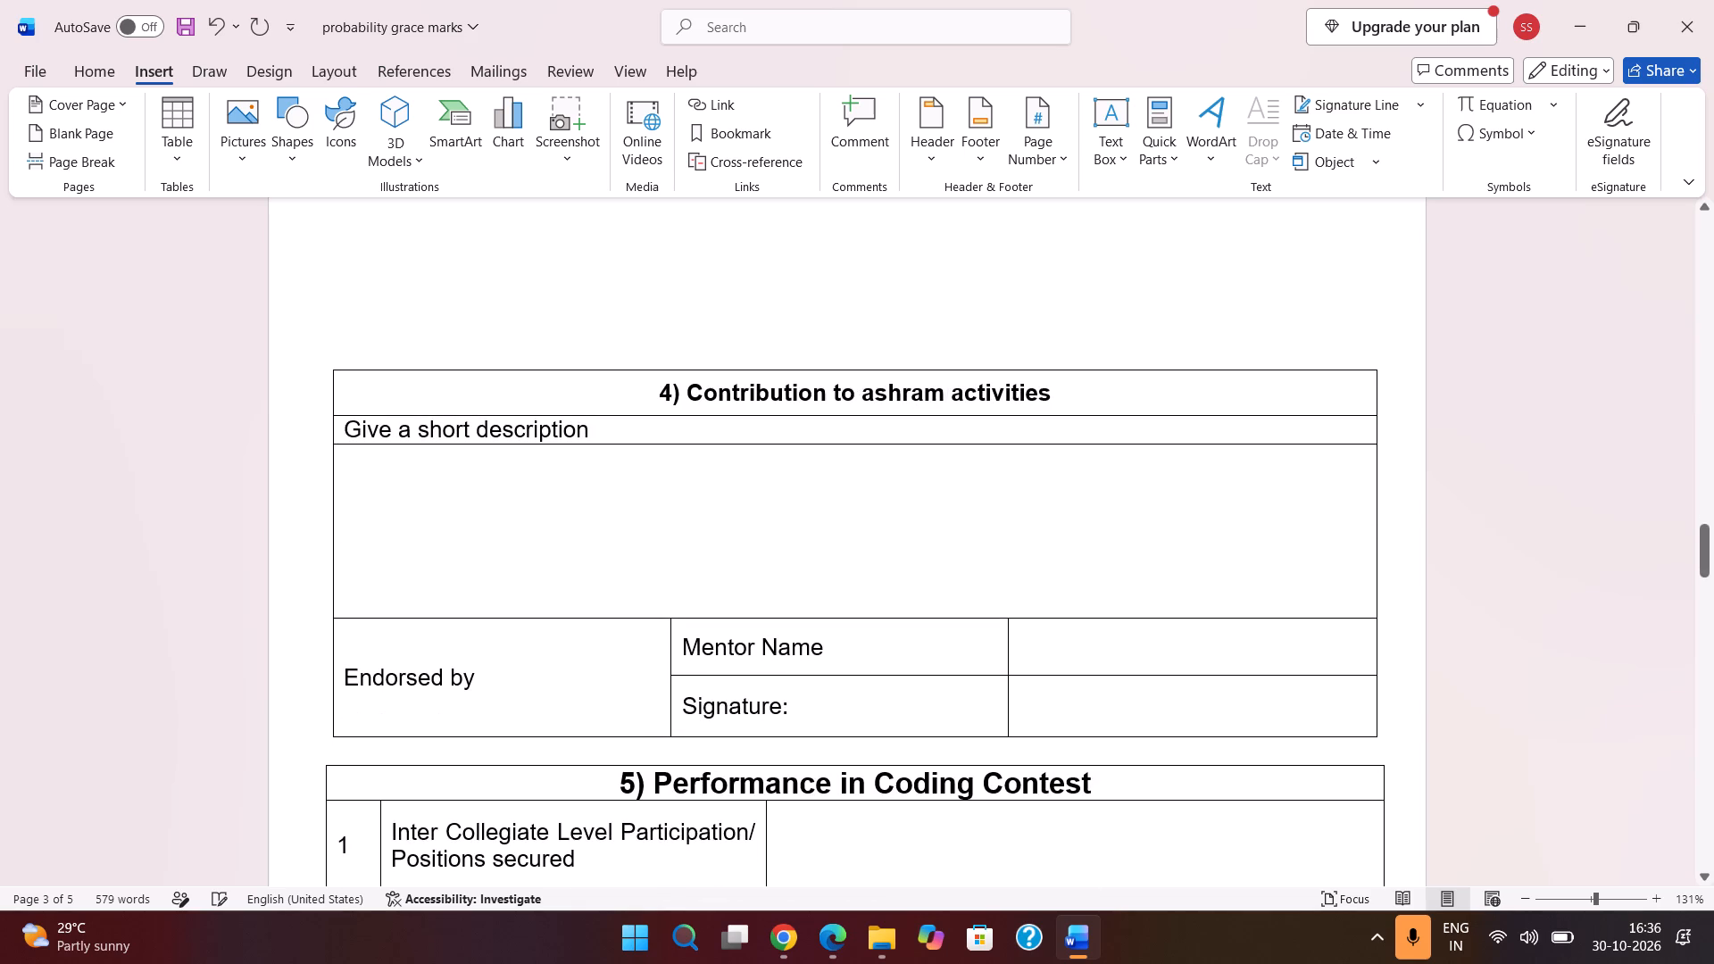
scroll(645, 707, "up", 1)
scroll(645, 707, "down", 18)
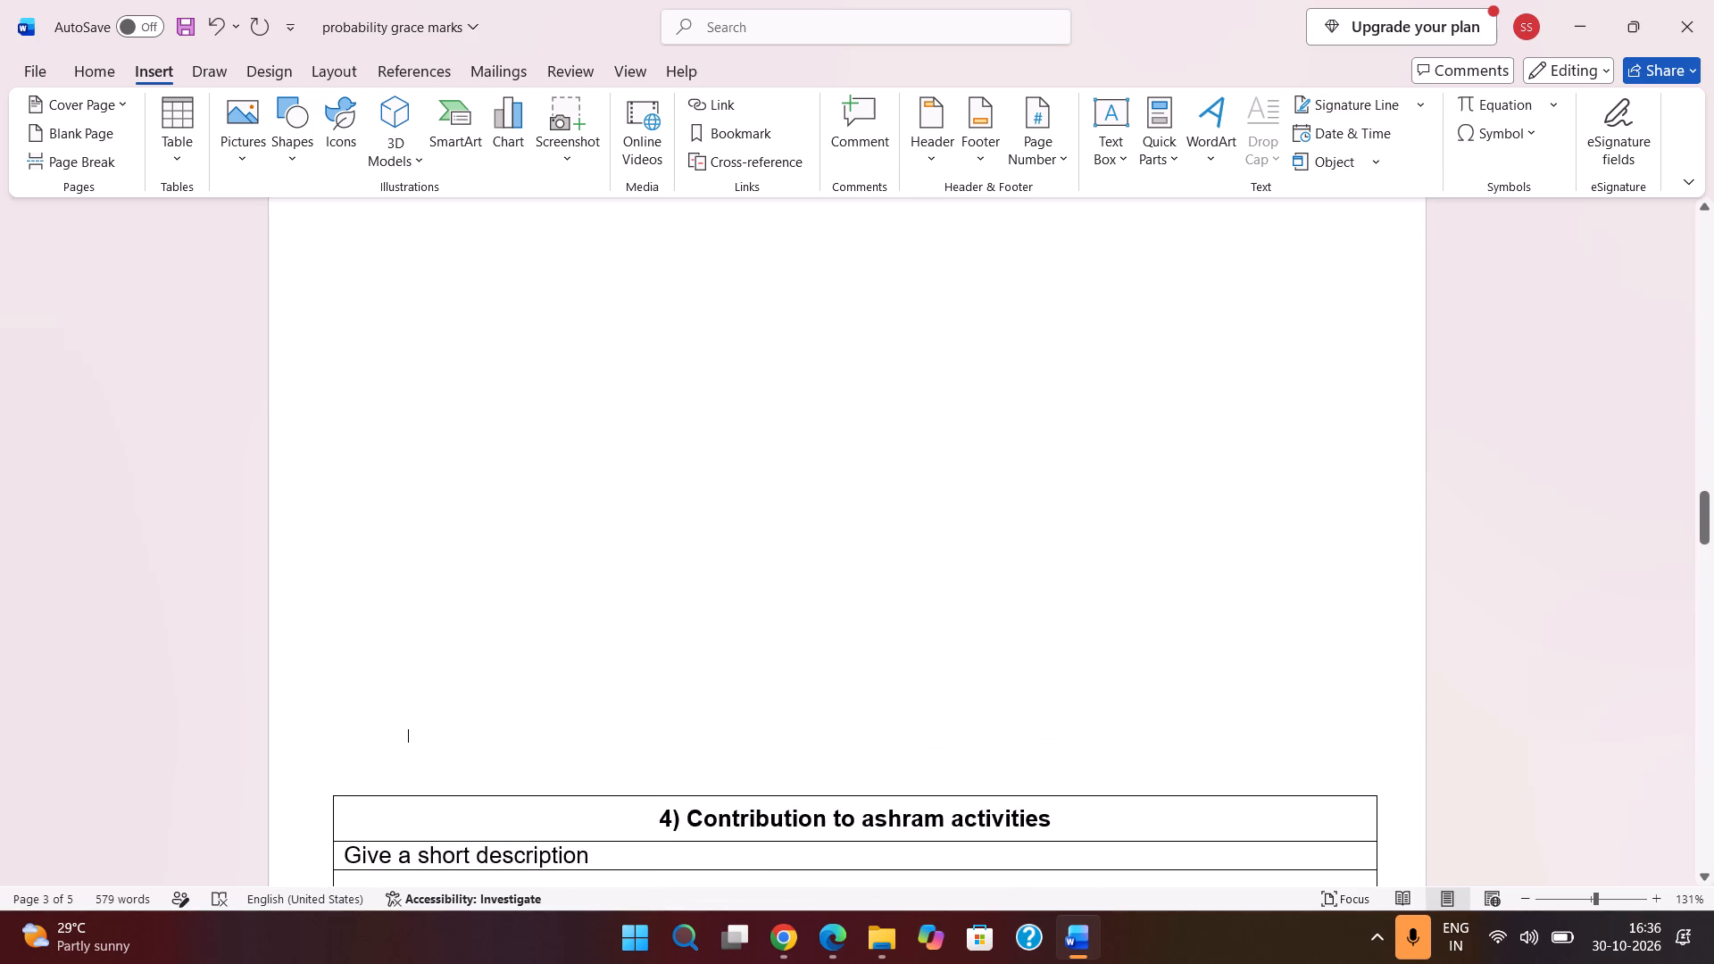
scroll(690, 571, "down", 14)
scroll(690, 571, "up", 2)
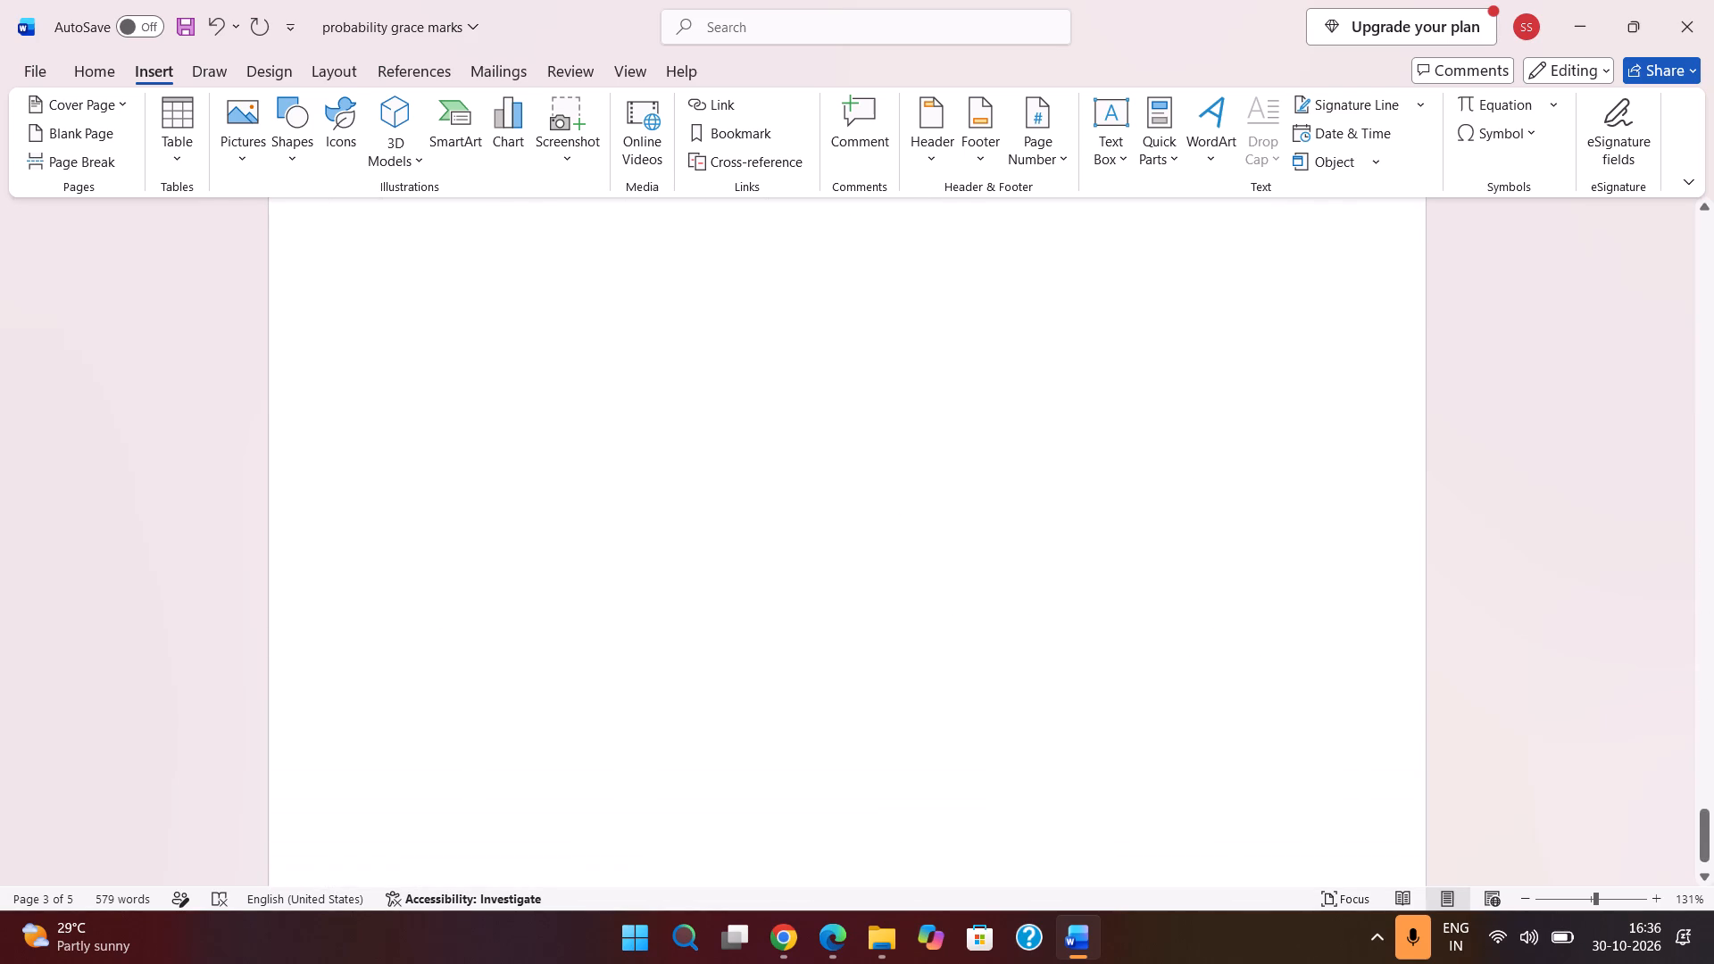
scroll(690, 571, "up", 14)
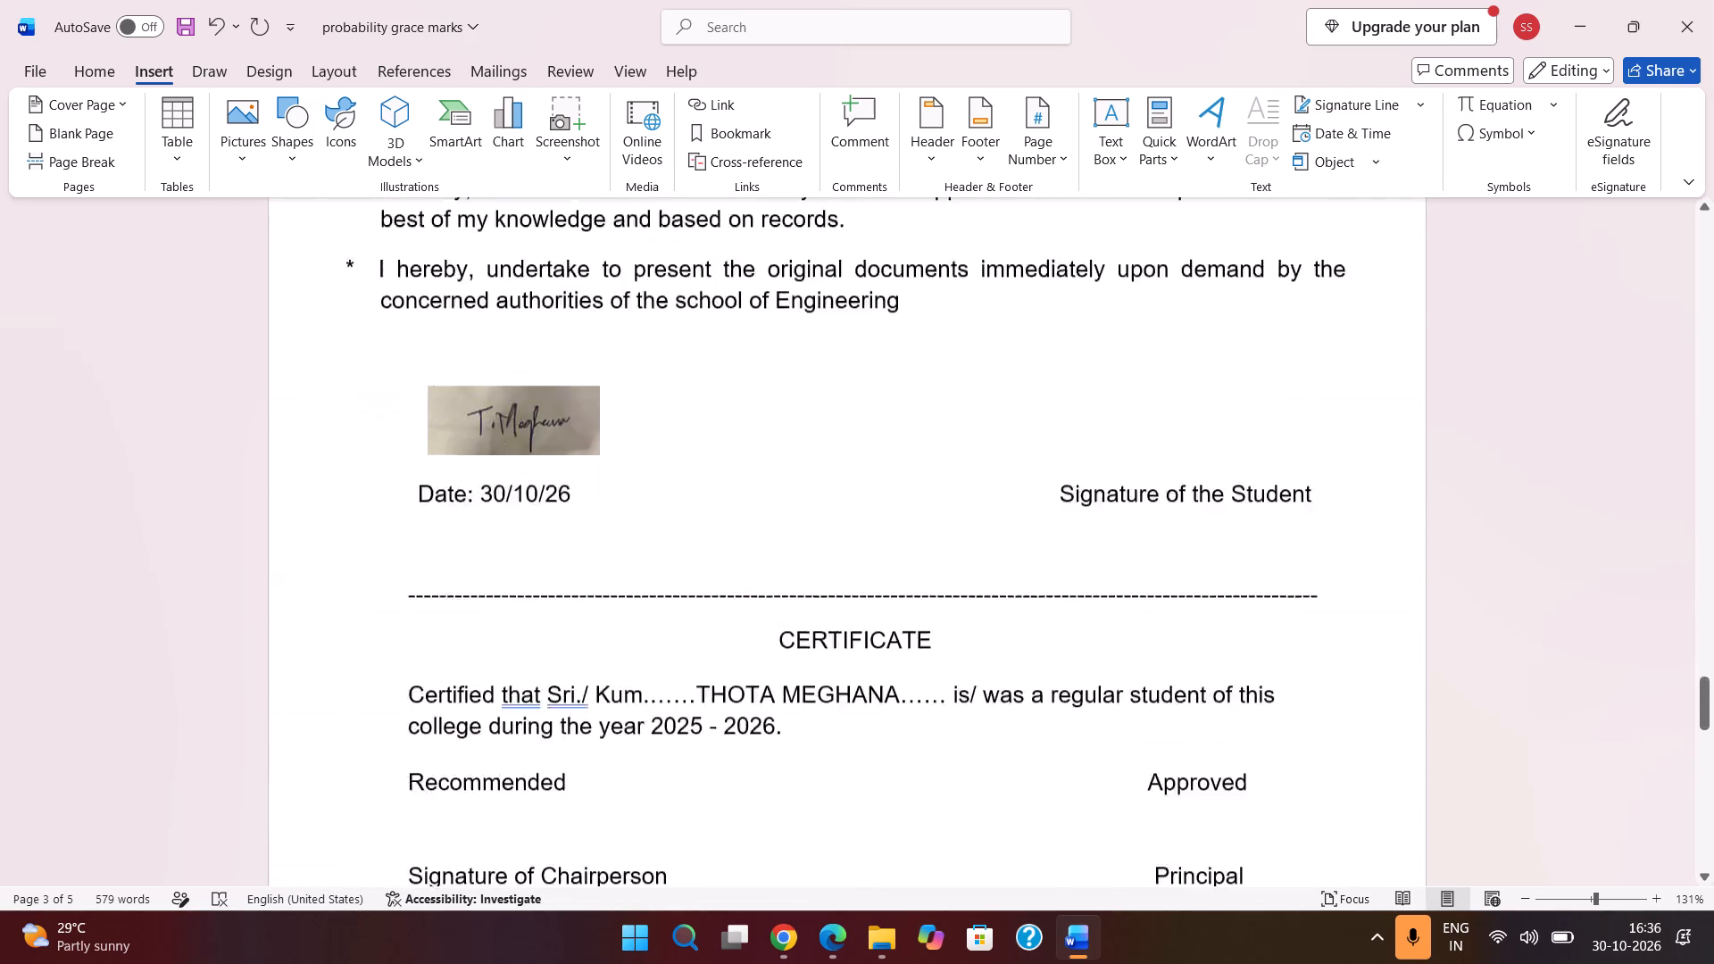
scroll(690, 571, "up", 3)
scroll(690, 571, "down", 1)
scroll(690, 571, "up", 3)
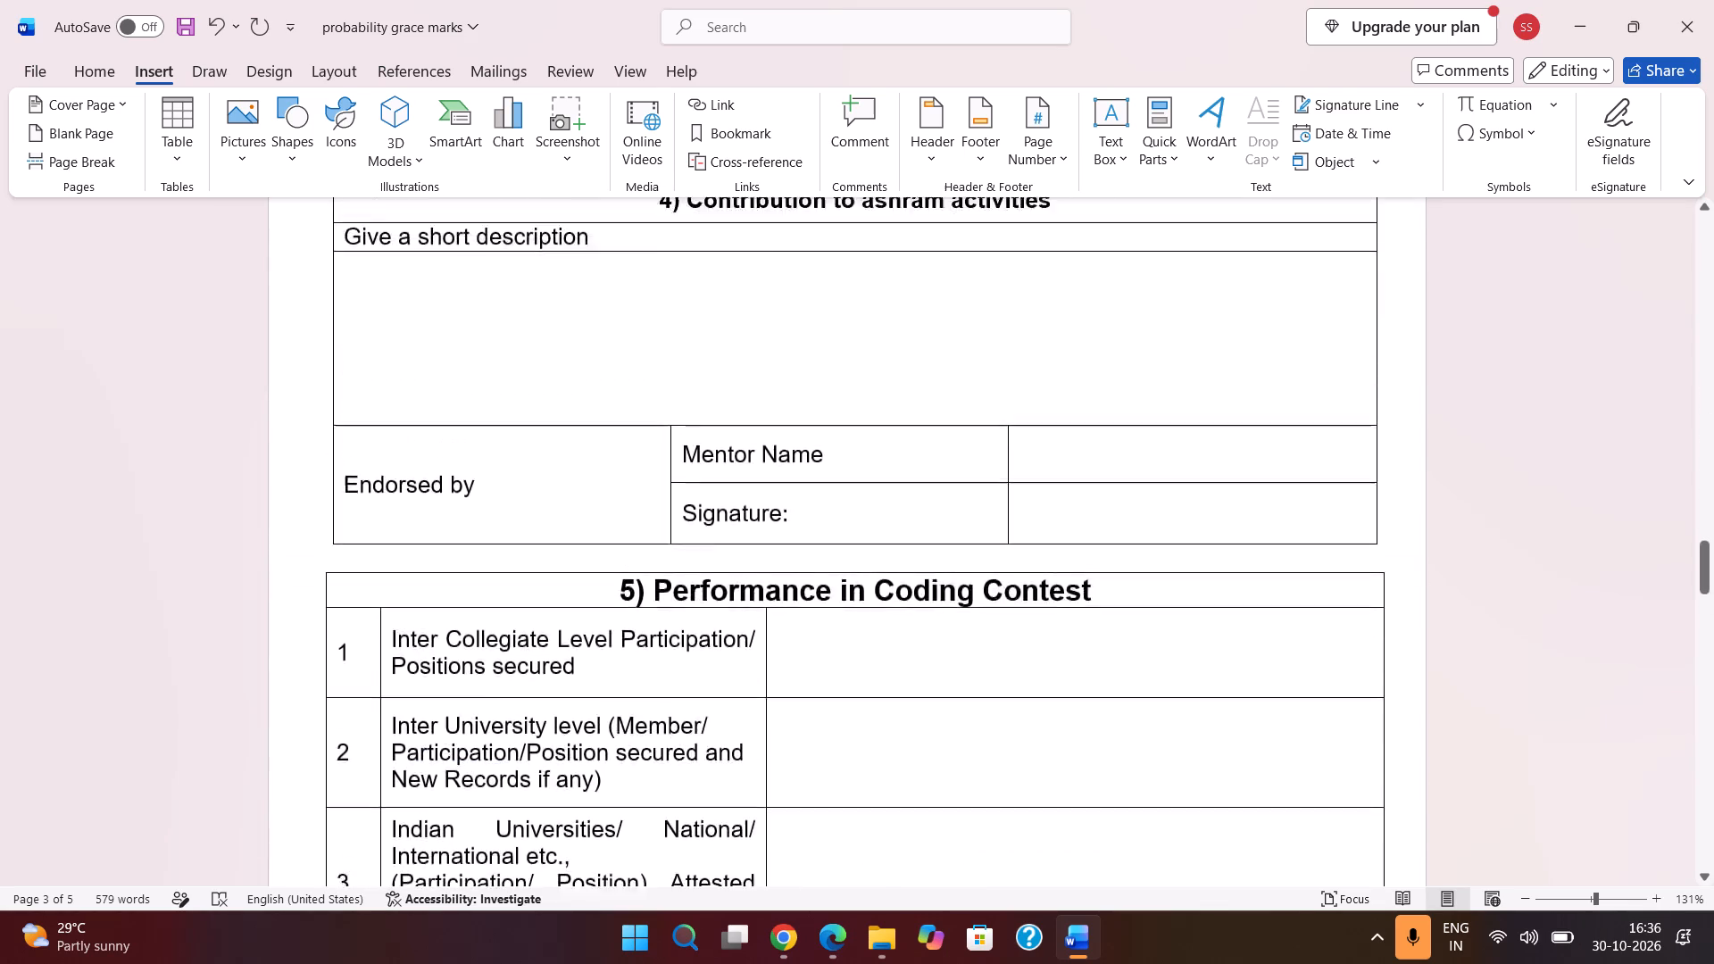
scroll(690, 571, "up", 5)
left_click(516, 337)
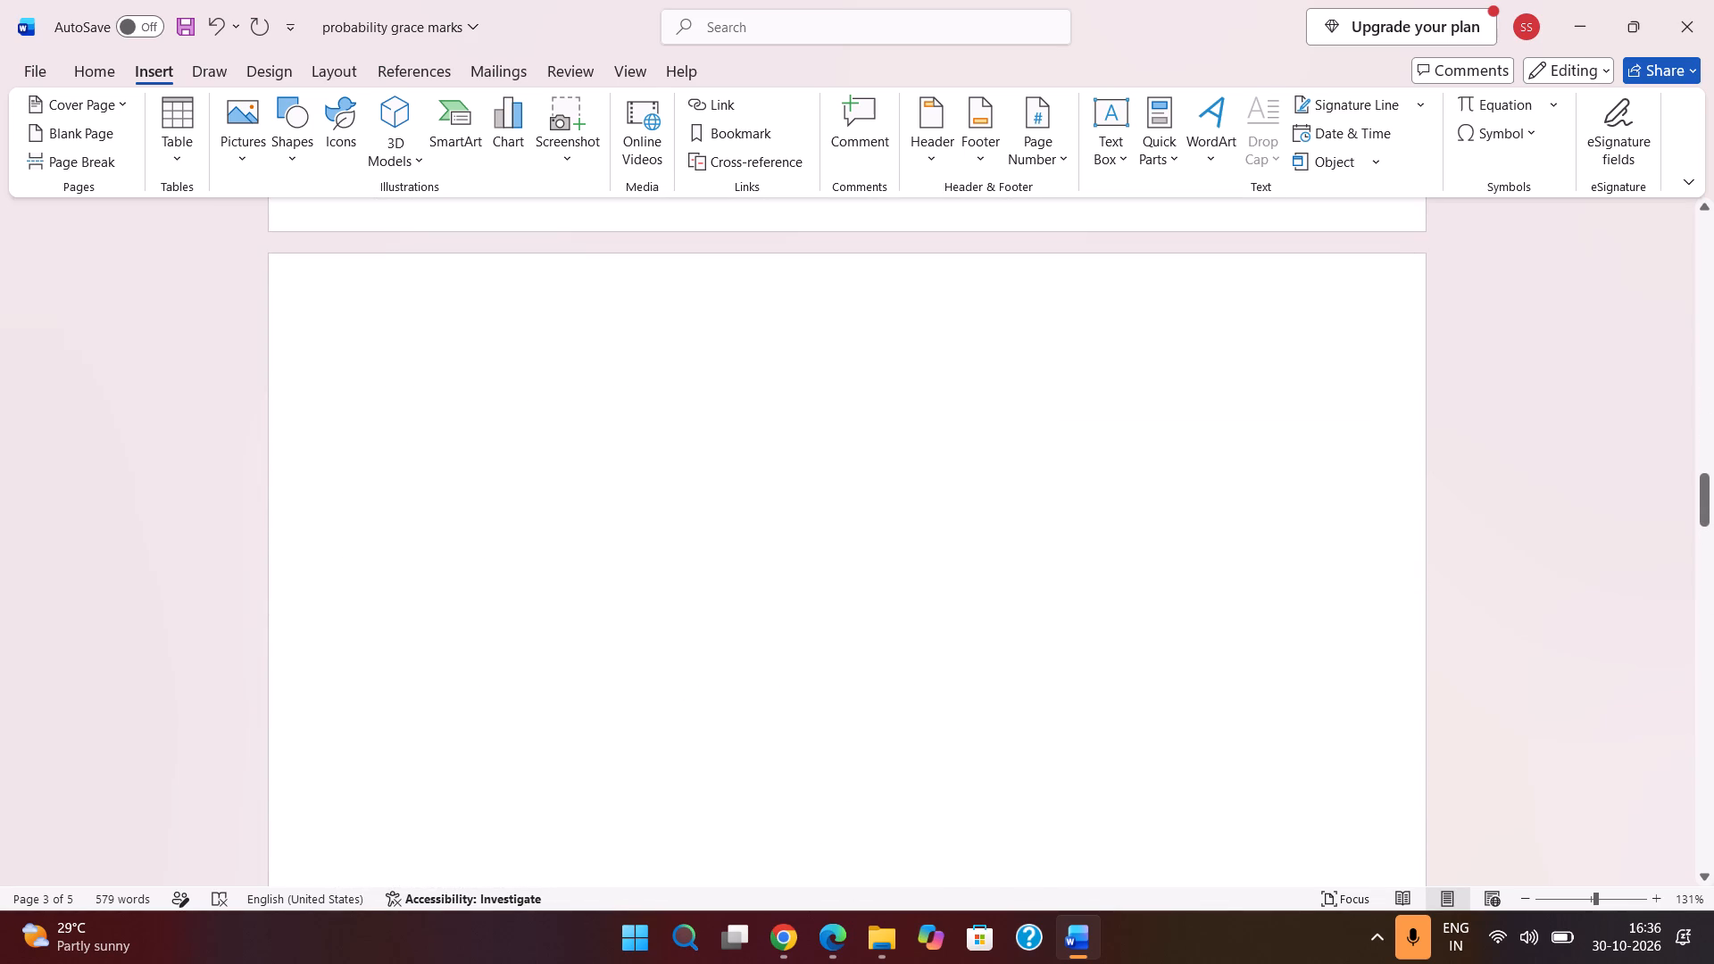
key("ctrl+v")
Stretch the acceptance mail picture slightly taller, keeping its width.
left_click(530, 511)
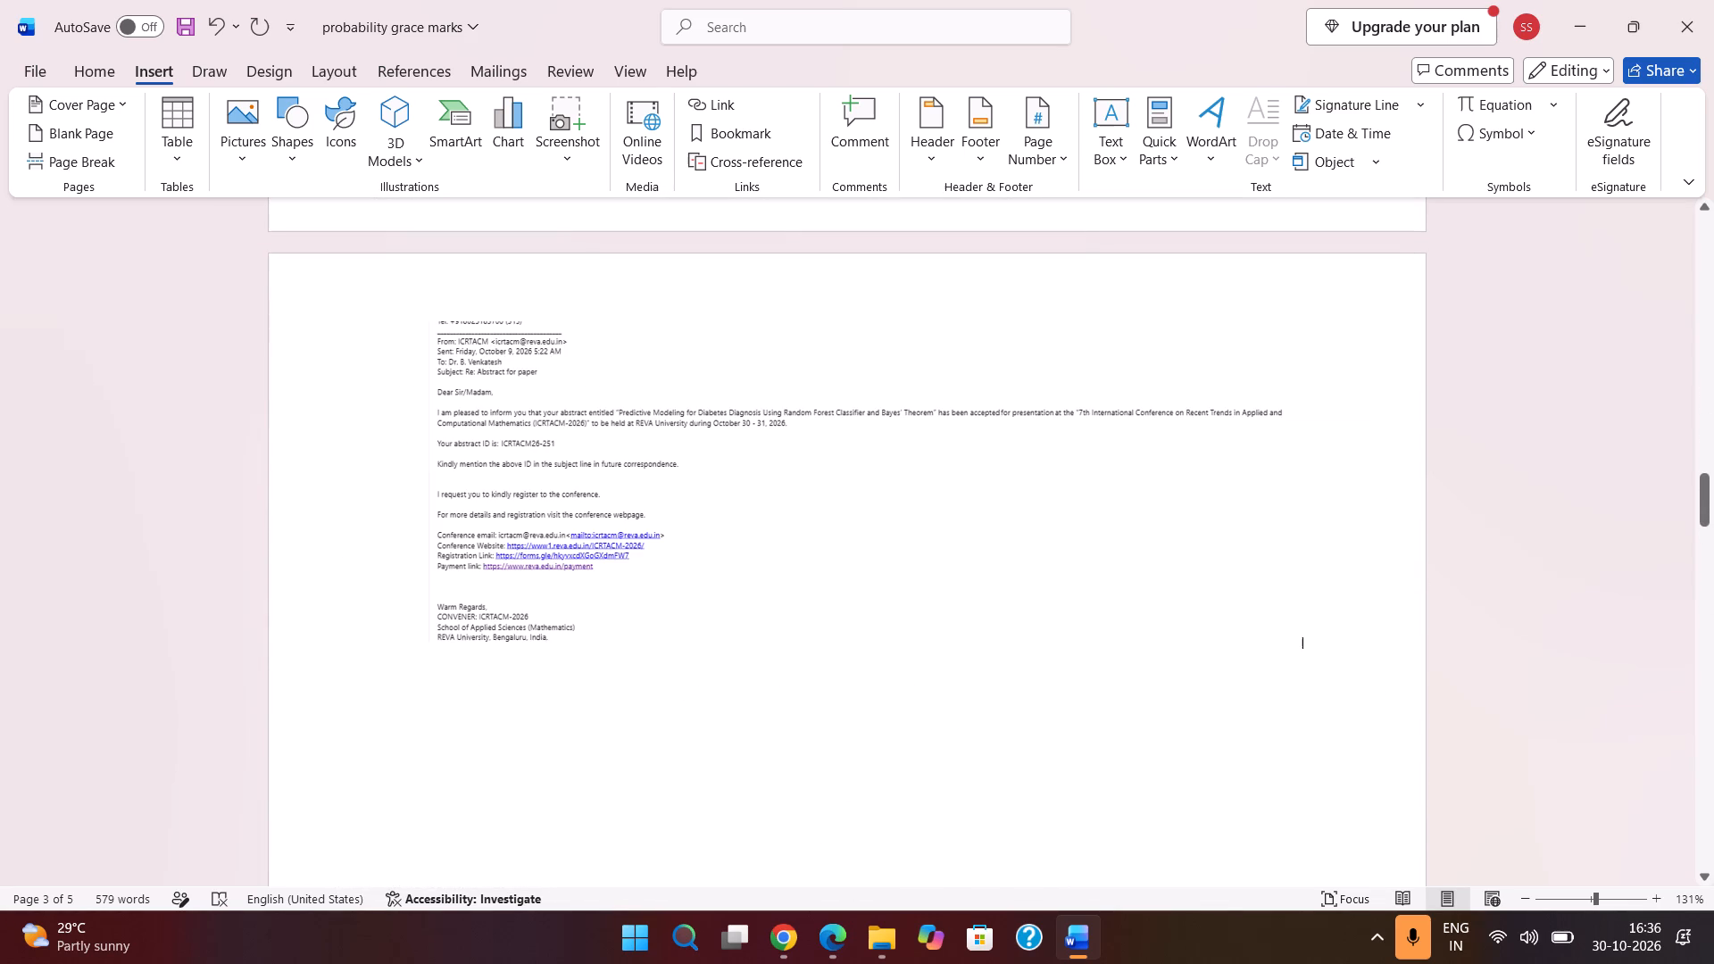
left_click_drag(861, 647, 857, 686)
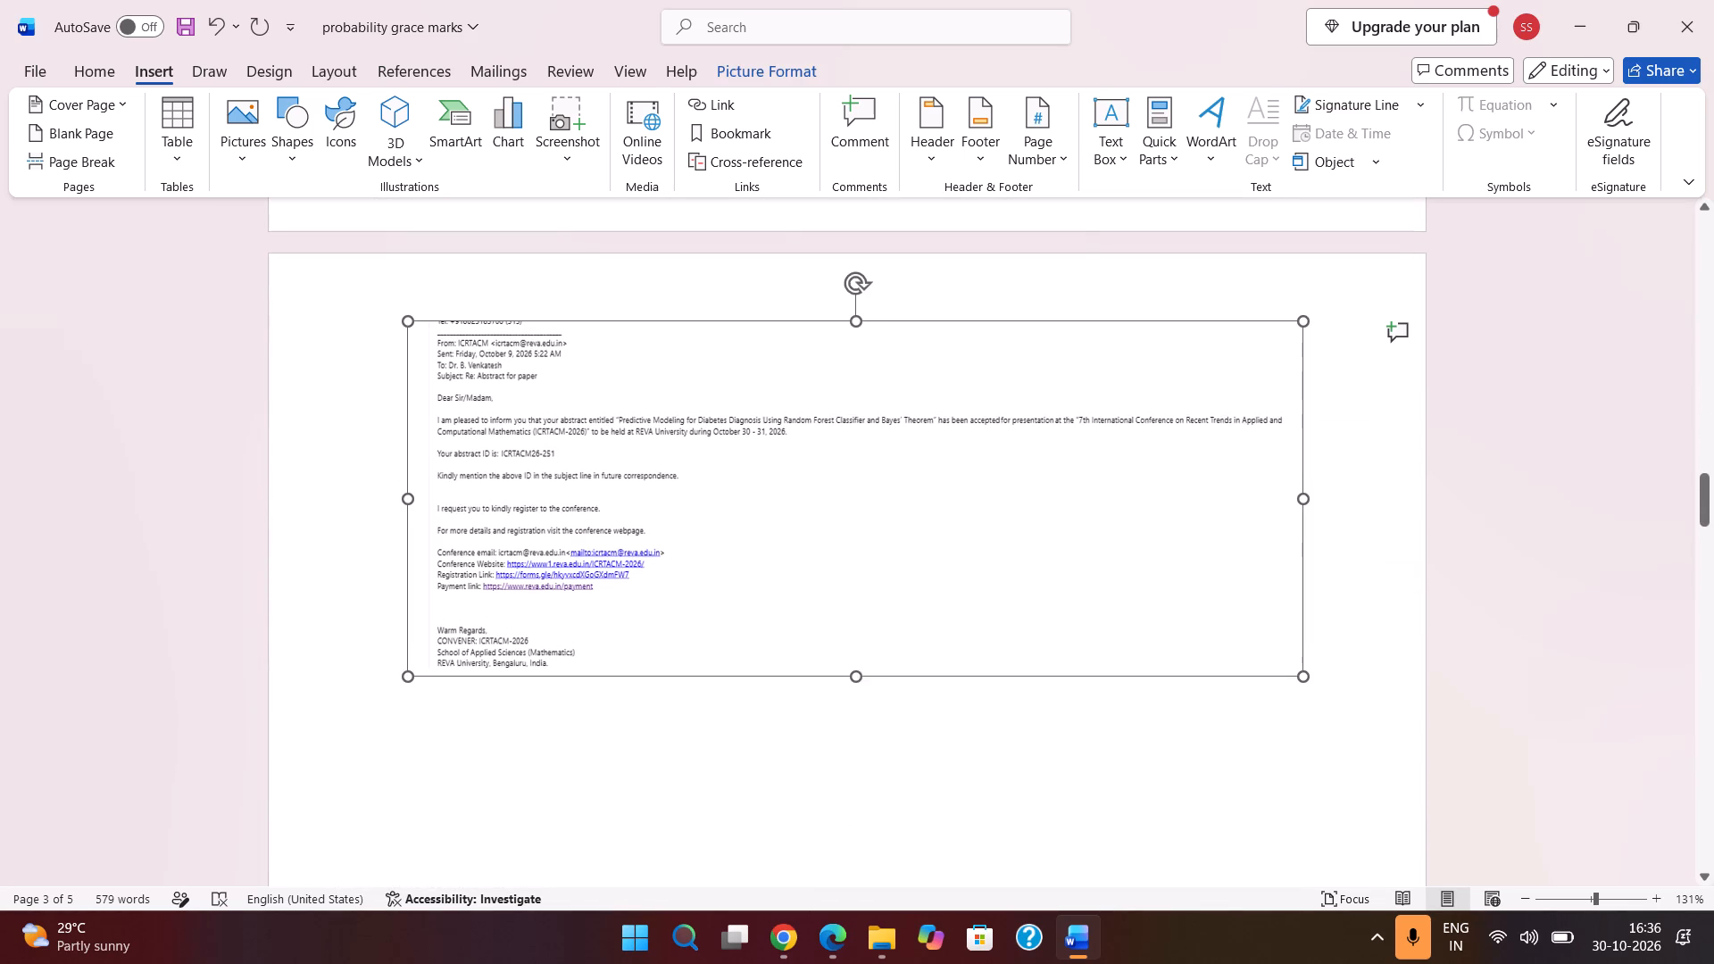
left_click_drag(857, 686, 855, 695)
left_click(786, 570)
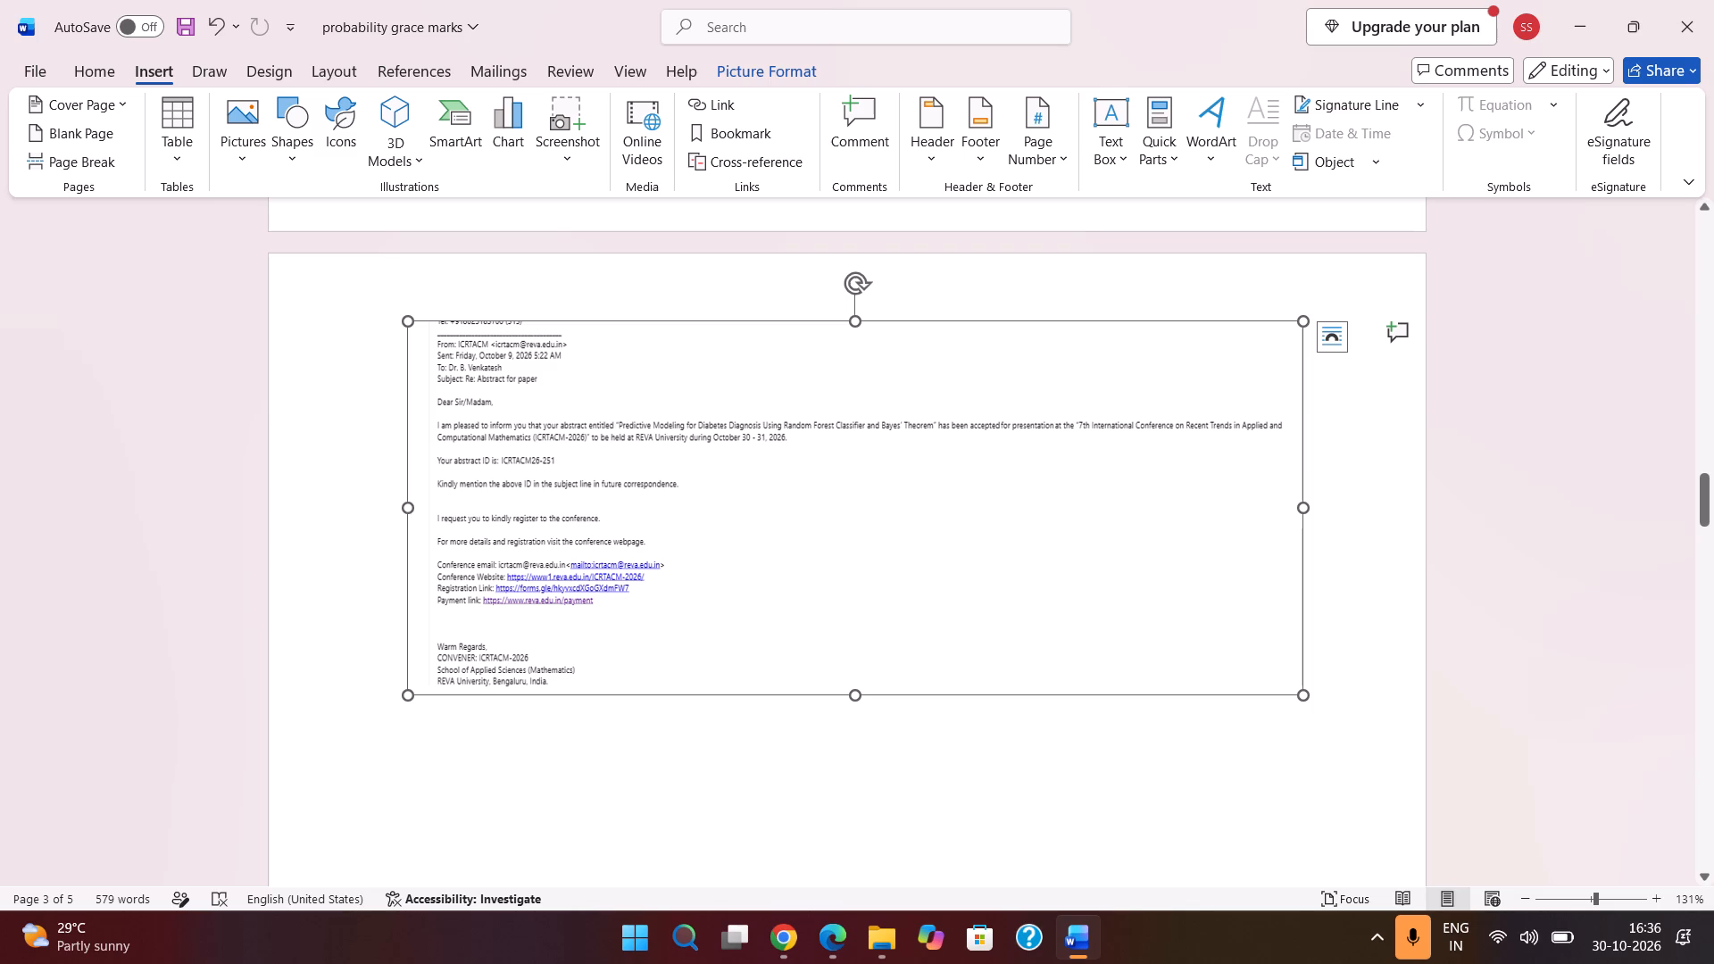
left_click(741, 692)
left_click(683, 812)
Delete 18 surplus blank lines between the acceptance mail picture and section 4, so the section sits just beneath the picture.
scroll(683, 812, "down", 3)
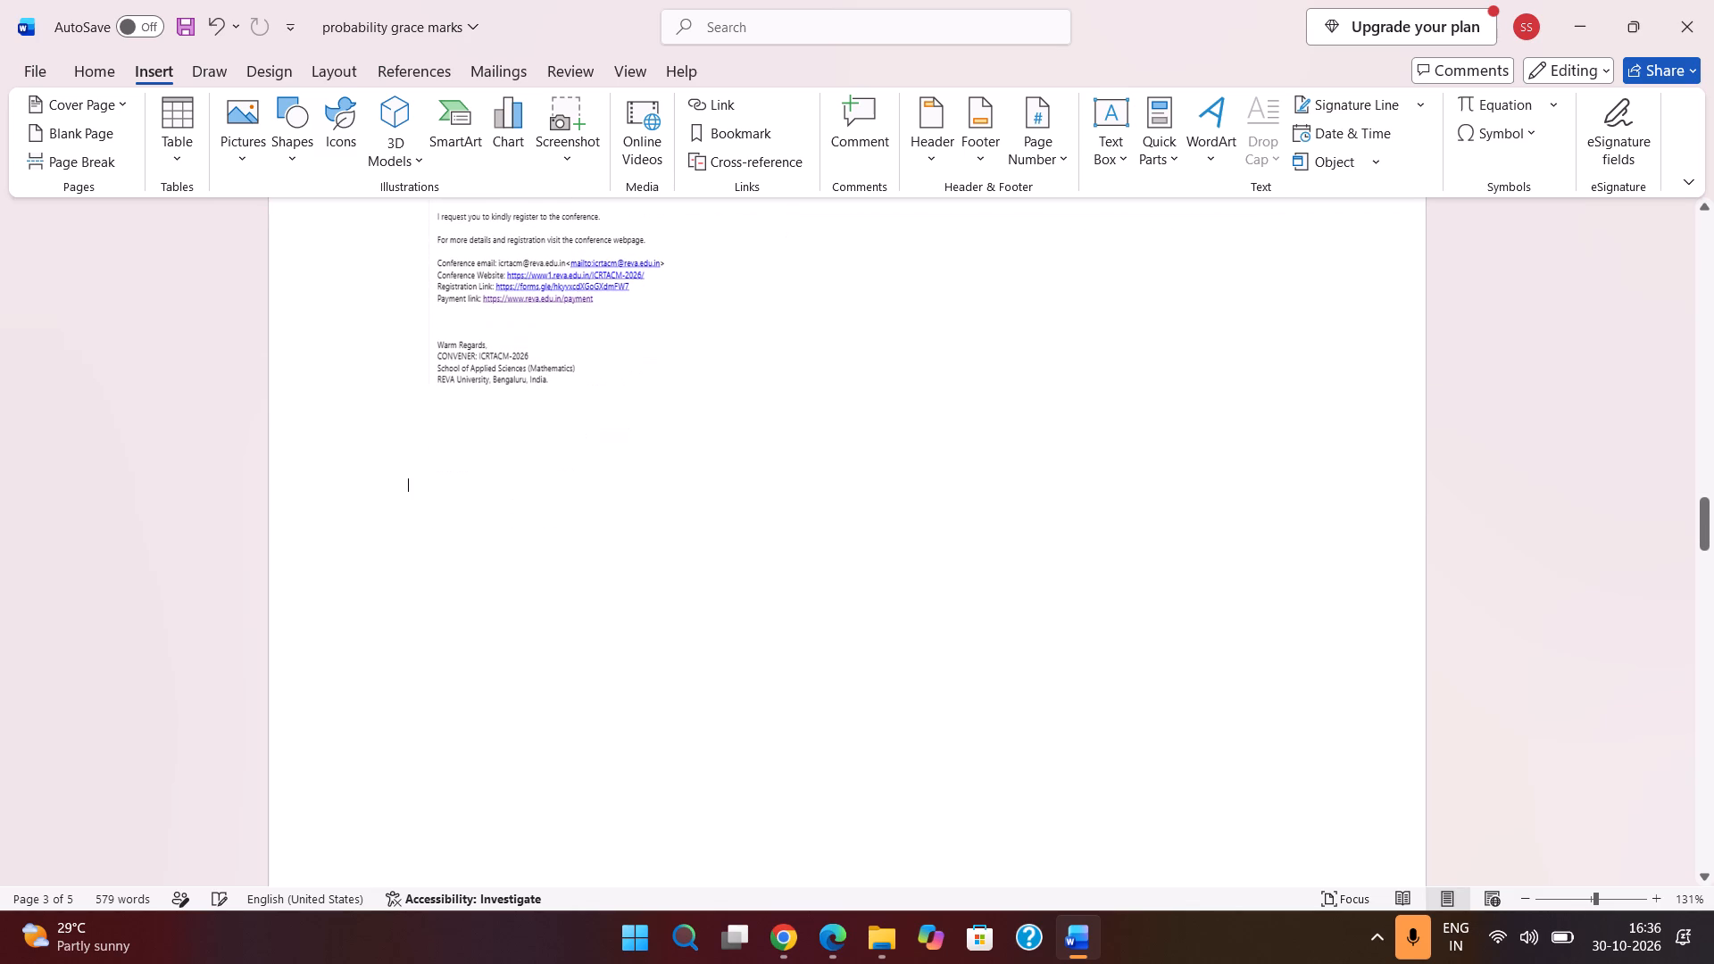
scroll(683, 812, "down", 2)
left_click(465, 760)
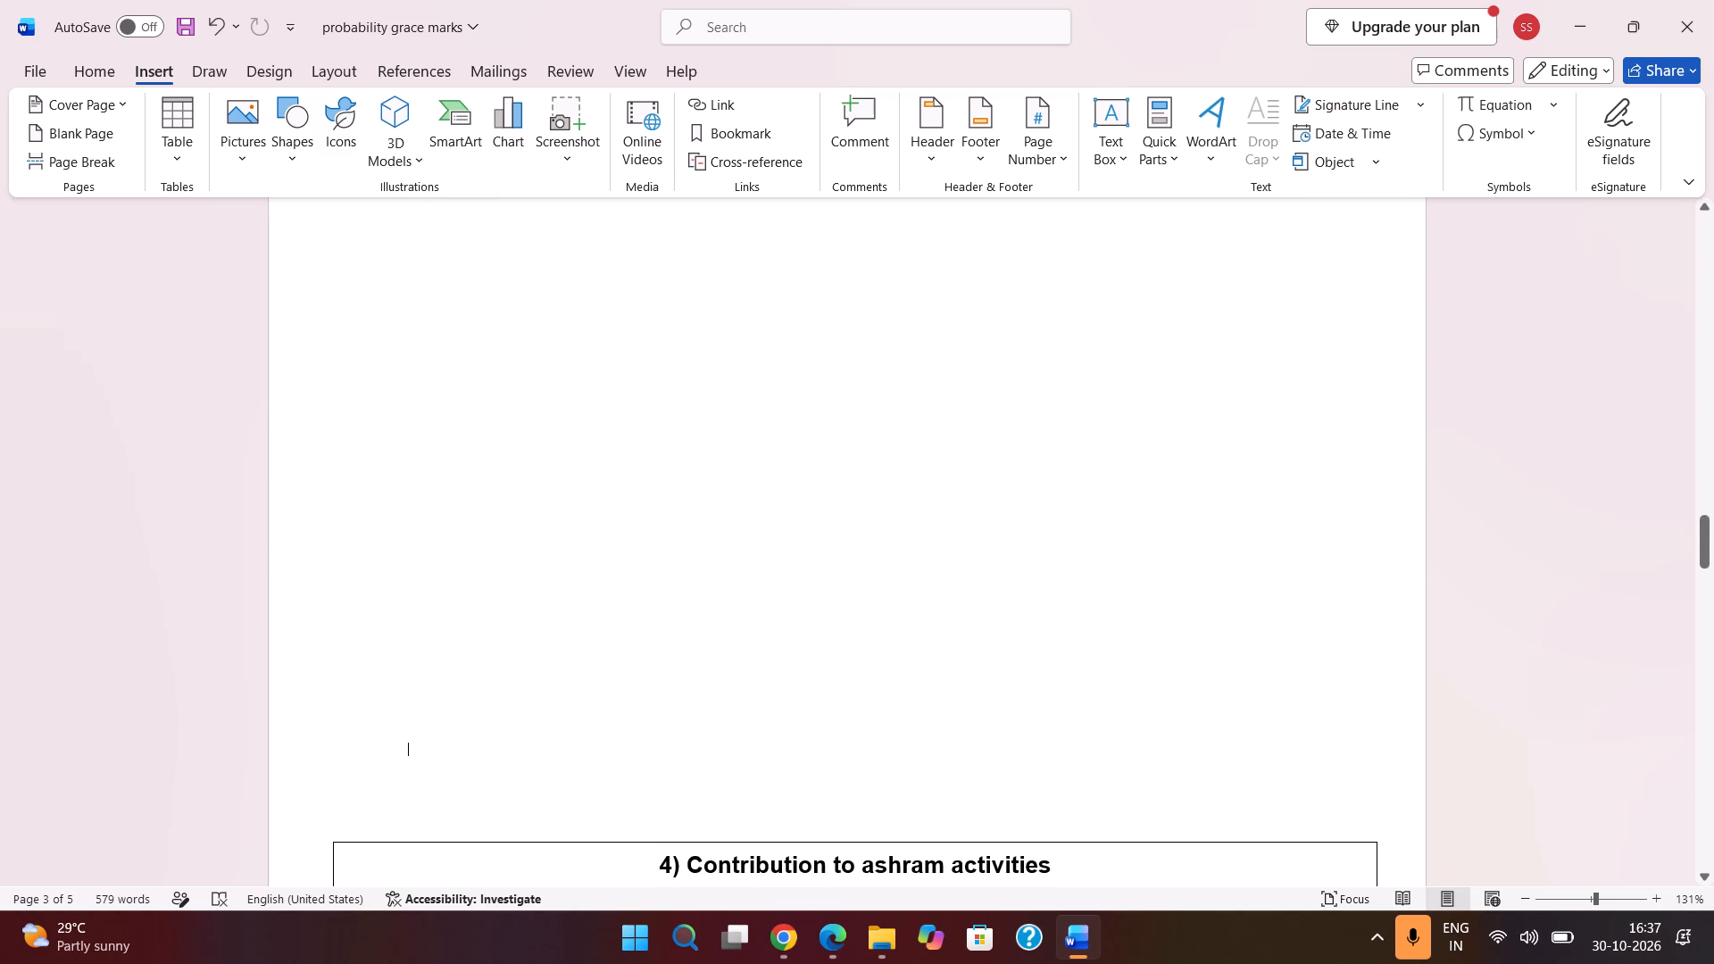
key("BackSpace")
key("BackSpace")
key("BackSpace")
key("BackSpace")
key("BackSpace")
key("BackSpace")
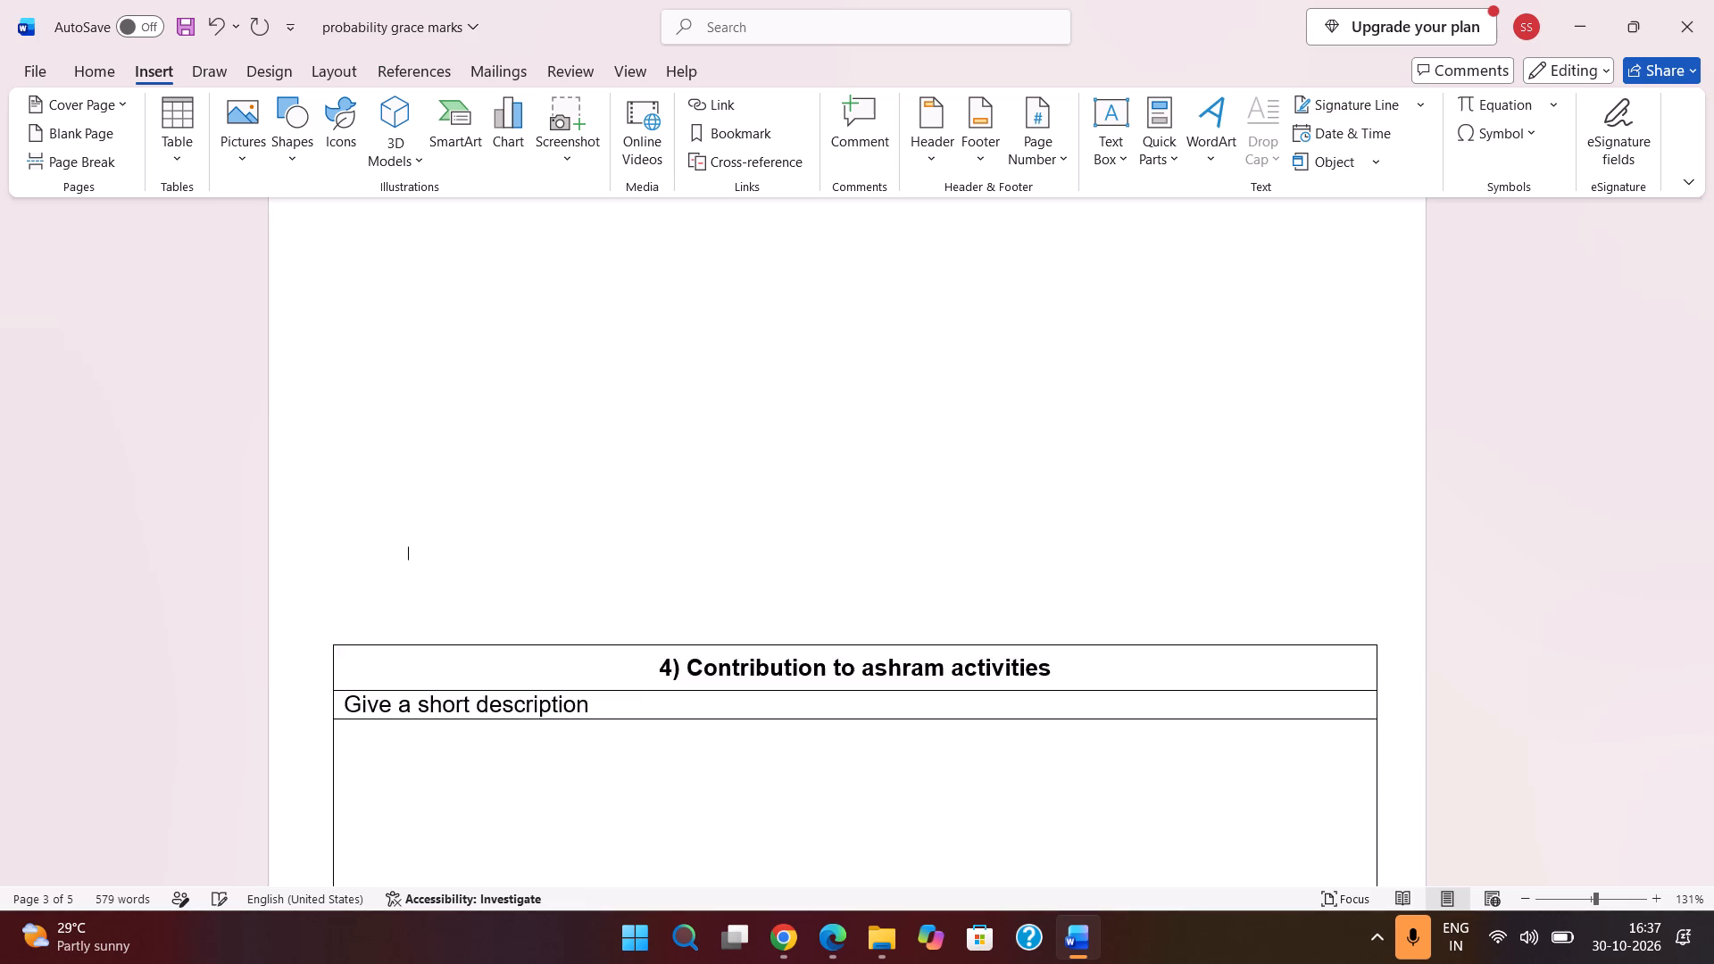
key("BackSpace")
key("BackSpace")
key("BackSpace")
key("BackSpace")
key("BackSpace")
key("BackSpace")
key("BackSpace")
key("BackSpace")
scroll(465, 760, "up", 1)
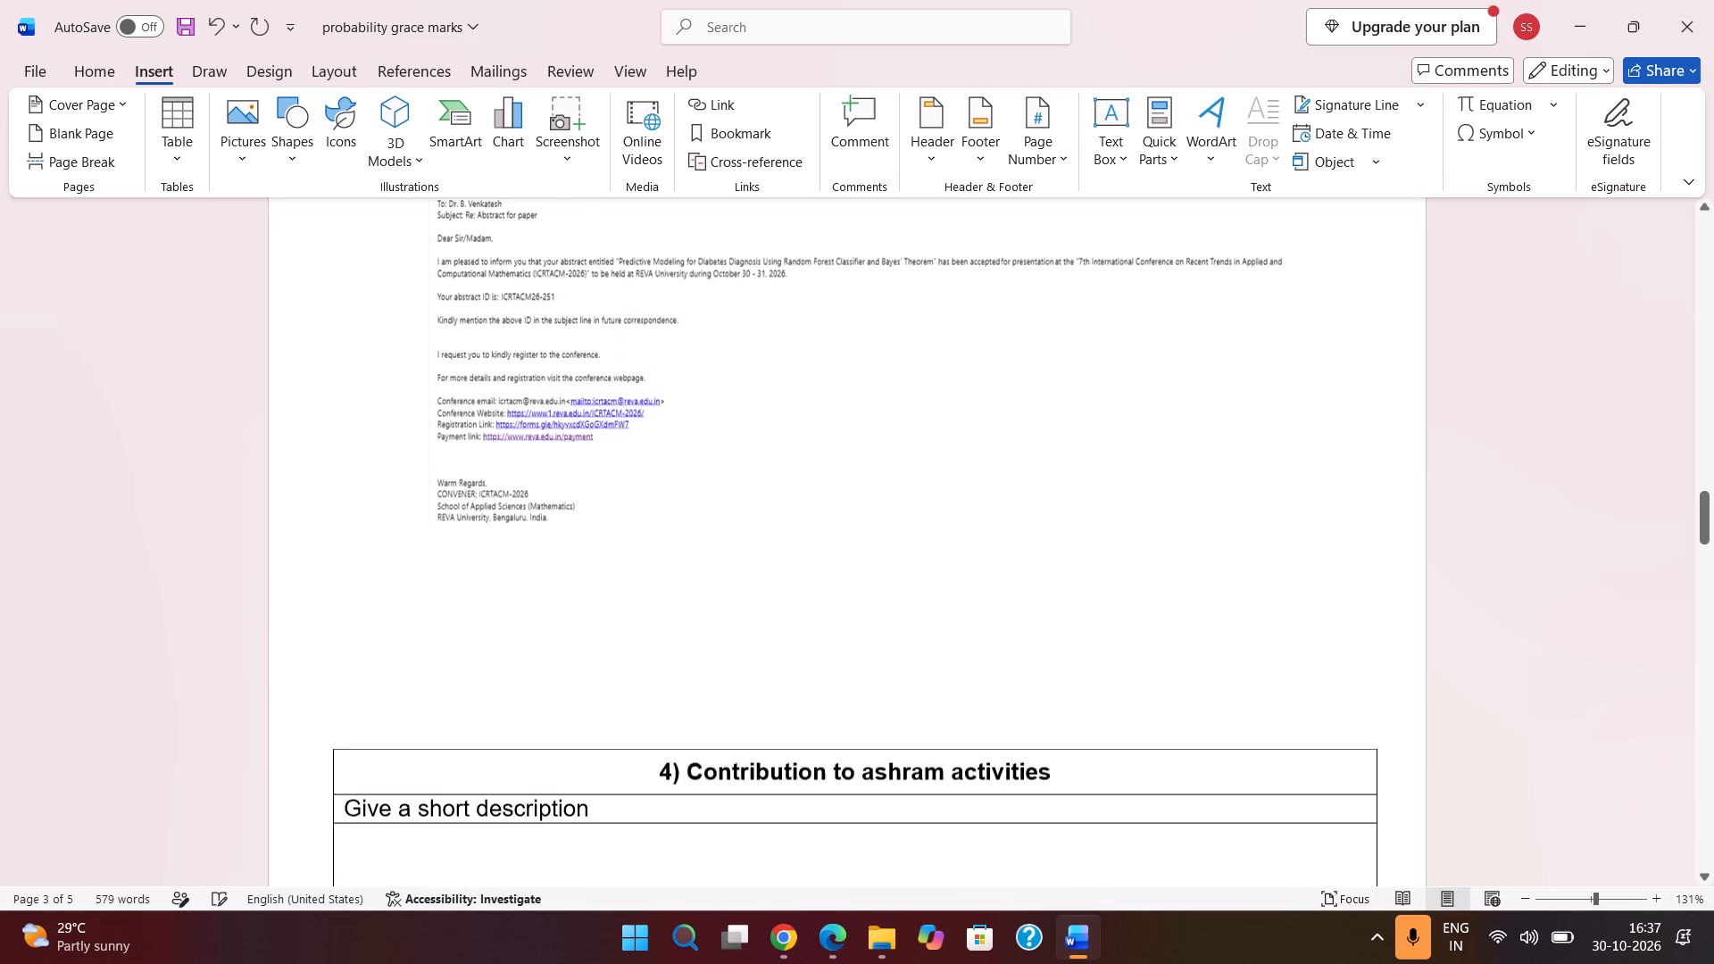
scroll(465, 760, "up", 2)
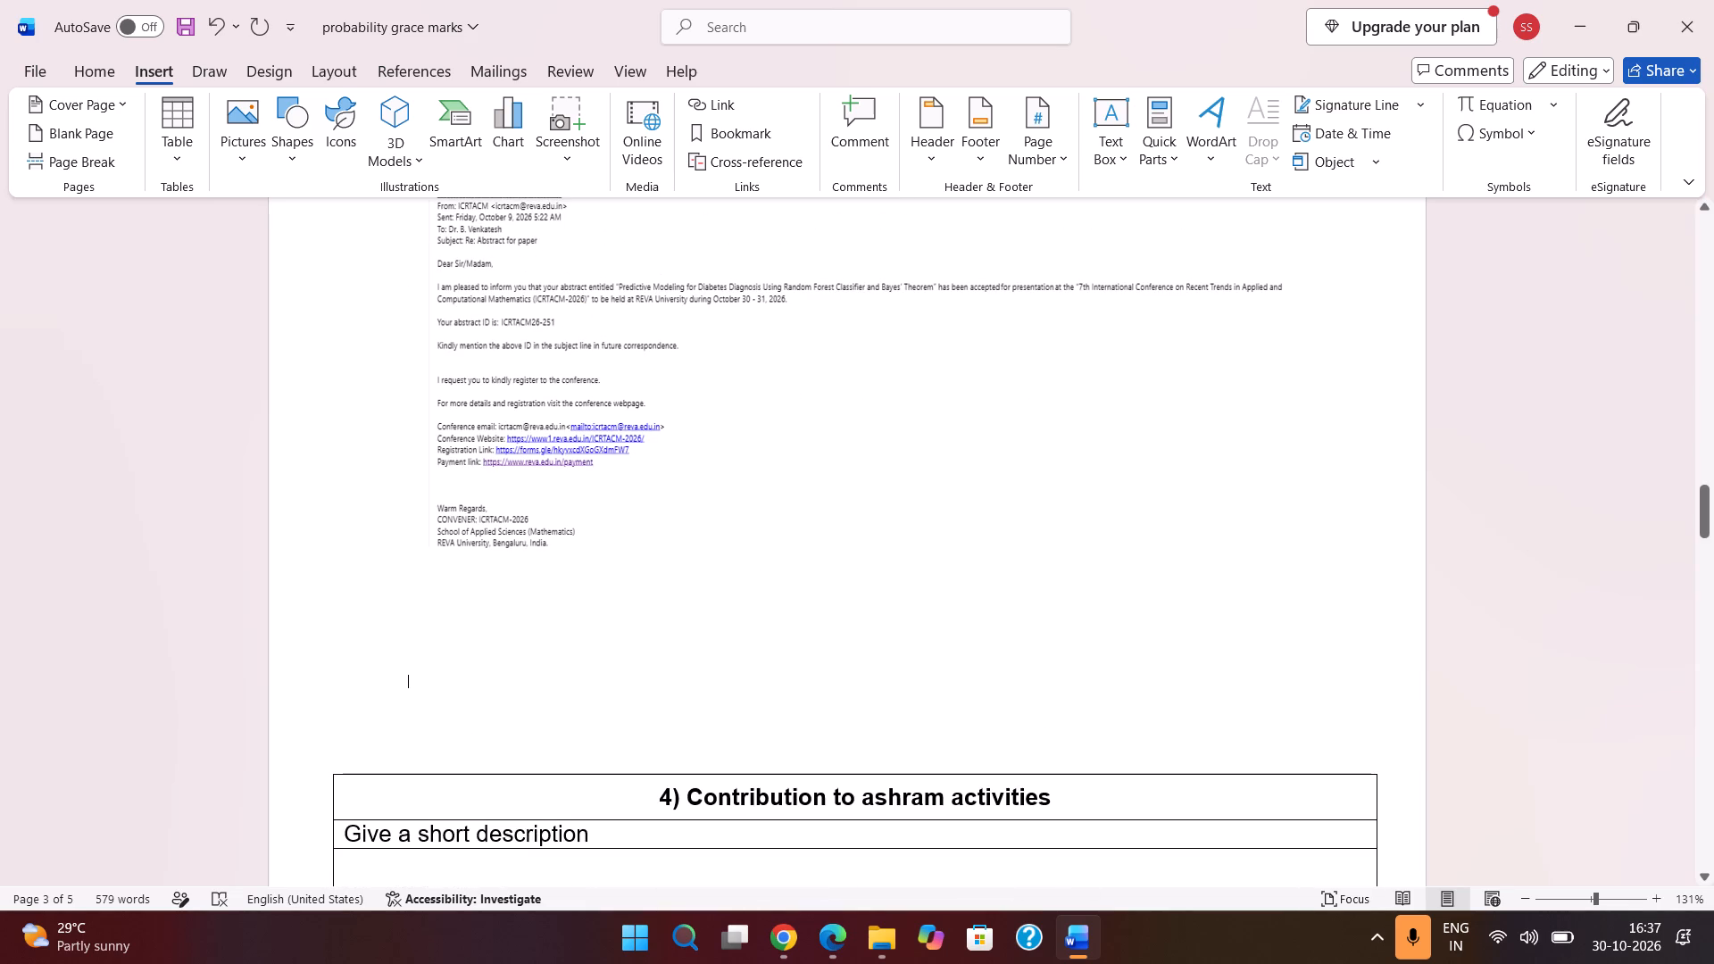
key("Down")
key("BackSpace")
key("BackSpace")
key("BackSpace")
key("BackSpace")
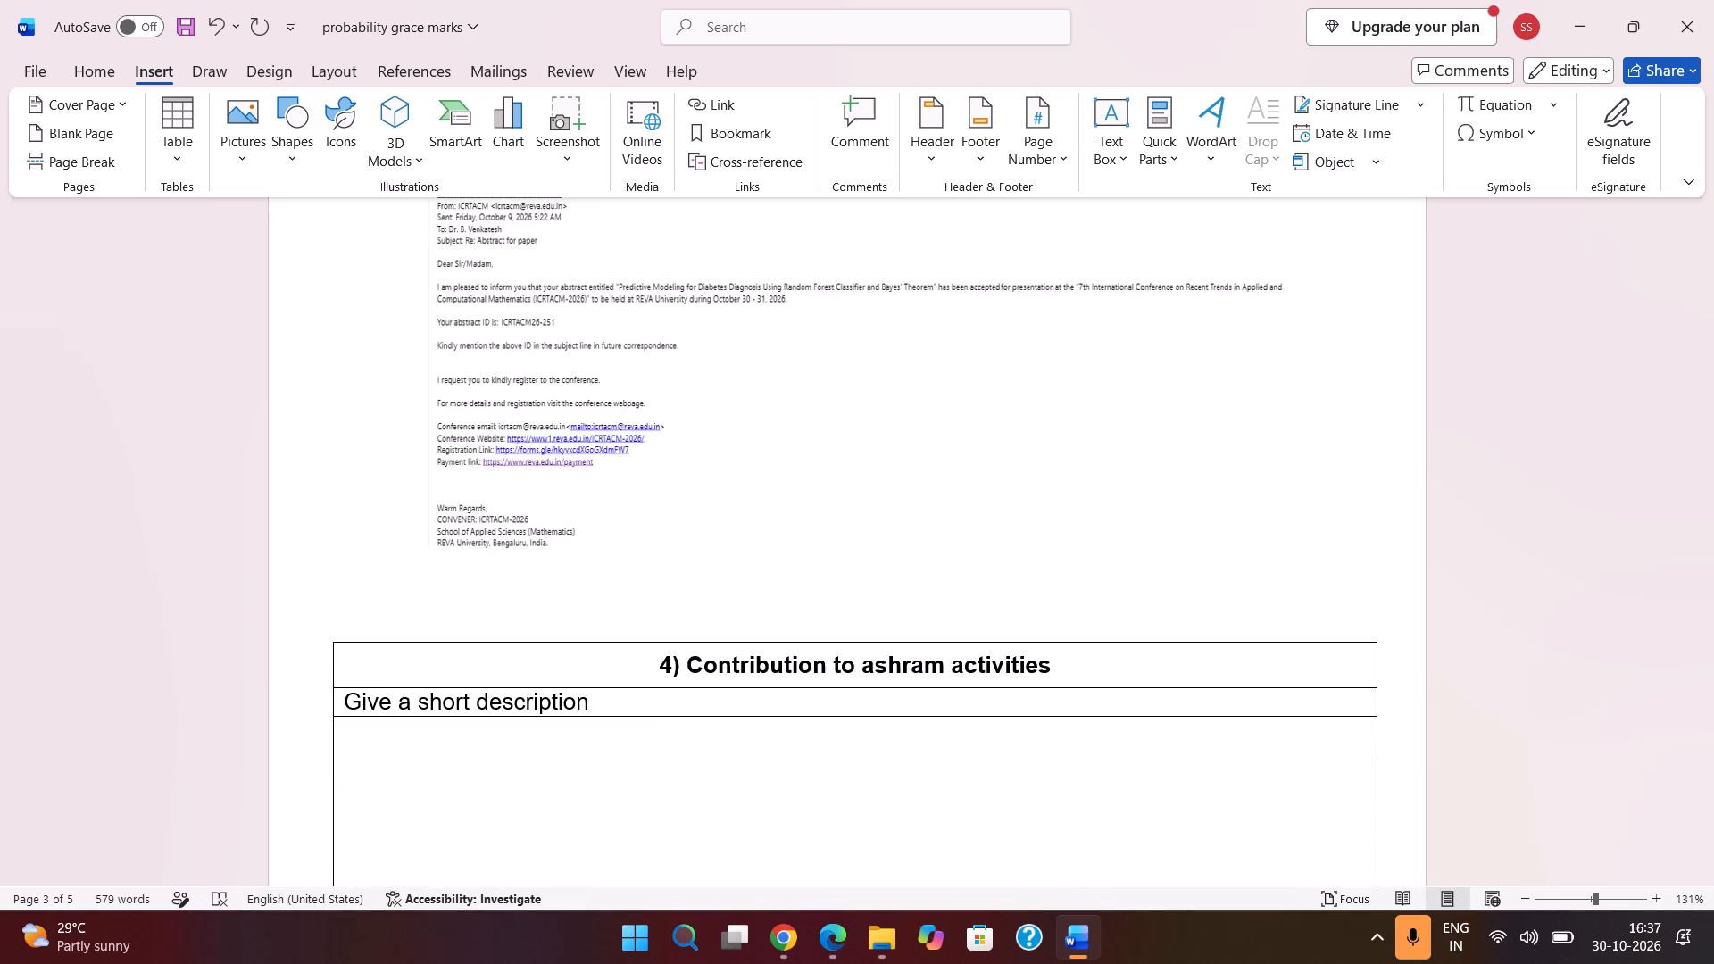
key("Down")
key("Down")
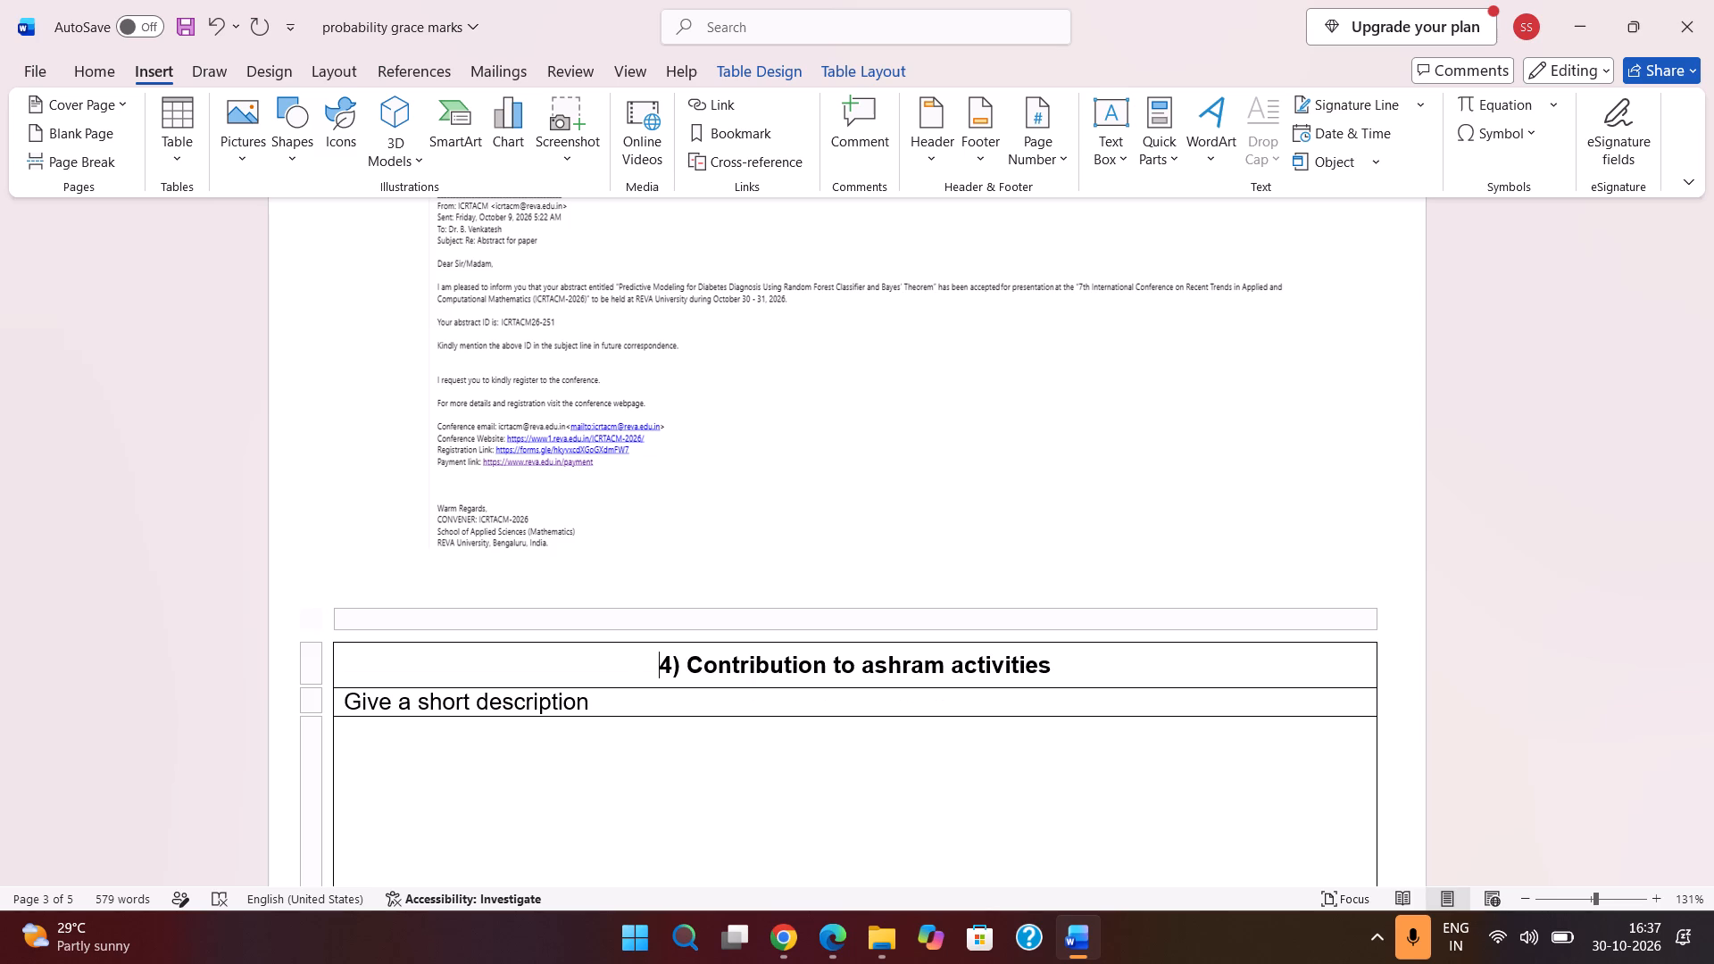
Save the probability grace marks document.
key("ctrl+s")
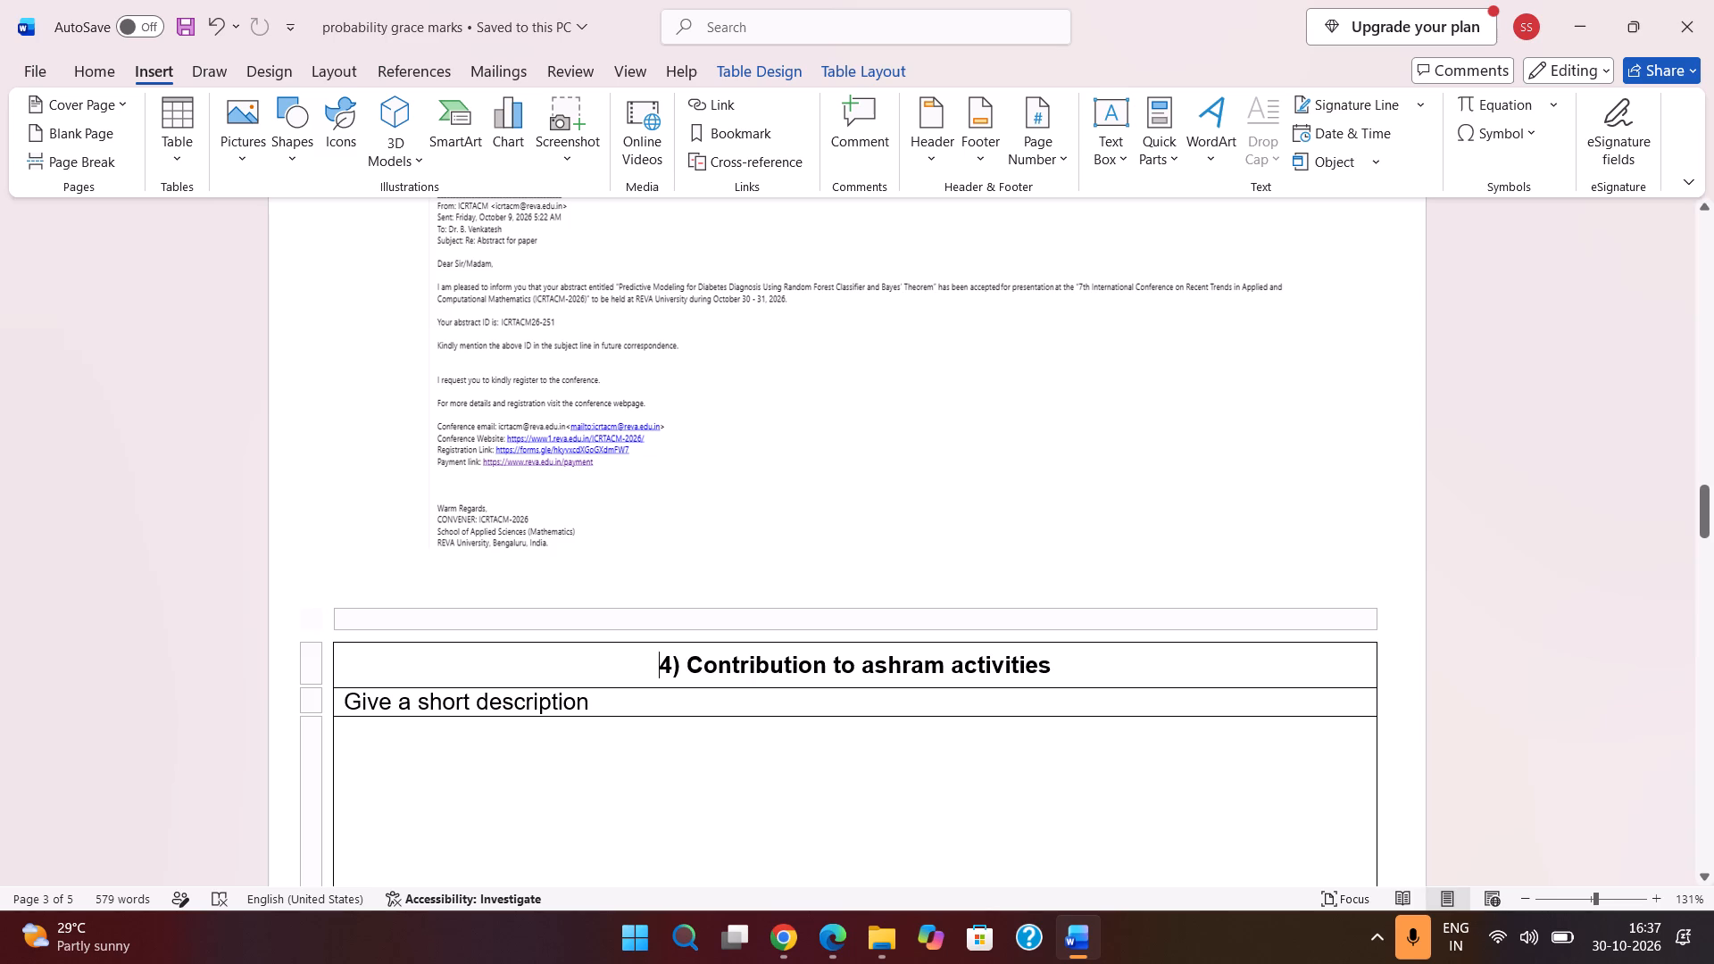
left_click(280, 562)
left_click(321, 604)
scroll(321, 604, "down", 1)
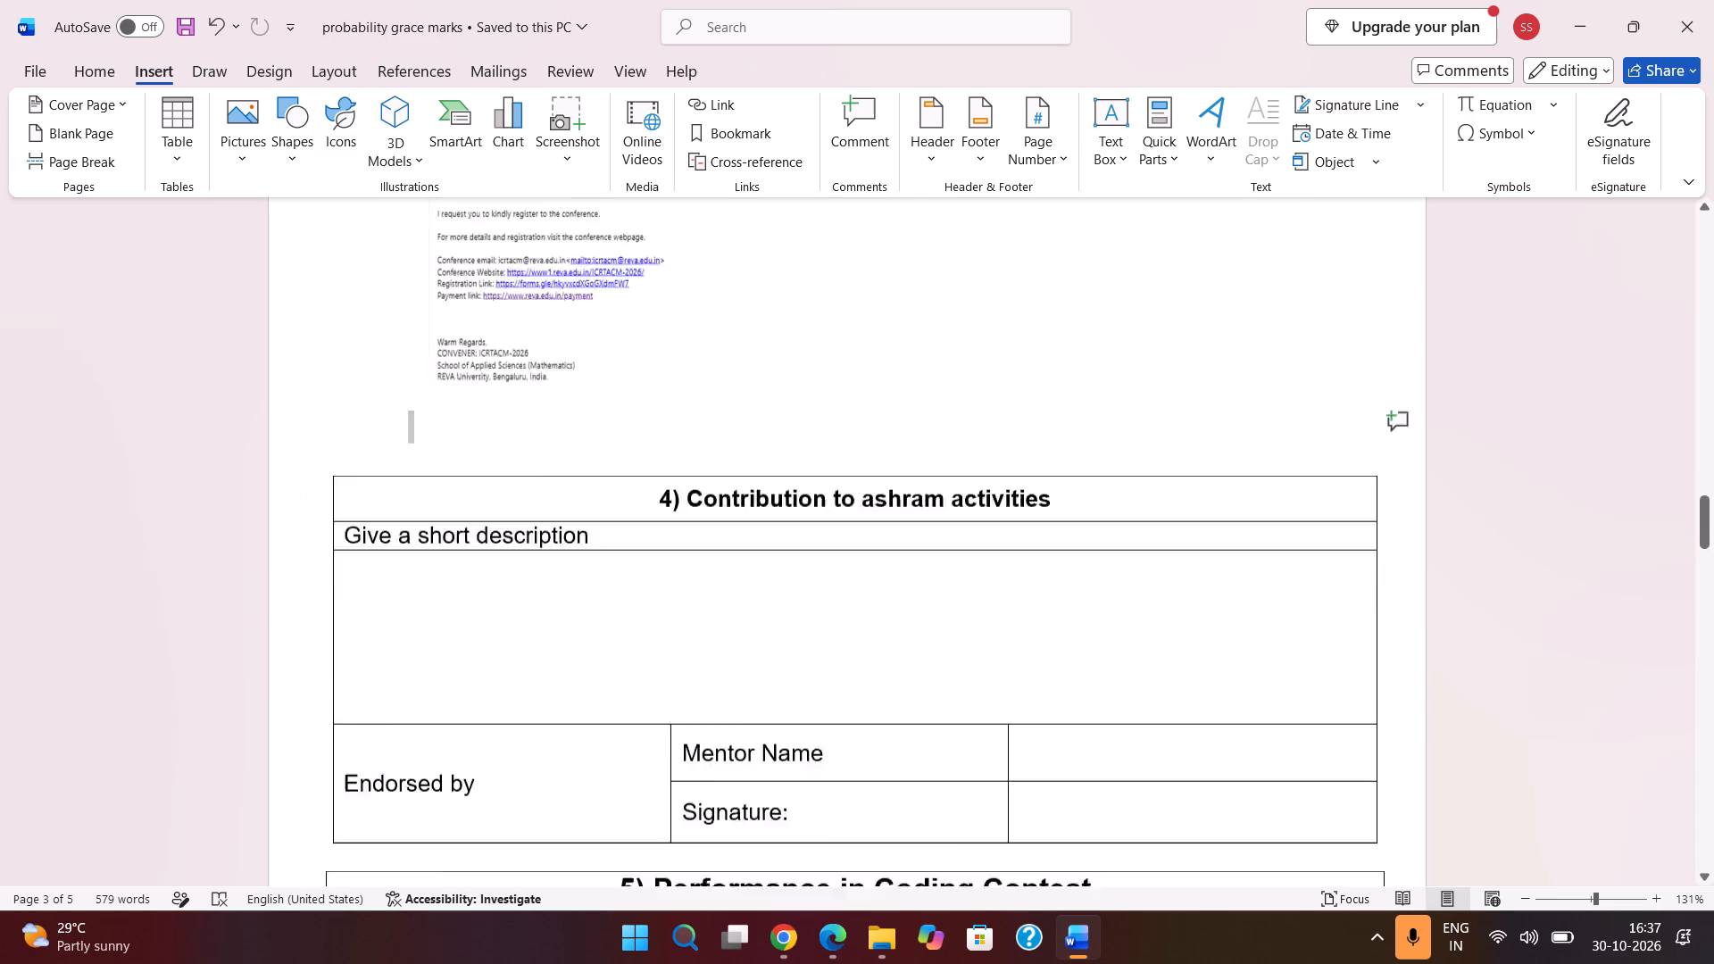
Check how the acceptance mail picture and section 4 are laid out on page 3, and save the document again.
scroll(321, 604, "down", 1)
scroll(321, 604, "up", 3)
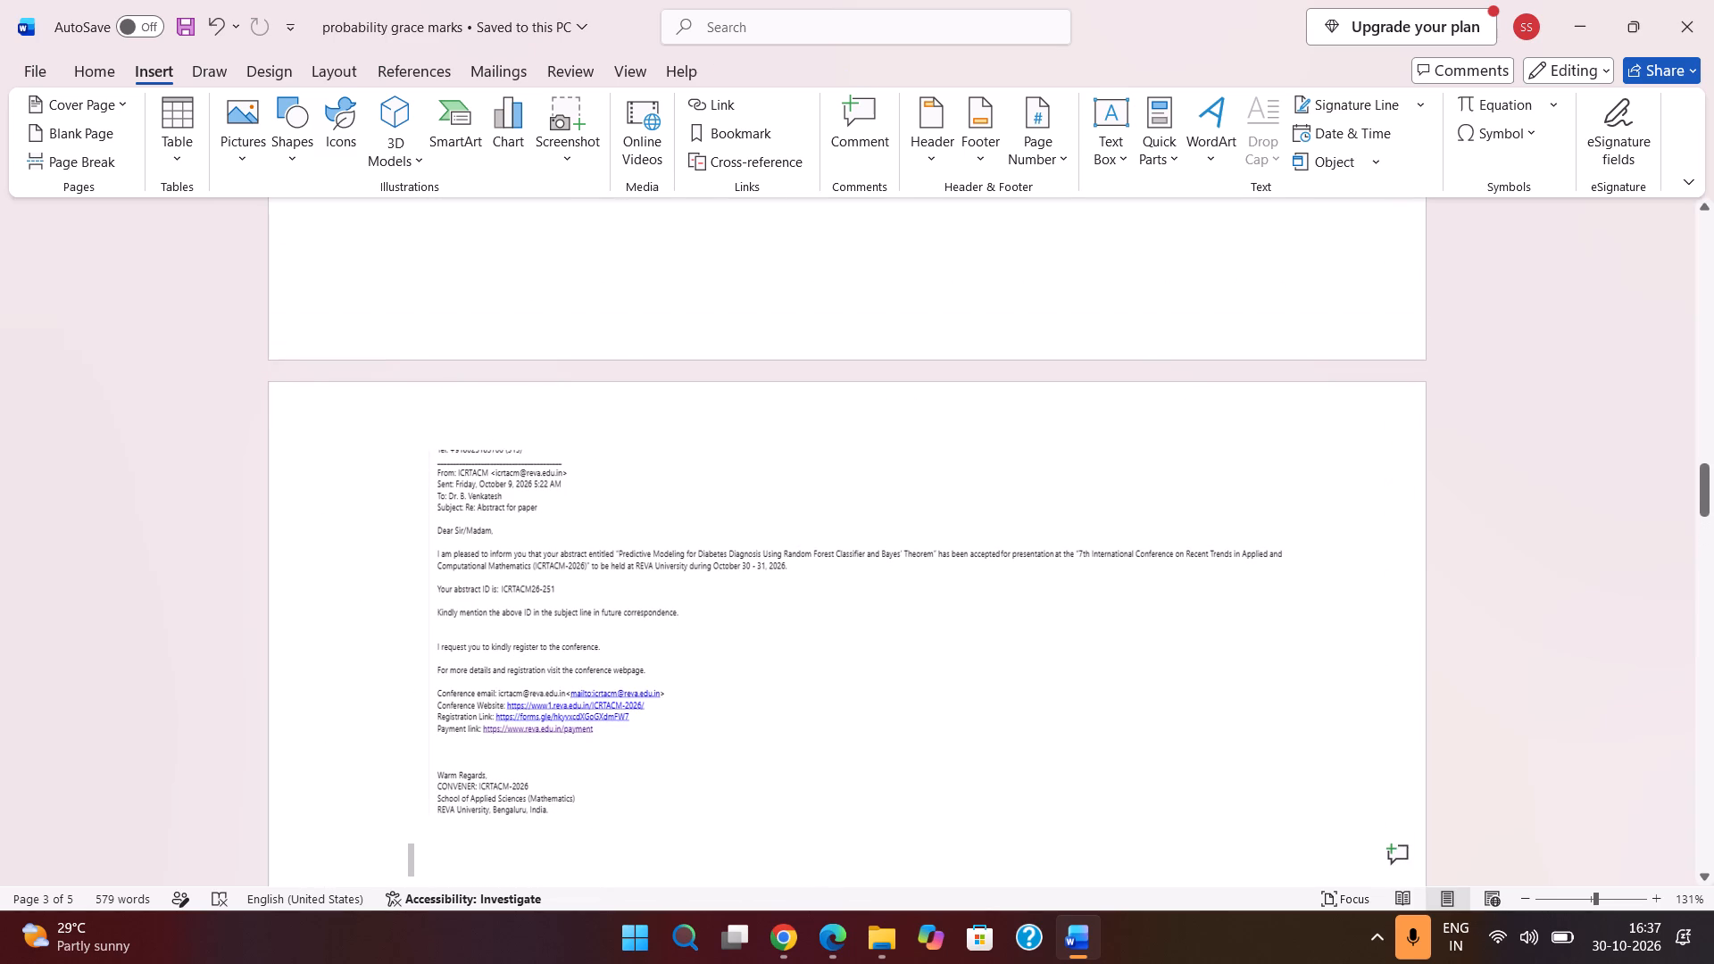
key("ctrl+s")
key("ctrl+s")
key("ctrl+s")
key("ctrl+s")
scroll(321, 604, "up", 2)
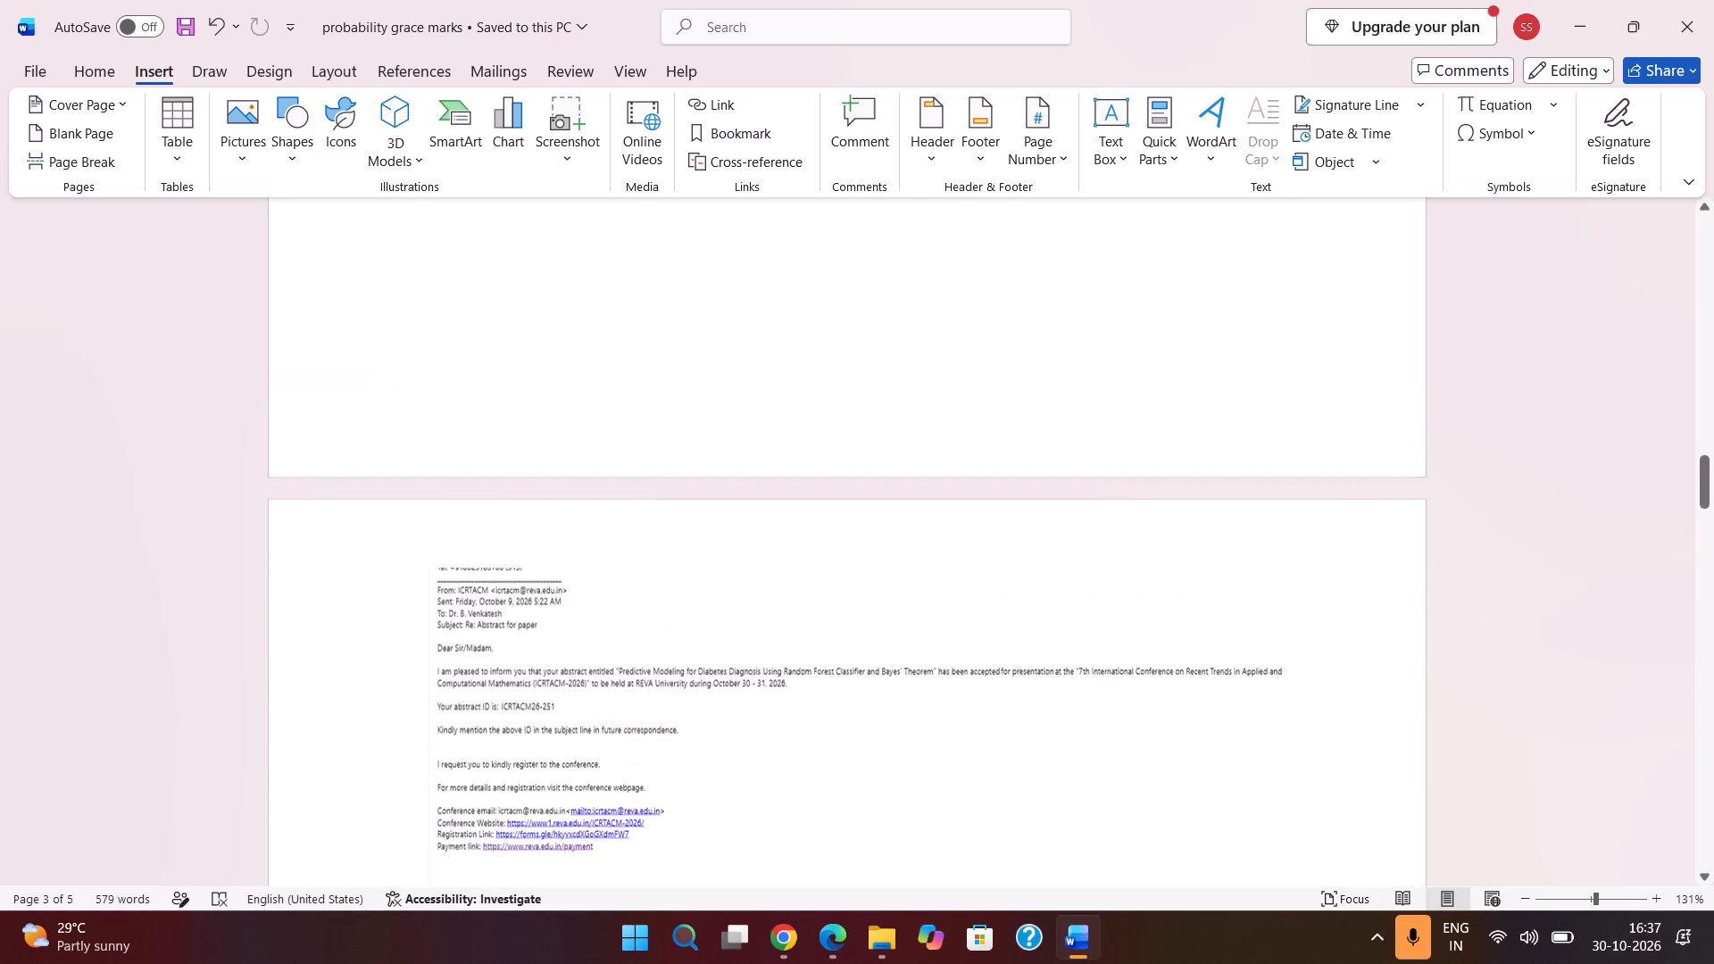
scroll(321, 604, "up", 1)
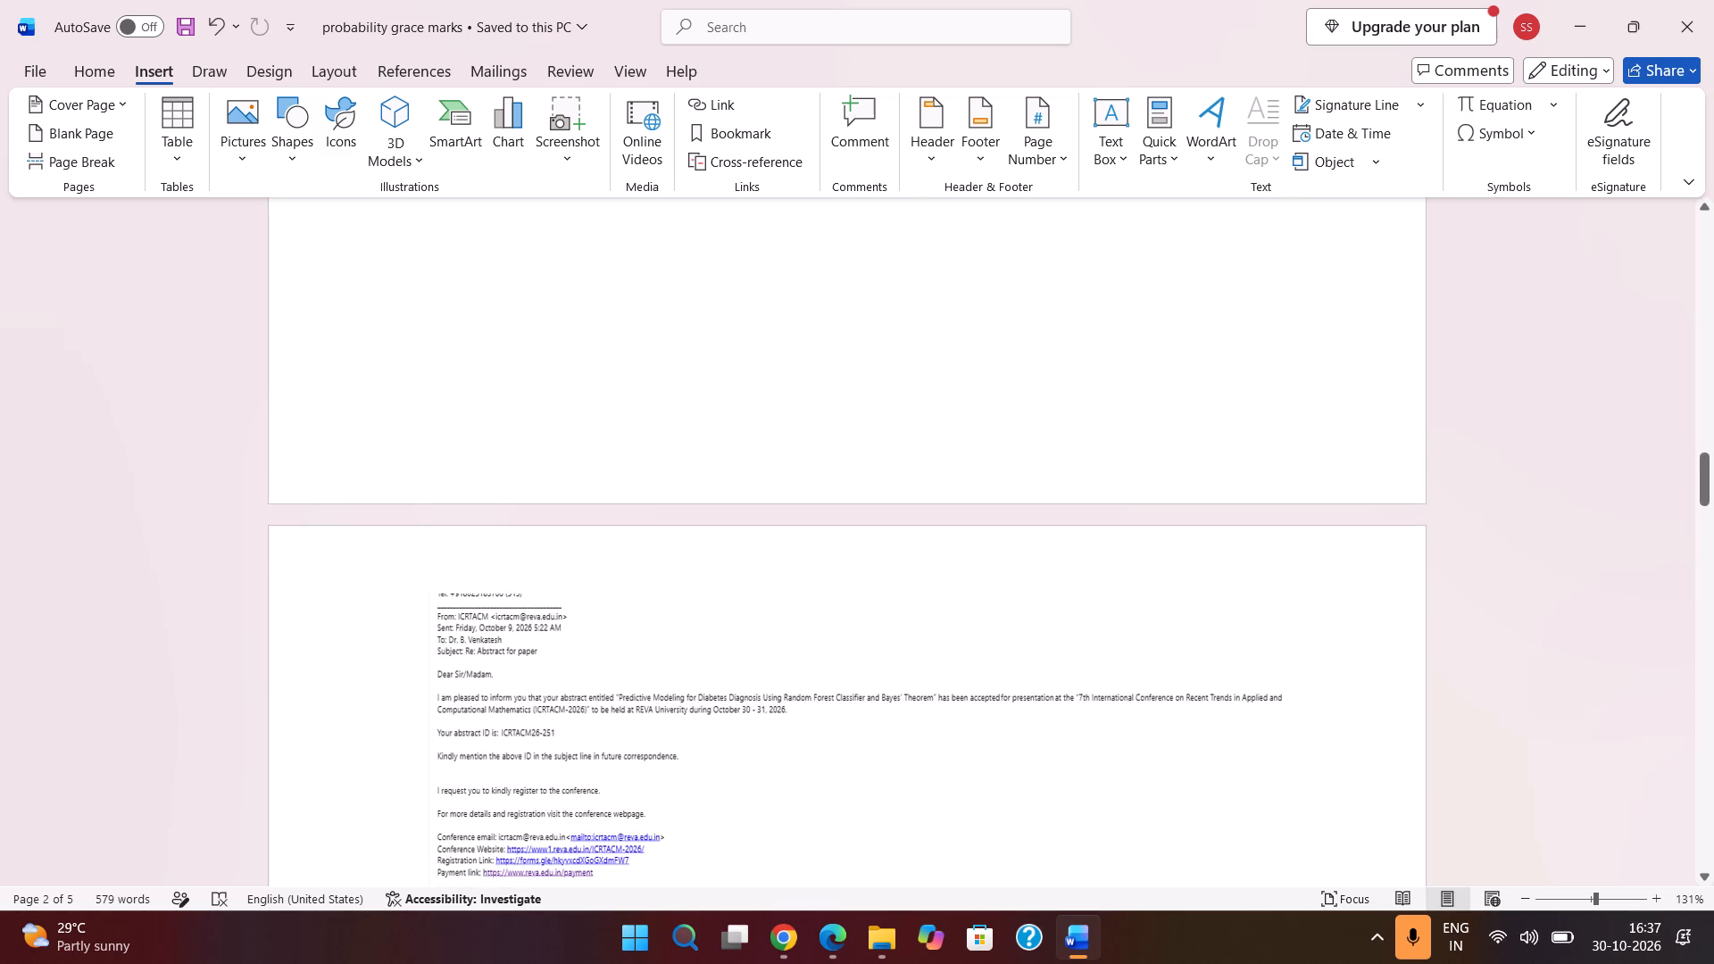
scroll(321, 604, "down", 1)
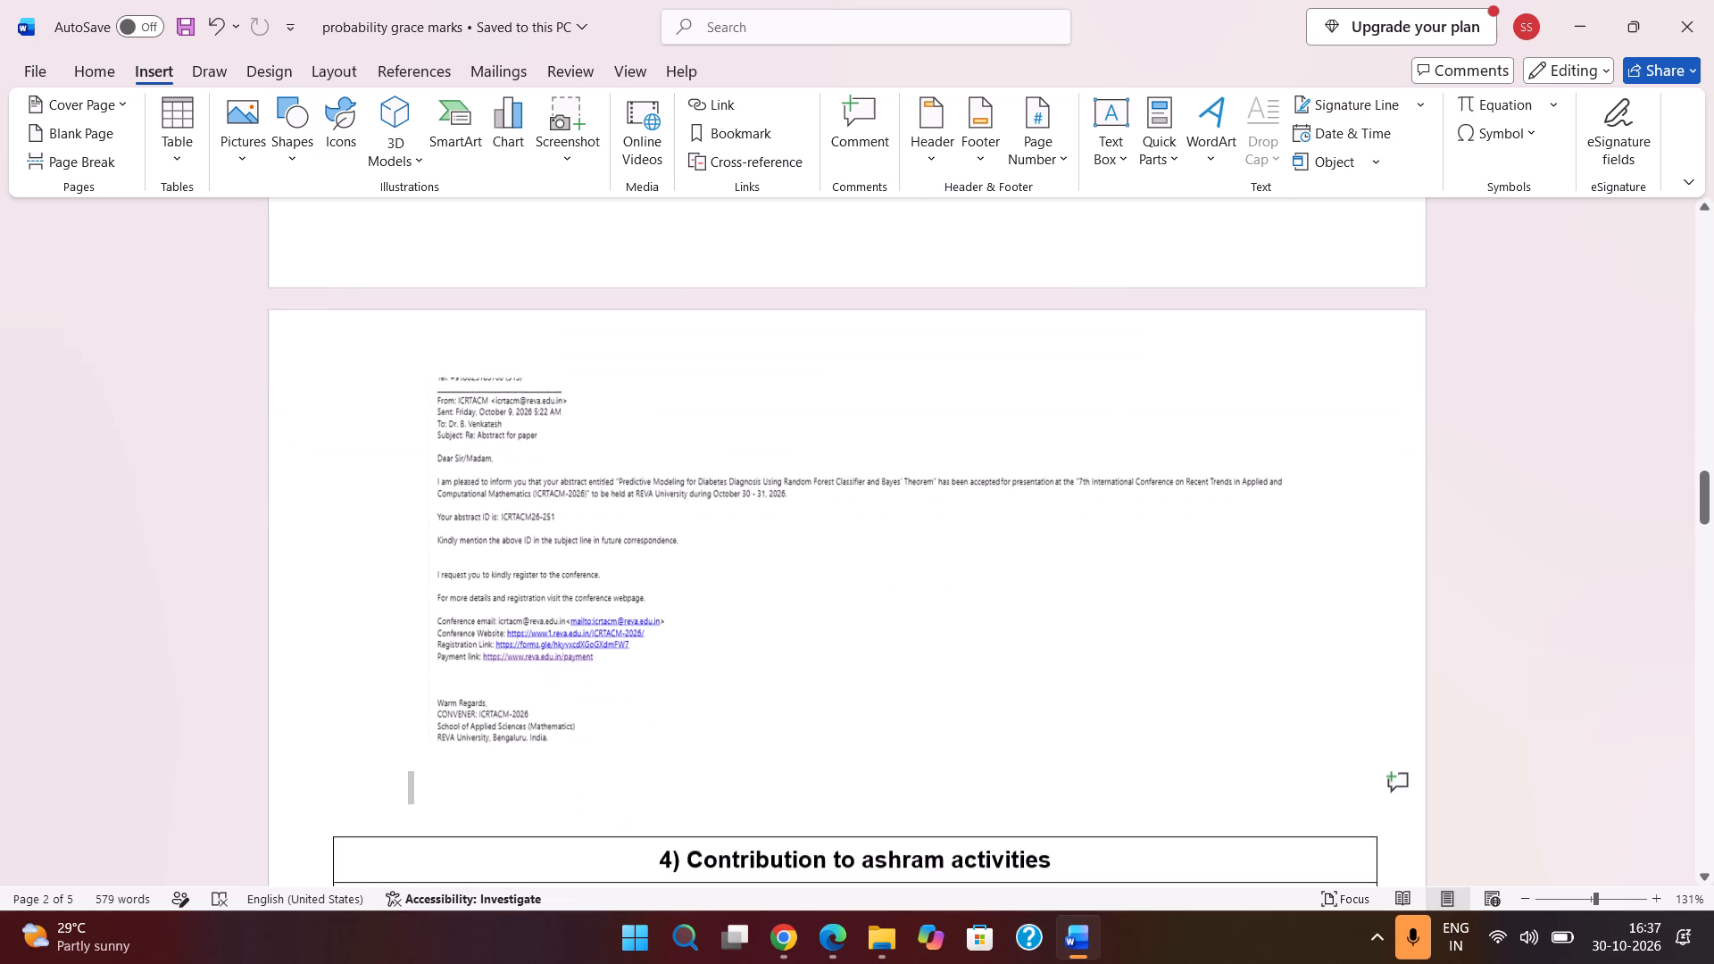
scroll(321, 604, "down", 3)
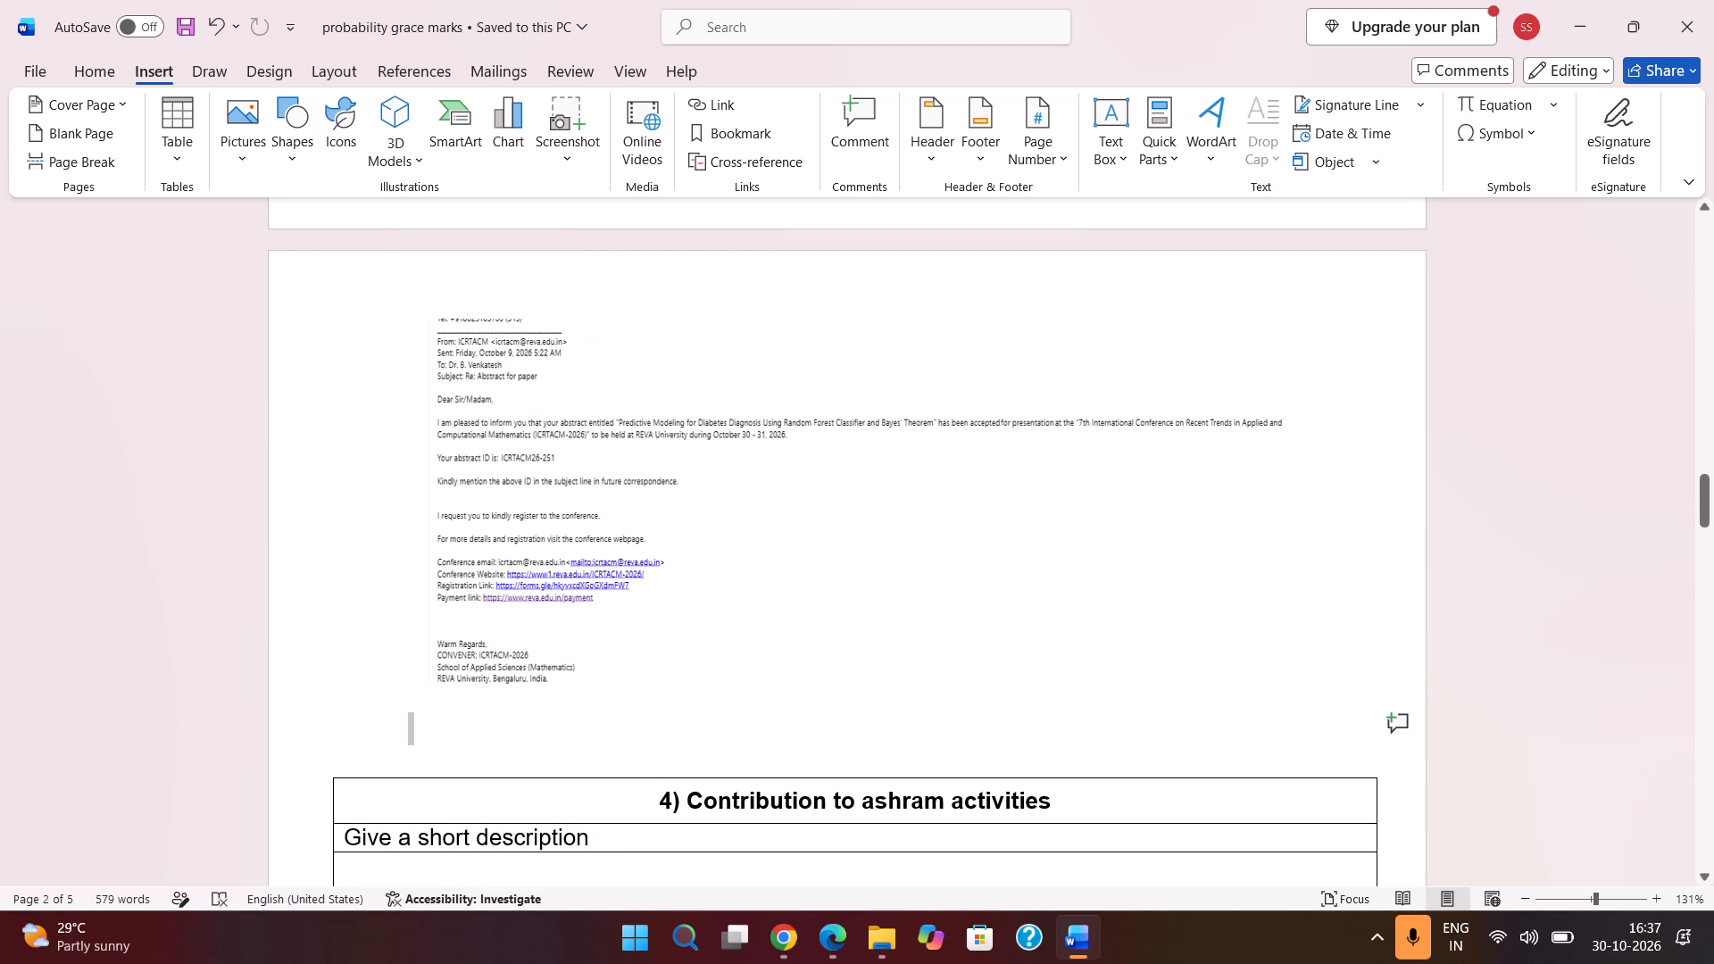
key("ctrl+s")
key("ctrl+s")
key("ctrl+s")
key("ctrl+s")
Look through the form from the research paper section to the grace marks table to check the page layout.
scroll(321, 604, "up", 8)
scroll(321, 604, "down", 1)
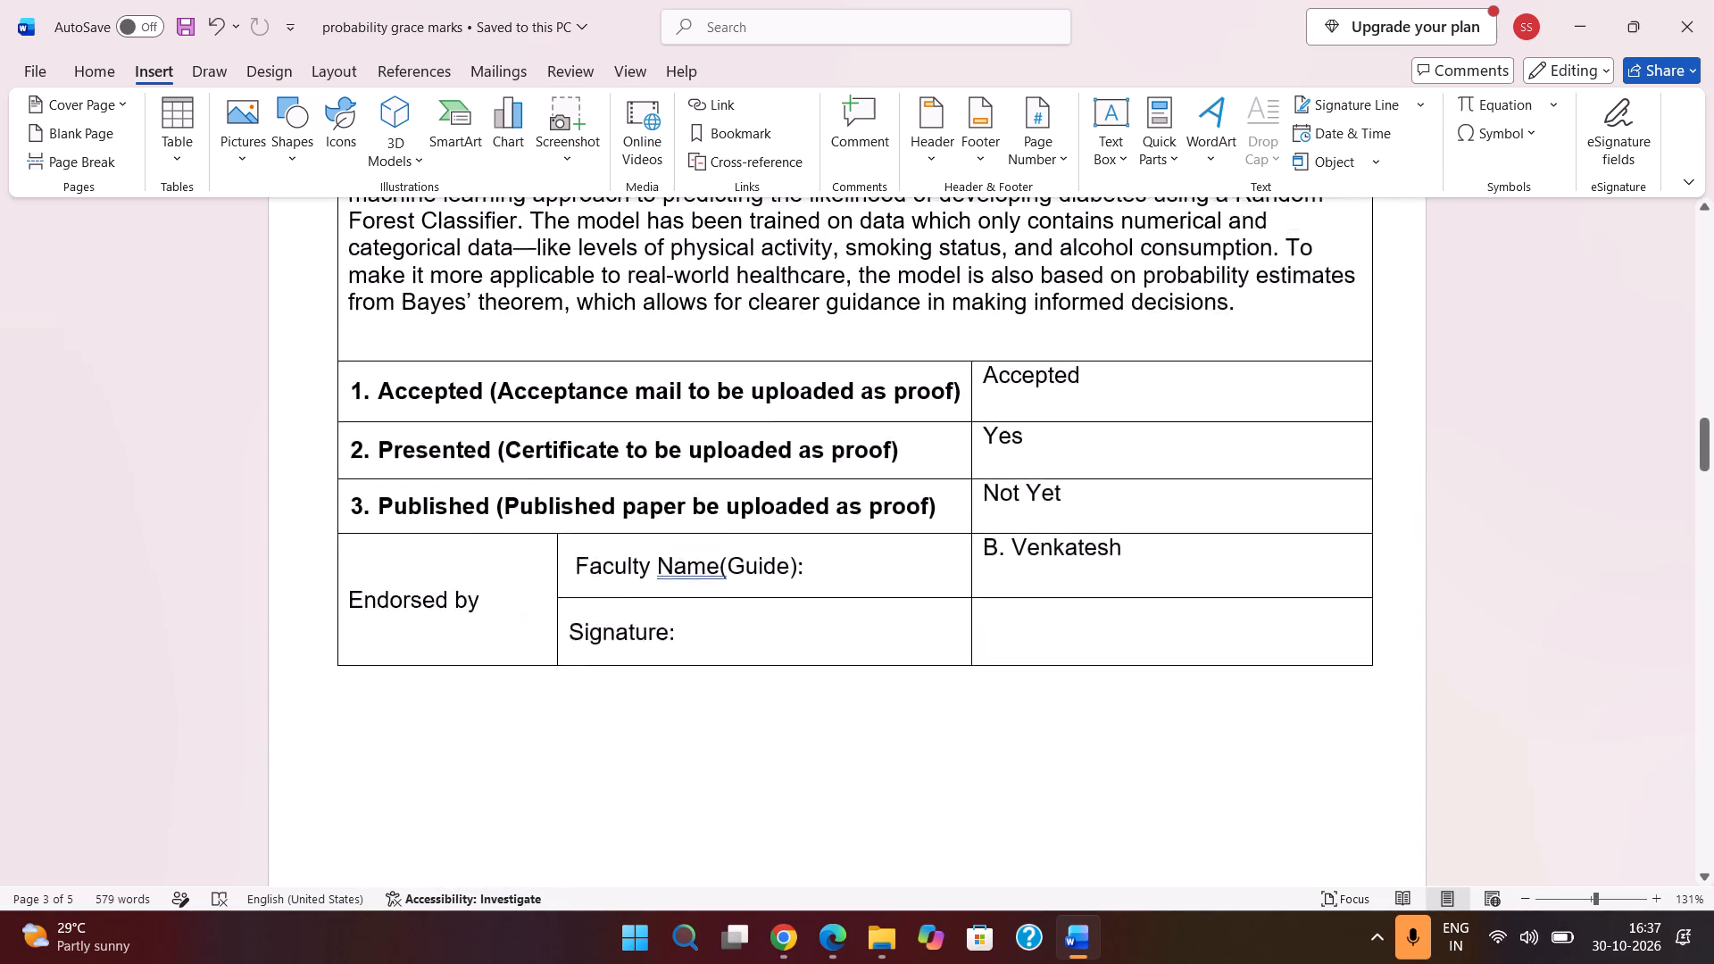
scroll(321, 604, "down", 5)
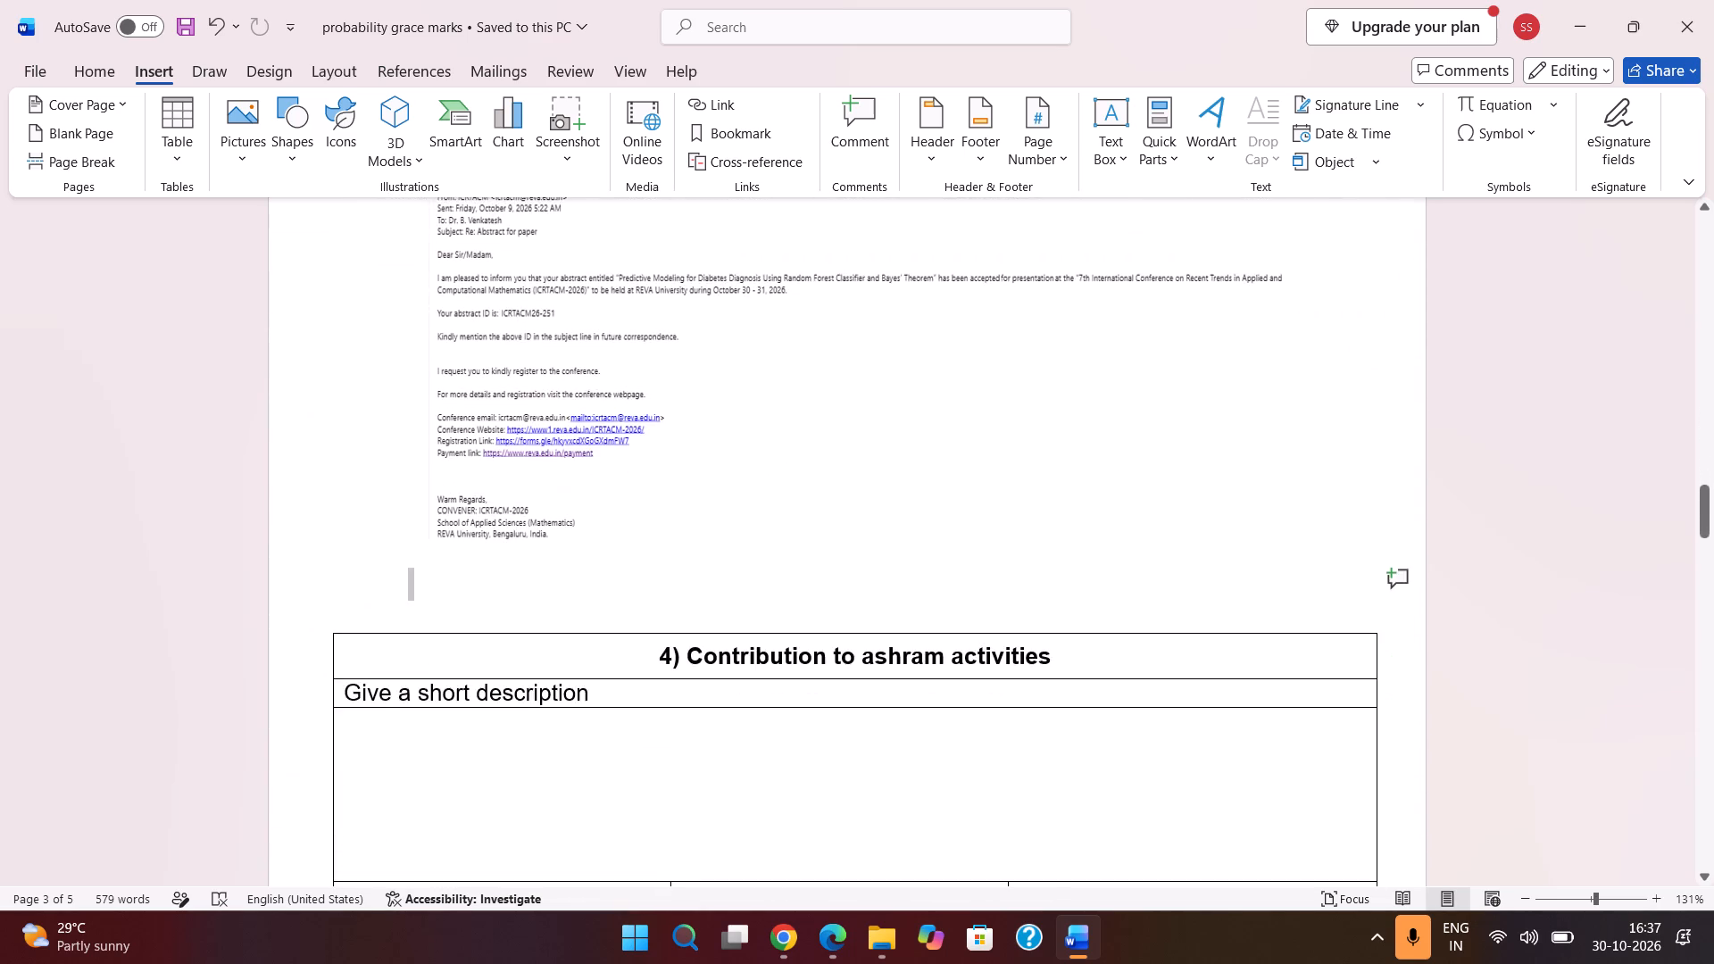
scroll(321, 604, "down", 2)
scroll(436, 440, "down", 6)
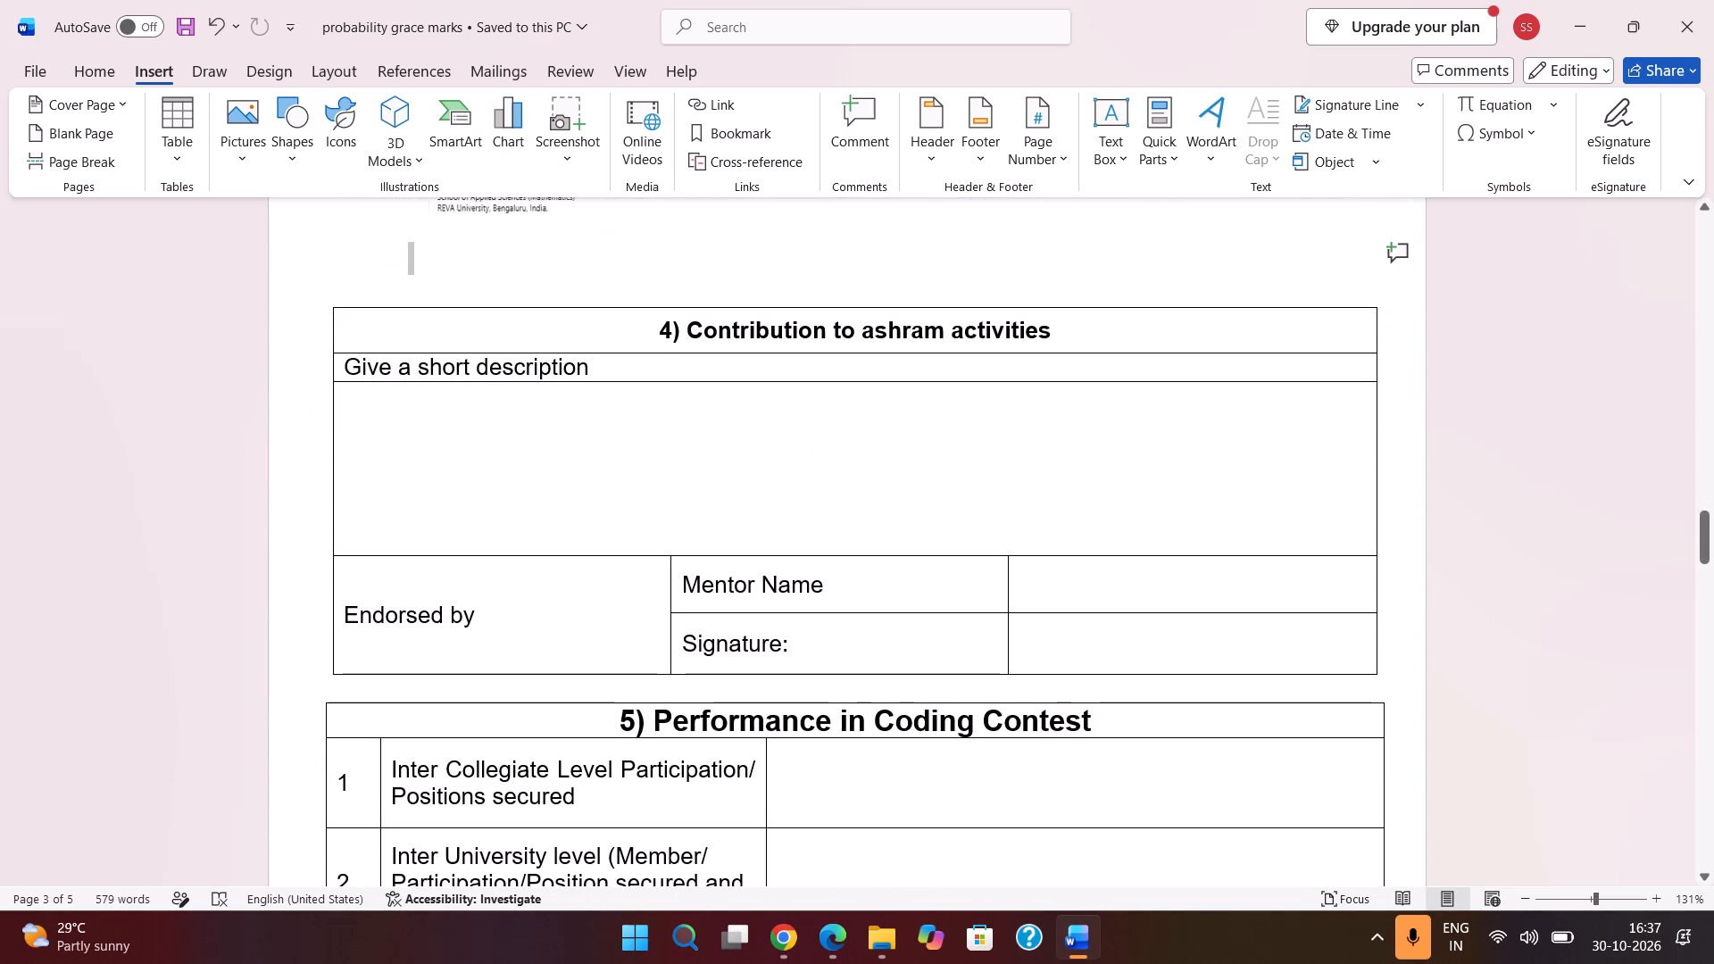
scroll(436, 440, "down", 10)
scroll(671, 552, "down", 14)
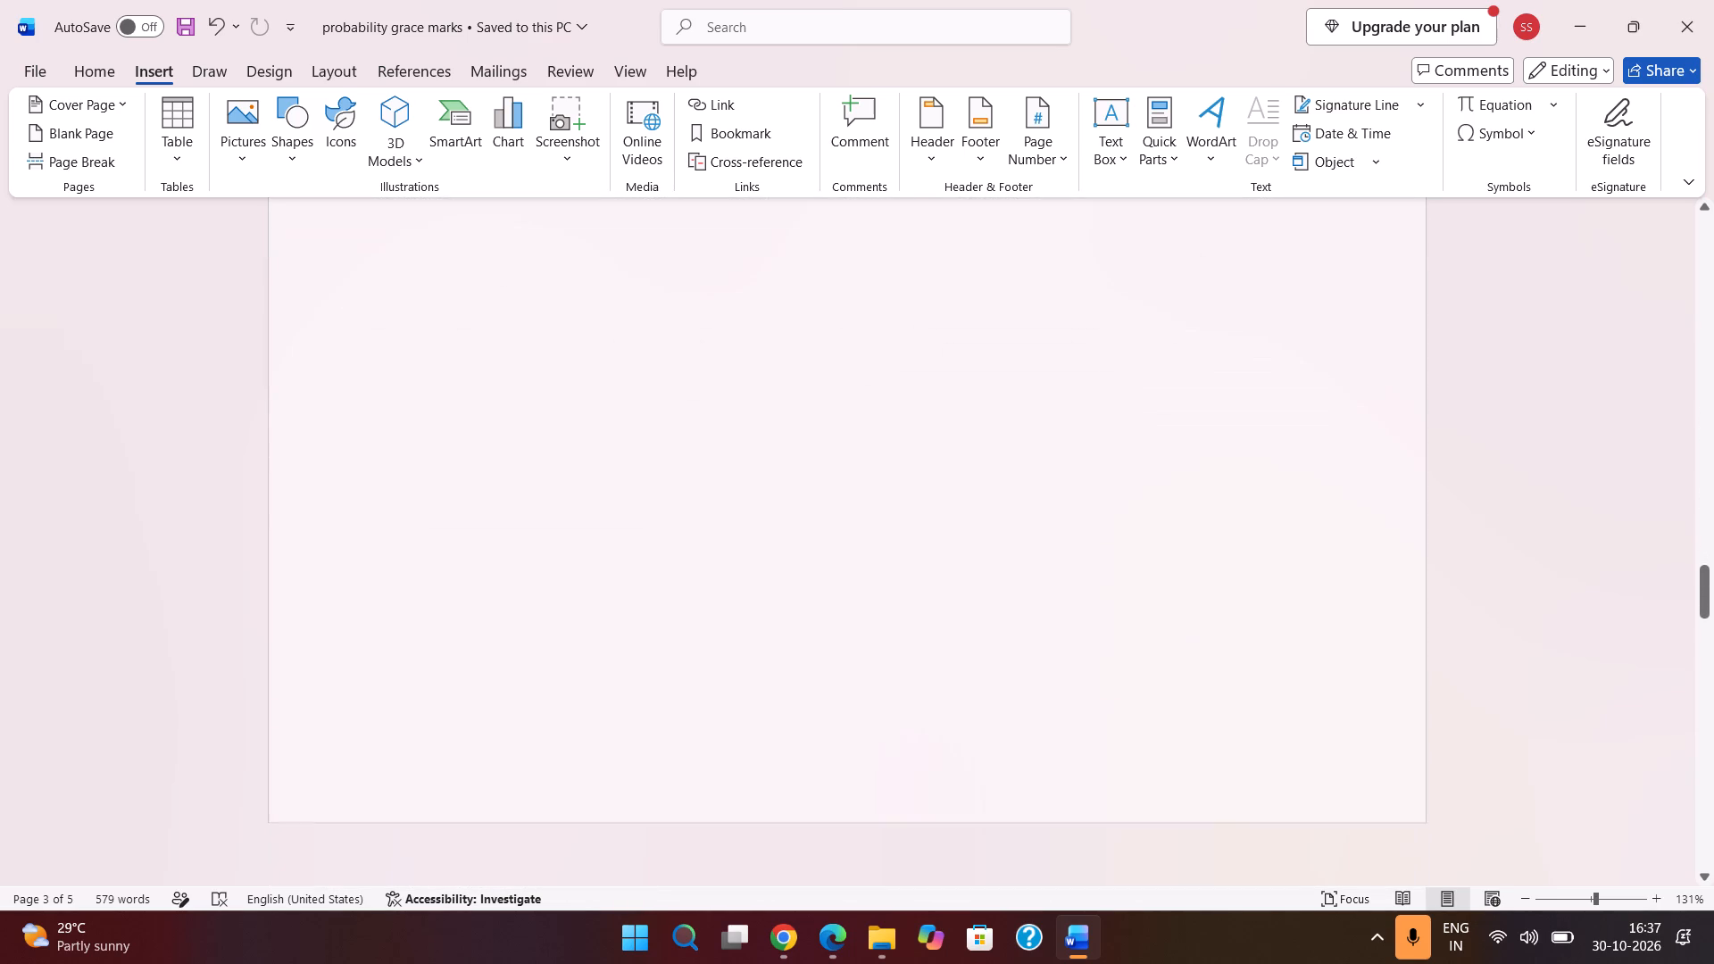
scroll(671, 552, "up", 5)
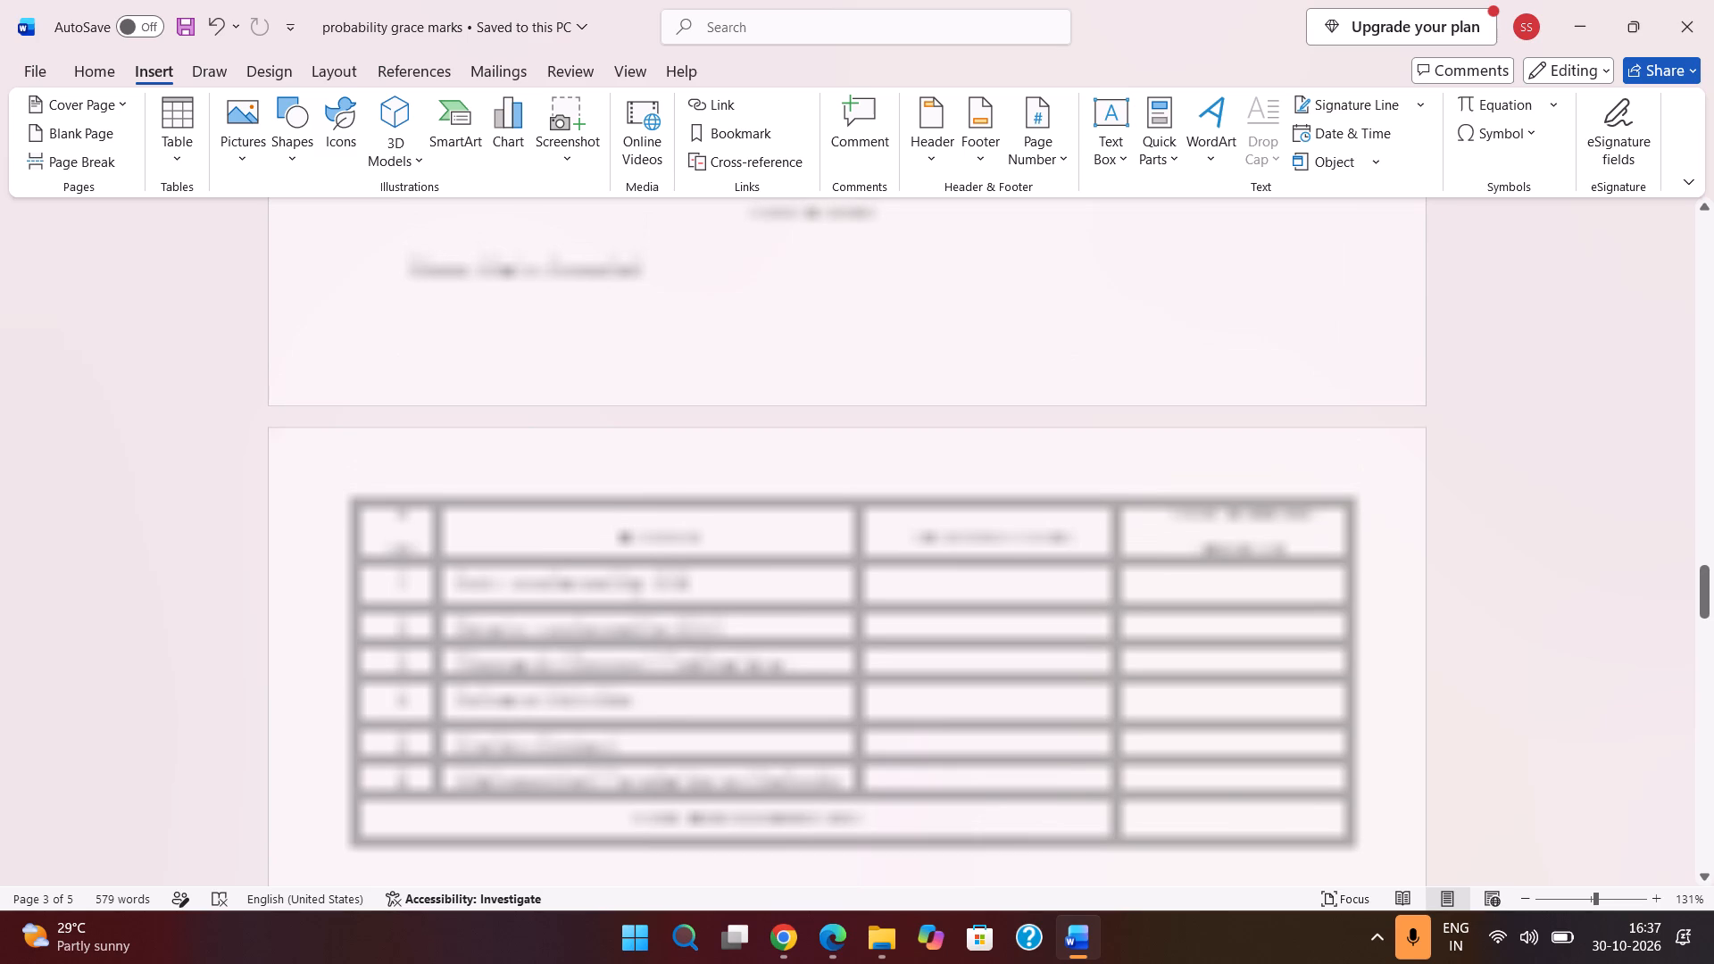
left_click(890, 329)
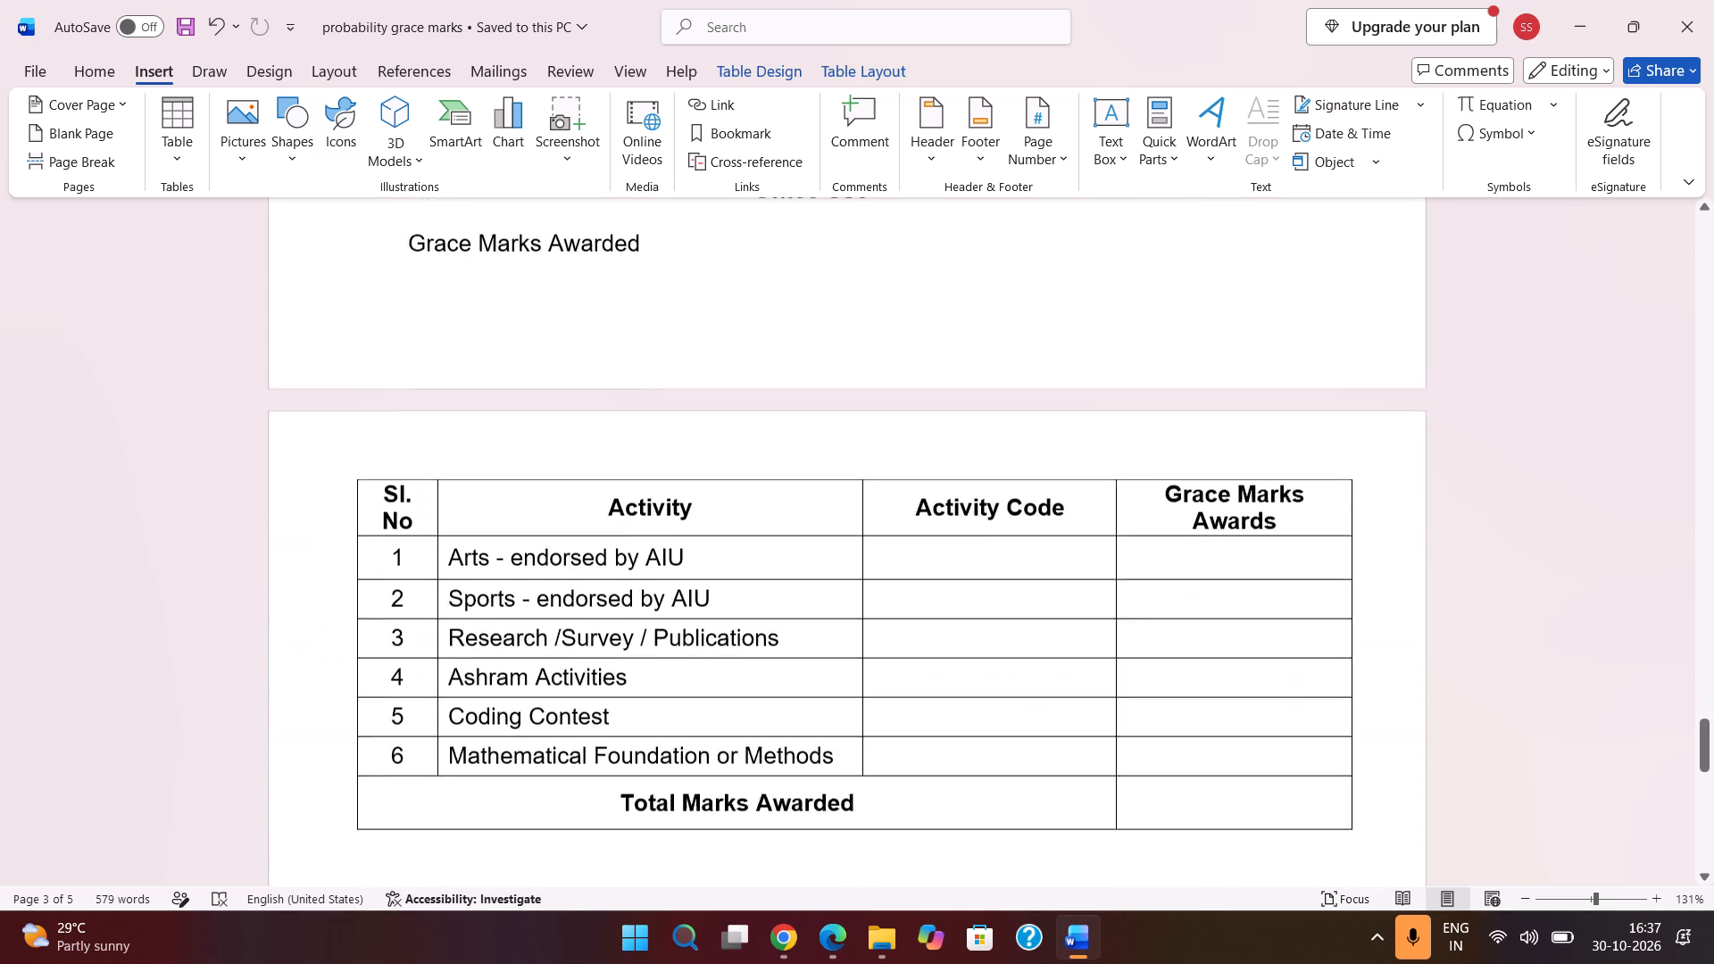
Shrink the acceptance mail picture's height slightly on page 3, keeping its width.
scroll(890, 329, "up", 1)
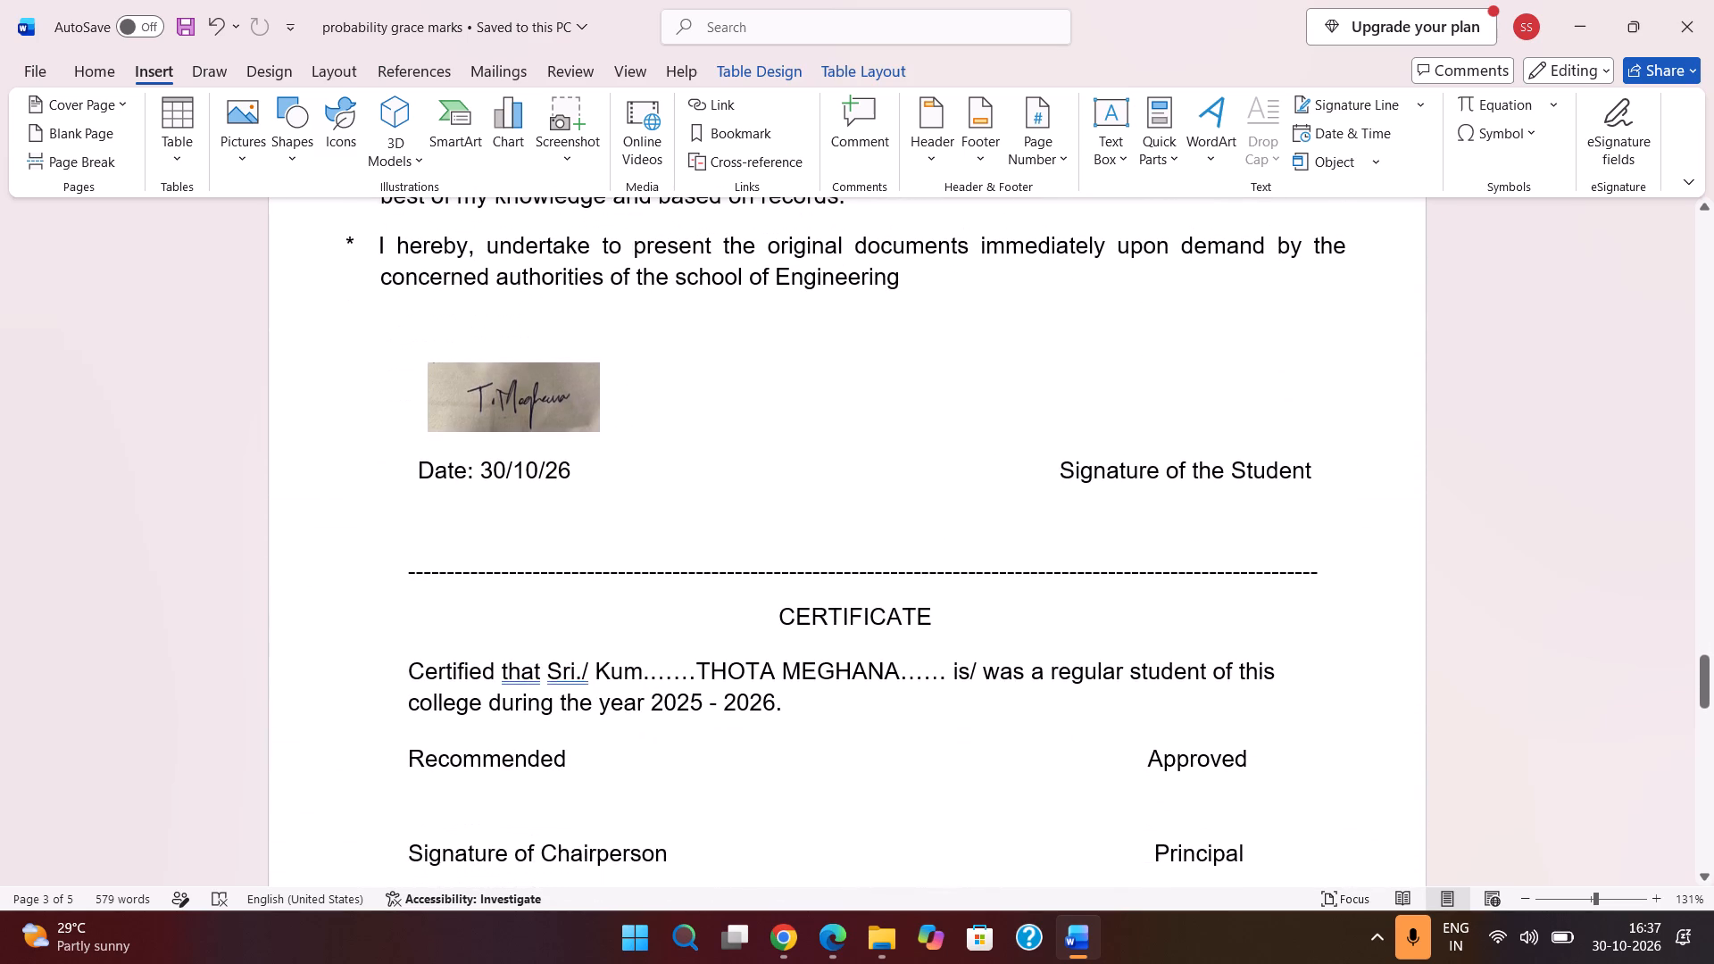
scroll(890, 329, "up", 8)
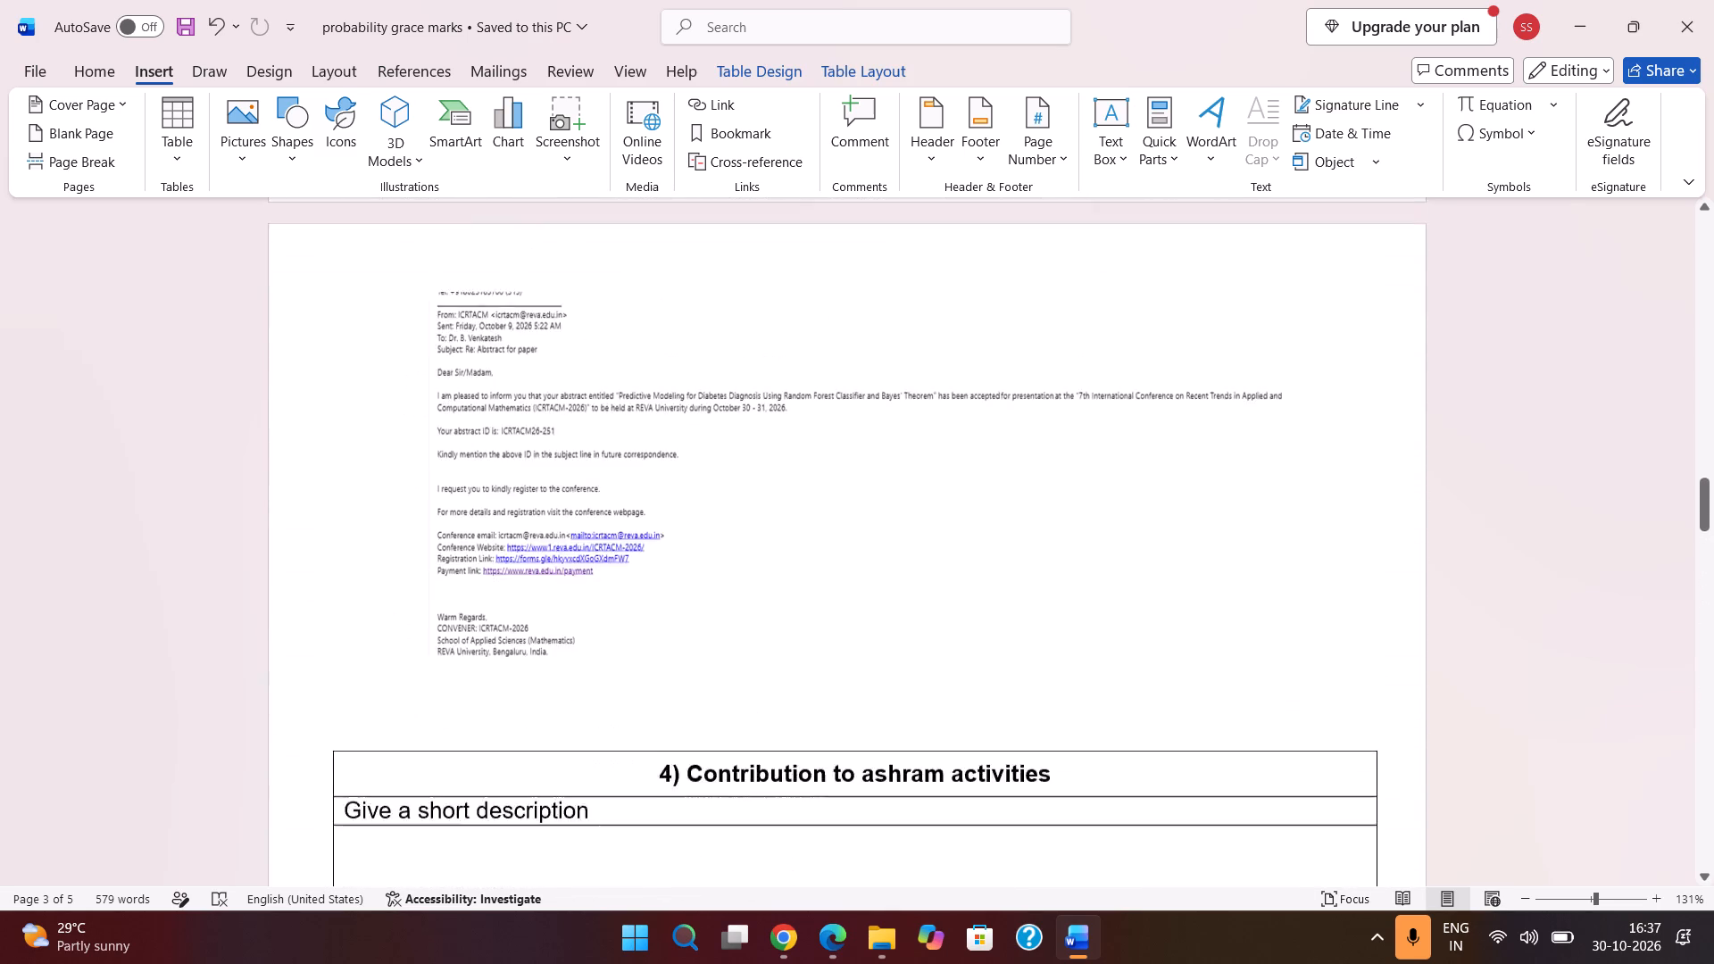
scroll(887, 318, "up", 3)
left_click(788, 529)
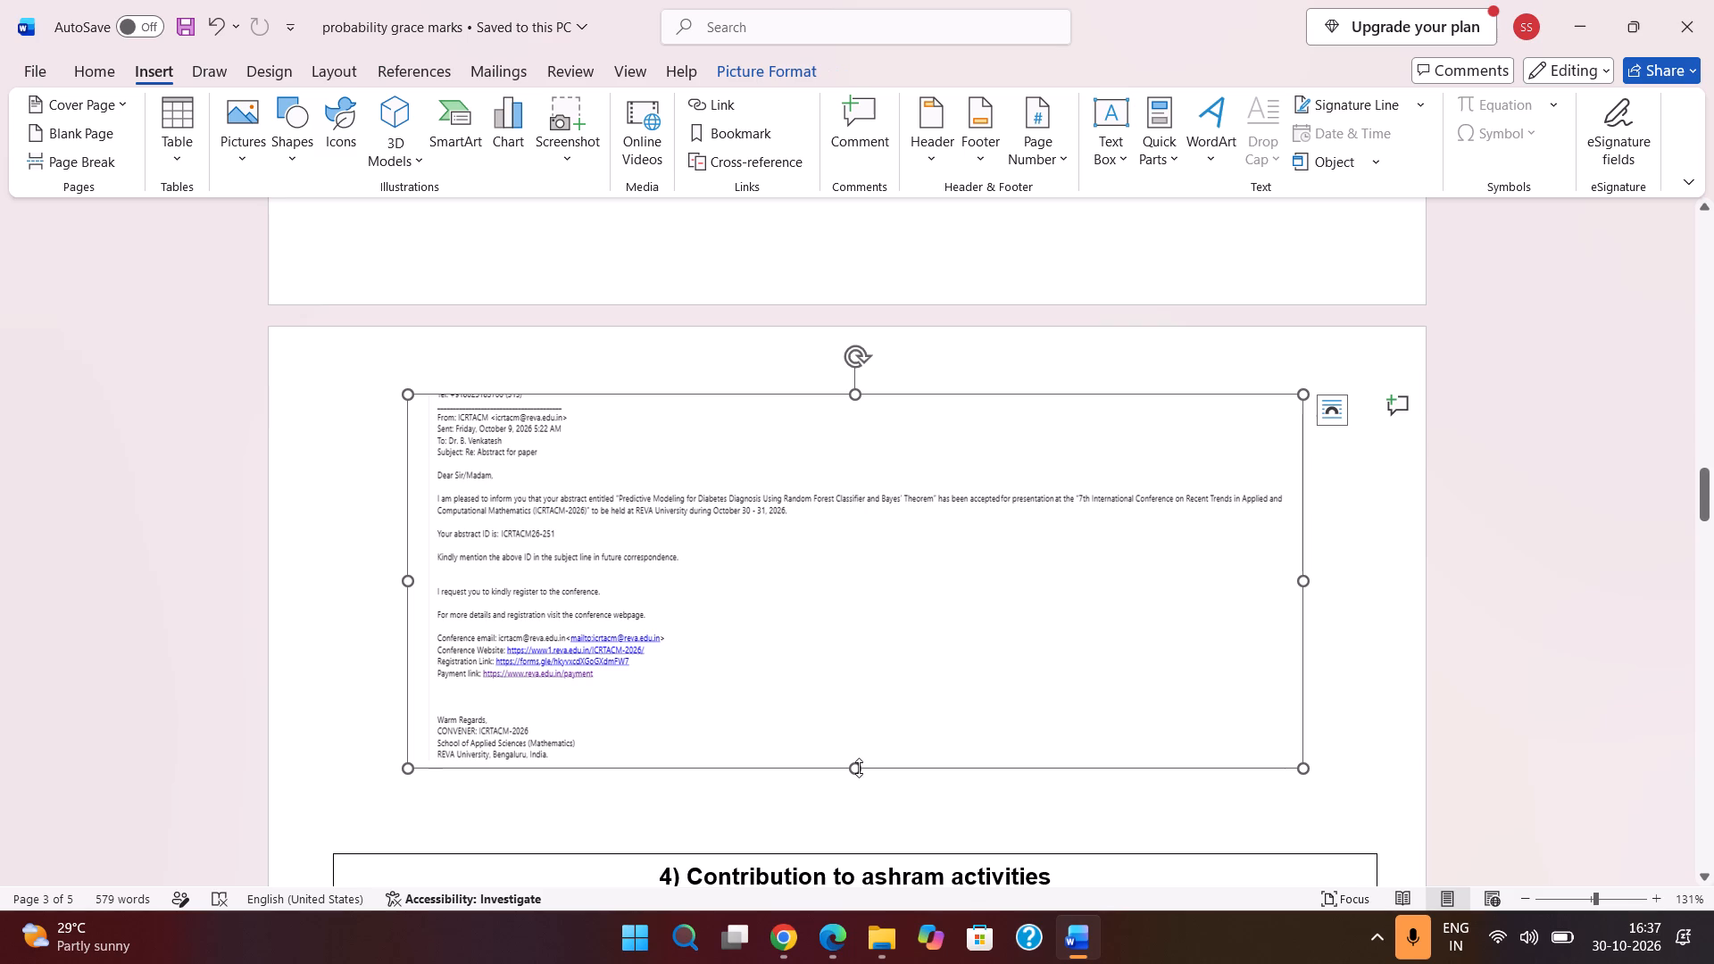
left_click_drag(859, 768, 865, 735)
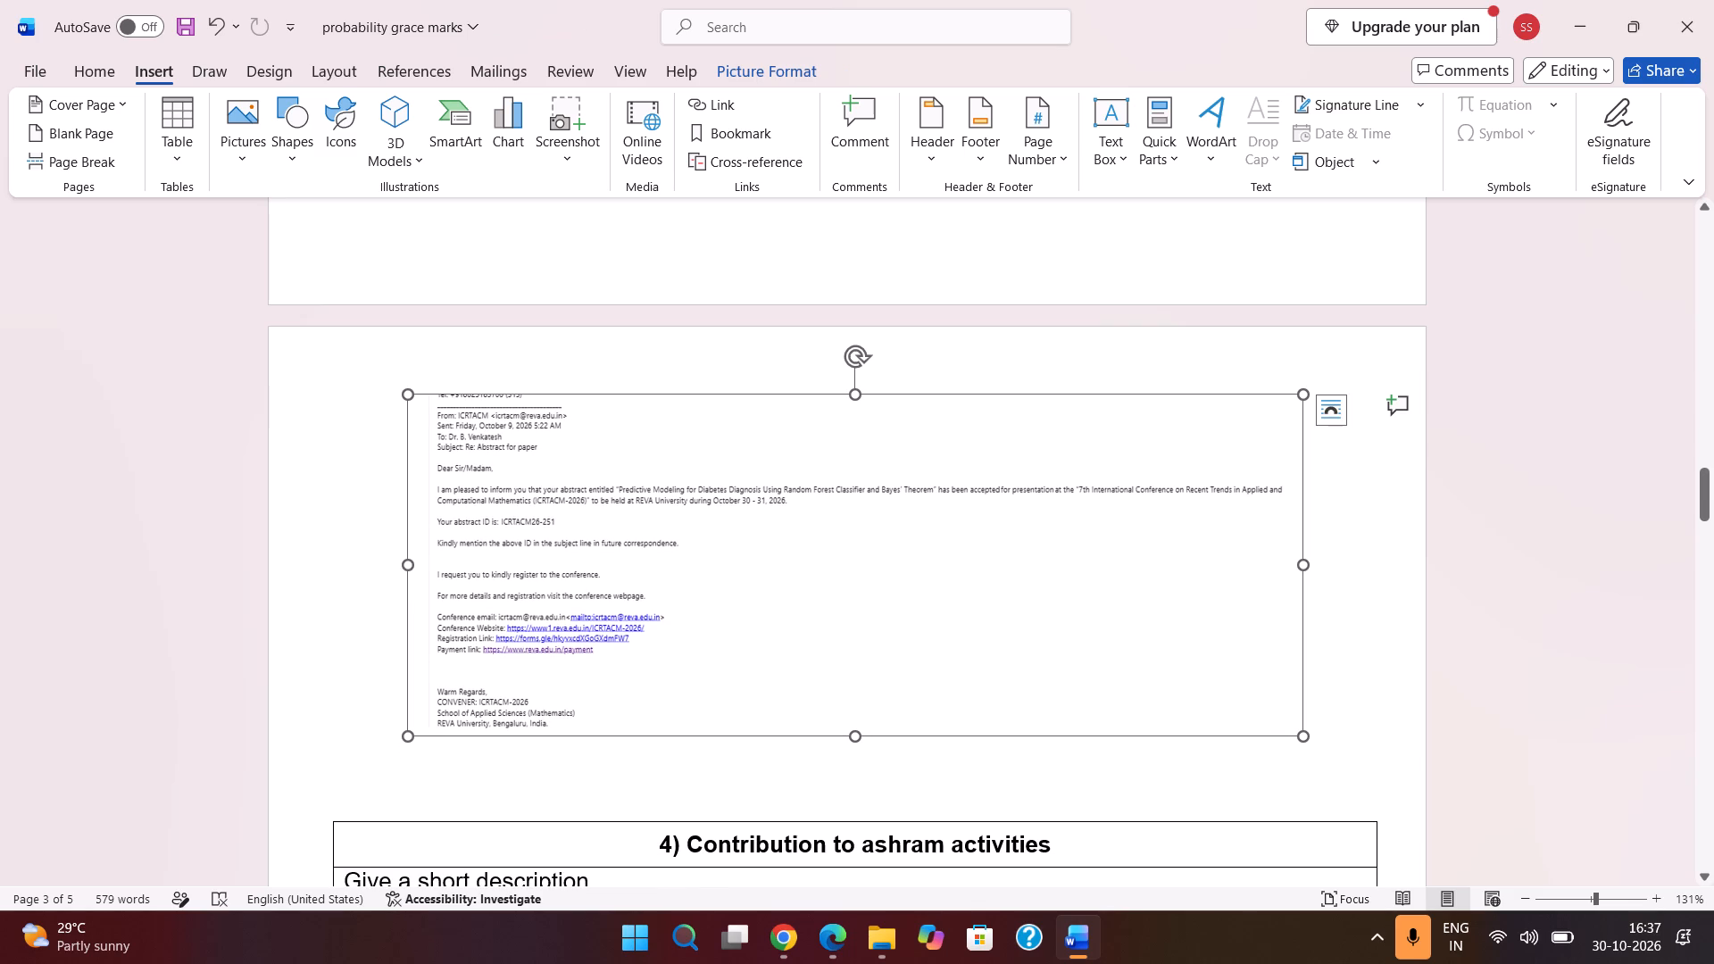
Delete the remaining blank lines between the acceptance mail picture and section 4.
left_click(695, 810)
key("BackSpace")
key("BackSpace")
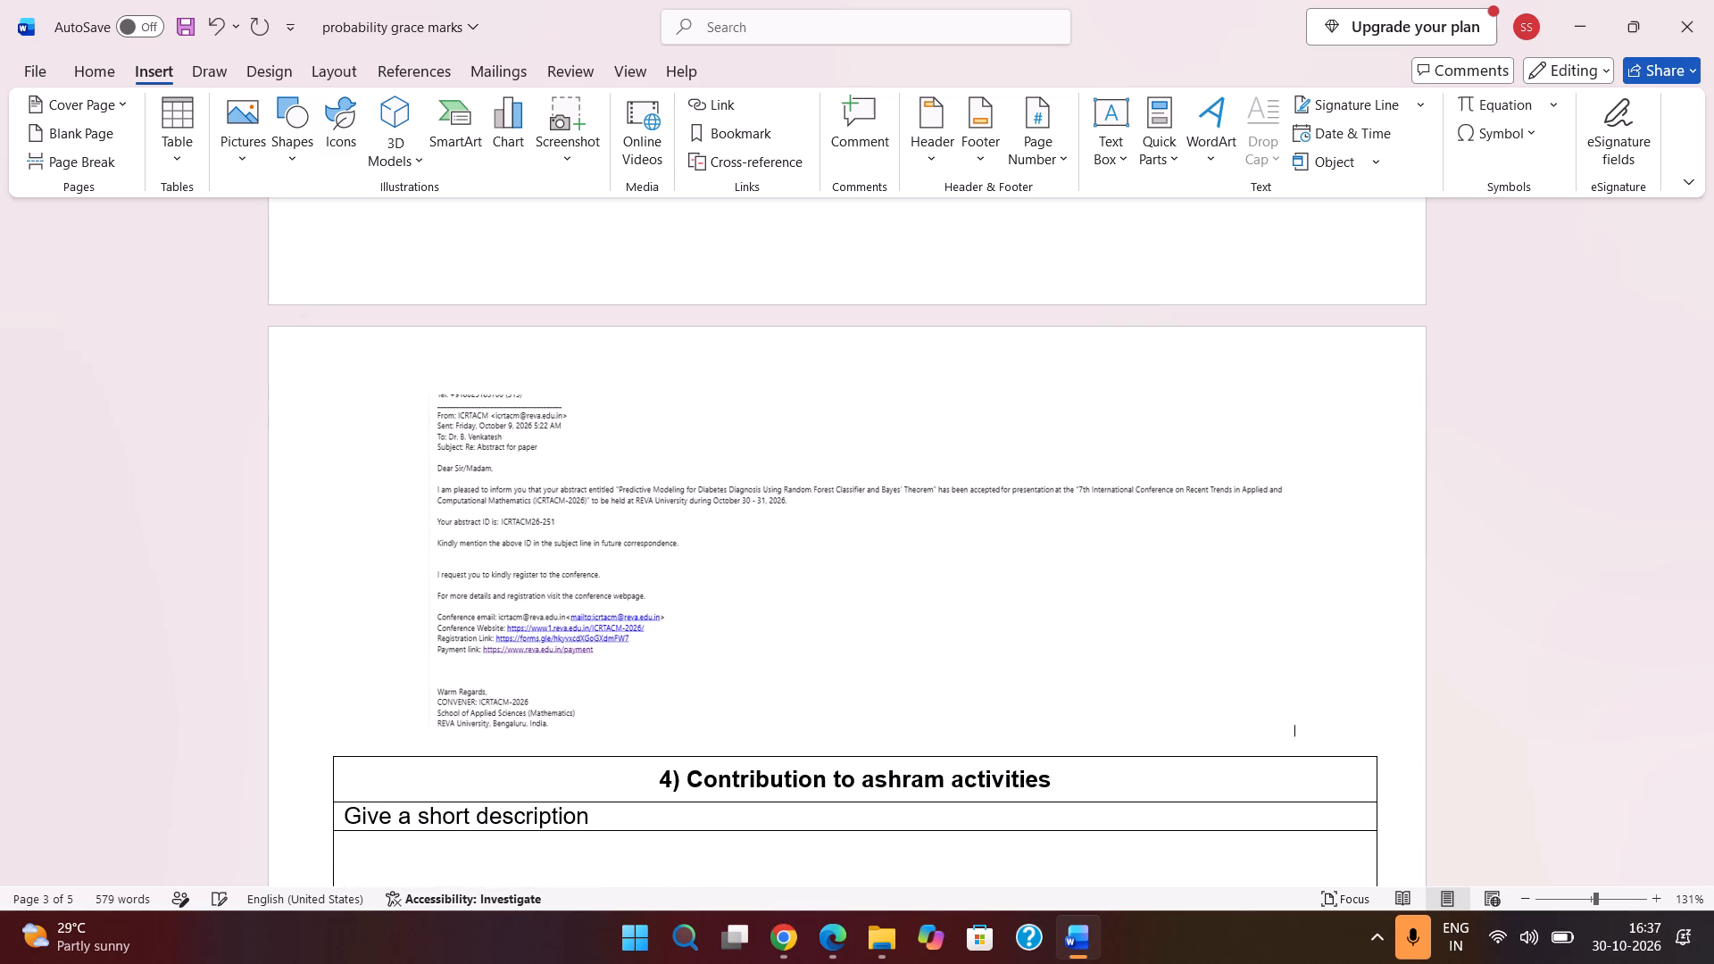
Insert four blank lines above the Office Use heading to push it and Grace Marks Awarded onto the grace marks table's page.
scroll(693, 735, "up", 4)
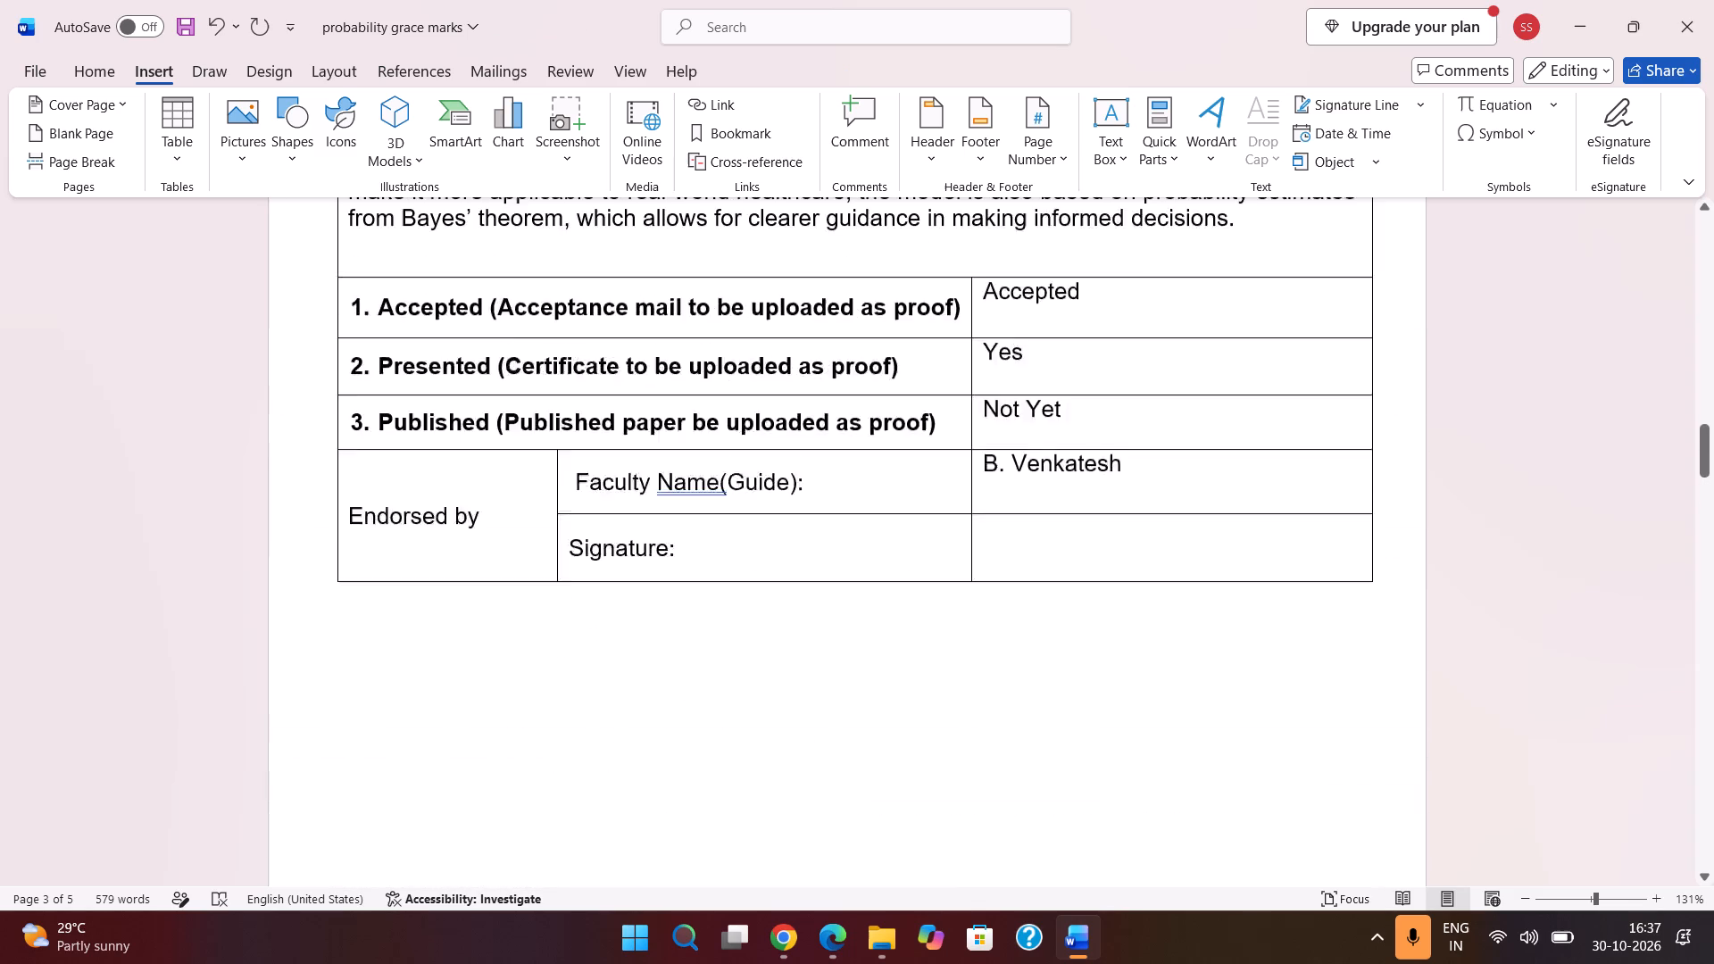
scroll(693, 735, "up", 6)
scroll(693, 735, "down", 16)
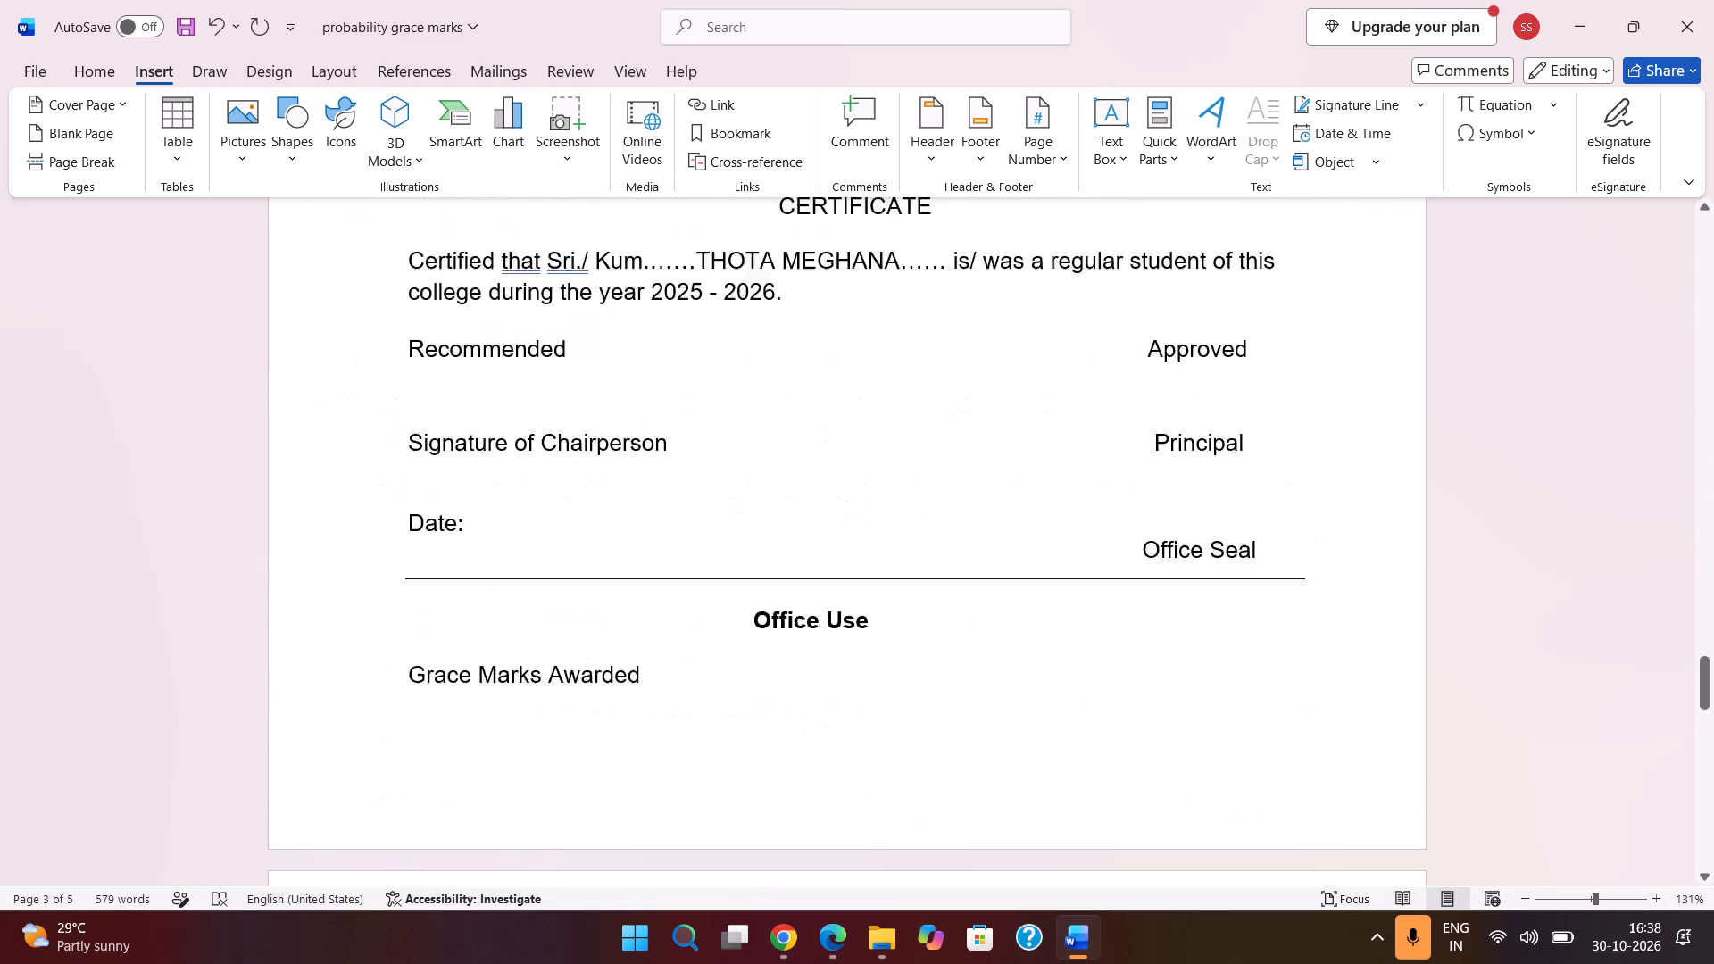
scroll(693, 735, "up", 5)
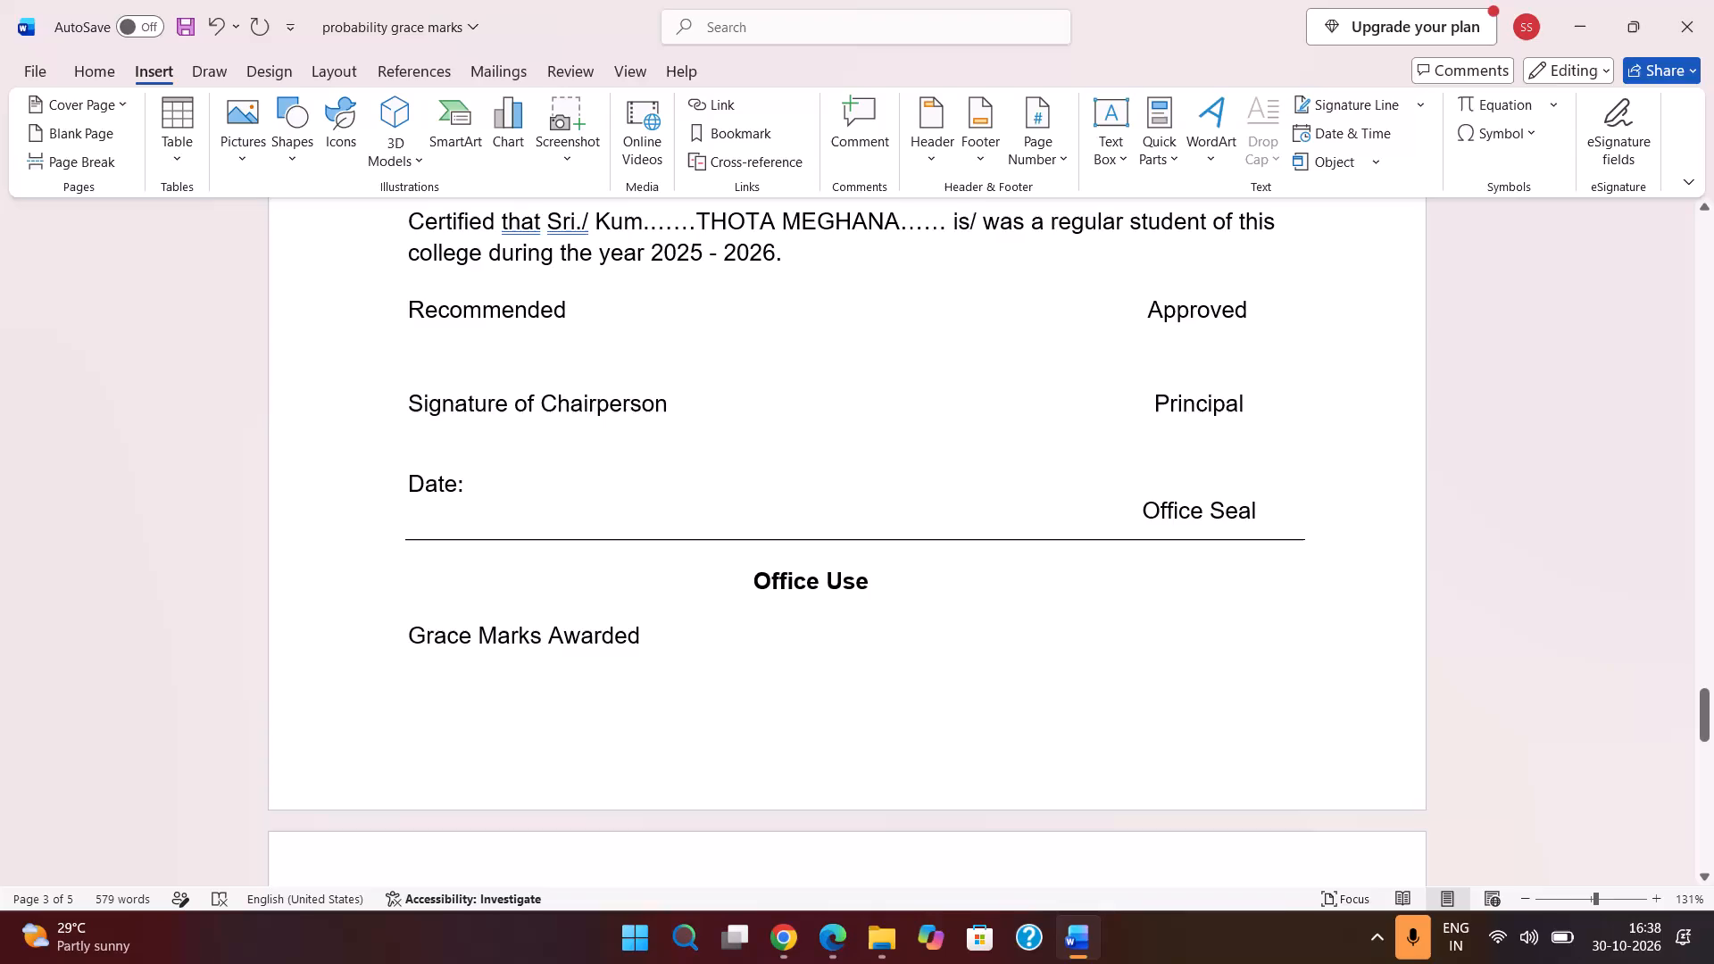
scroll(693, 735, "up", 2)
left_click(1346, 553)
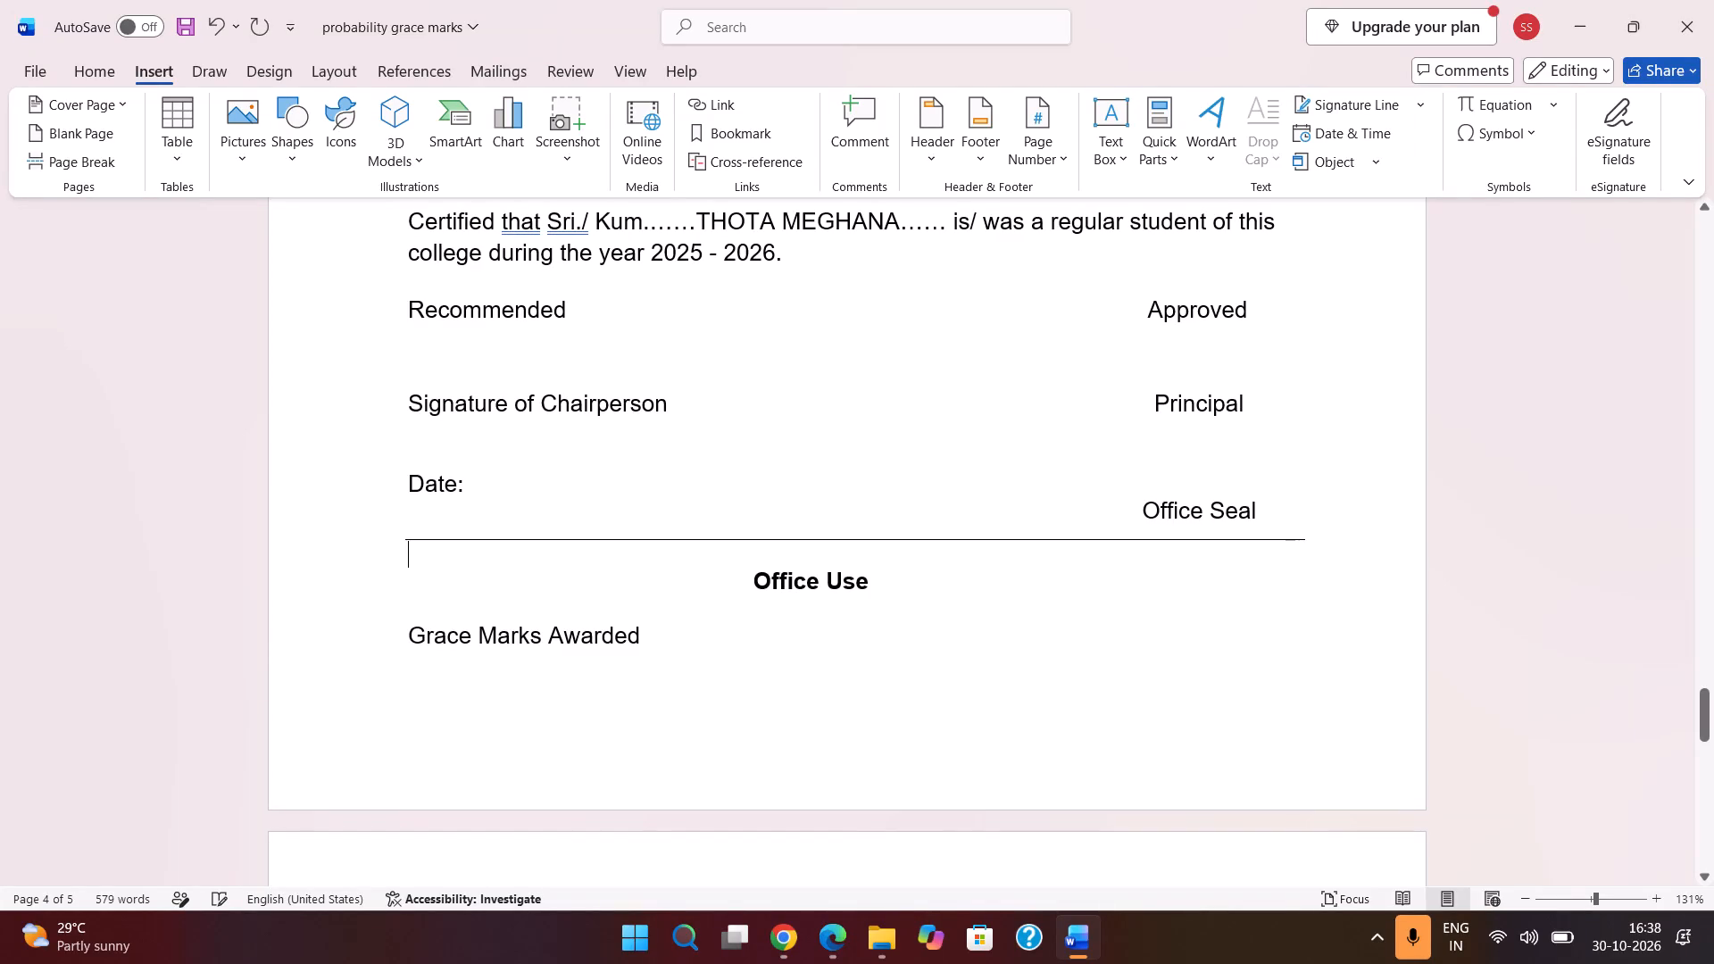
scroll(1346, 553, "up", 2)
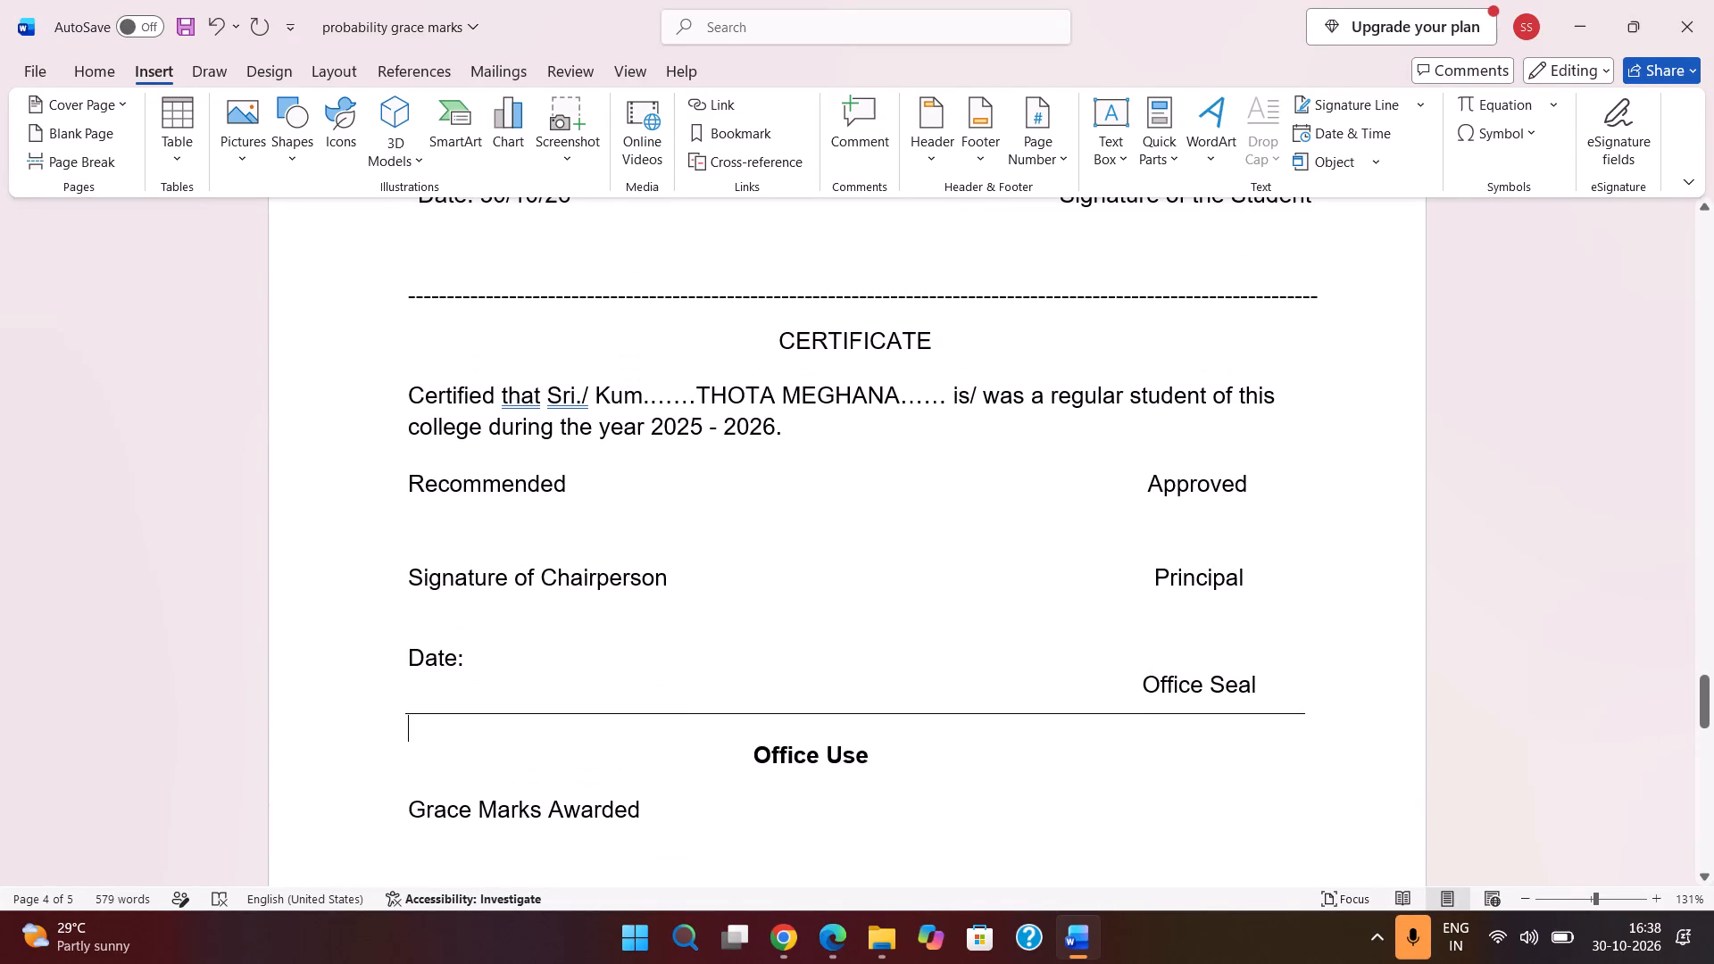
key("Return")
key("Return")
key("Return")
key("Return")
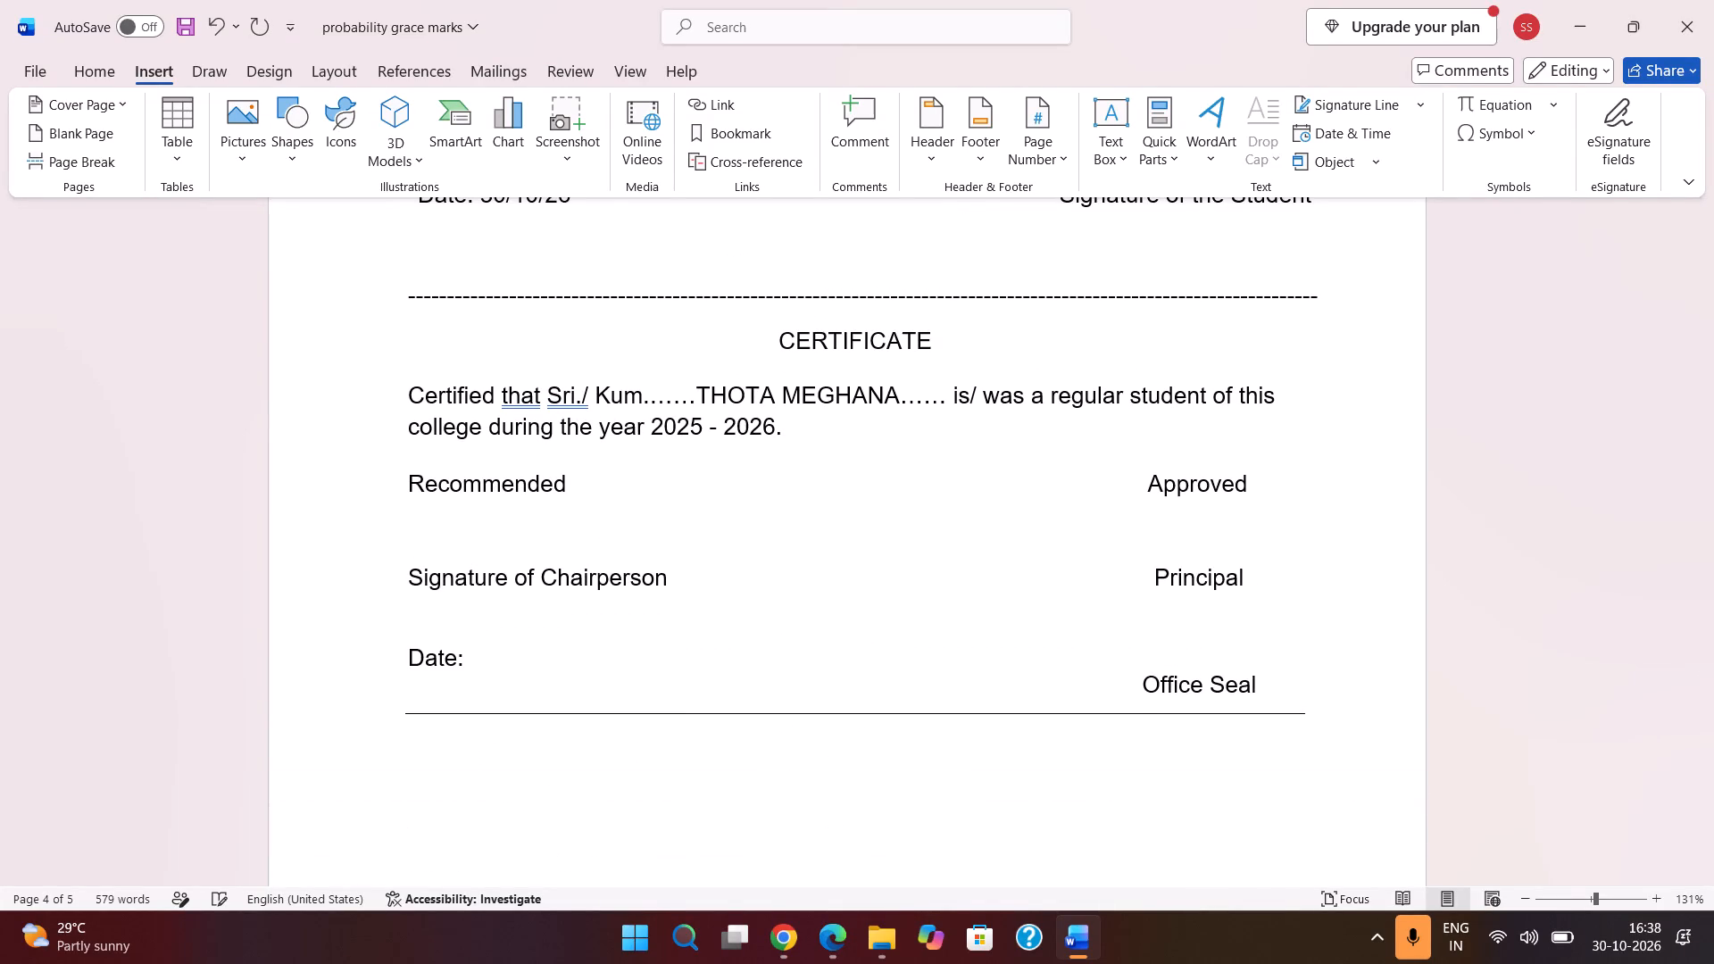
Save the probability grace marks document with the adjusted page layout.
scroll(1346, 553, "down", 3)
key("ctrl+s")
key("ctrl+s")
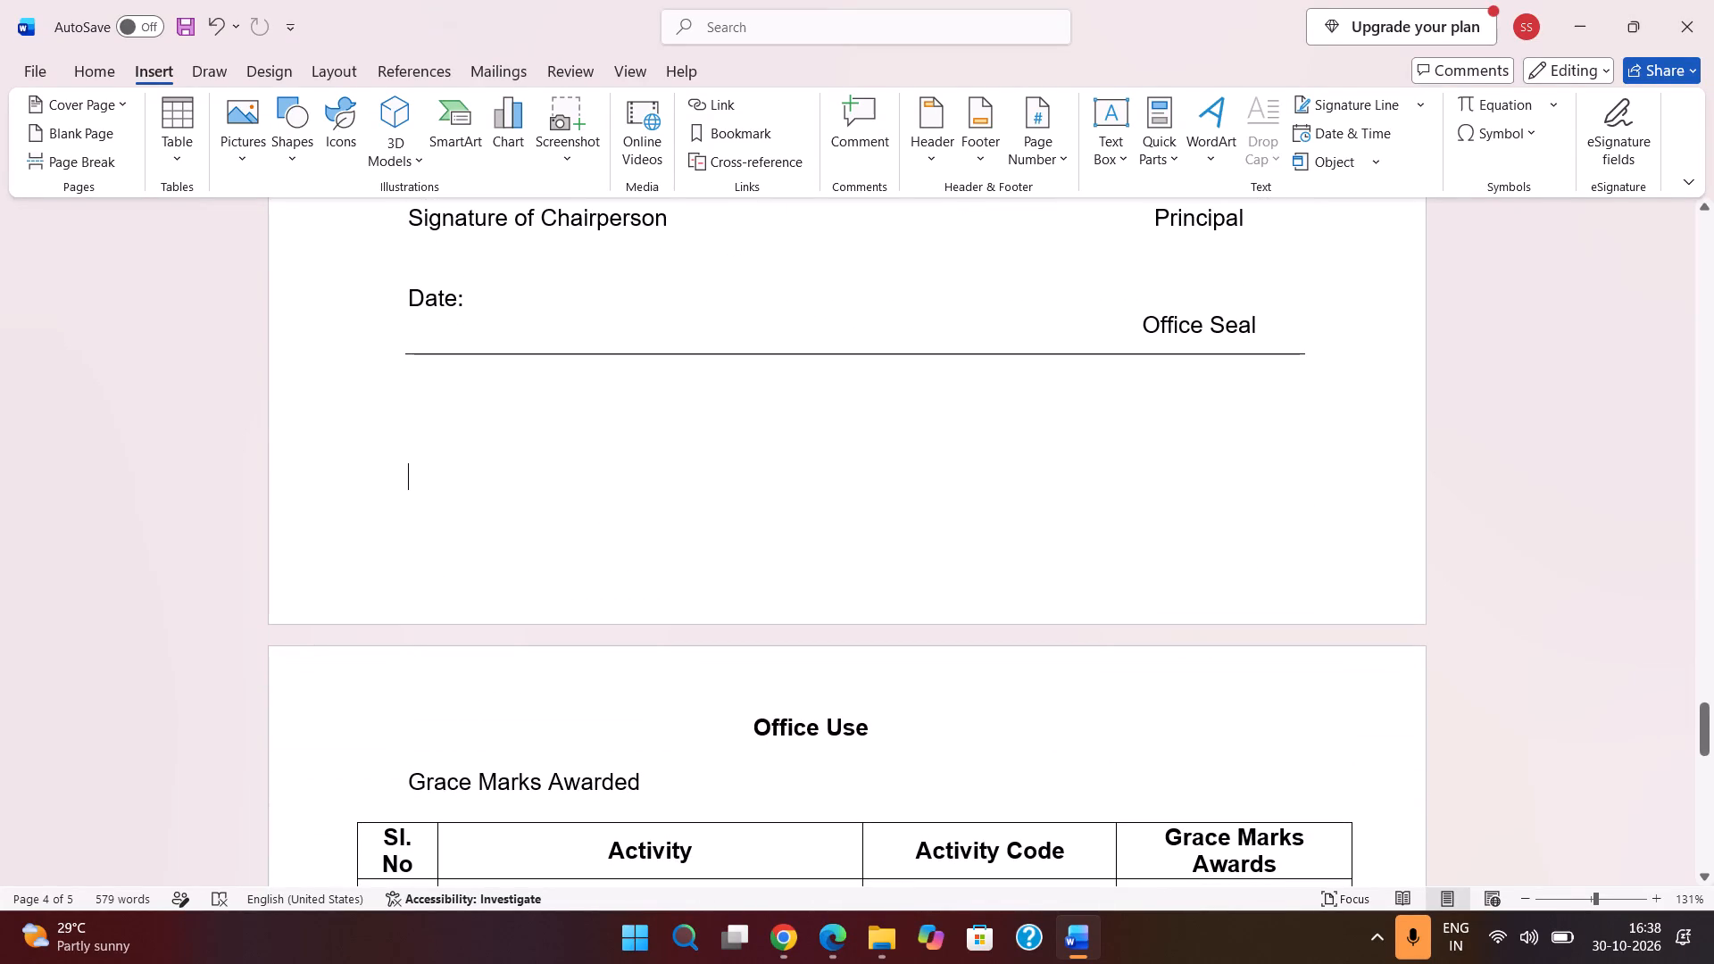
key("ctrl+s")
key("ctrl+s")
key("ctrl+s")
key("ctrl+s")
scroll(1346, 553, "up", 3)
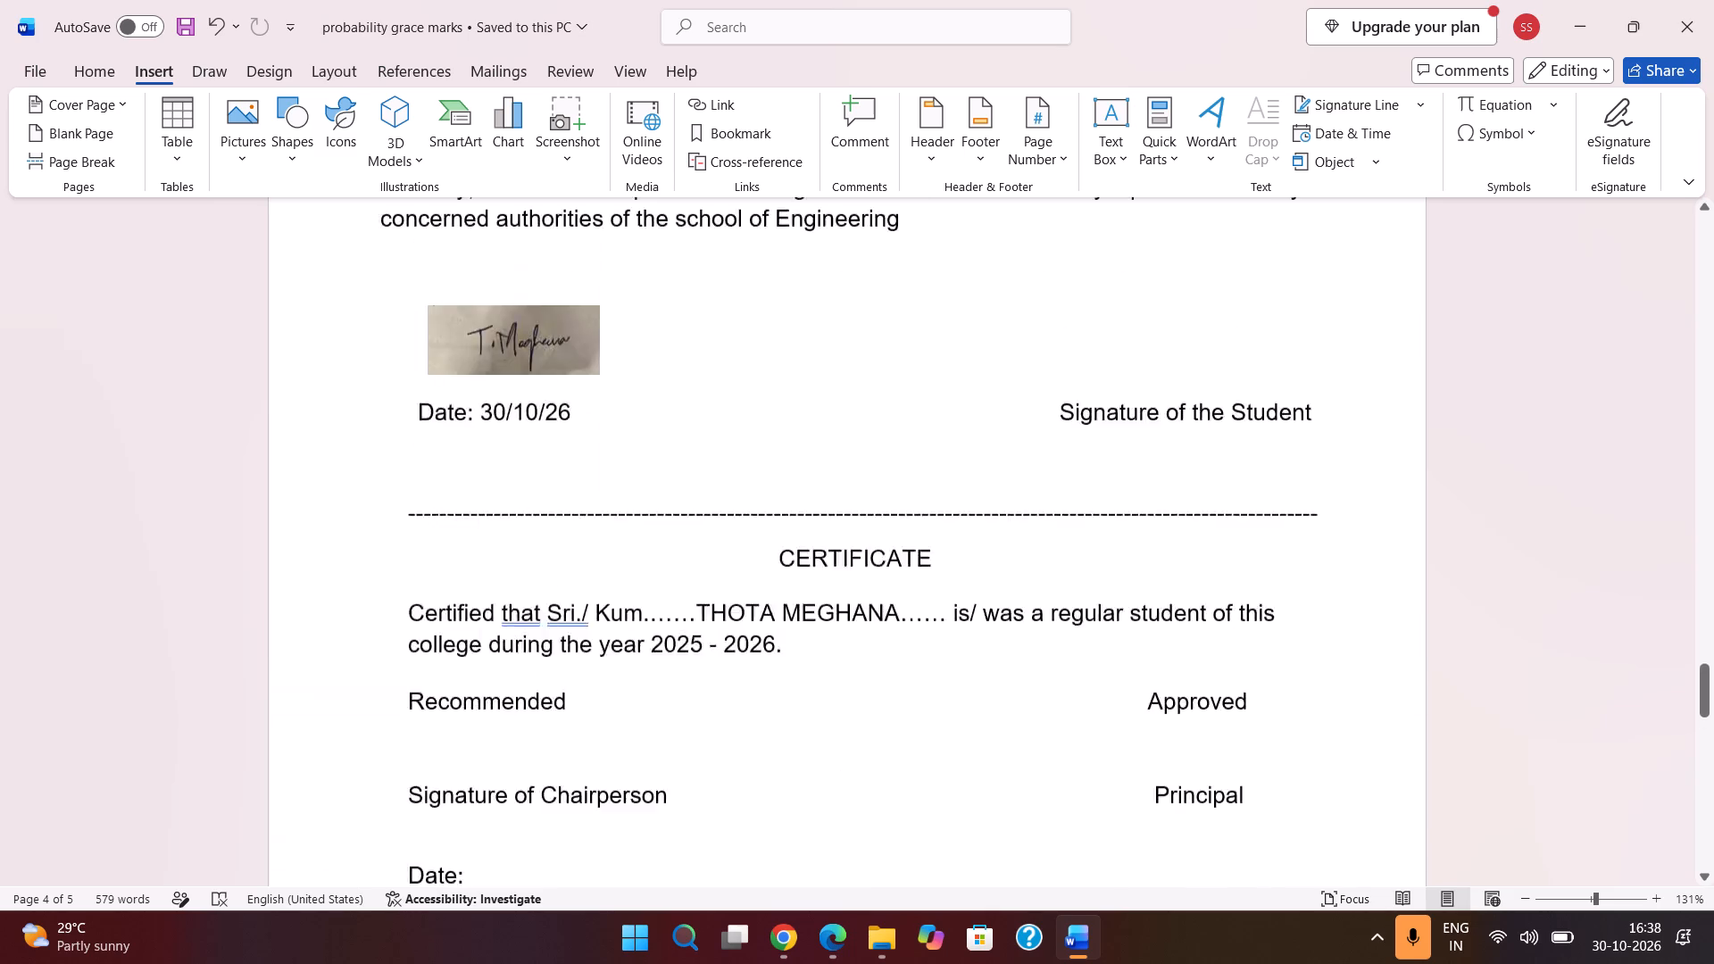
scroll(1346, 553, "up", 9)
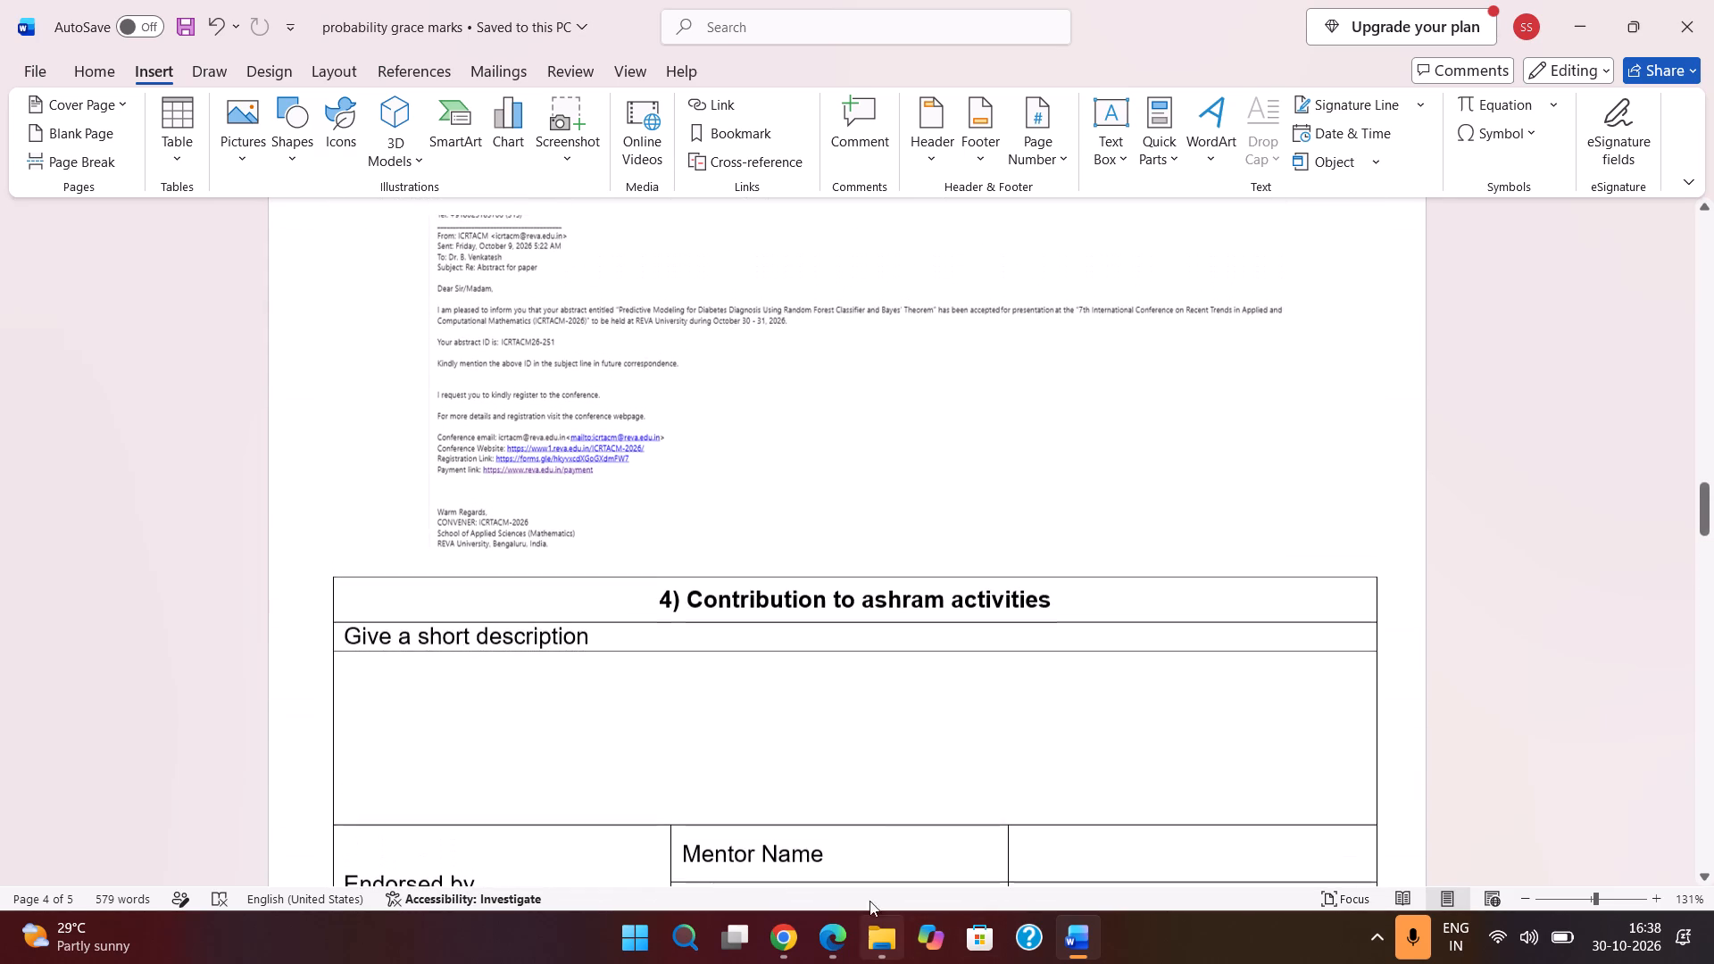
key("ctrl+s")
key("ctrl+s")
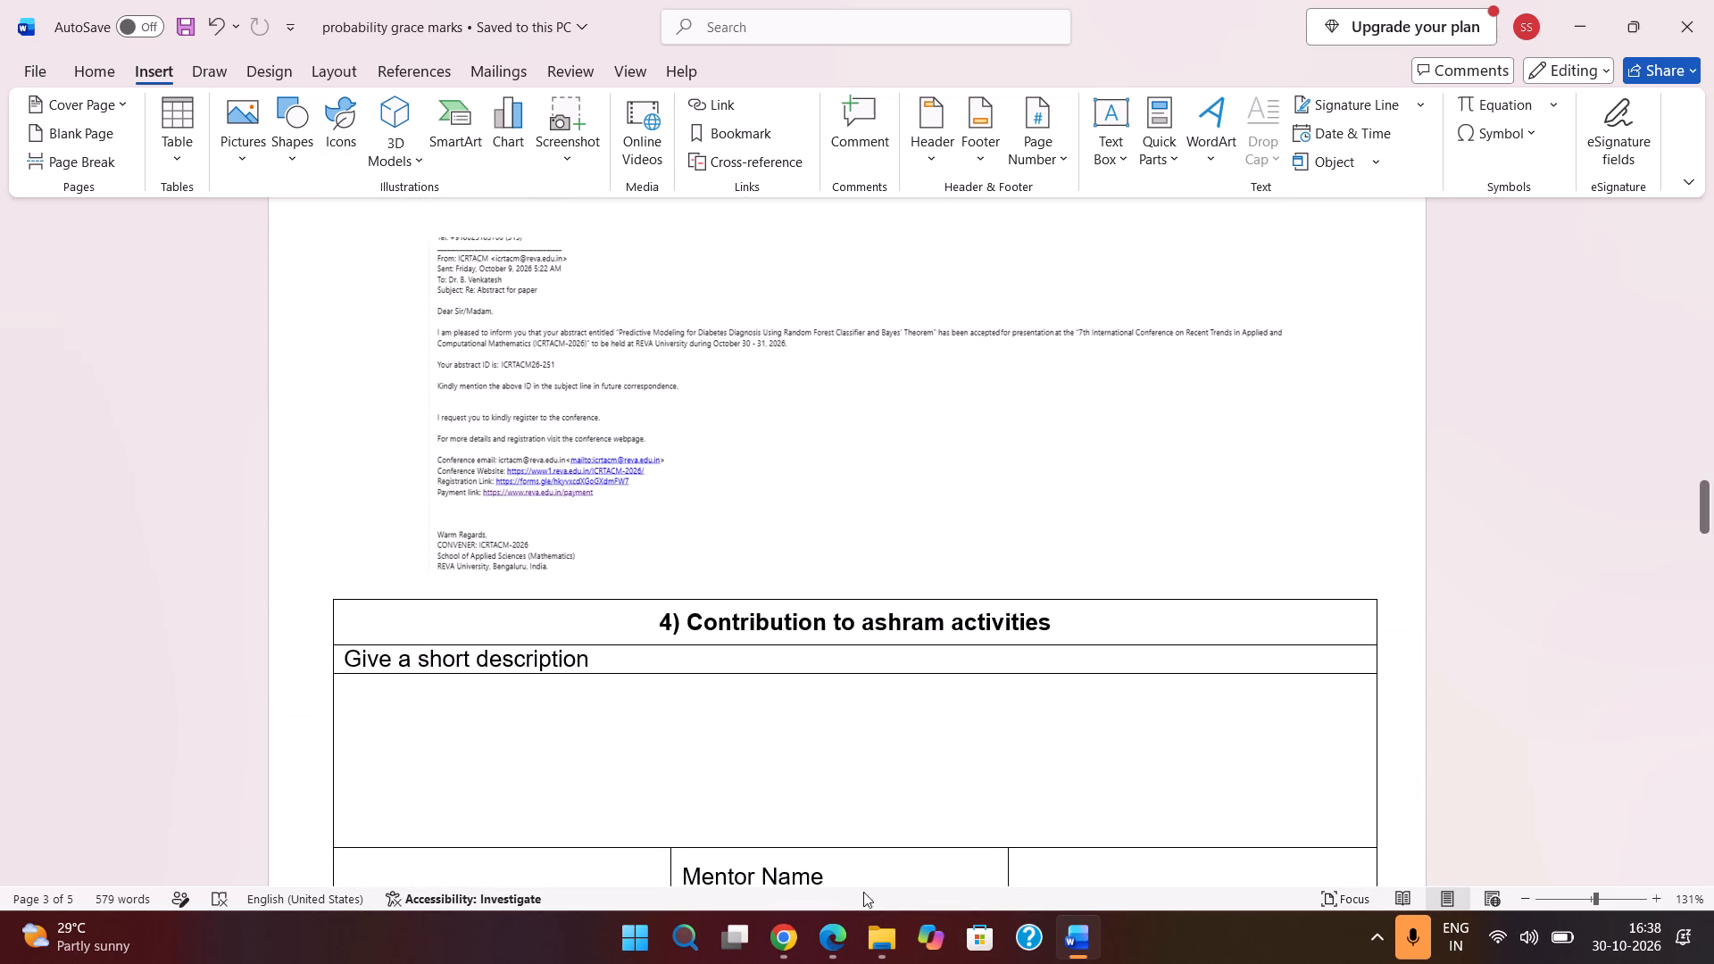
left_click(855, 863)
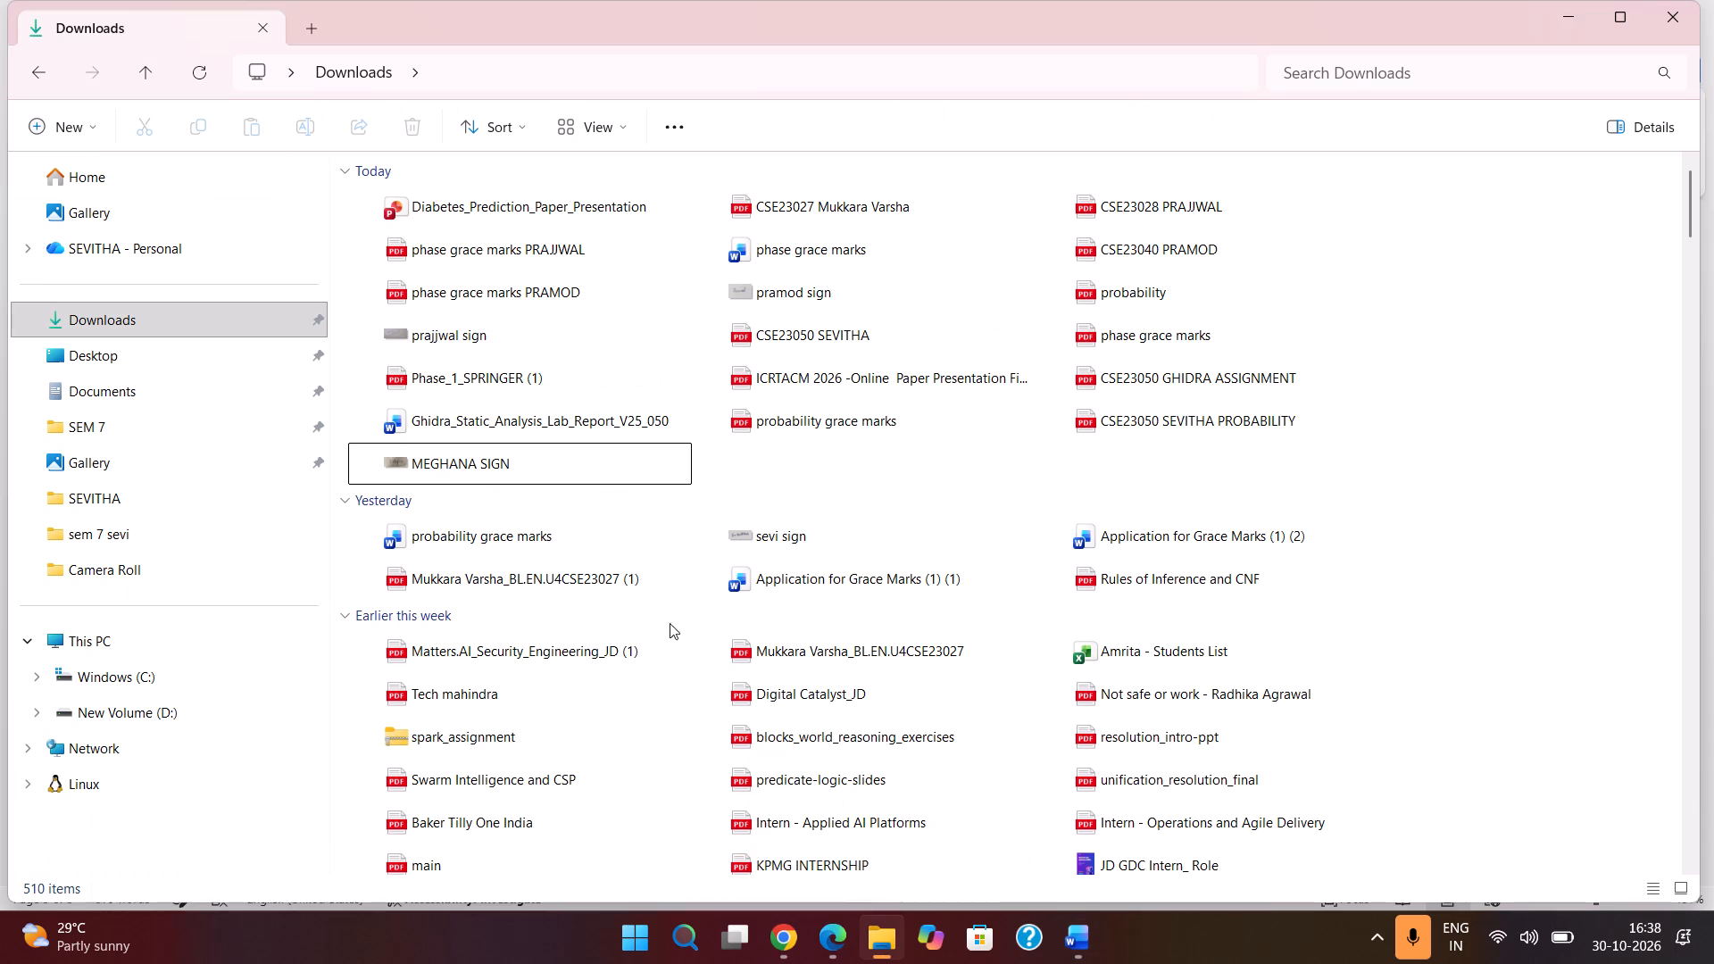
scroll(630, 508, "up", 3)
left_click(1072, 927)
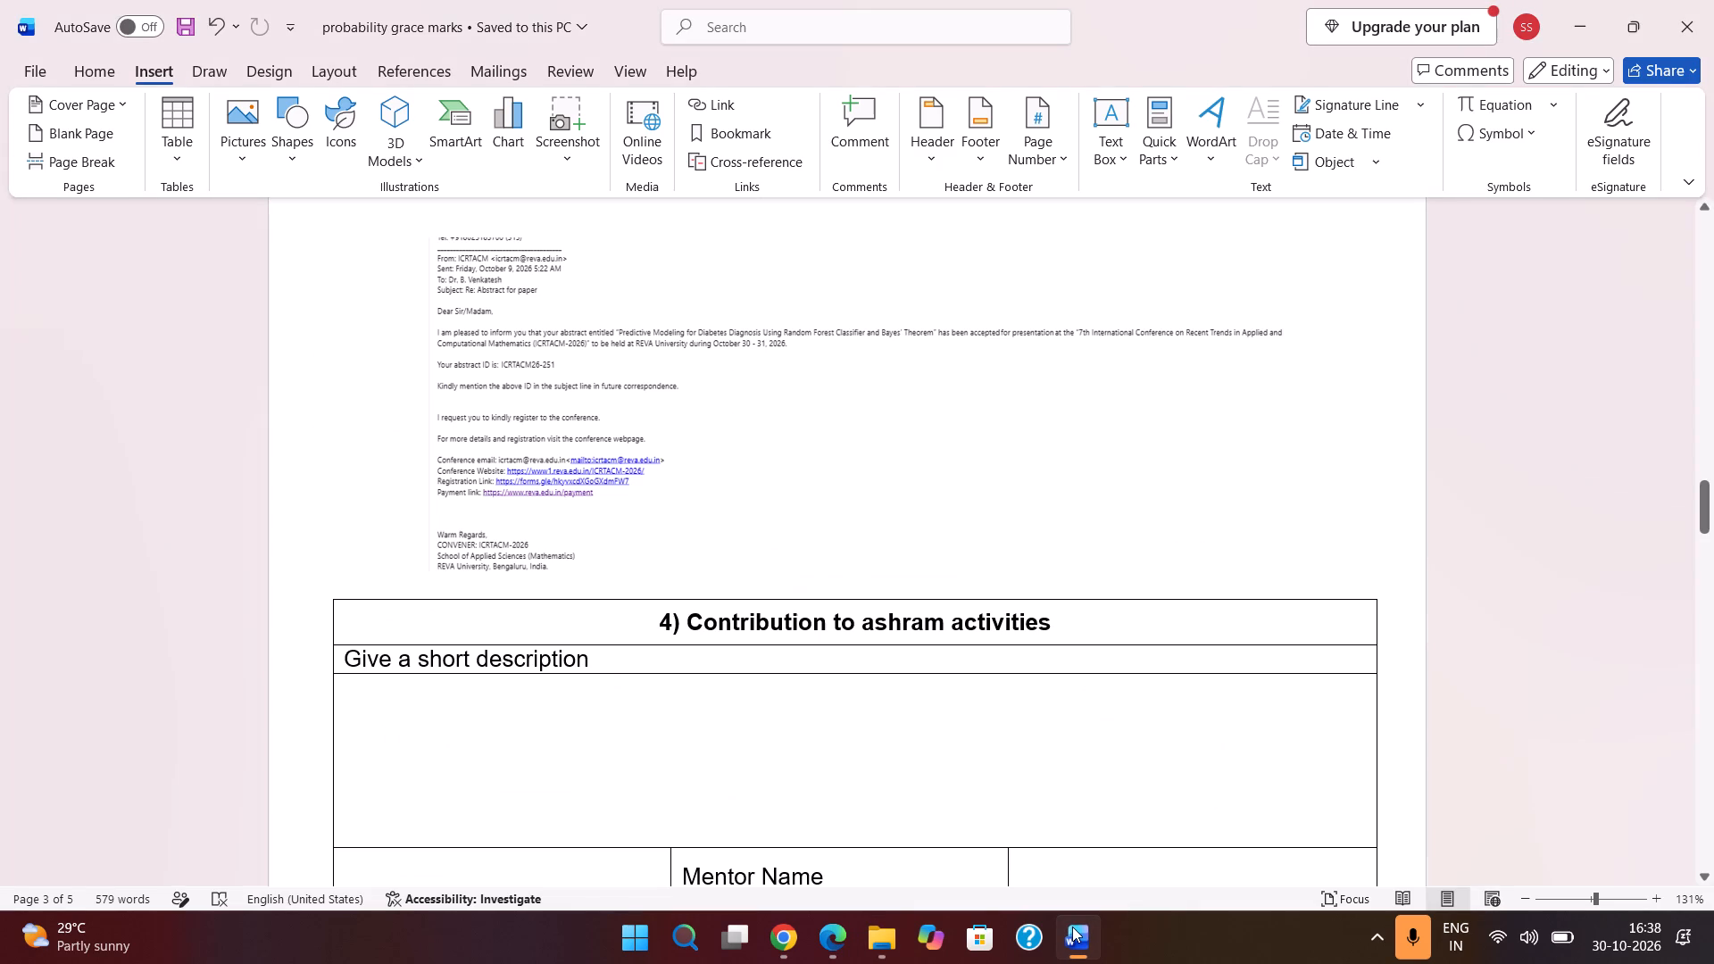
Save the probability grace marks document once more.
key("ctrl+s")
key("ctrl+s")
key("ctrl+s")
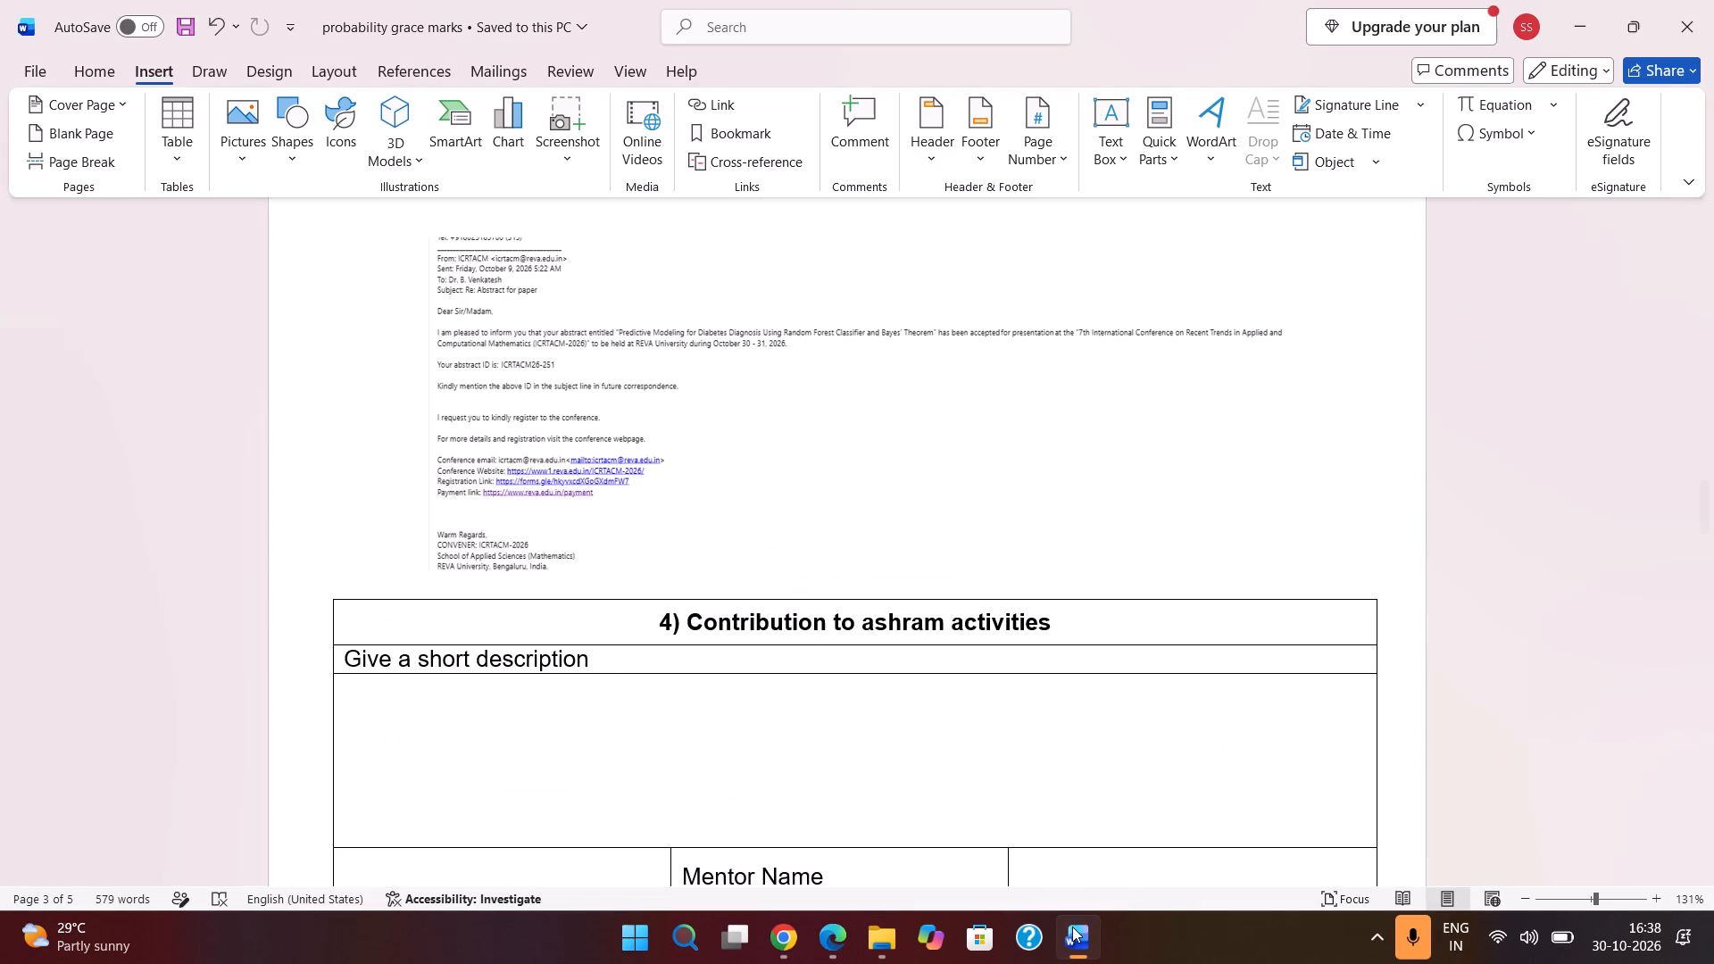
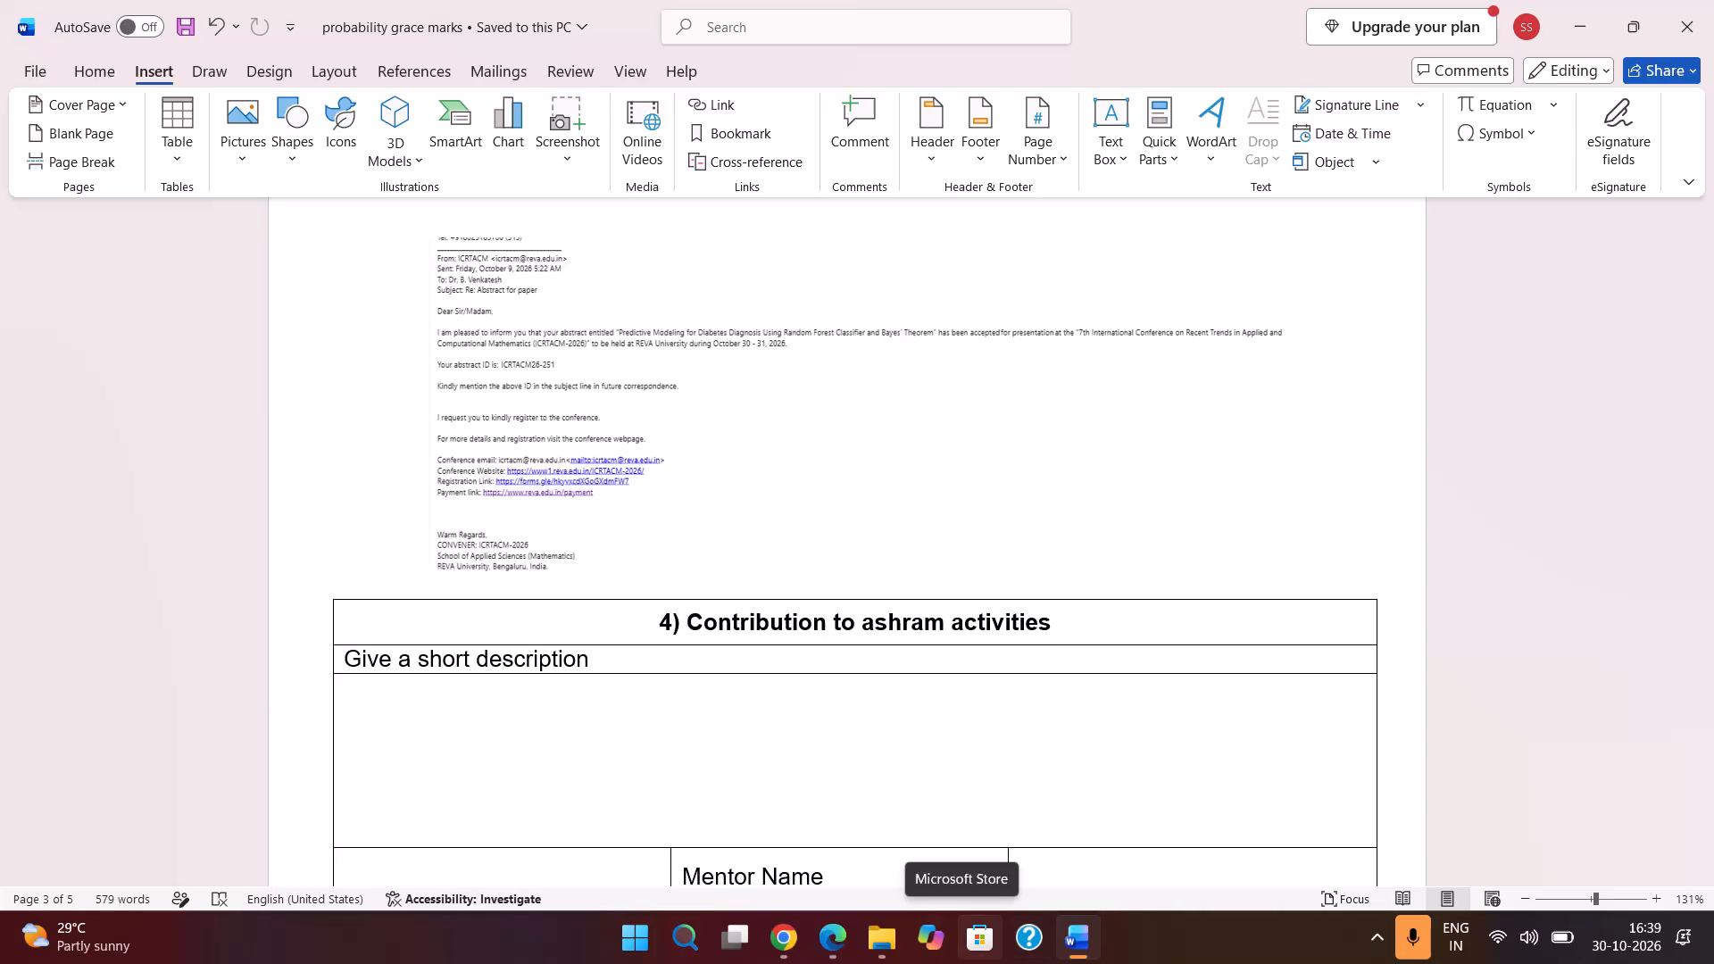
Return to the start of the form and review the applicant details, the ticked event table and the Performance in Arts section.
scroll(962, 963, "up", 4)
left_click(1063, 581)
scroll(1063, 581, "up", 2)
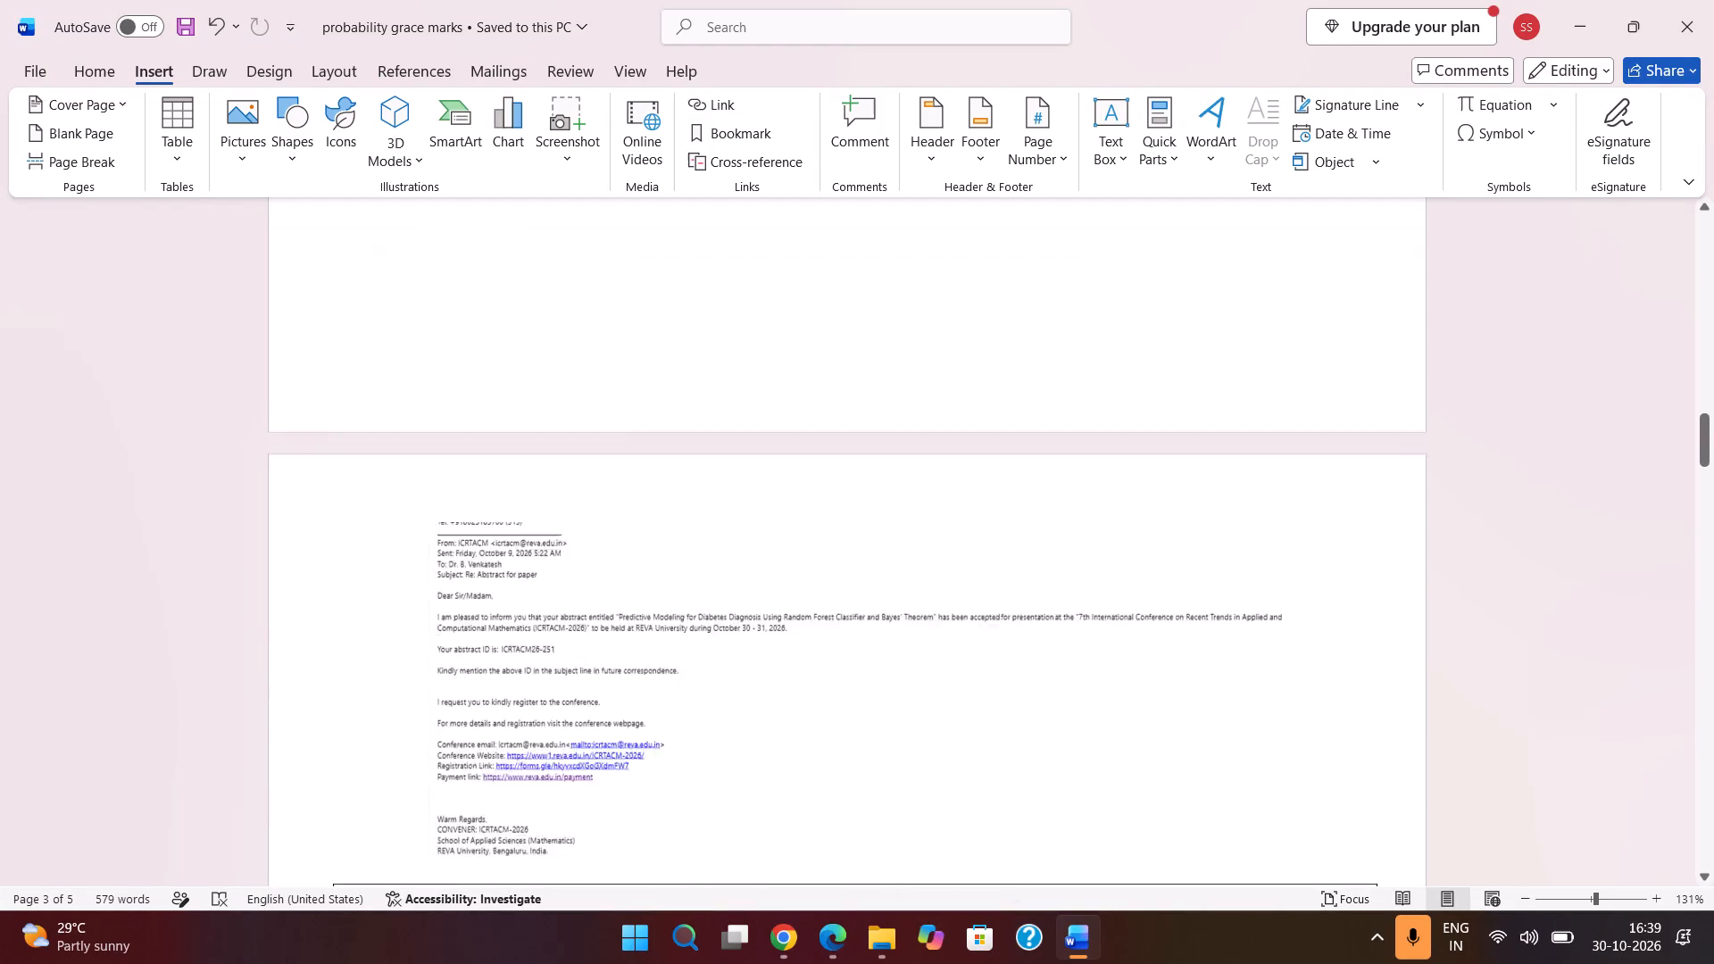
scroll(1063, 581, "up", 10)
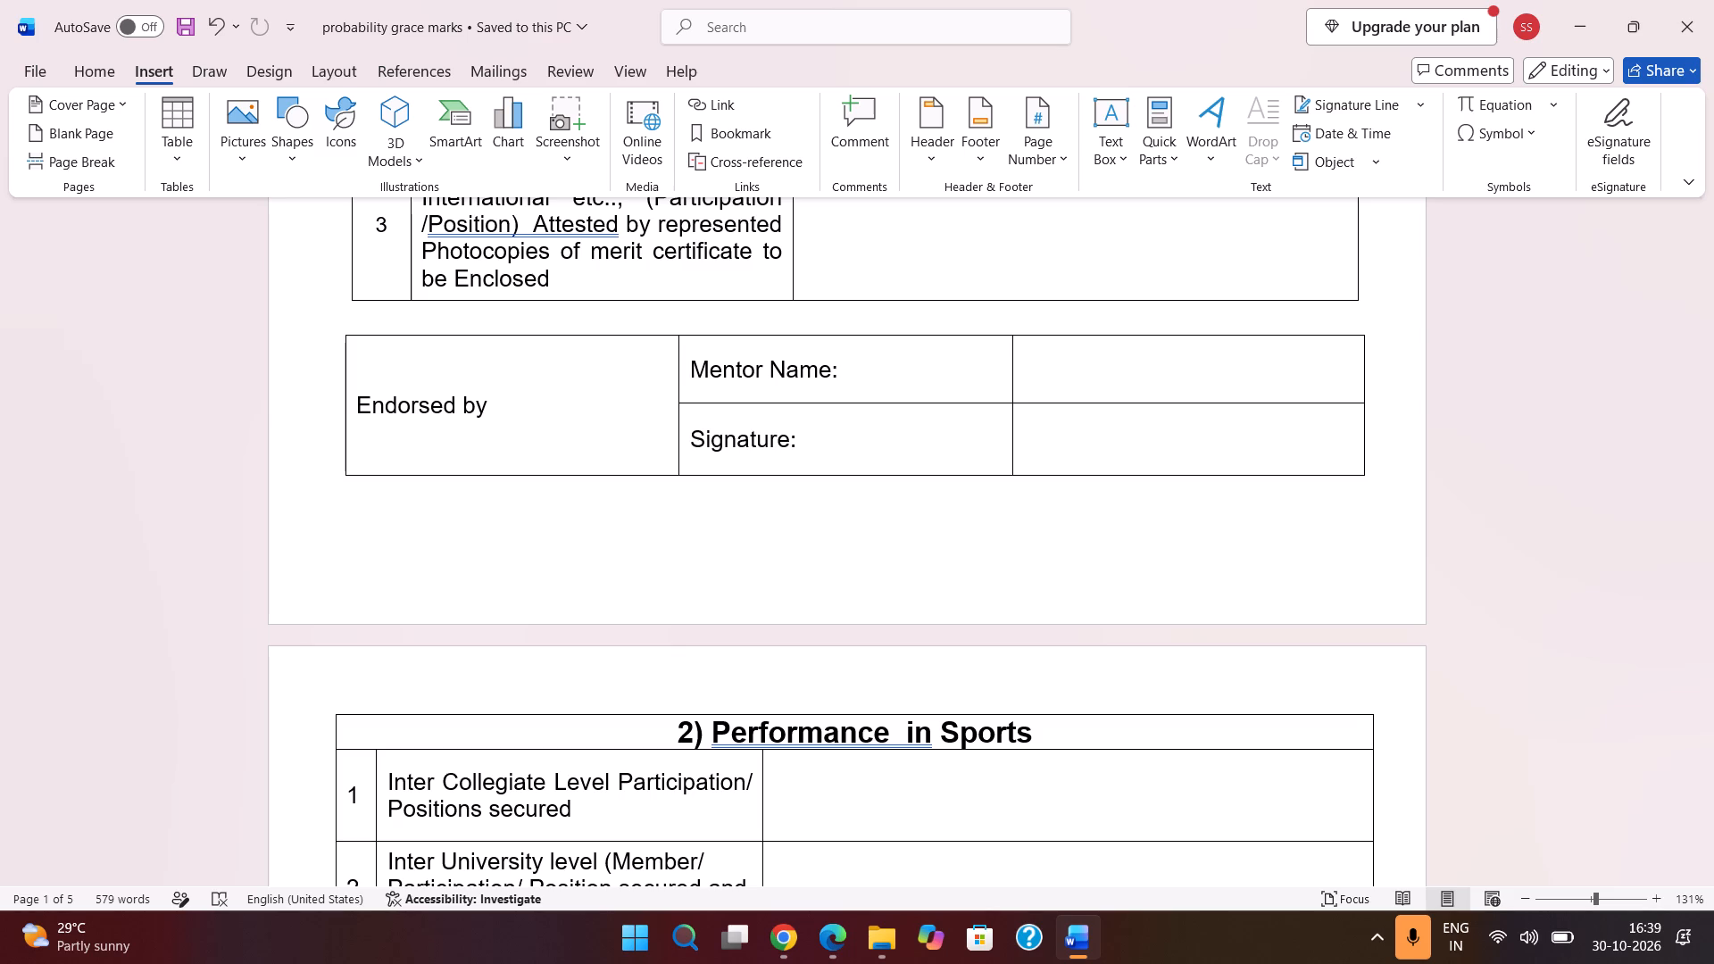
scroll(1063, 581, "up", 1)
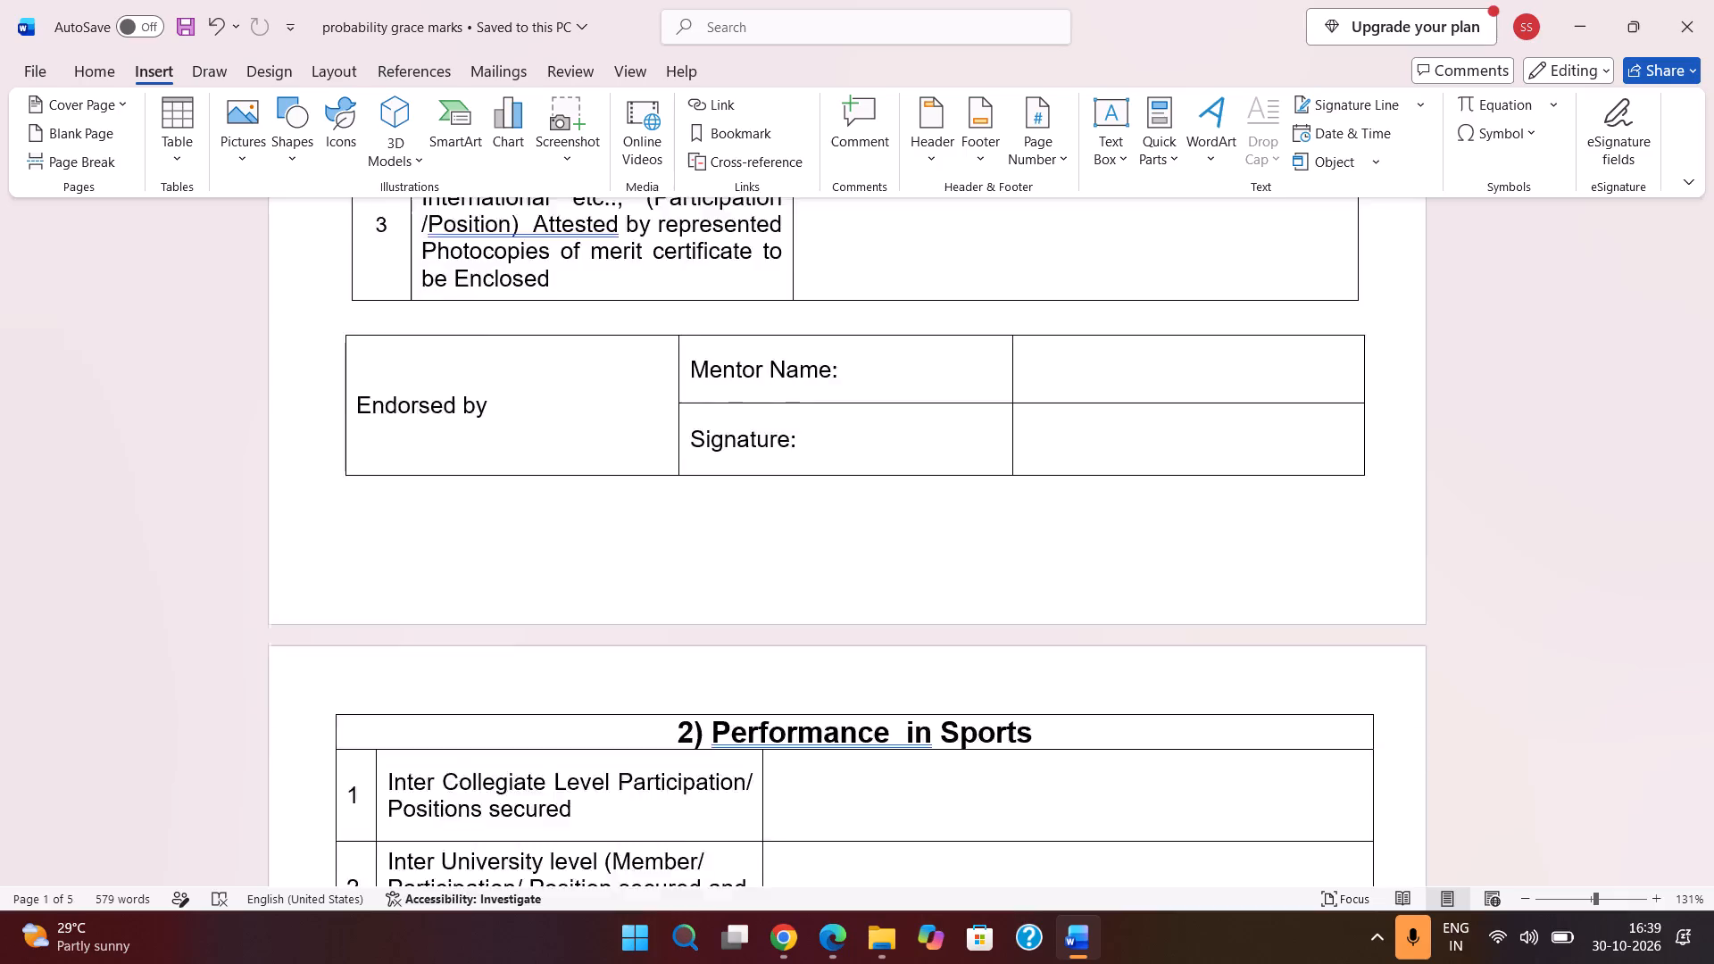
scroll(1063, 581, "up", 6)
scroll(1063, 581, "down", 1)
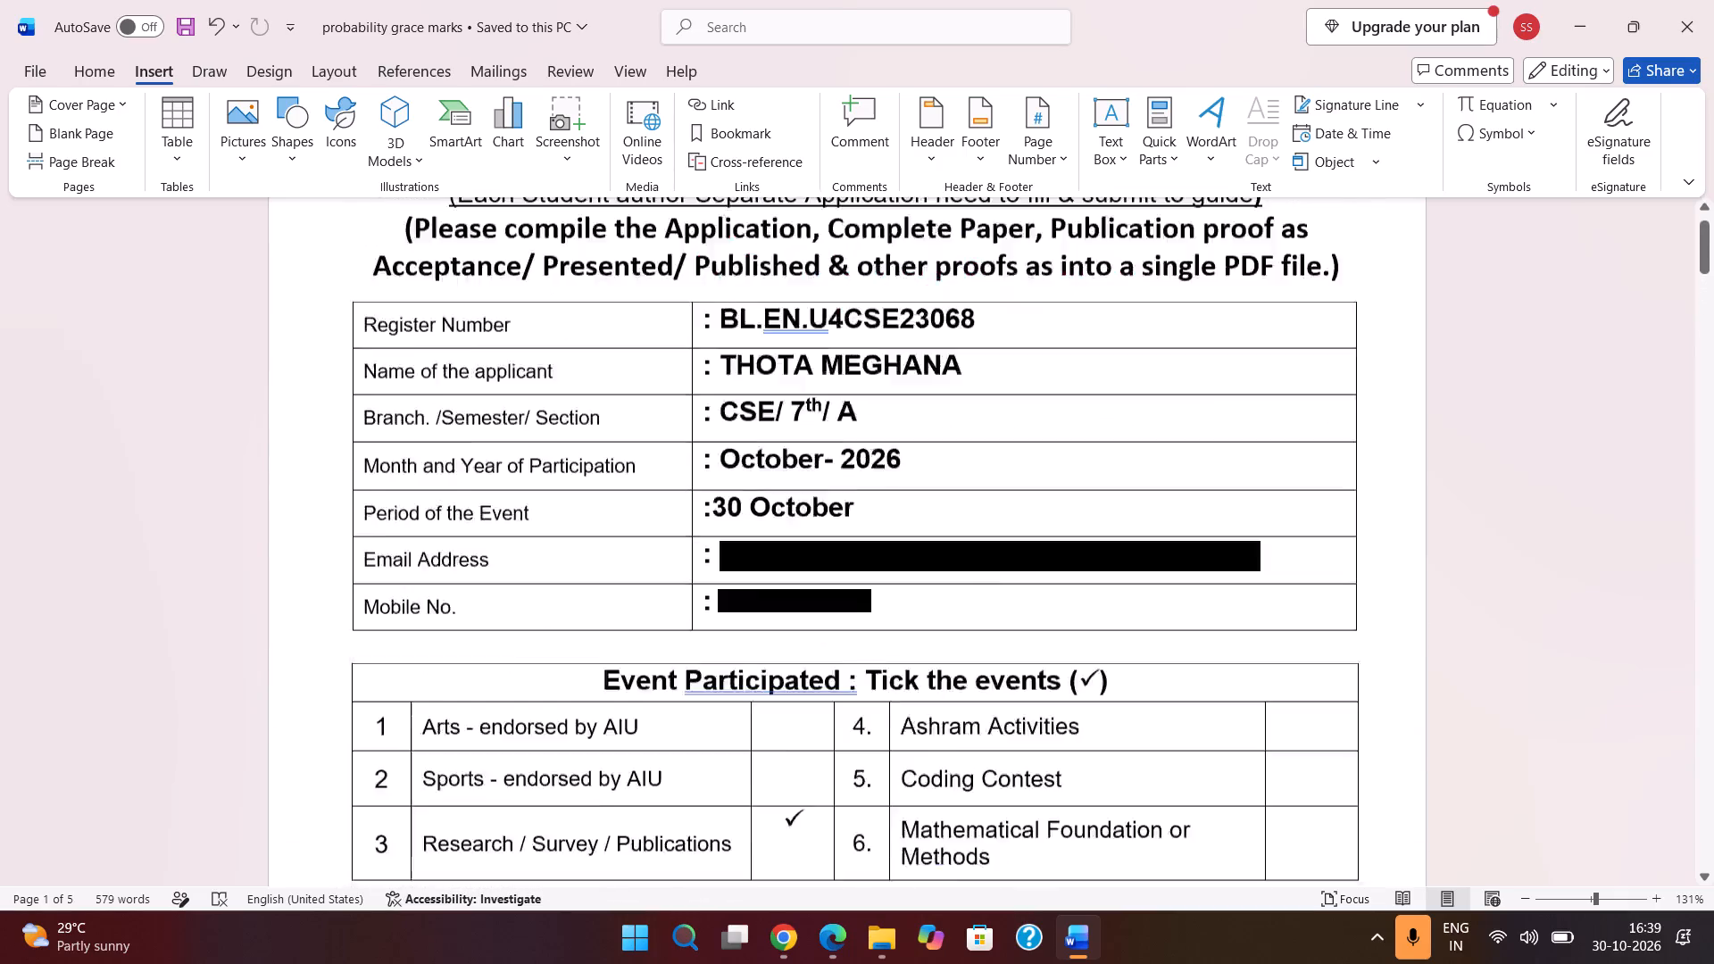
scroll(1063, 581, "down", 1)
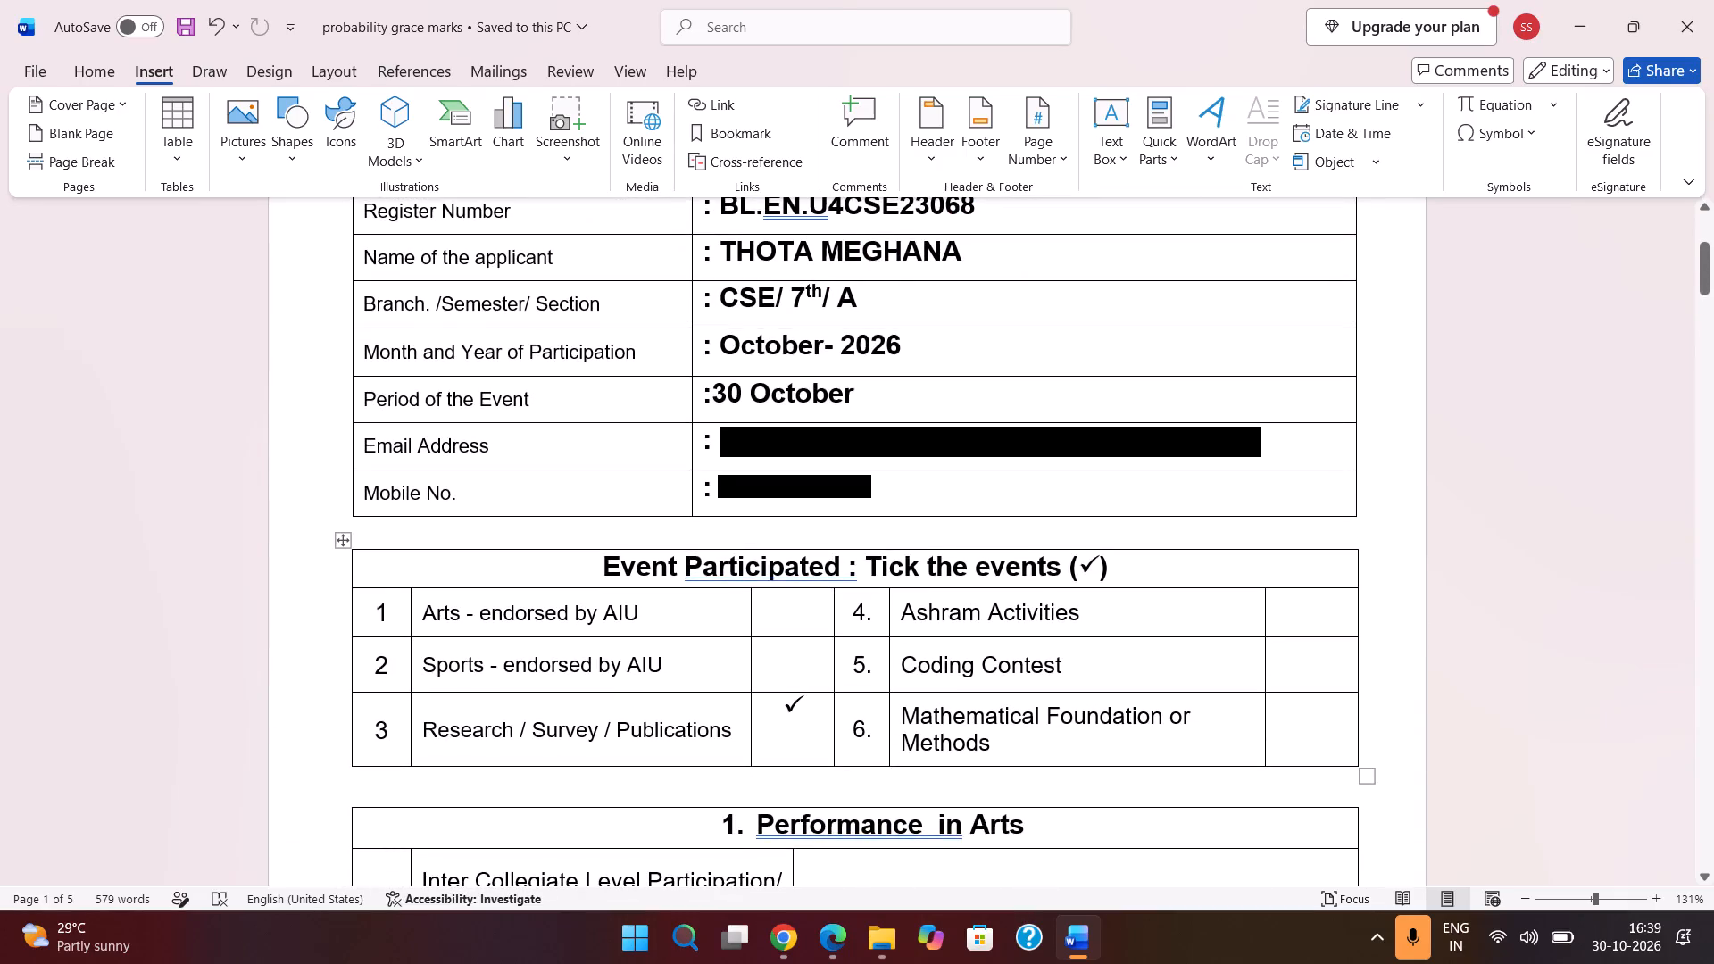
scroll(1063, 581, "down", 2)
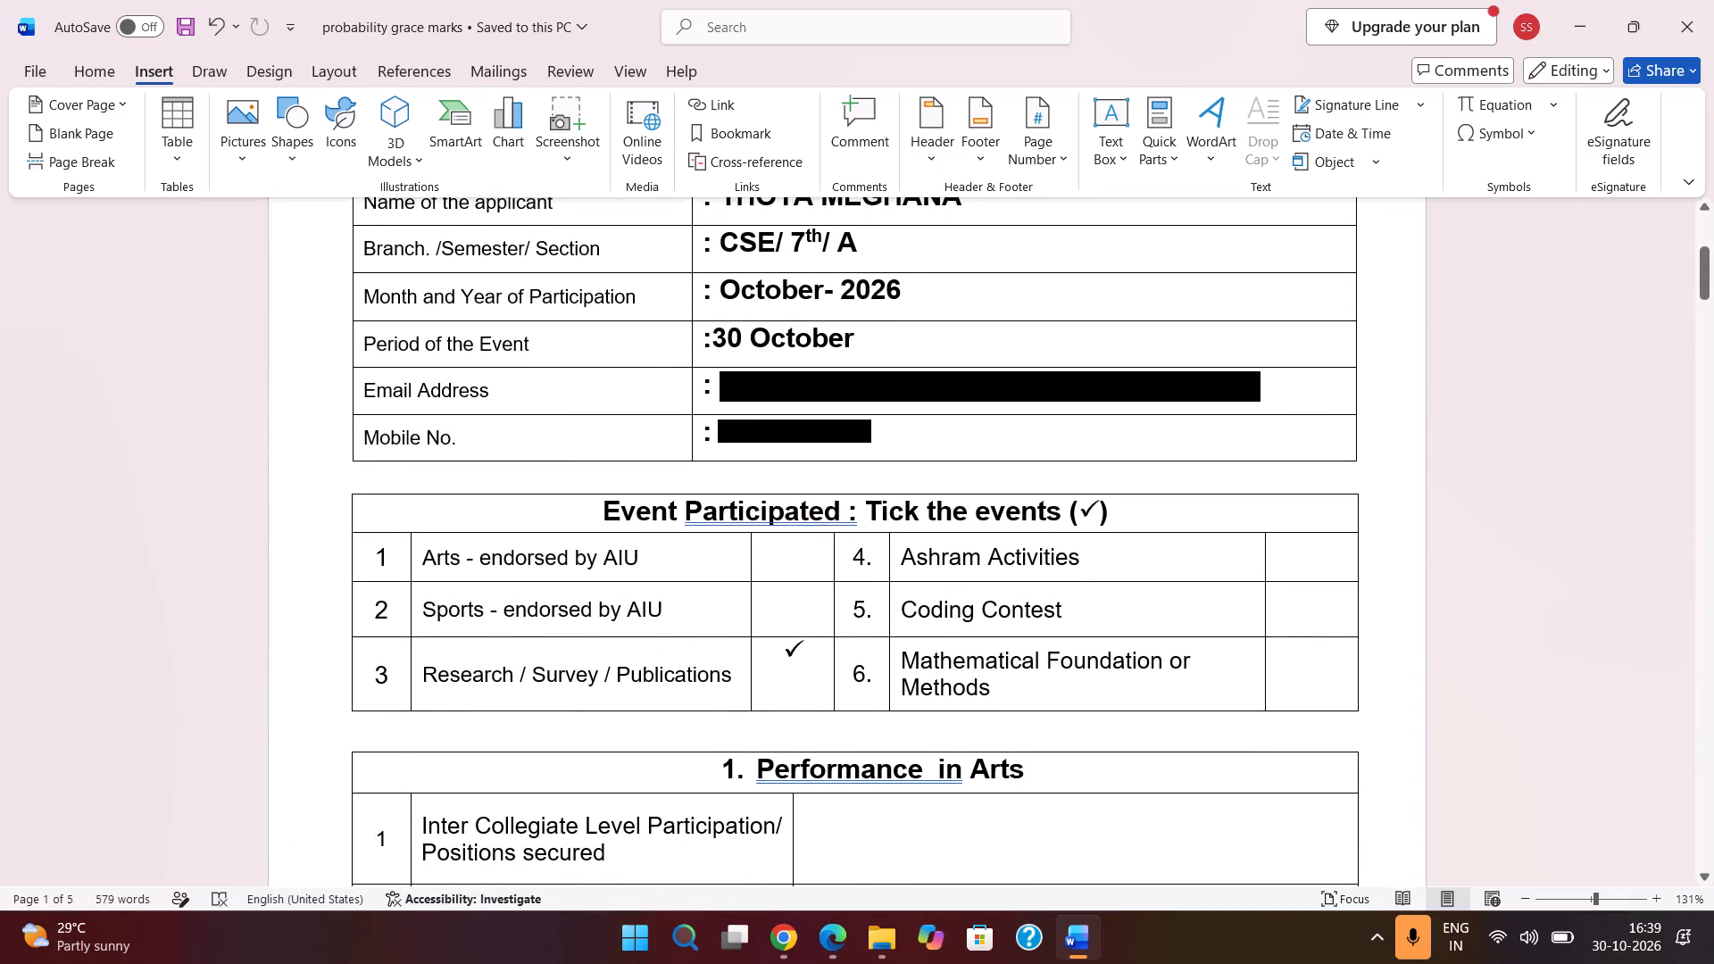
scroll(1063, 581, "down", 1)
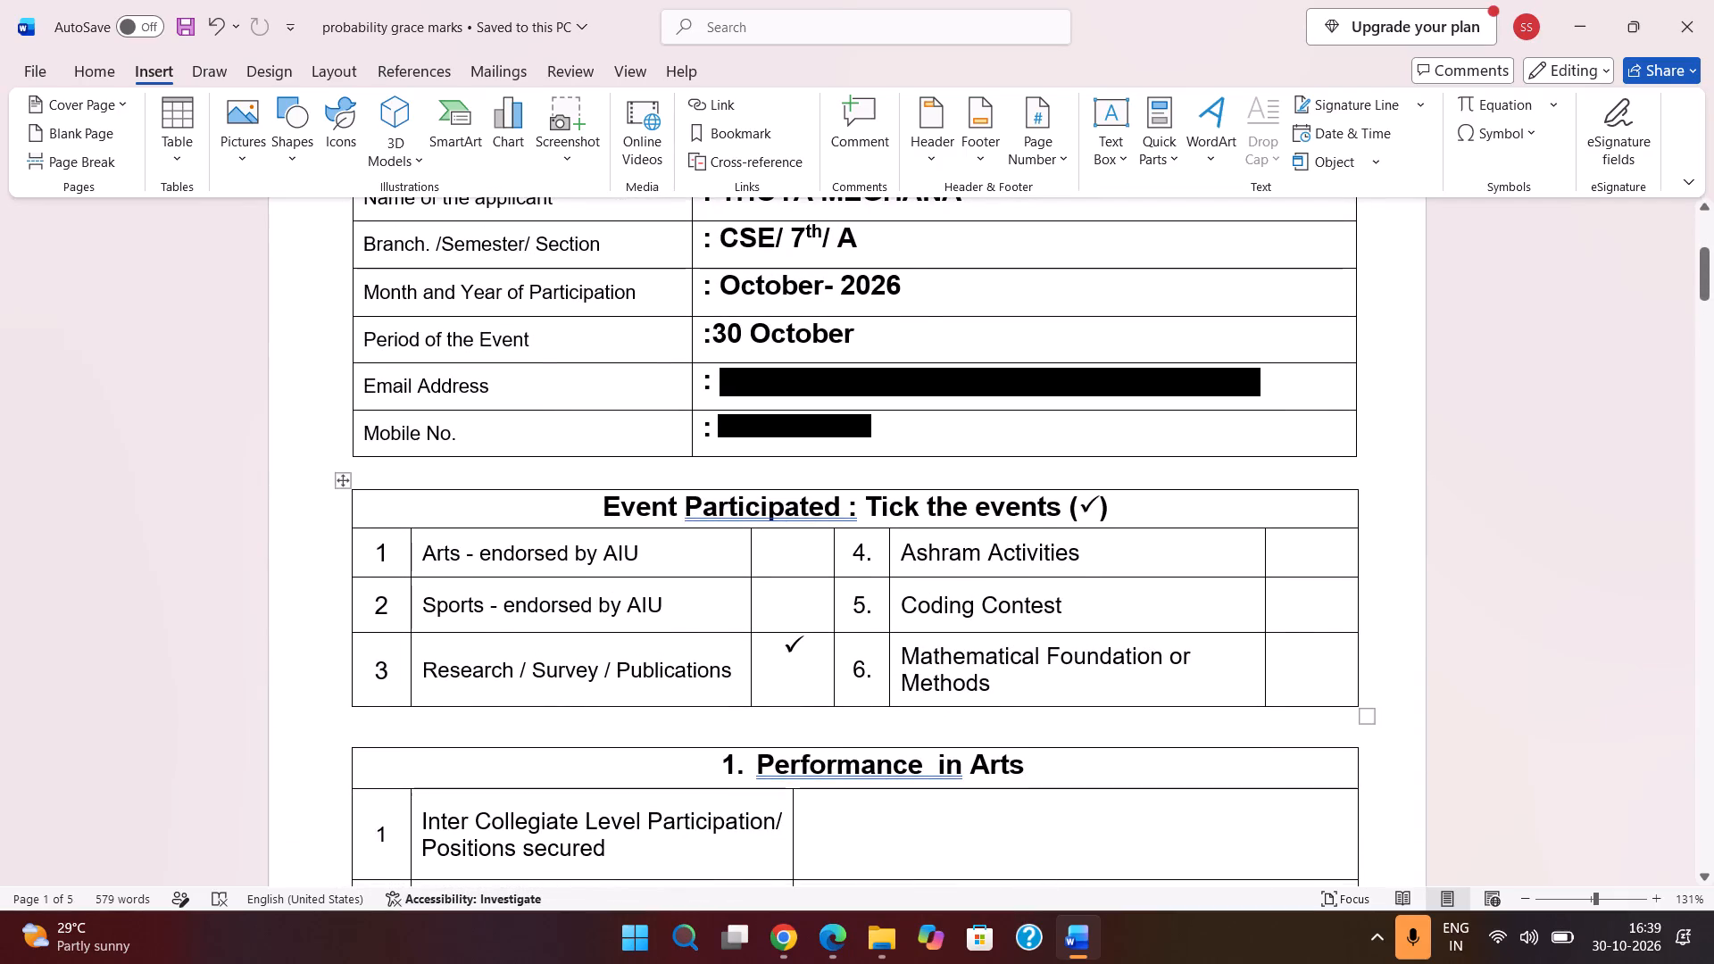
scroll(1063, 581, "down", 3)
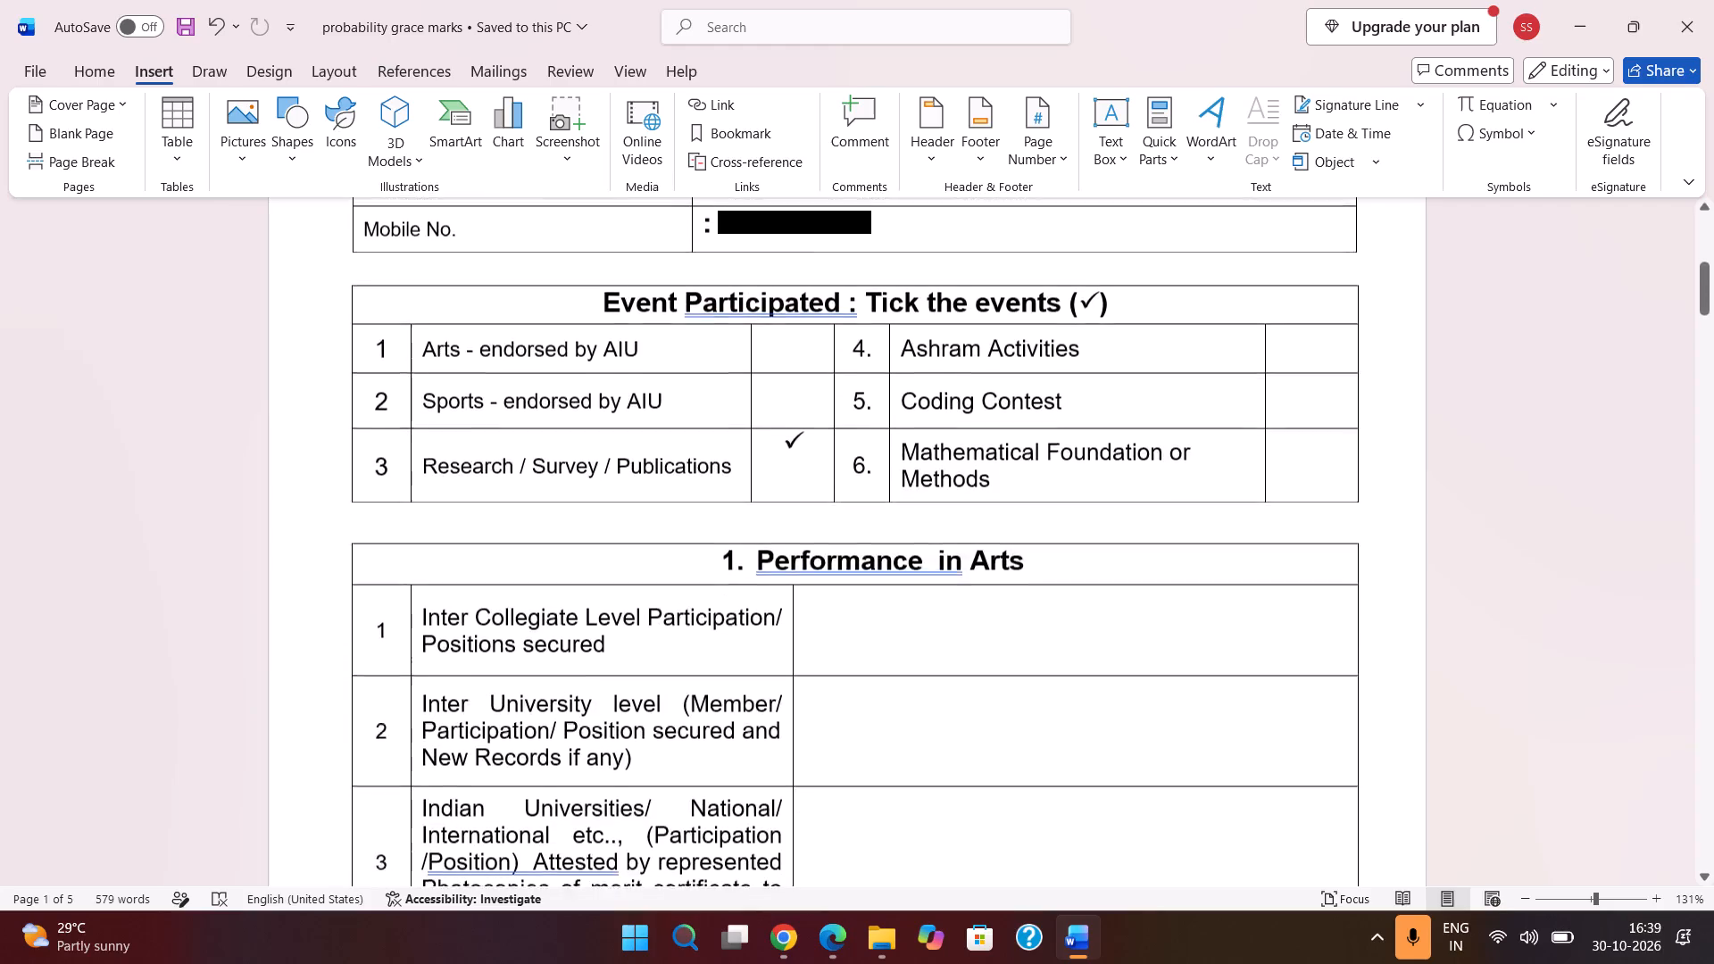
scroll(1063, 581, "down", 1)
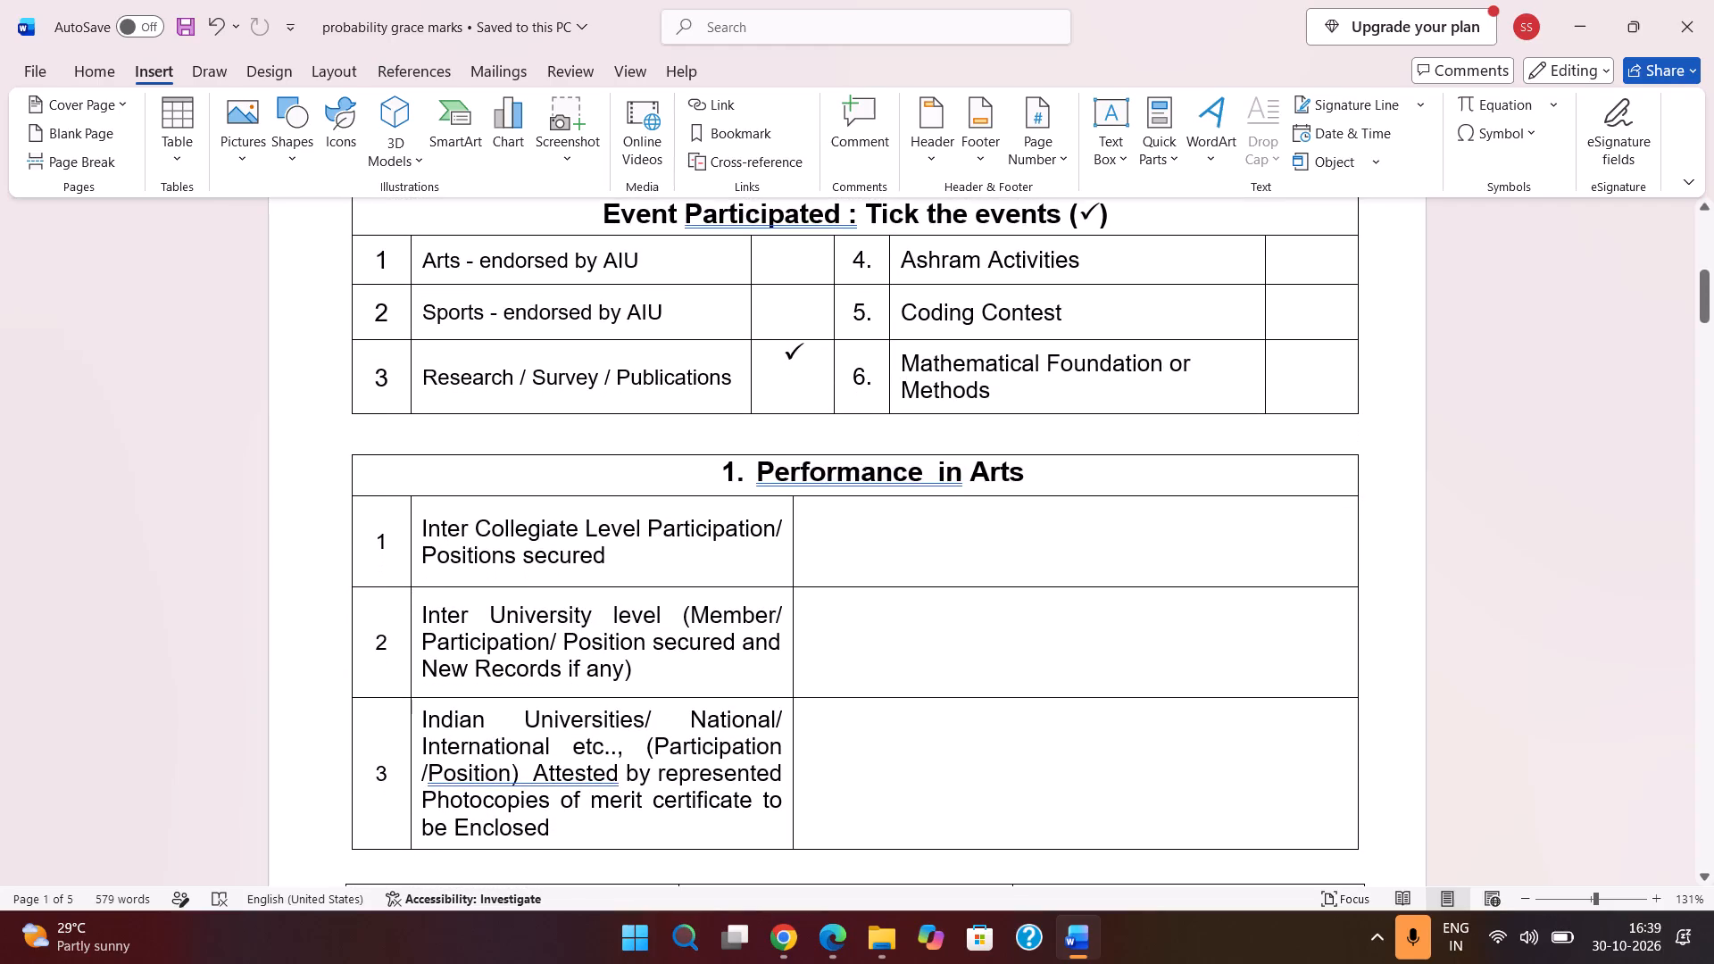
scroll(1063, 581, "down", 2)
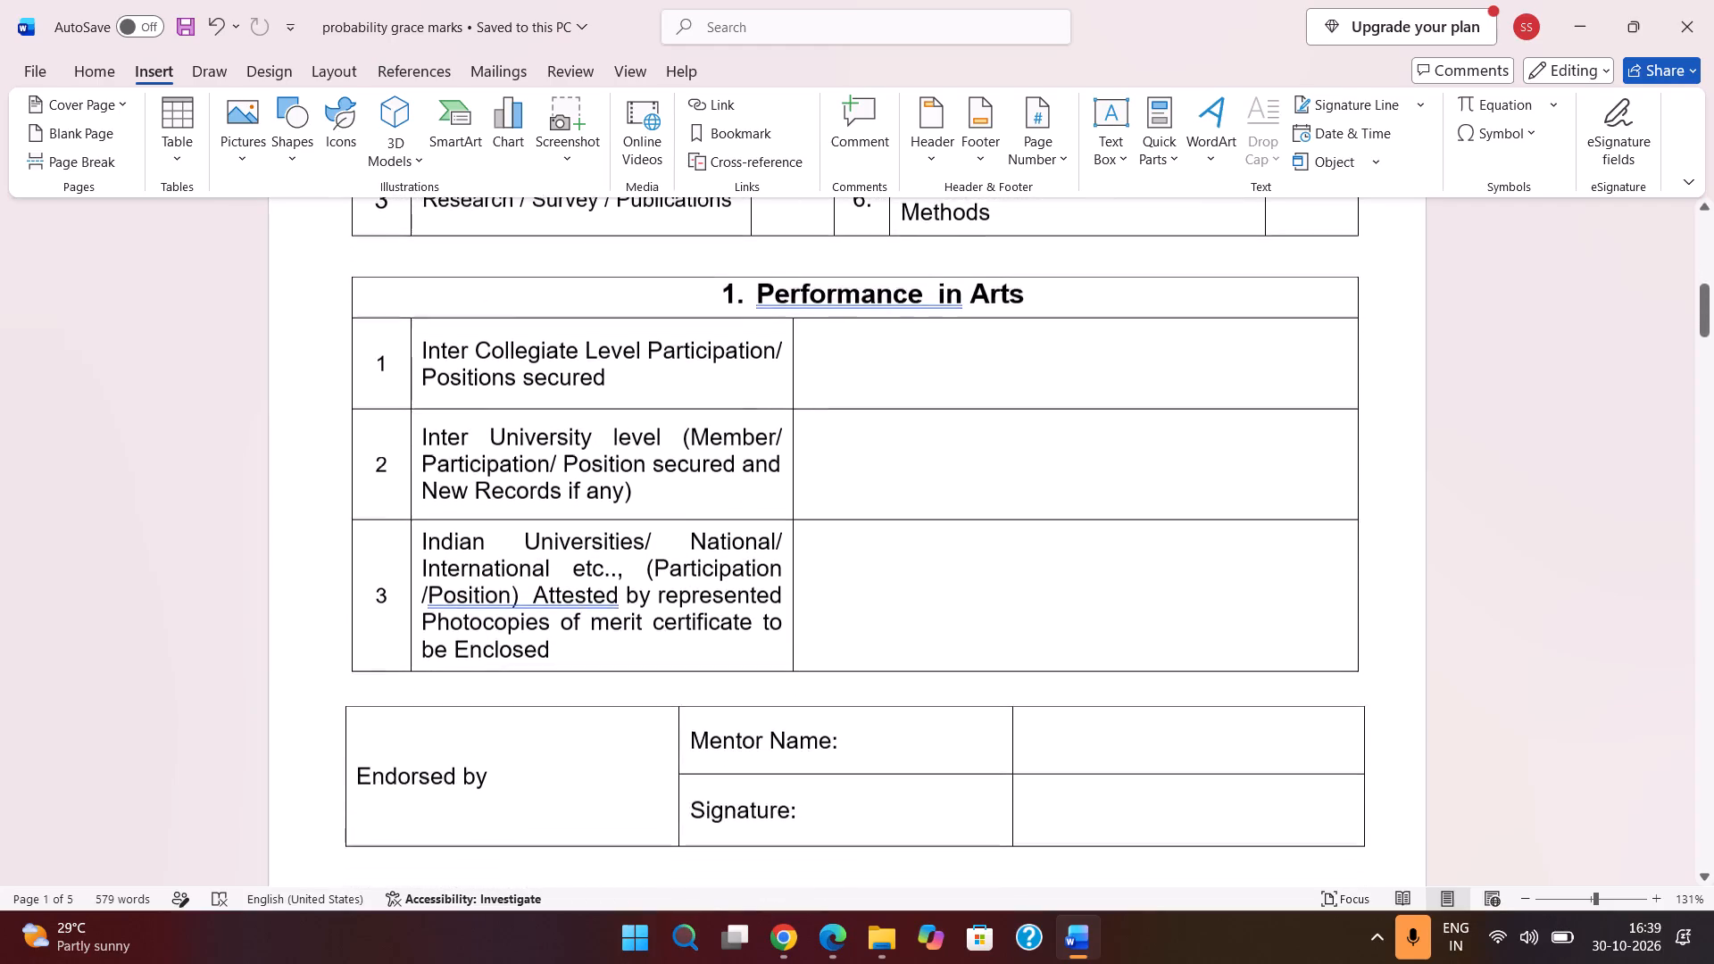
Review the rest of the form from Performance in Sports and the research section through to the Office Use grace marks table.
scroll(1063, 581, "down", 4)
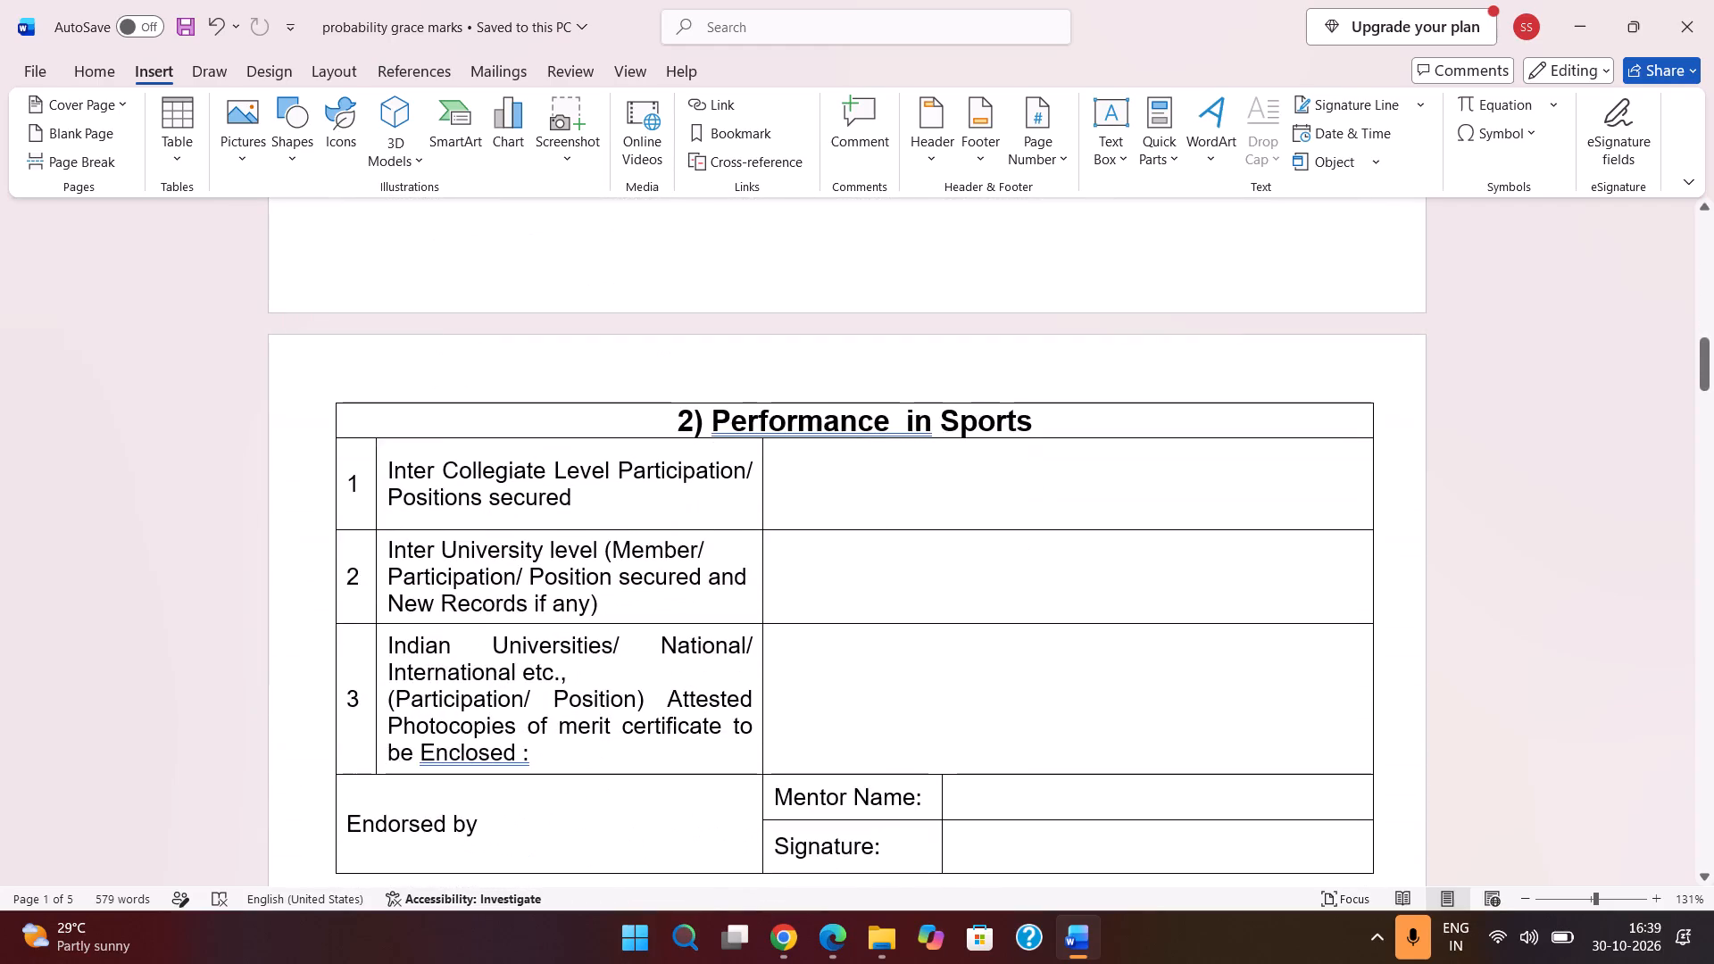
scroll(1063, 581, "down", 1)
left_click(912, 470)
scroll(912, 470, "down", 2)
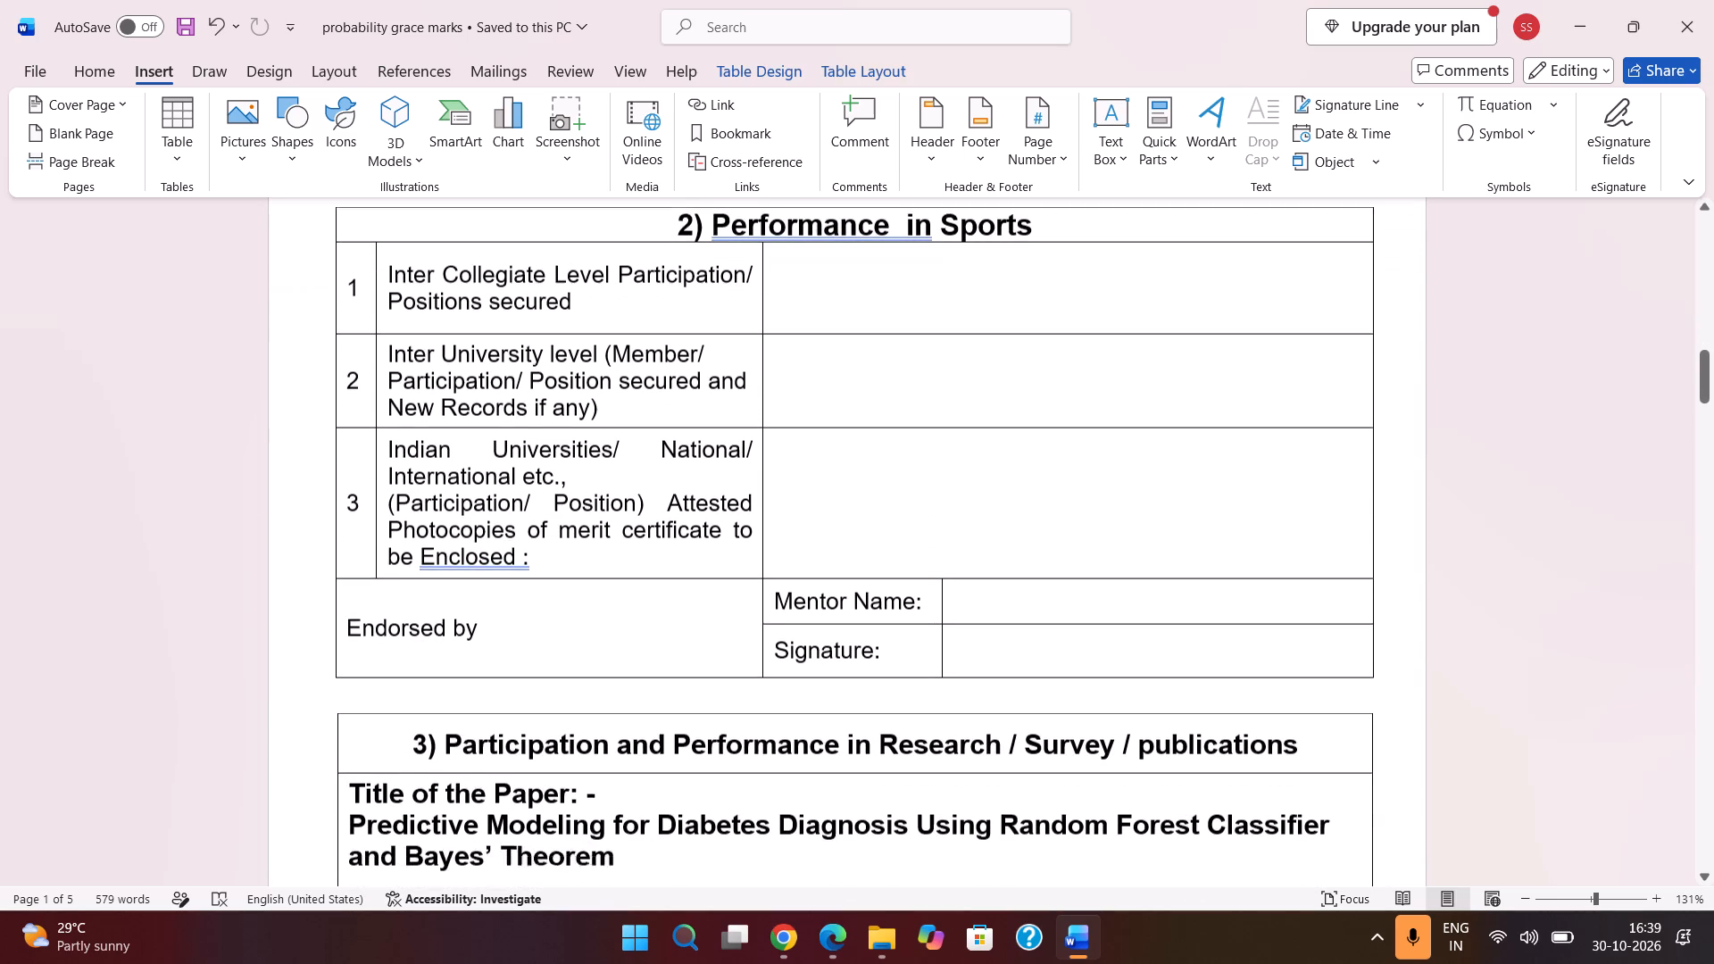
scroll(912, 470, "down", 1)
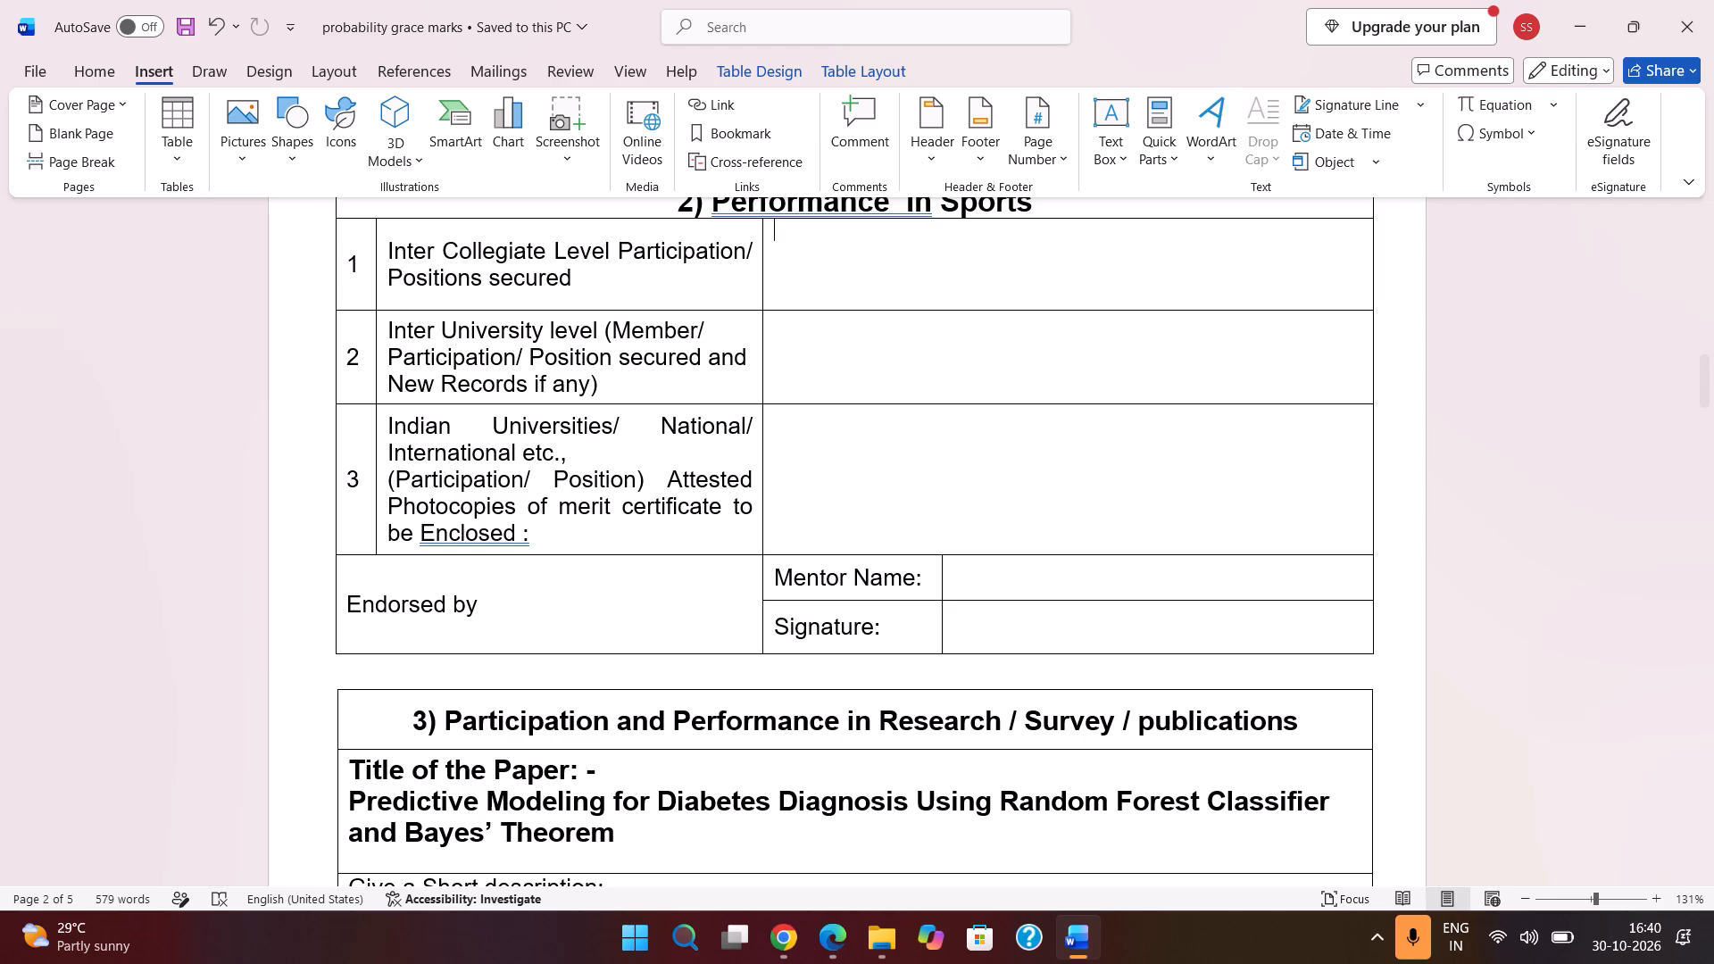
scroll(912, 470, "down", 1)
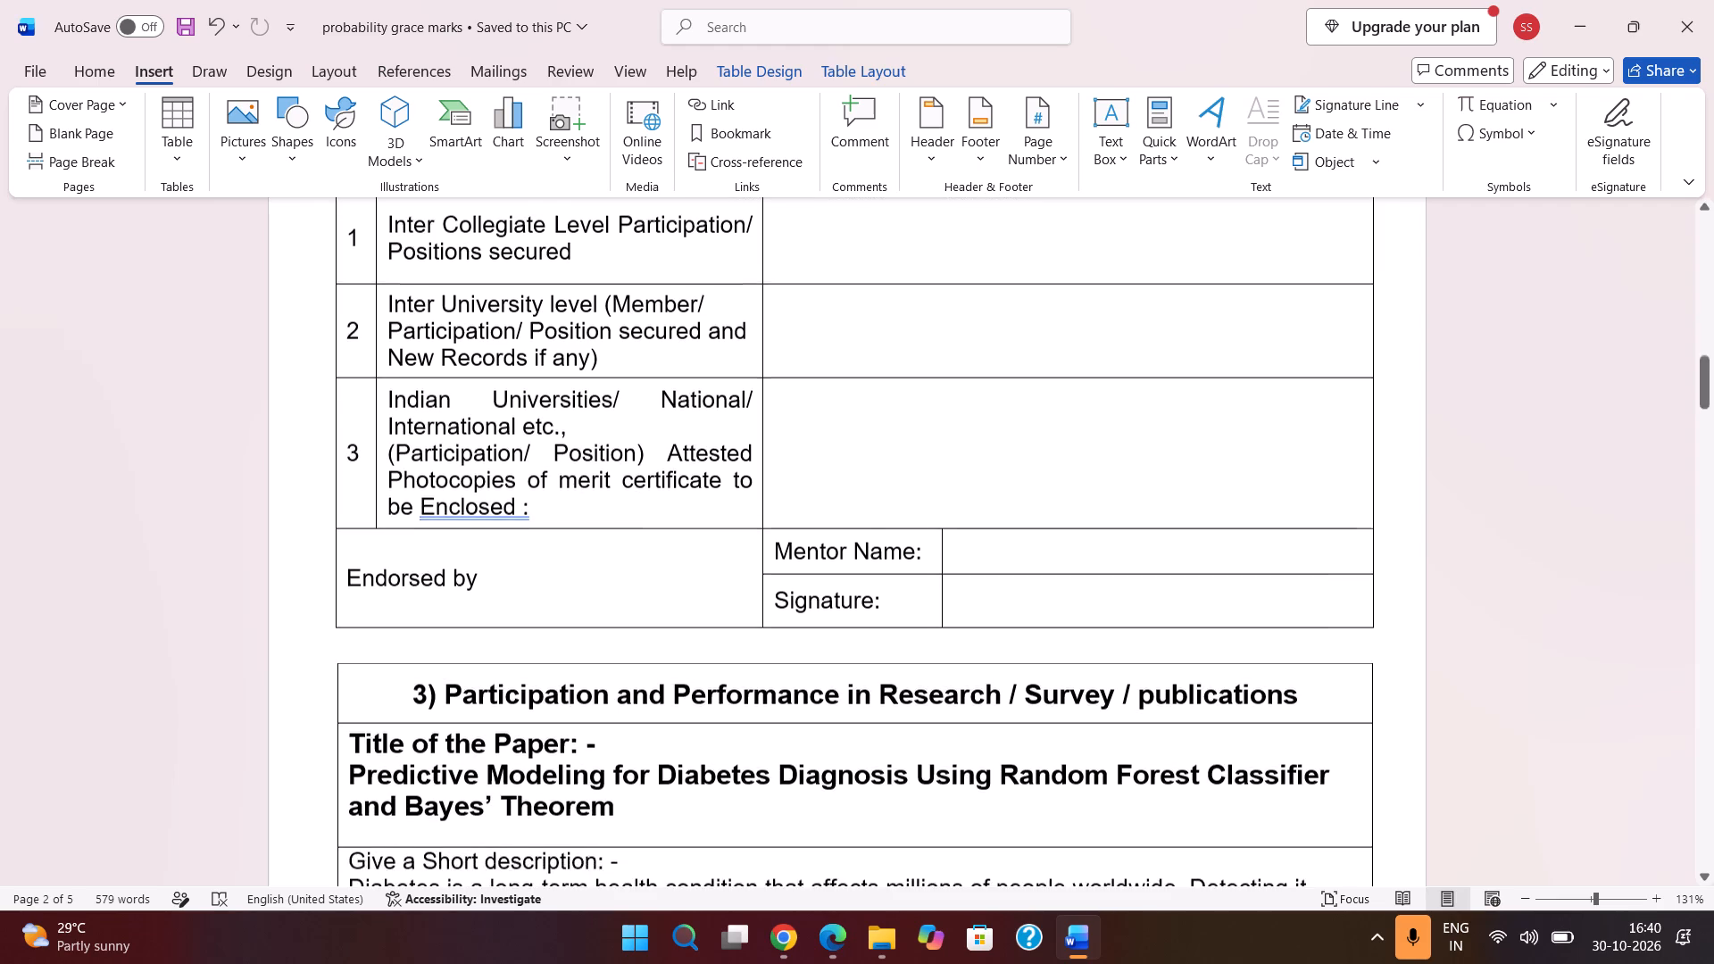
scroll(912, 470, "down", 12)
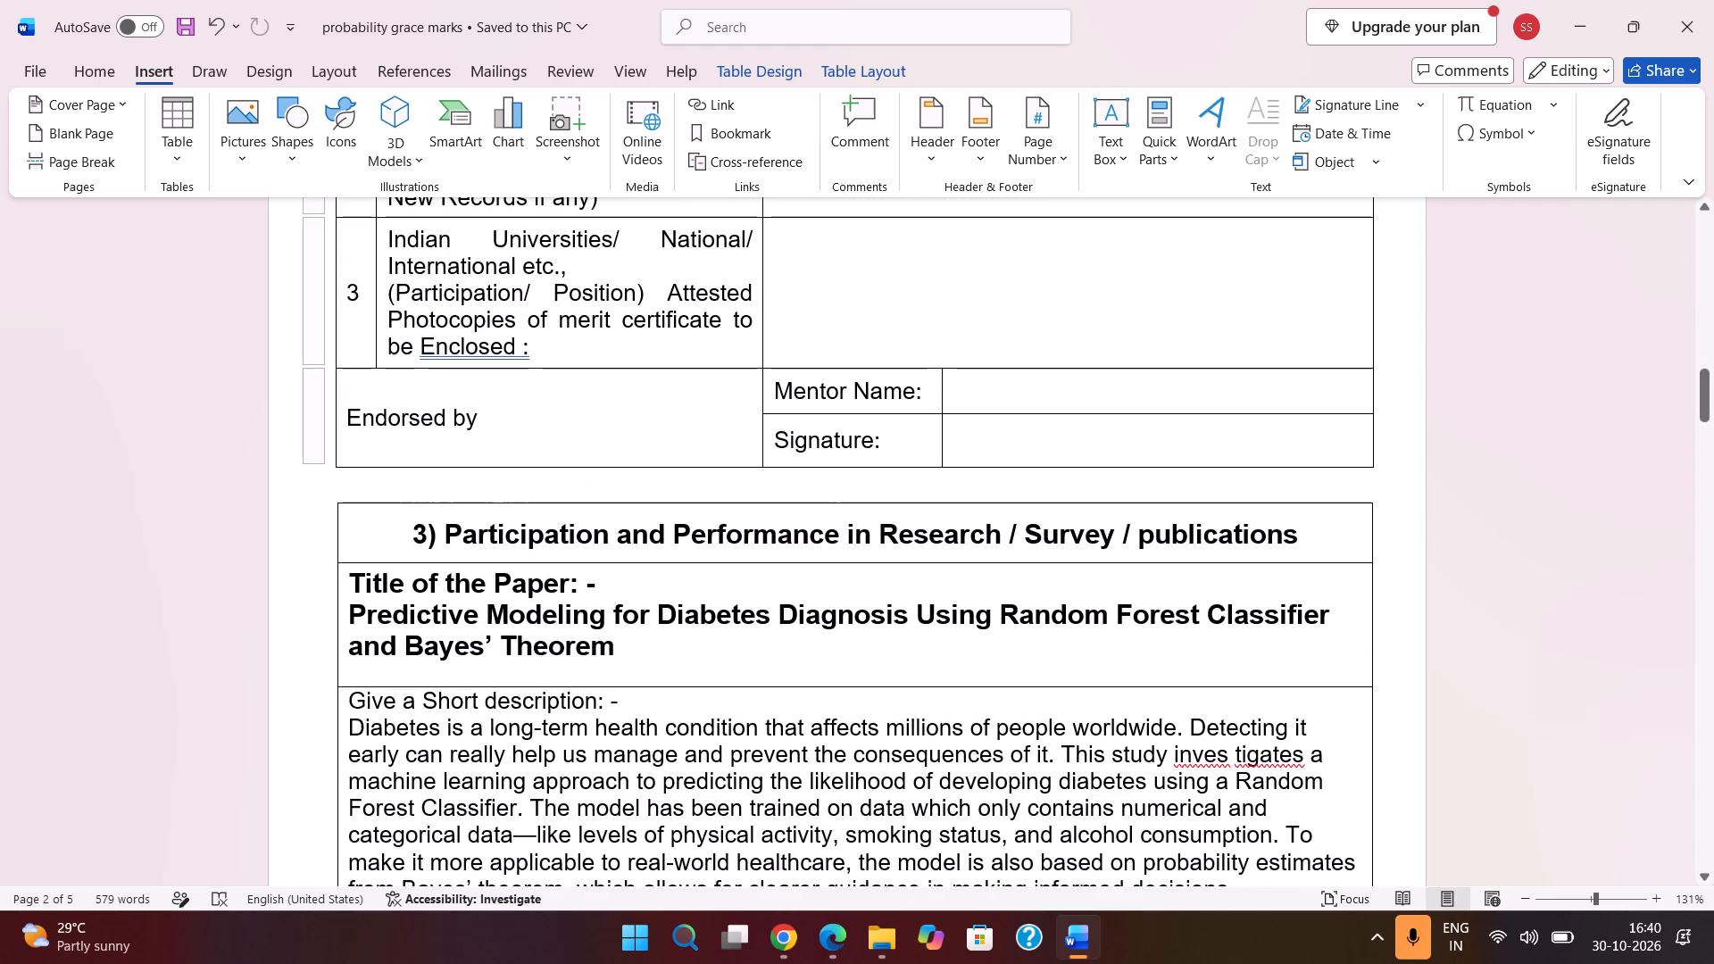
scroll(912, 470, "down", 2)
left_click(912, 470)
scroll(912, 470, "down", 7)
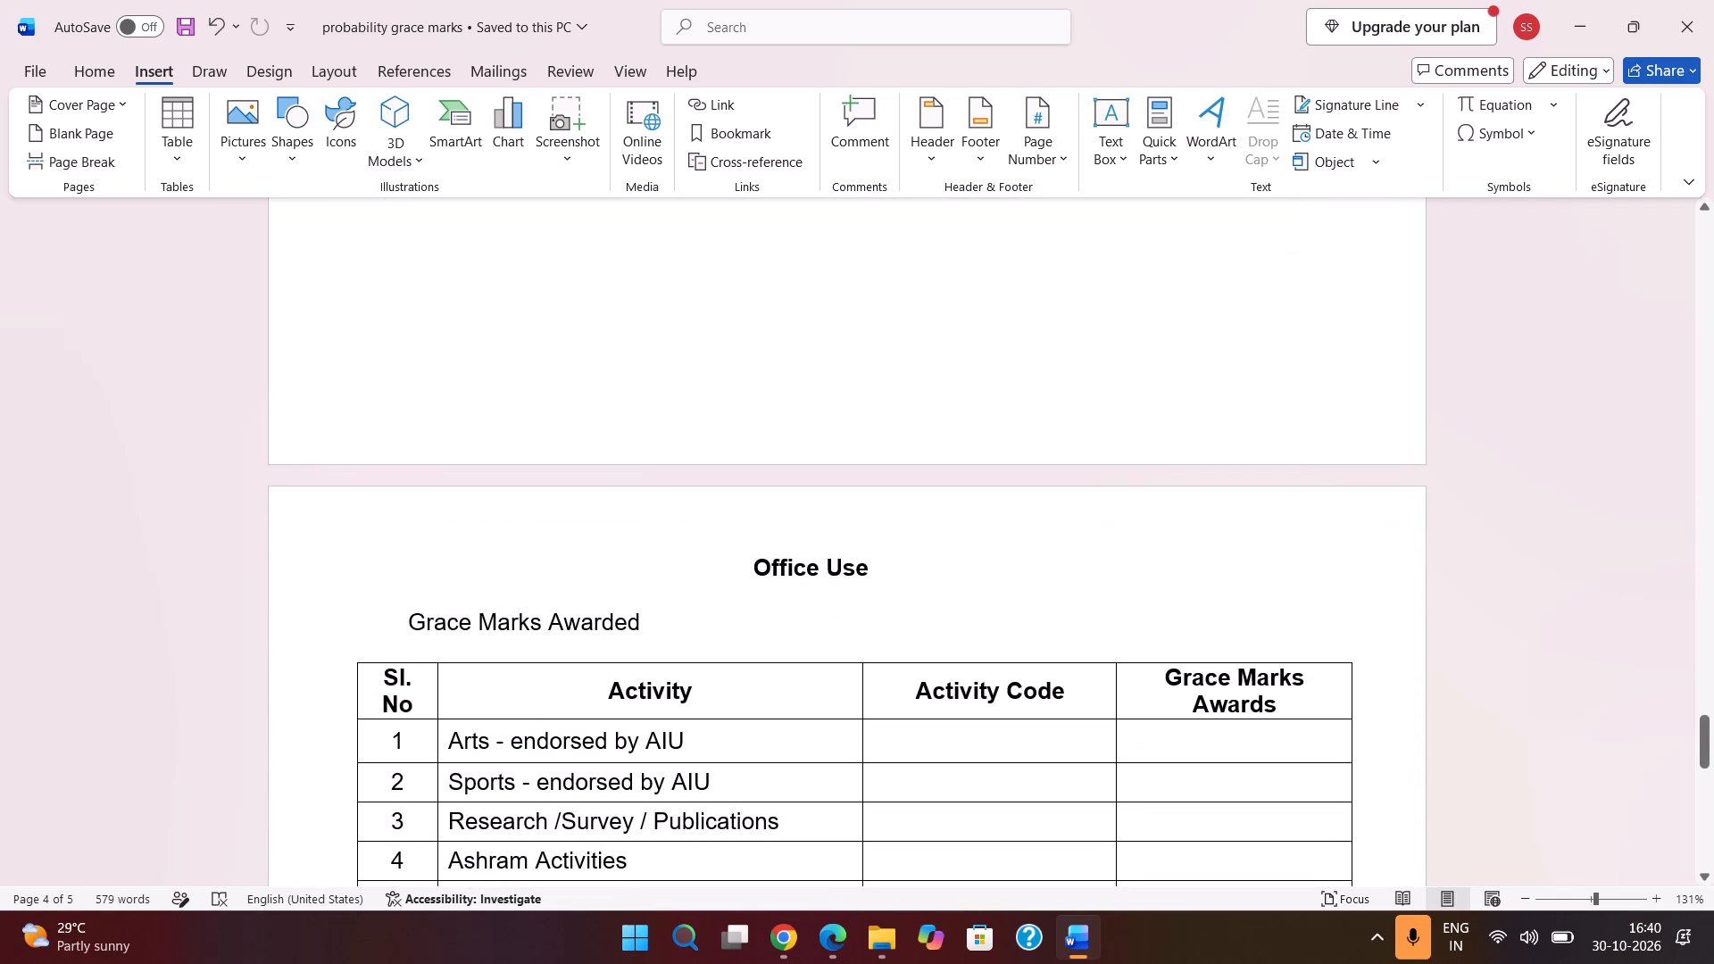
scroll(912, 470, "down", 5)
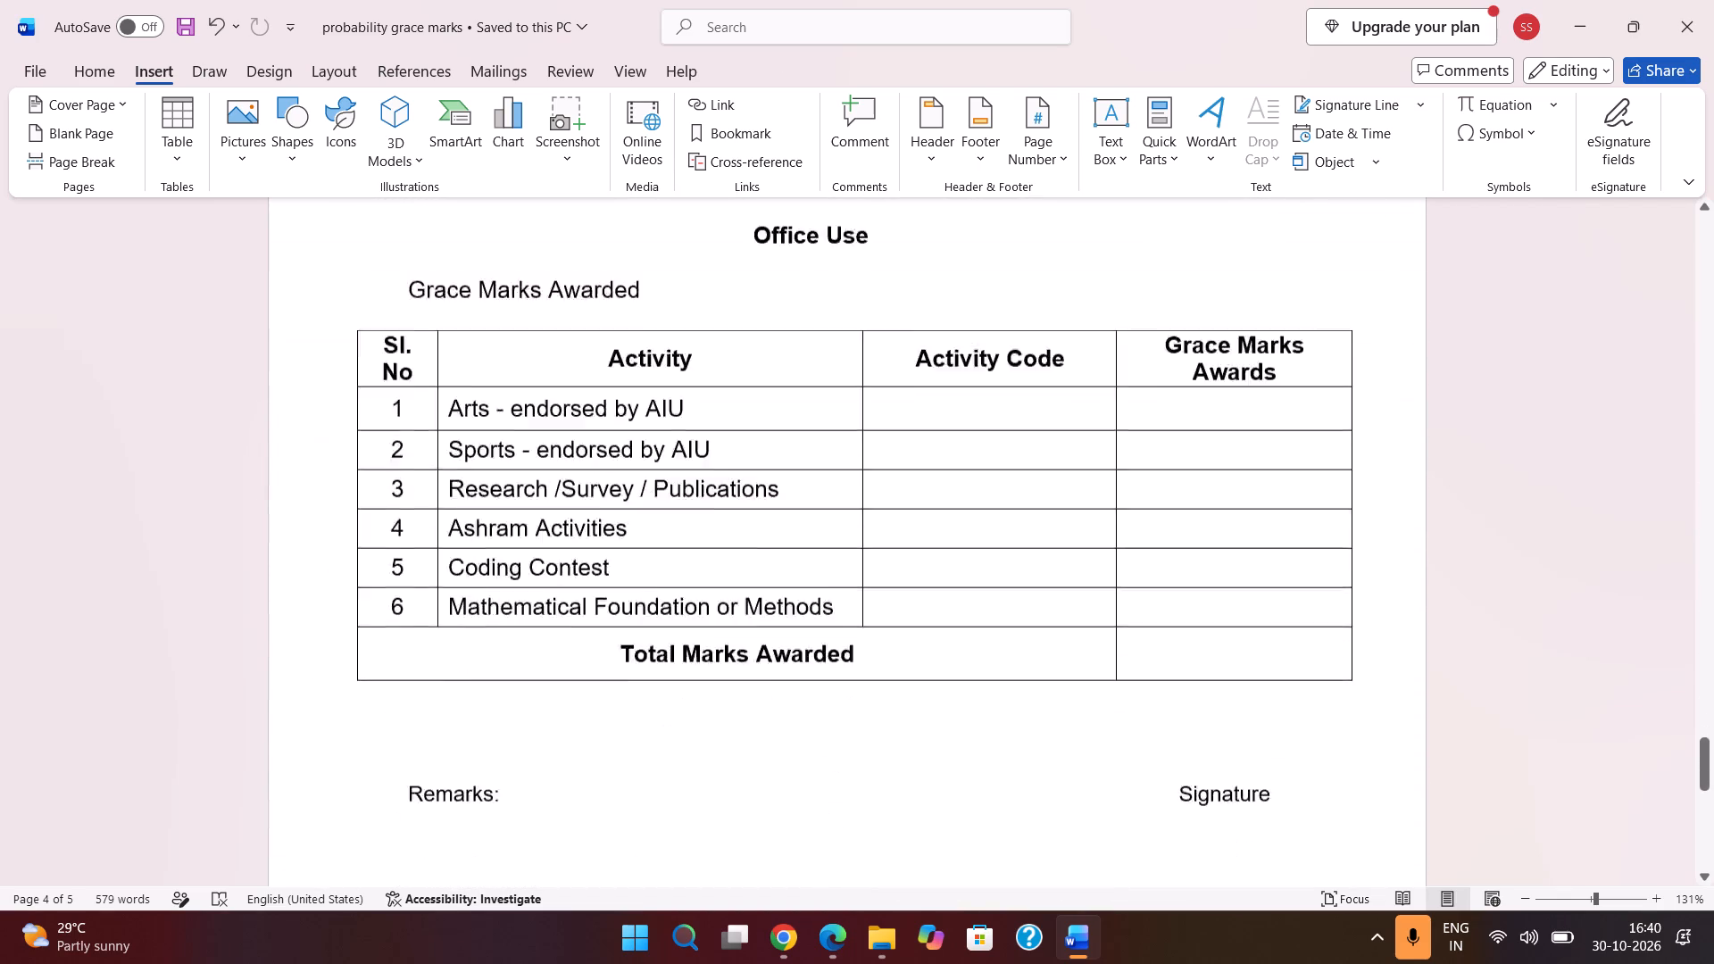
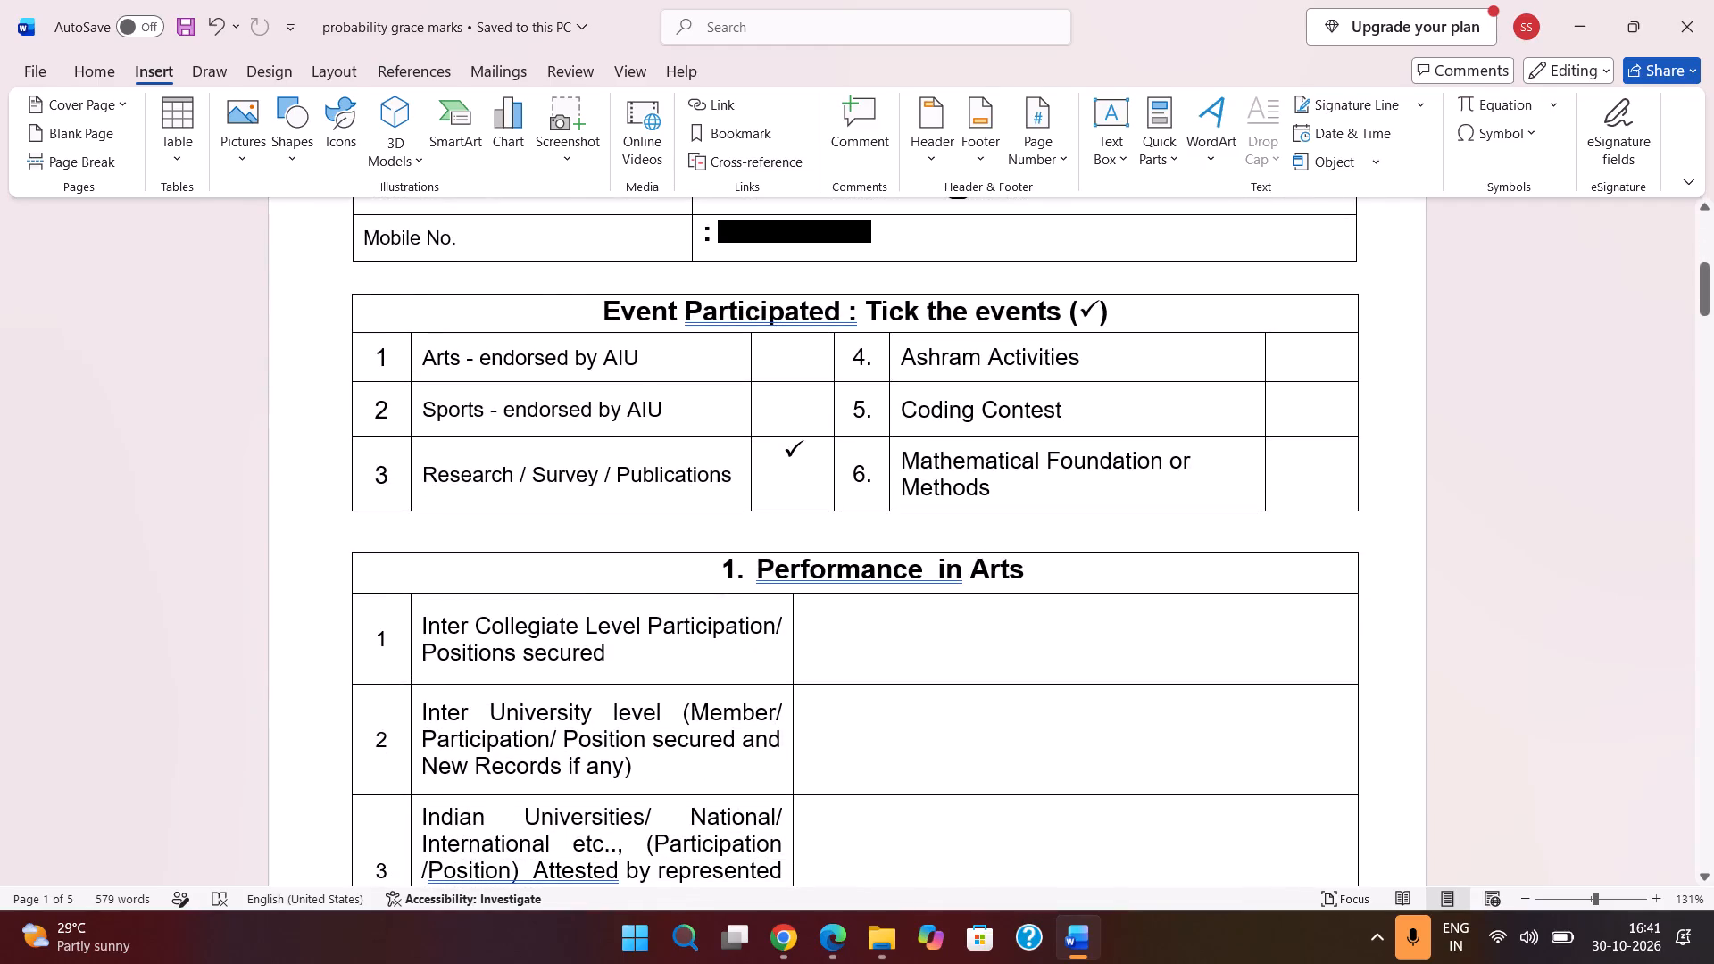
Save the second author's grace marks application form.
key("ctrl+s")
Recheck the form from the applicant details and ticked event table through the research section's paper title, description and endorsement rows.
scroll(986, 784, "up", 3)
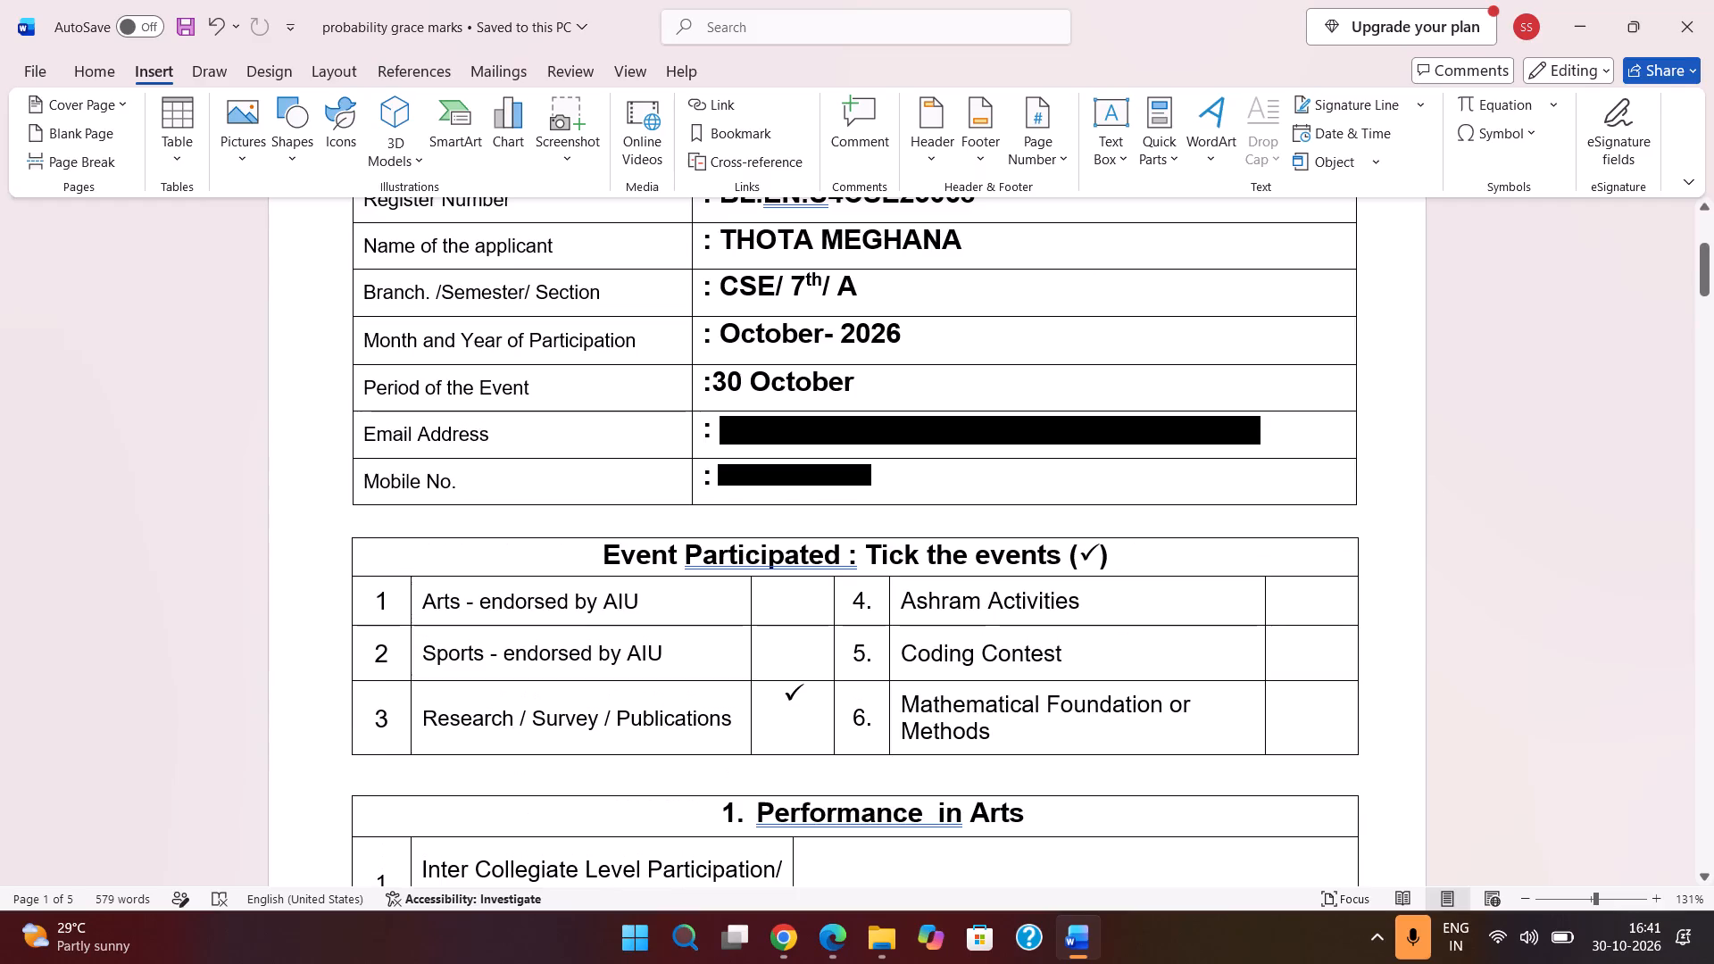
scroll(986, 784, "up", 2)
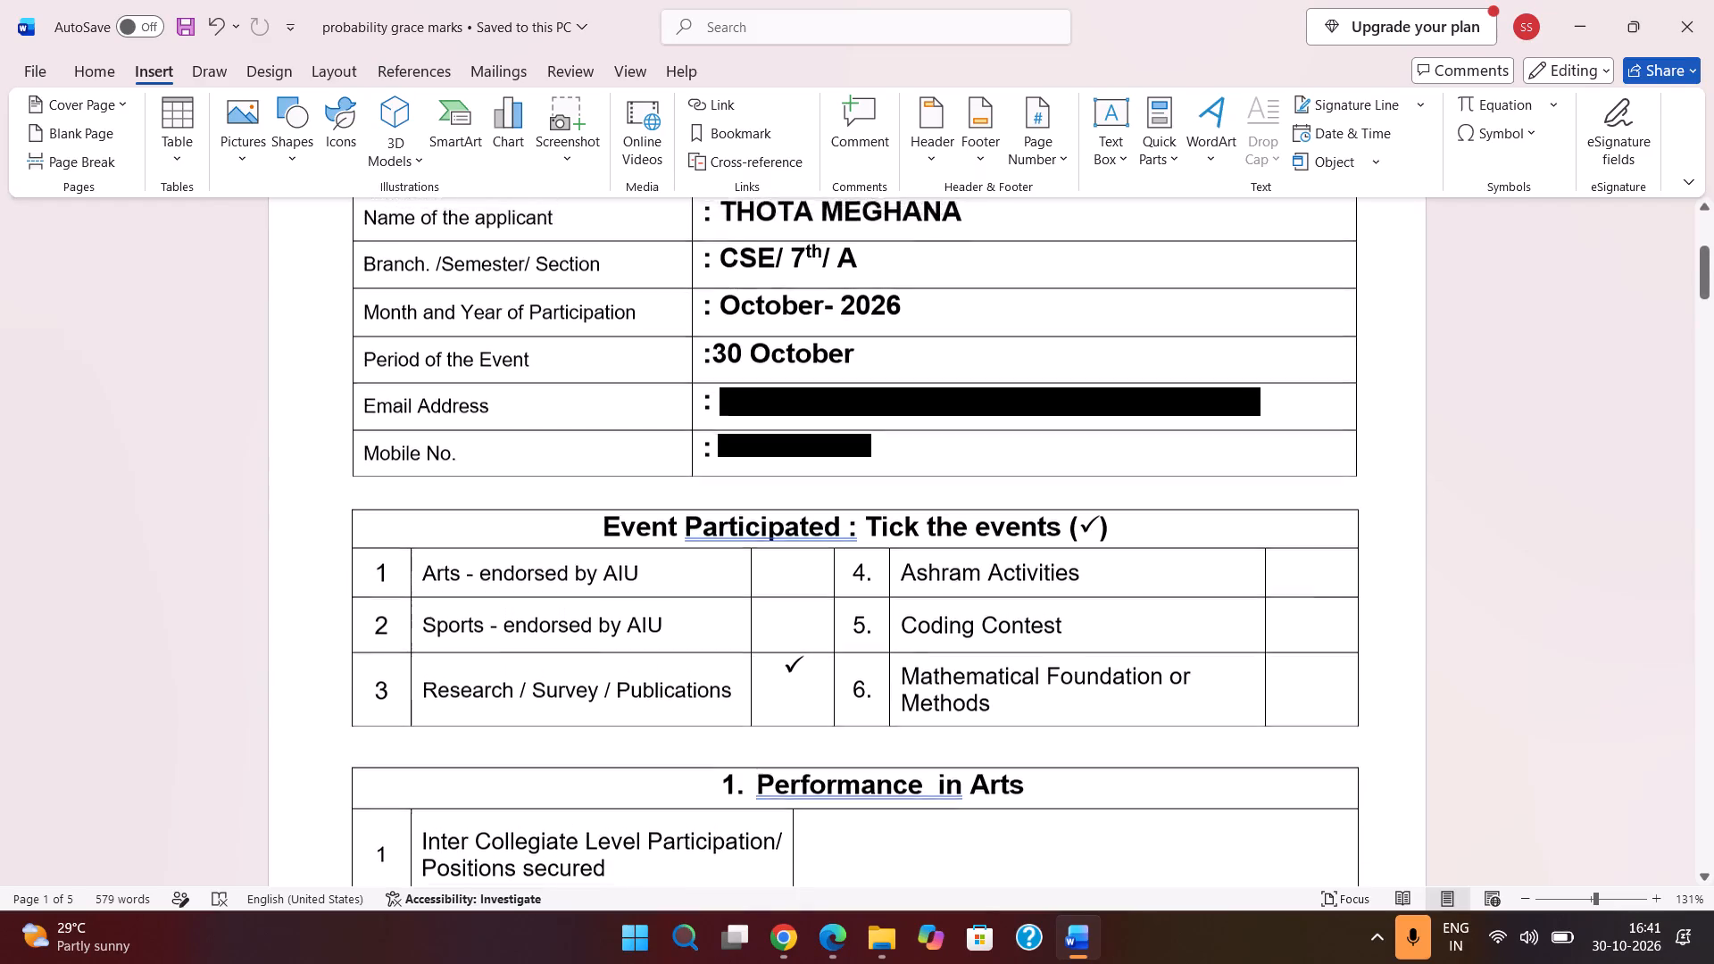
scroll(986, 784, "up", 1)
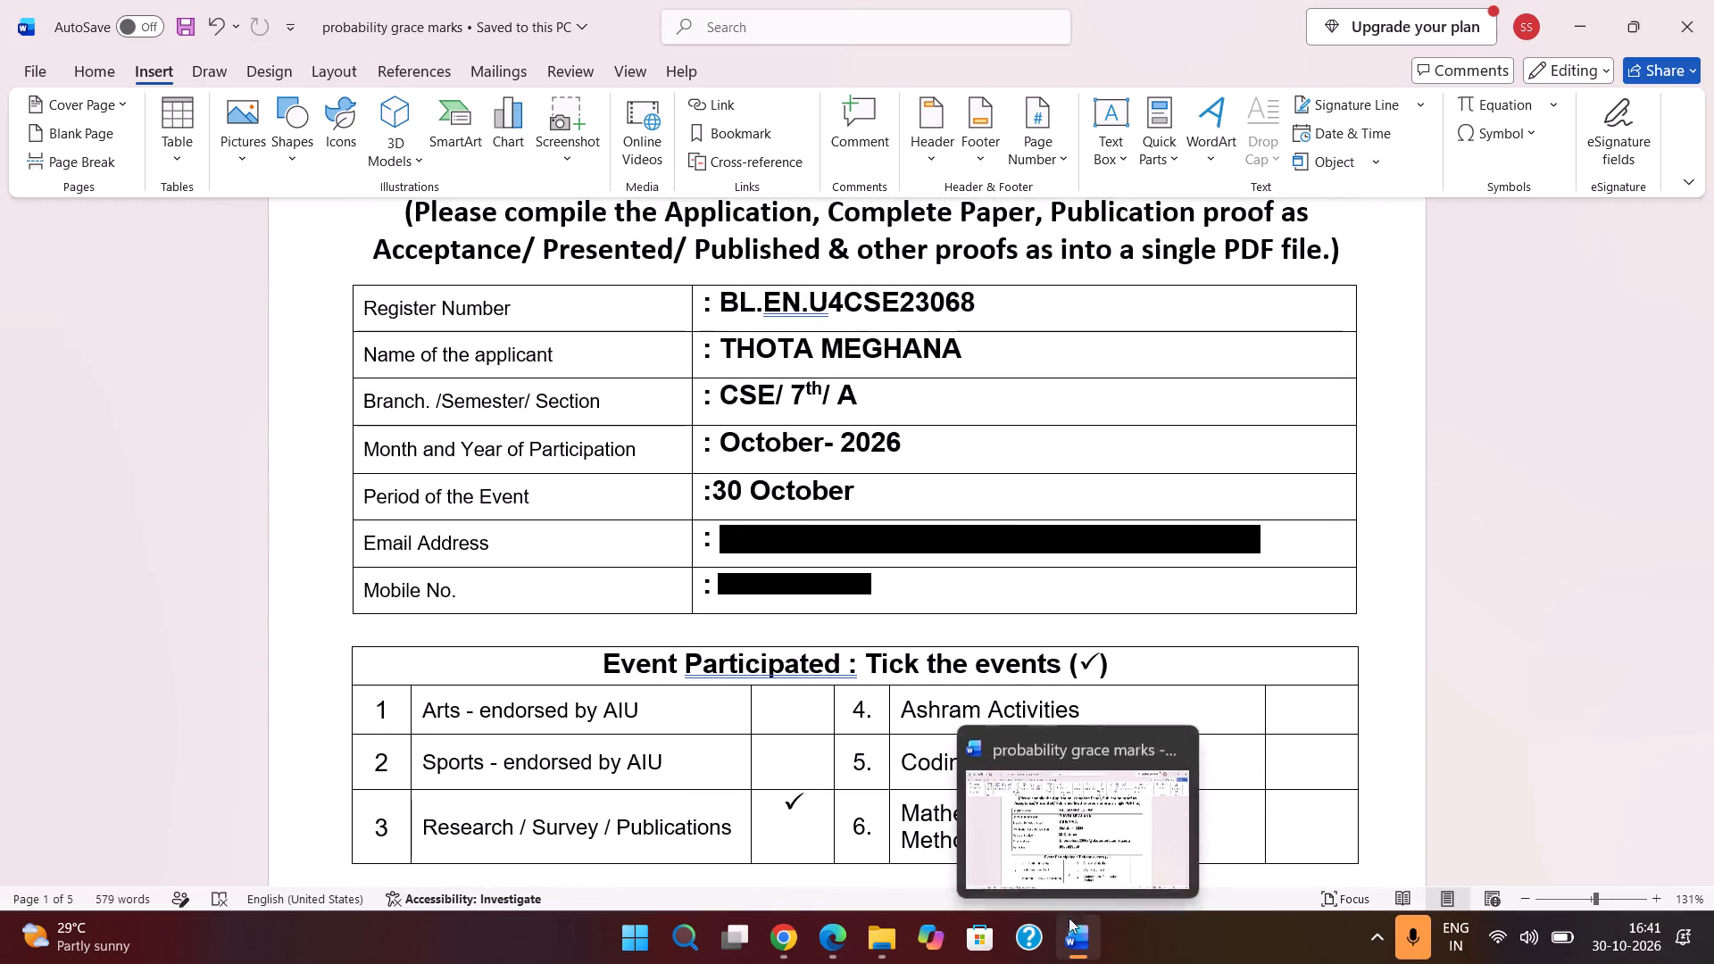
scroll(961, 618, "down", 9)
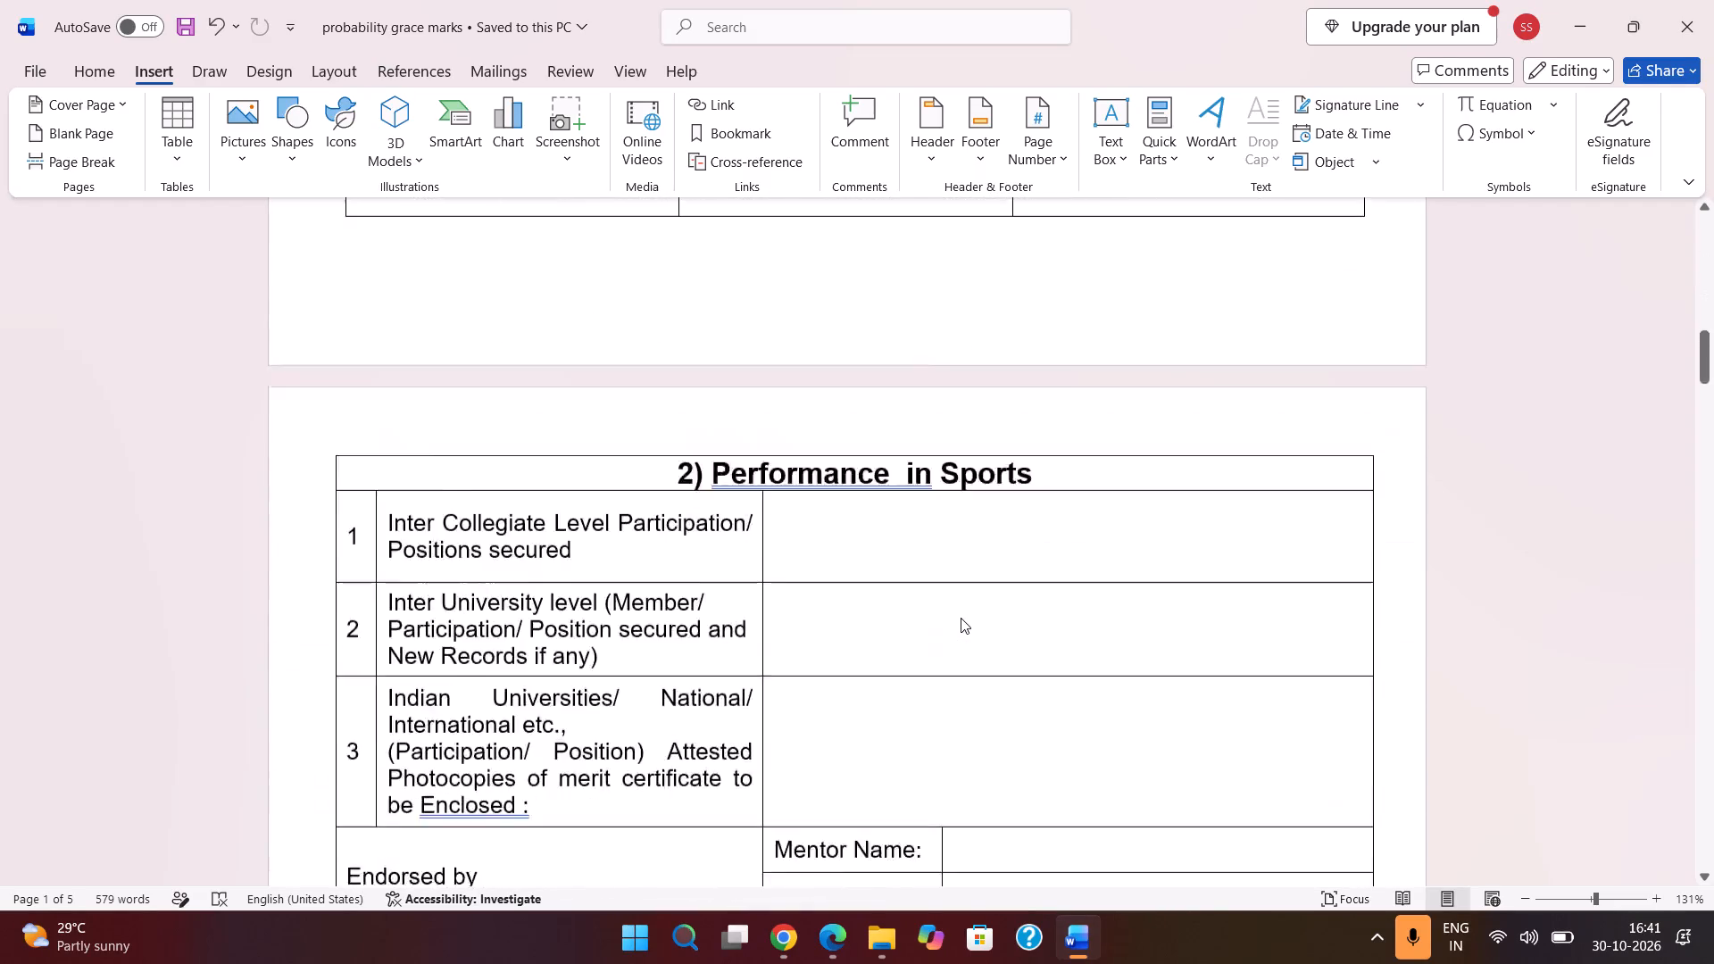
scroll(961, 618, "down", 6)
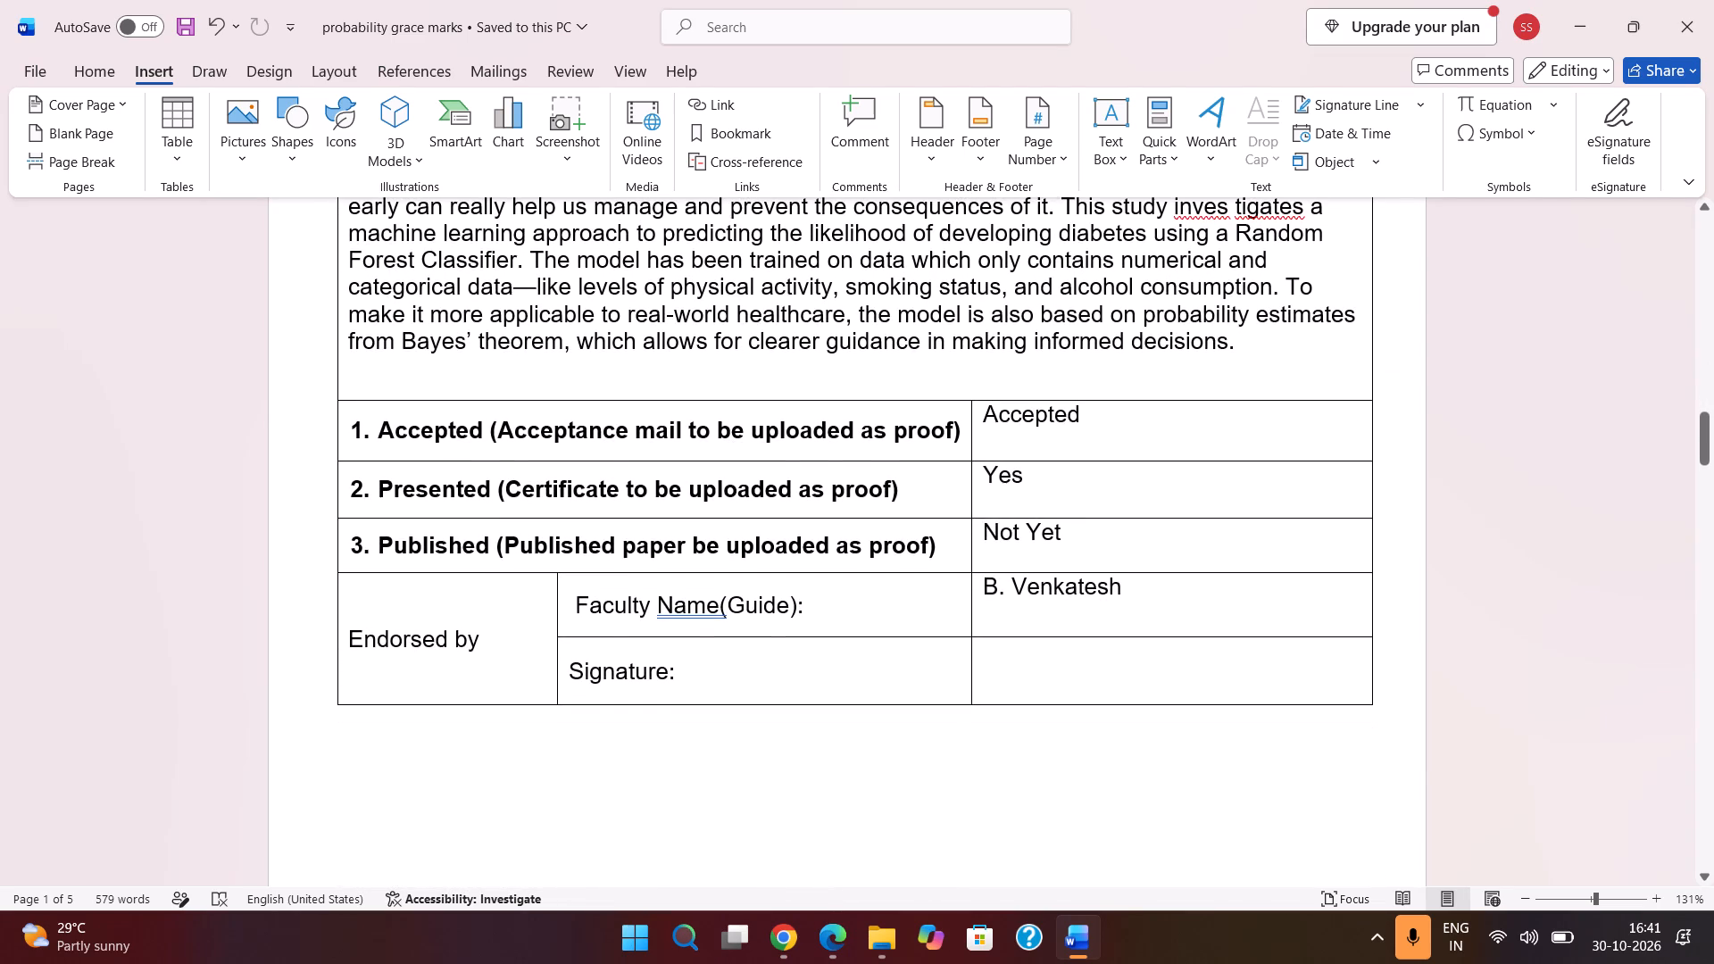
scroll(961, 618, "down", 1)
scroll(961, 618, "up", 2)
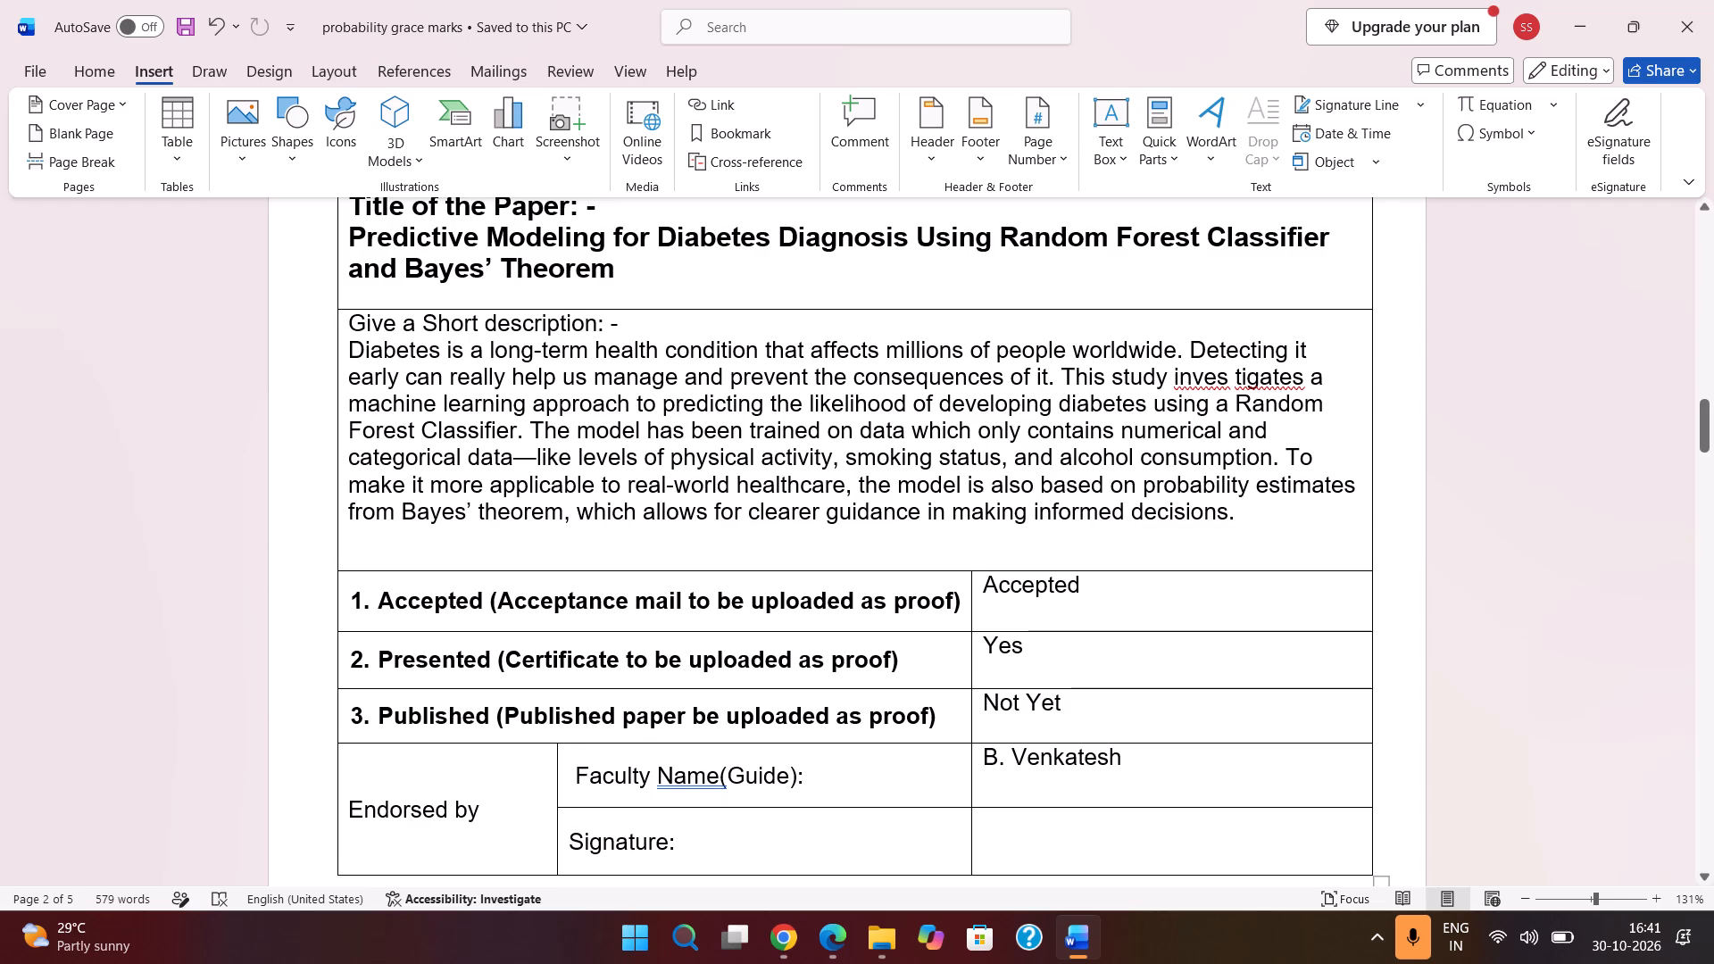
scroll(961, 618, "up", 1)
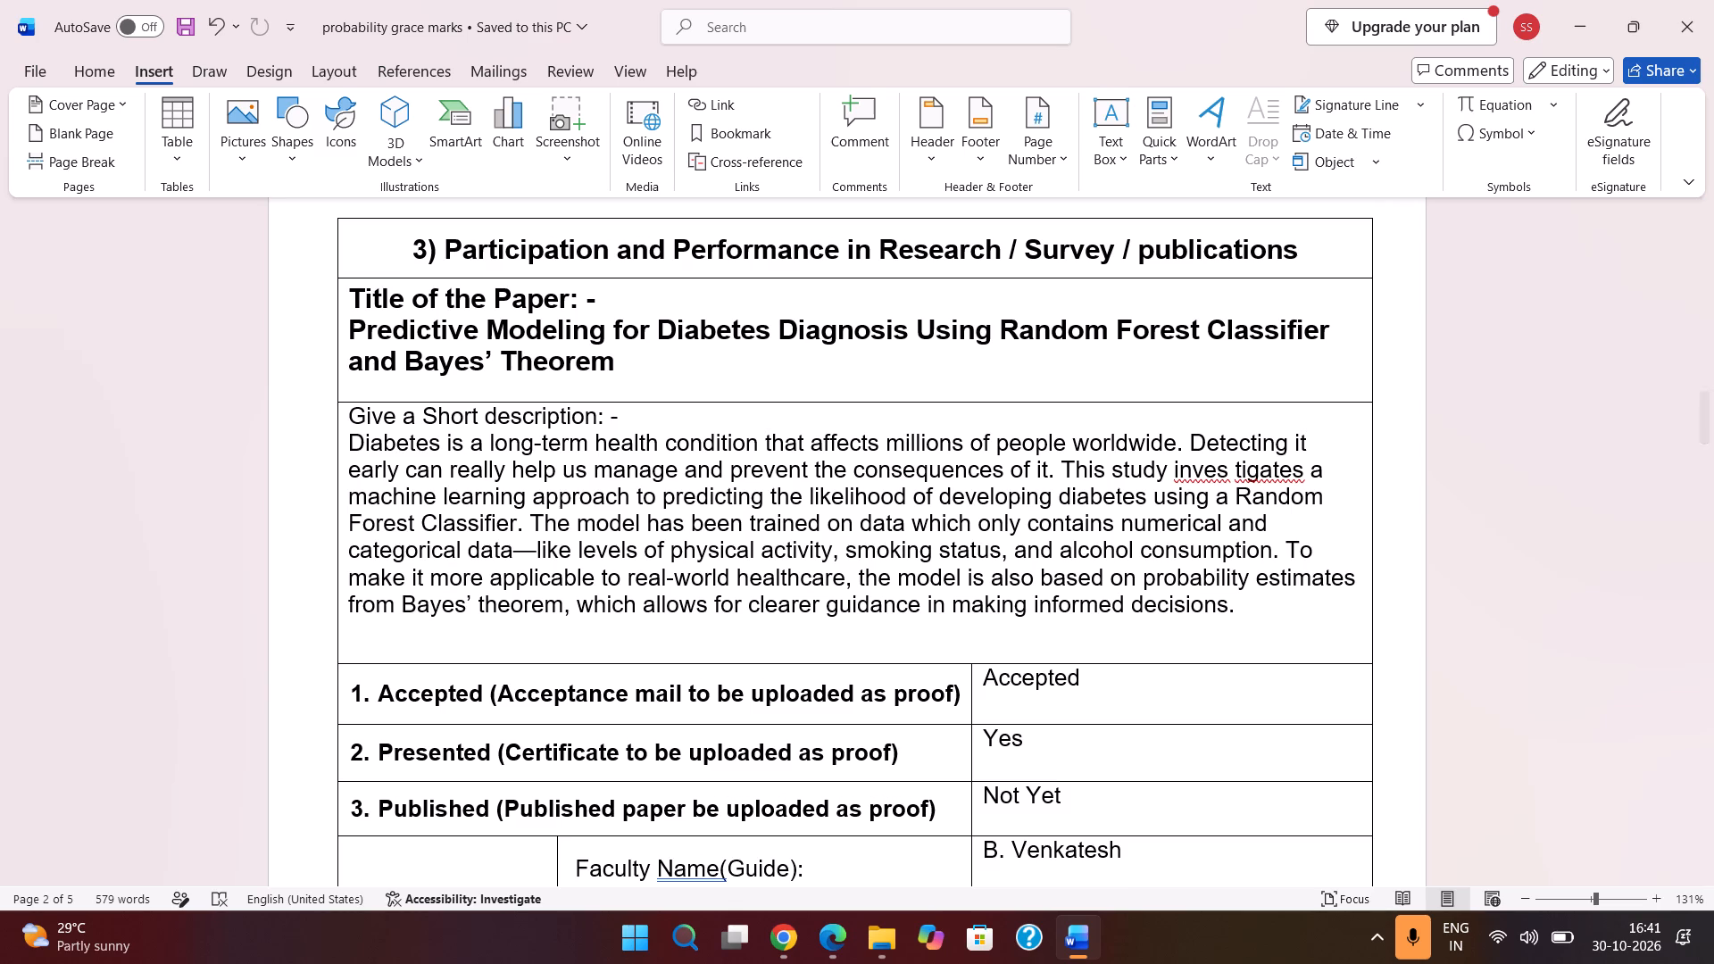
Review the inserted acceptance mail image and the ashram activities and Coding Contest sections.
scroll(961, 618, "down", 7)
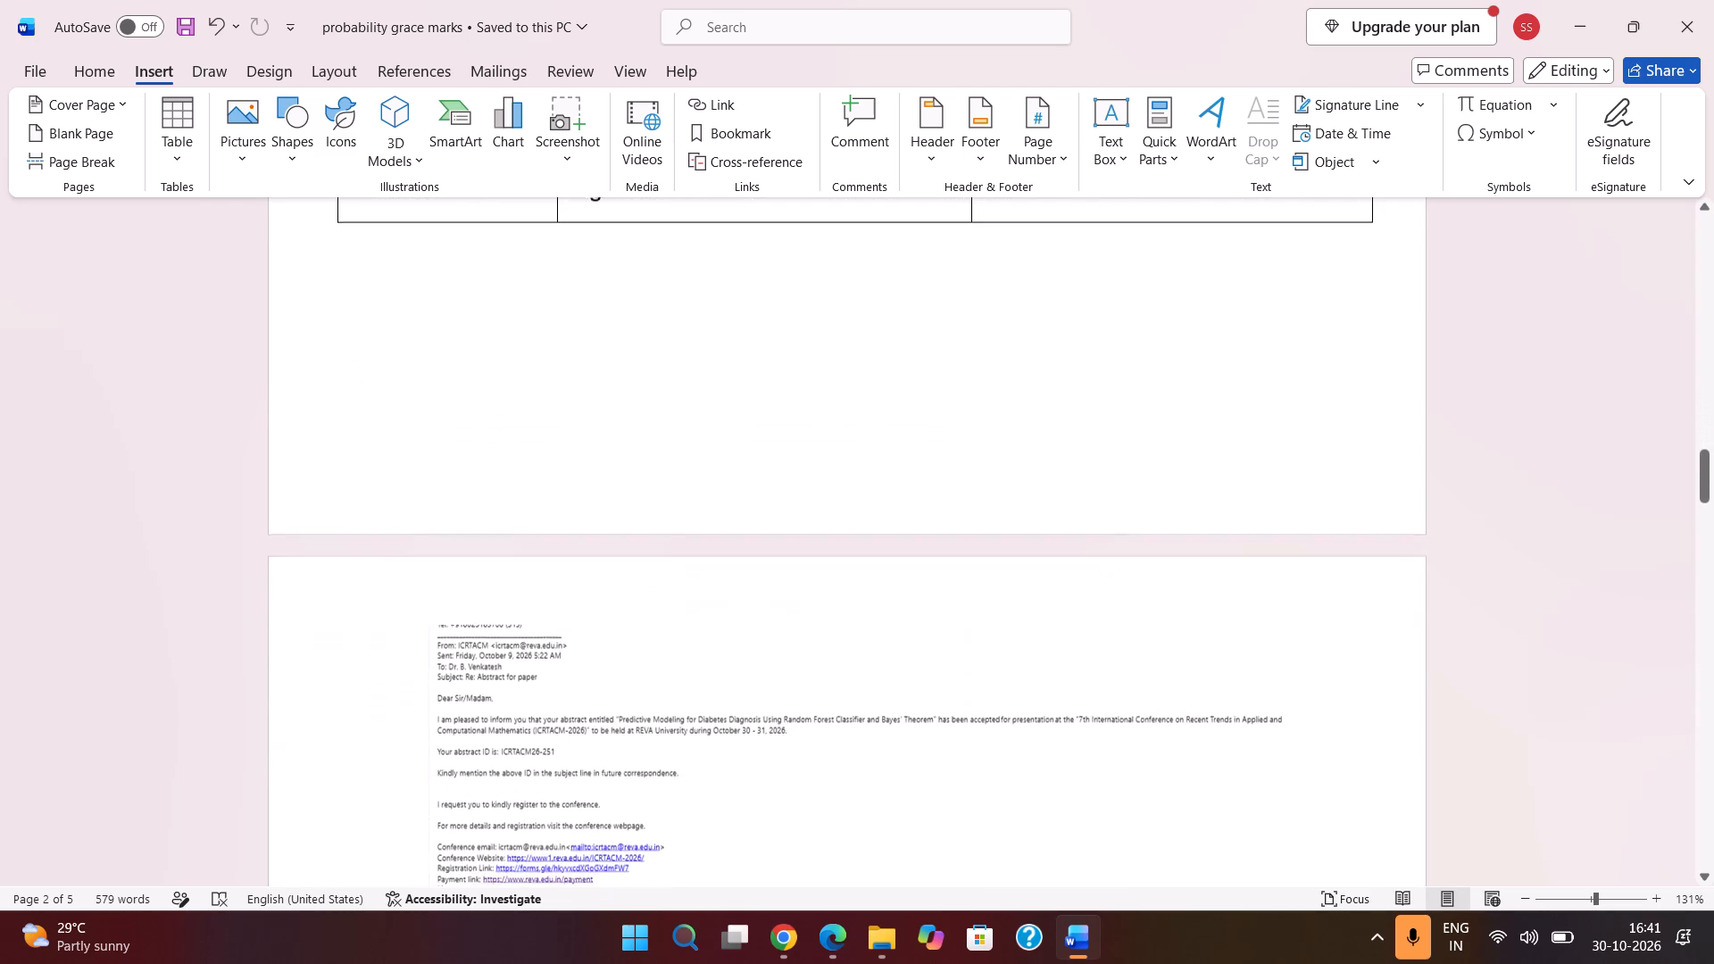
scroll(961, 618, "down", 2)
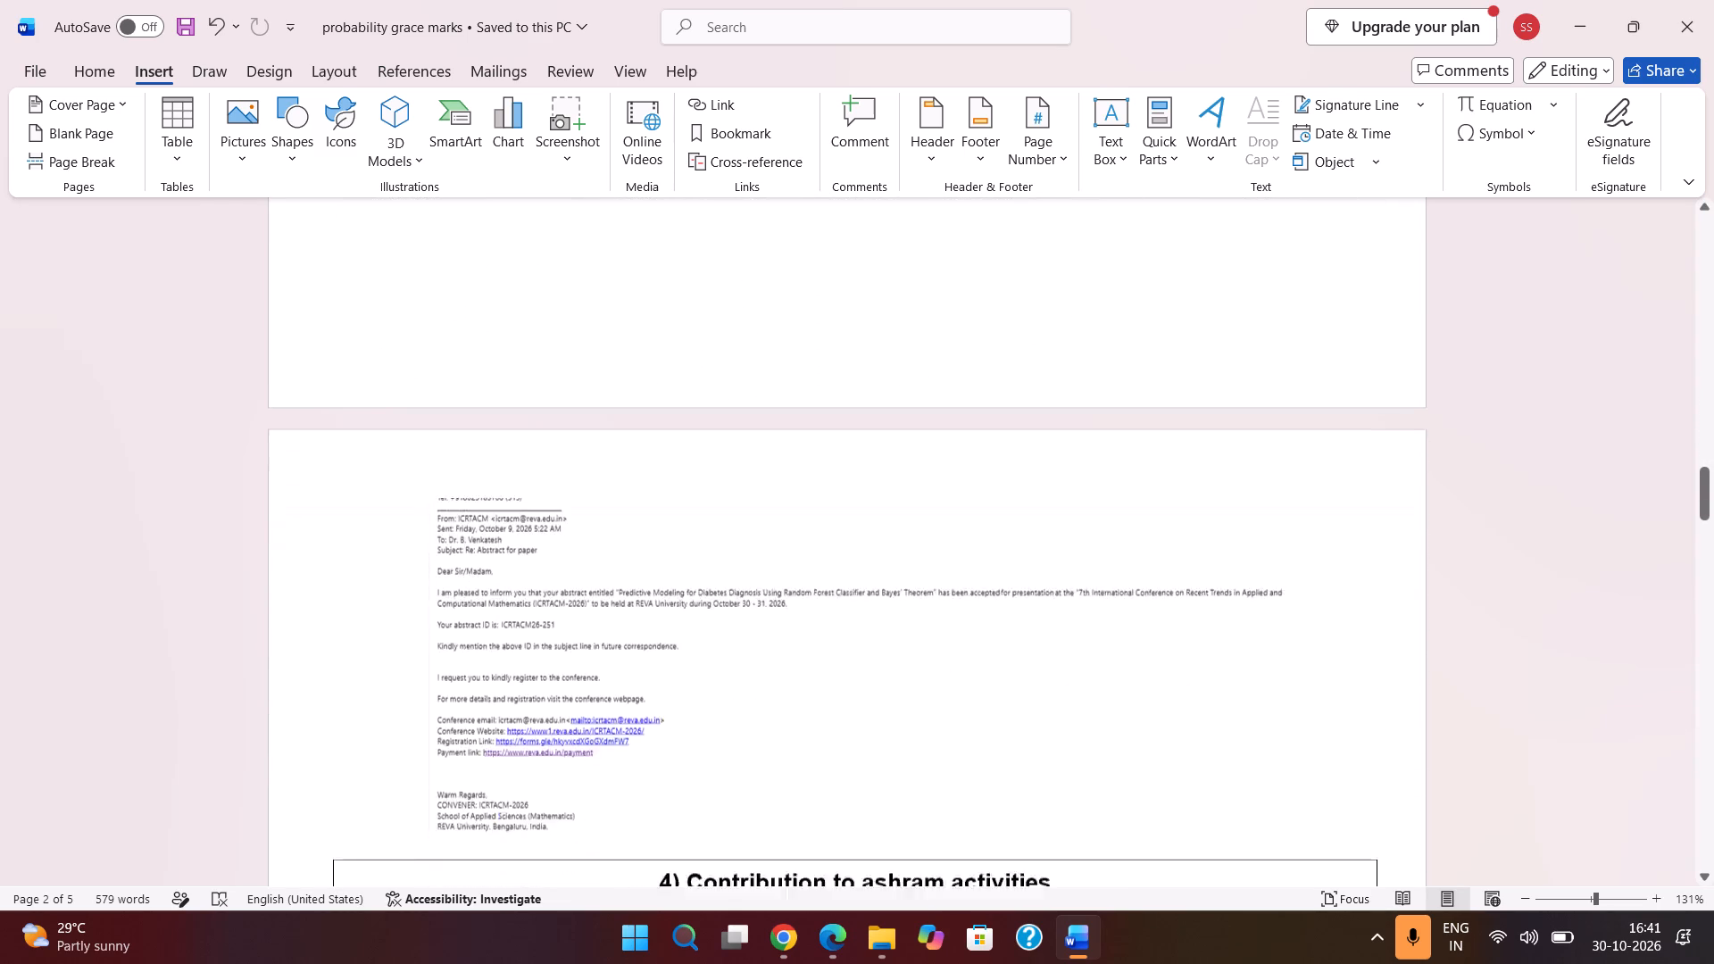
scroll(961, 618, "down", 4)
scroll(961, 618, "up", 3)
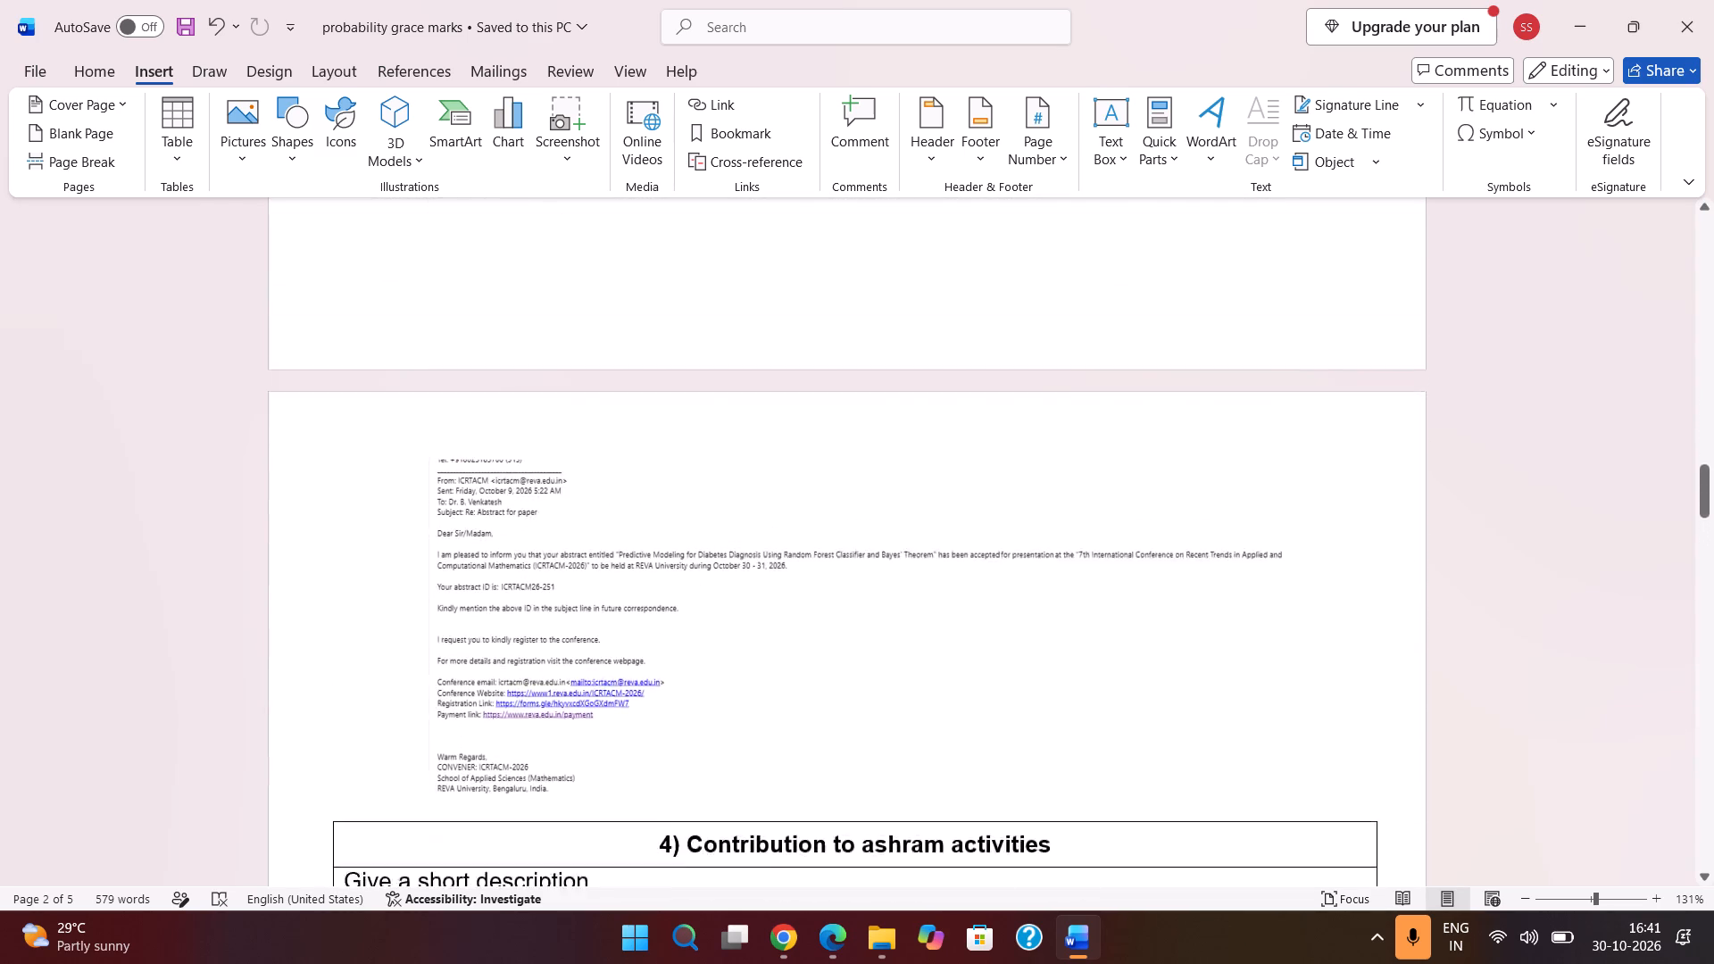
scroll(961, 618, "up", 2)
scroll(961, 618, "left", 1)
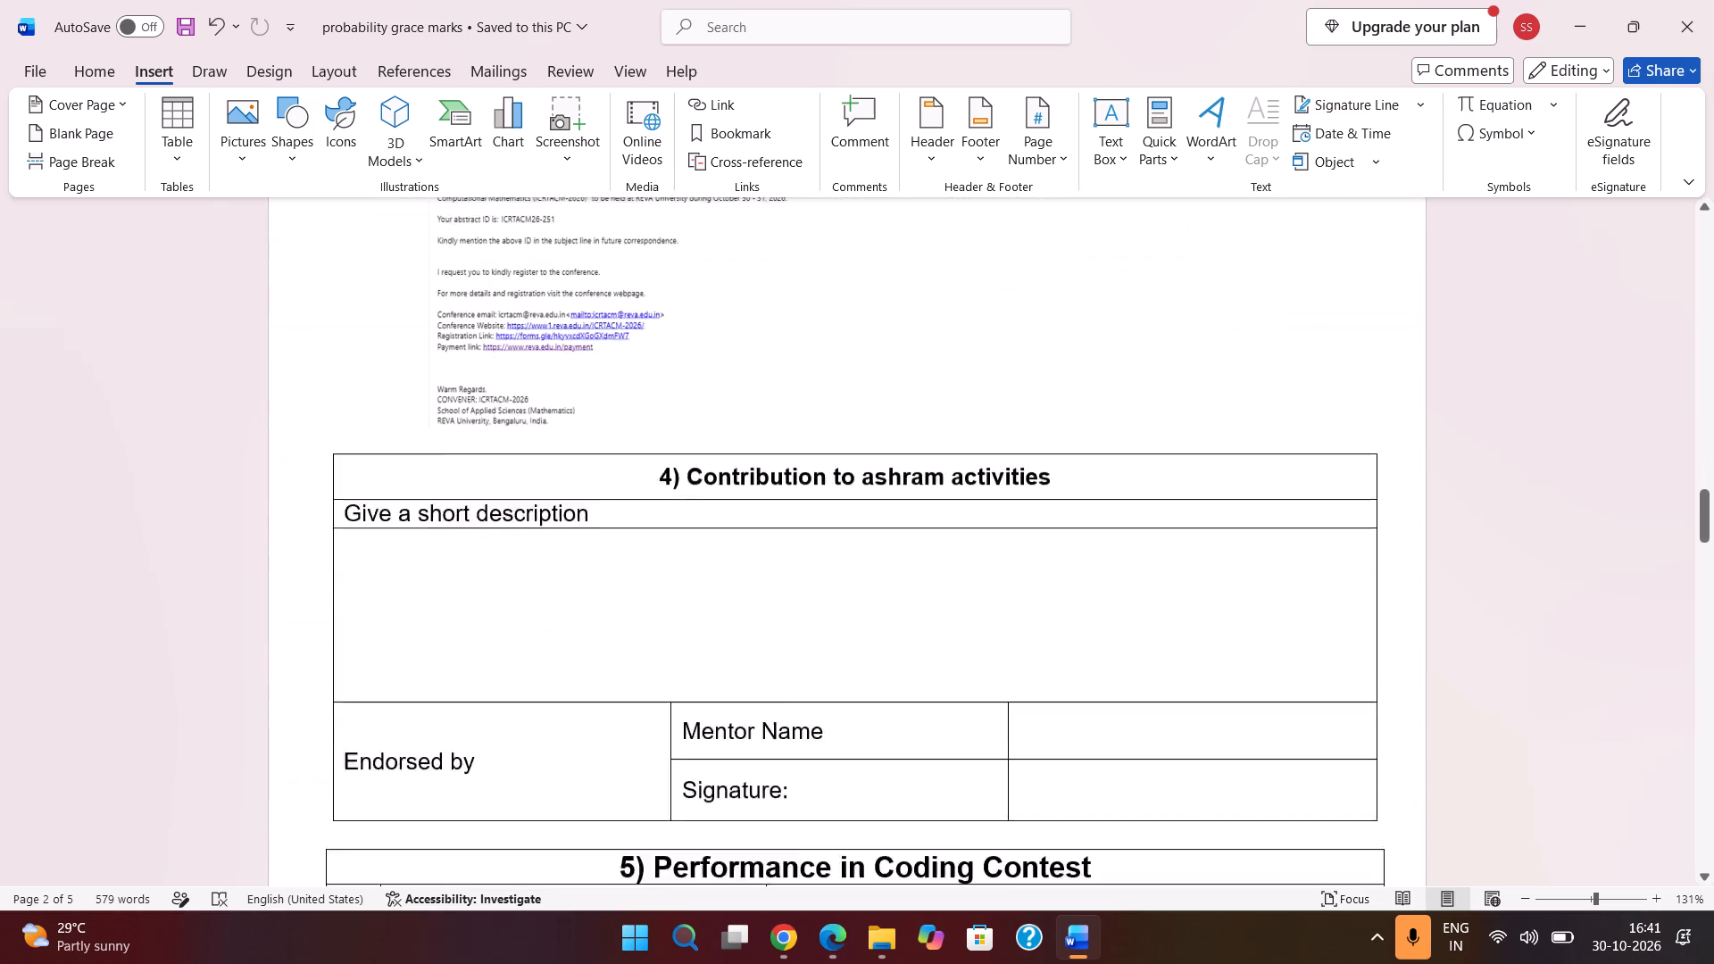
scroll(961, 618, "down", 5)
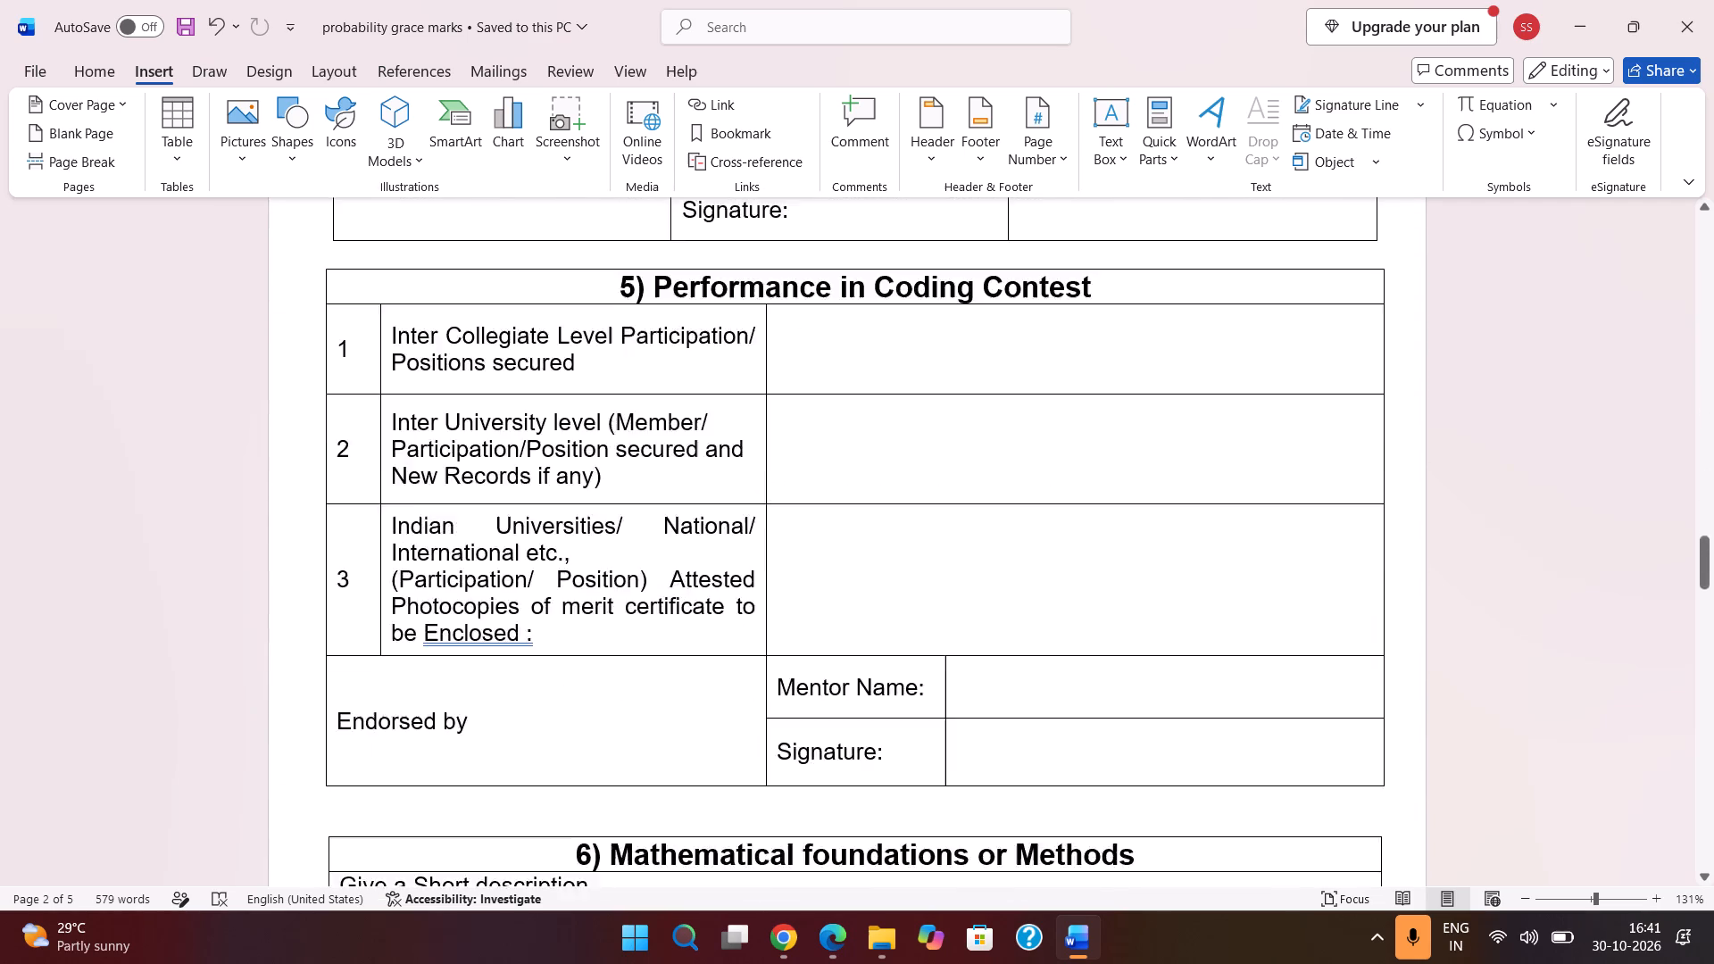
Shift the student's signature image across its line with spaces until it sits above the "Signature of the Student" label.
scroll(961, 618, "down", 5)
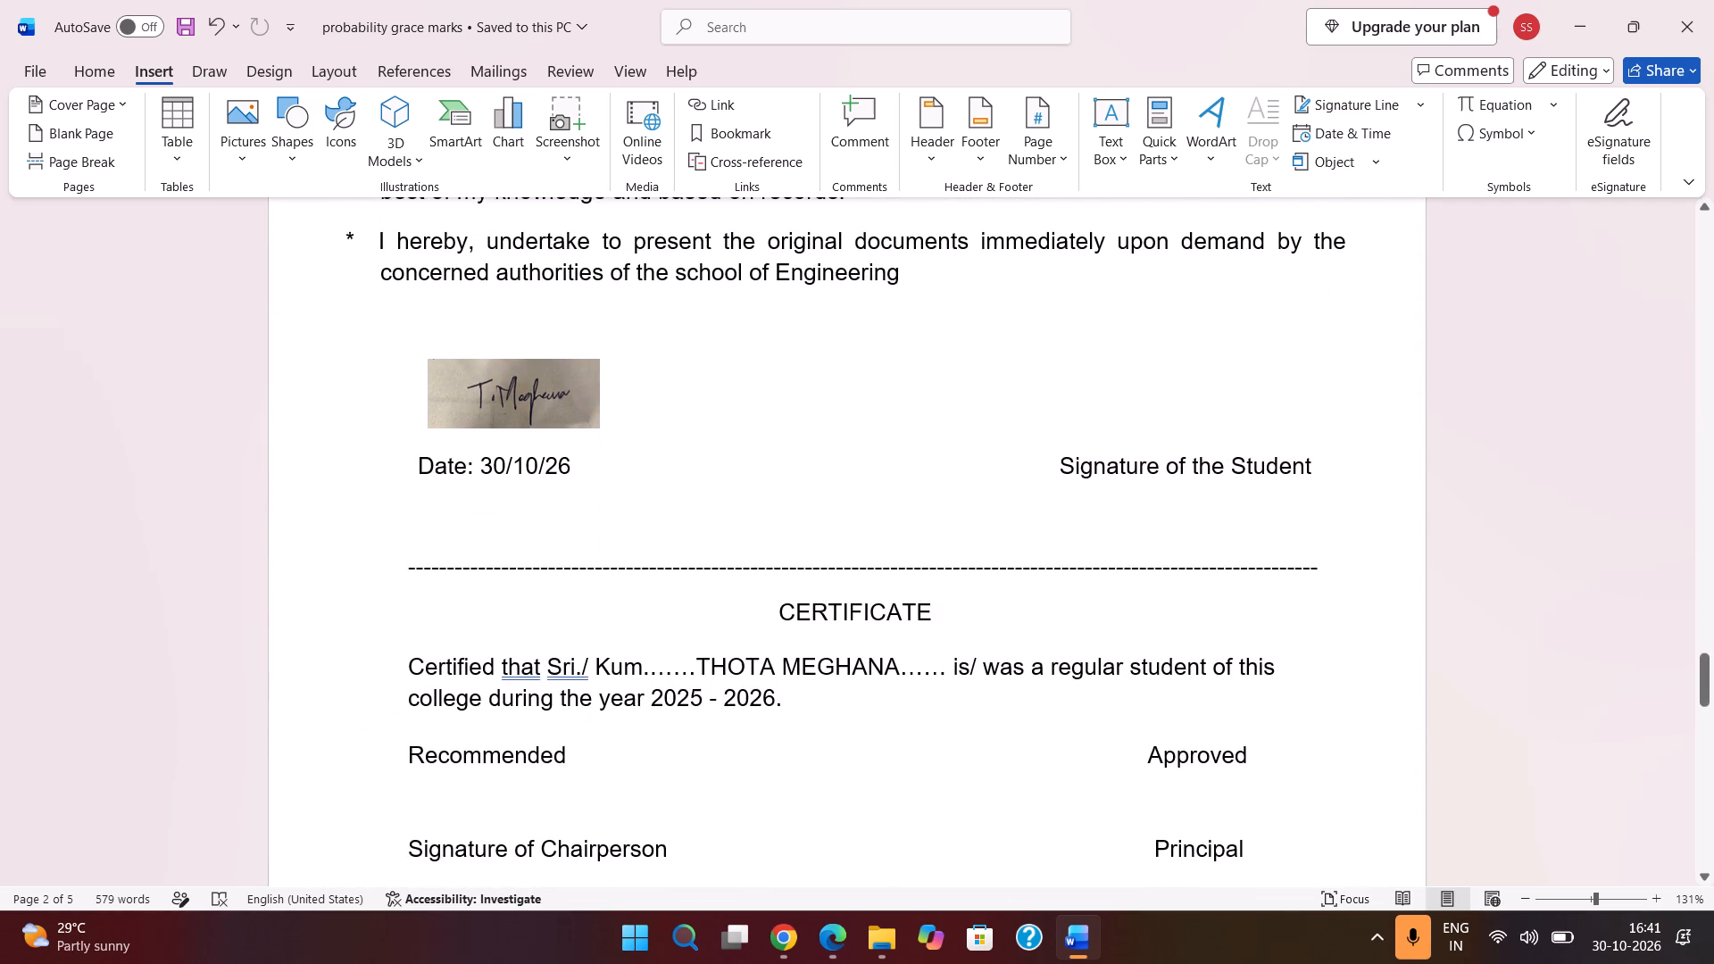
scroll(961, 618, "down", 2)
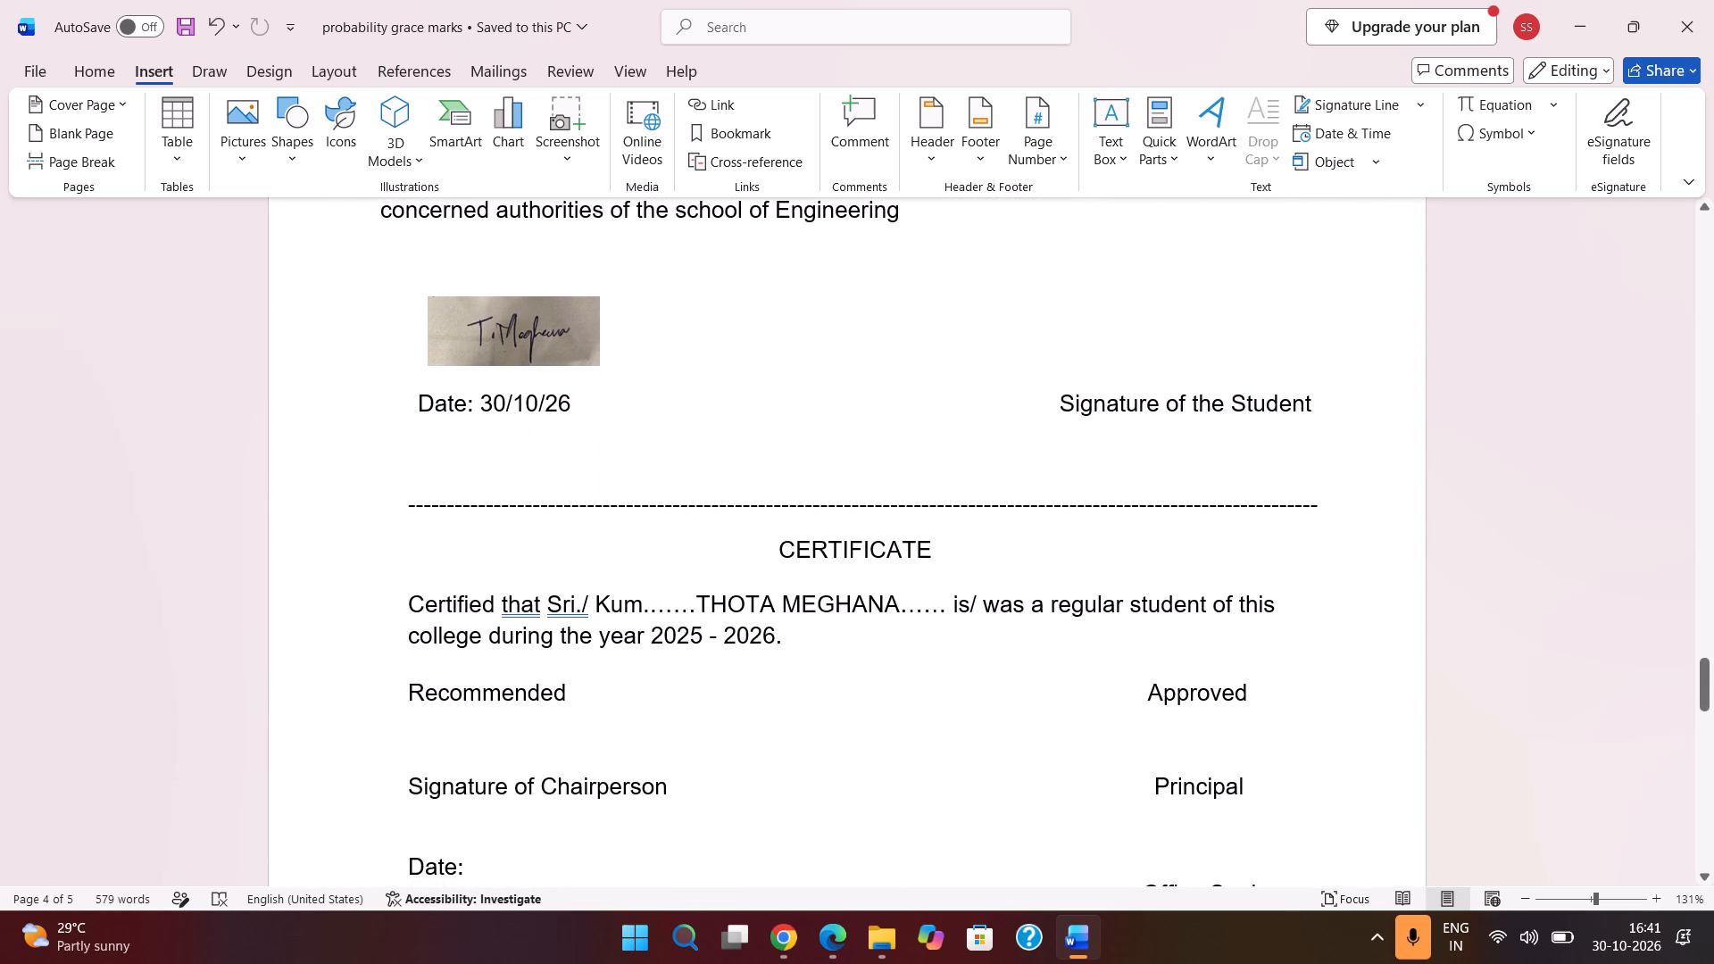
left_click(421, 359)
key("space")
key("space")
key("space")
key("space")
key("space")
key("space")
key("space")
key("space")
key("space")
key("space")
key("space")
key("space")
key("space")
key("space")
key("space")
key("space")
key("space")
key("space")
key("space")
key("space")
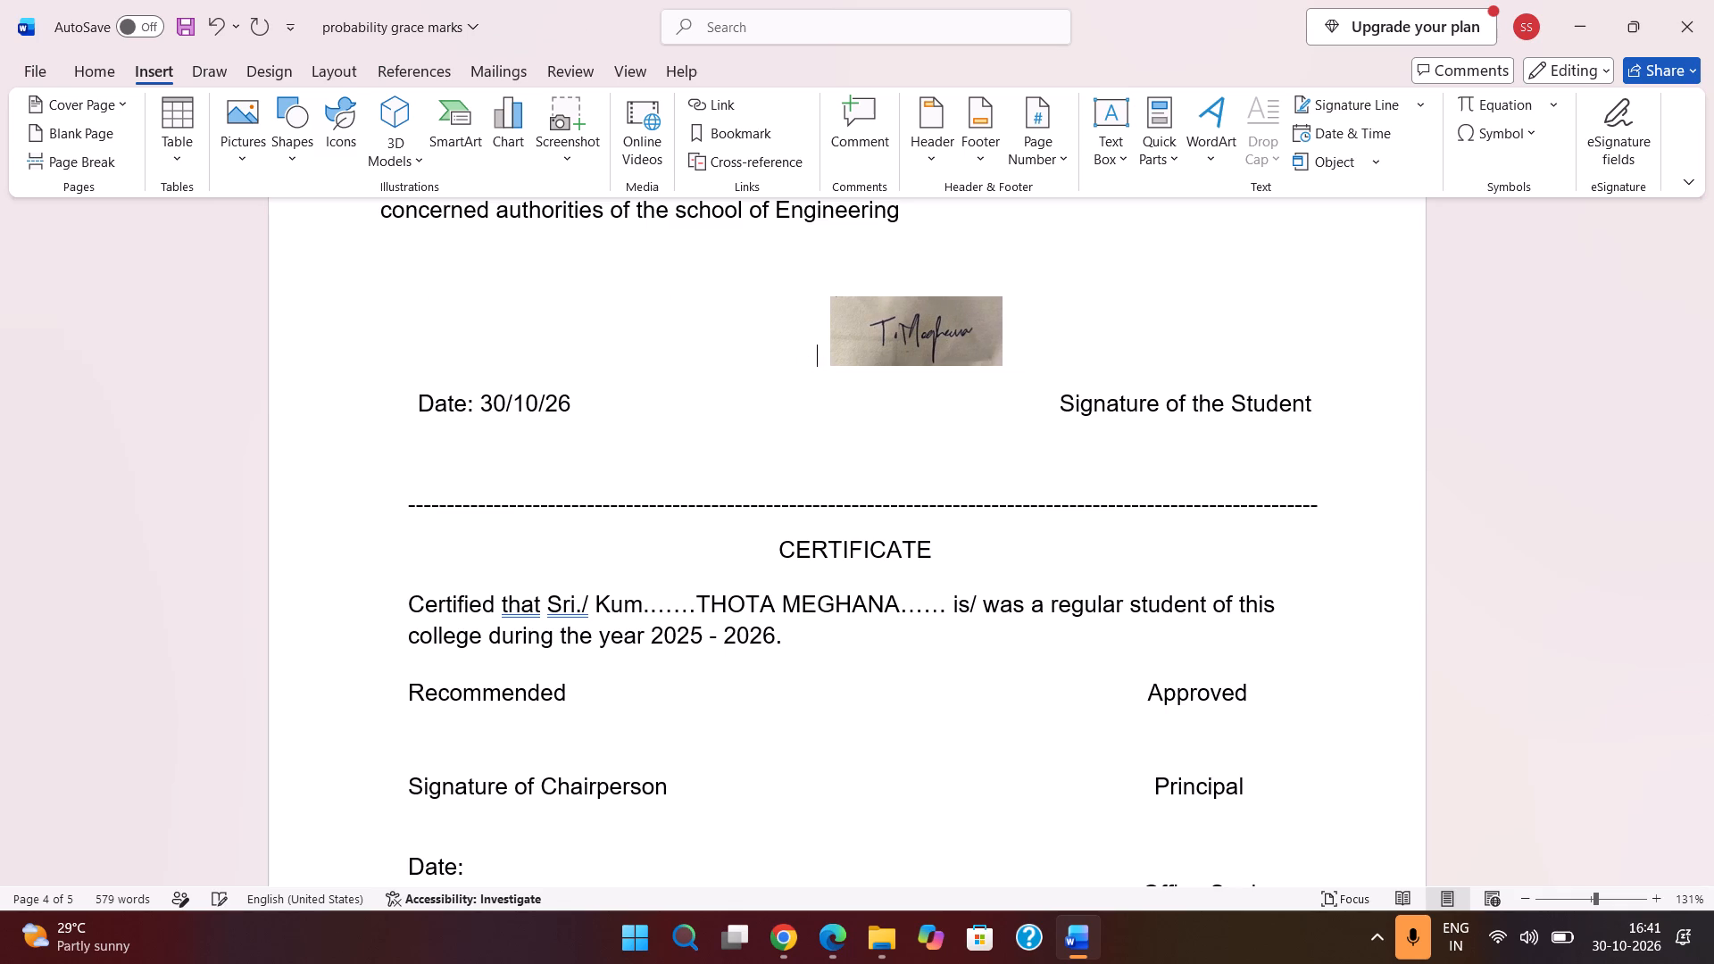
key("space")
key("space")
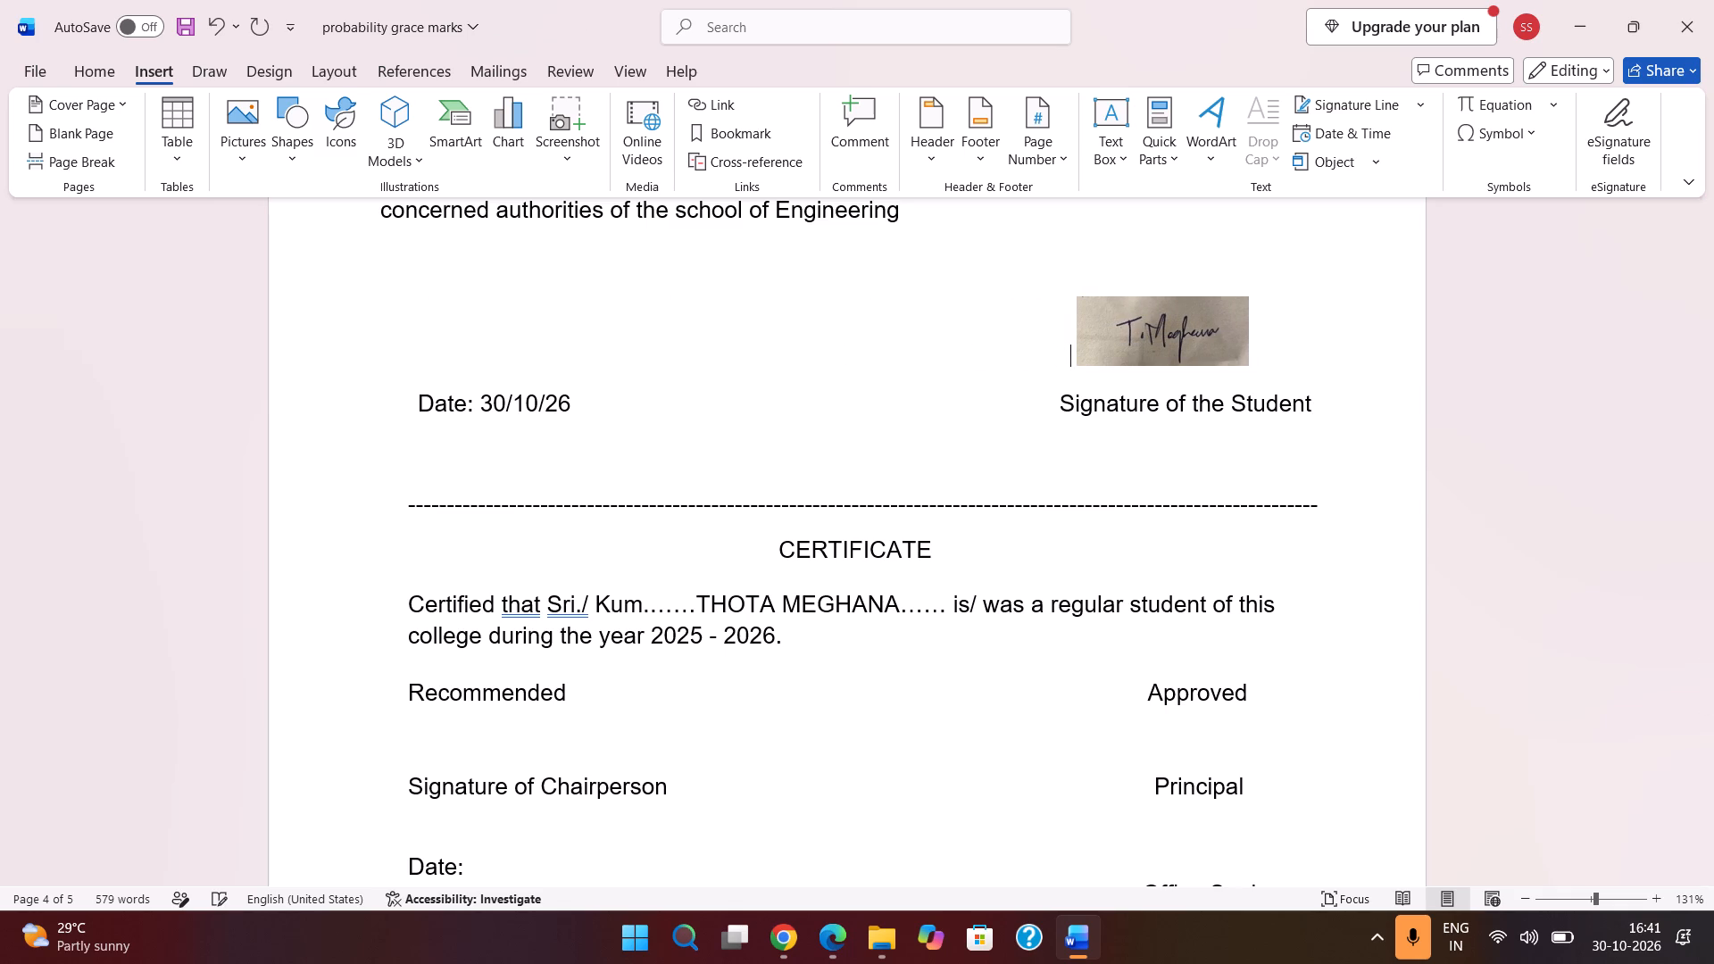
key("space")
key("space")
key("space")
Look over the marks table and remarks at the form's end, and check back through all sections to the first page.
scroll(421, 359, "down", 11)
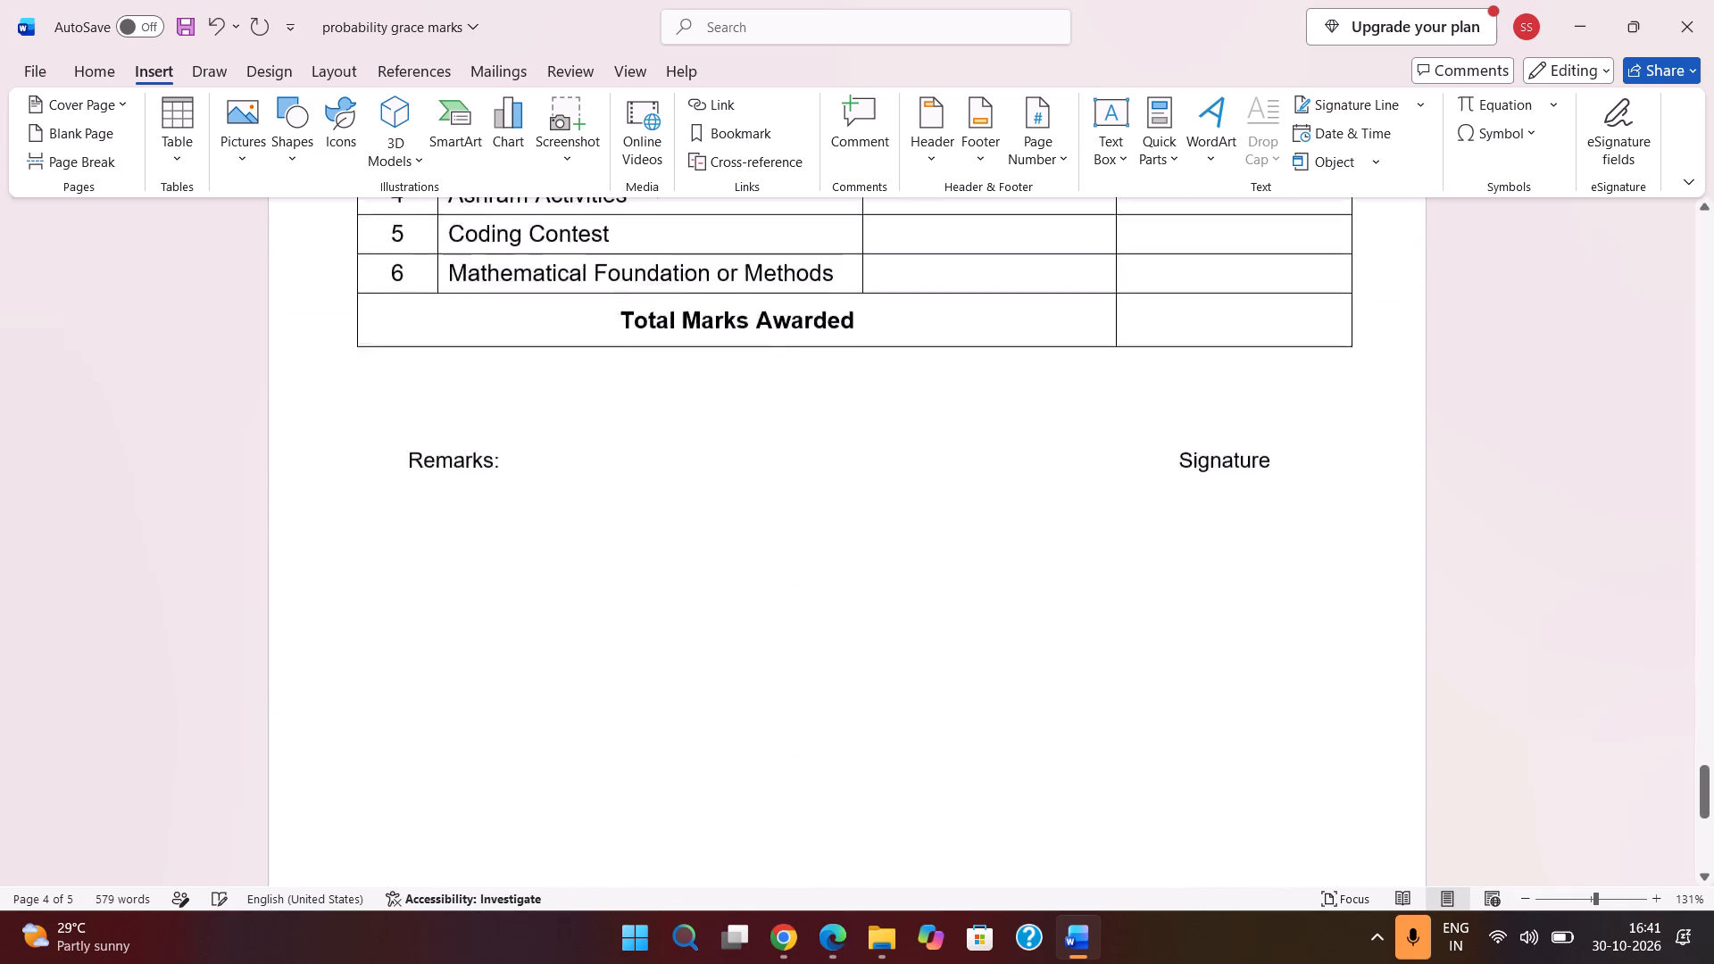
scroll(421, 359, "down", 2)
scroll(421, 359, "up", 11)
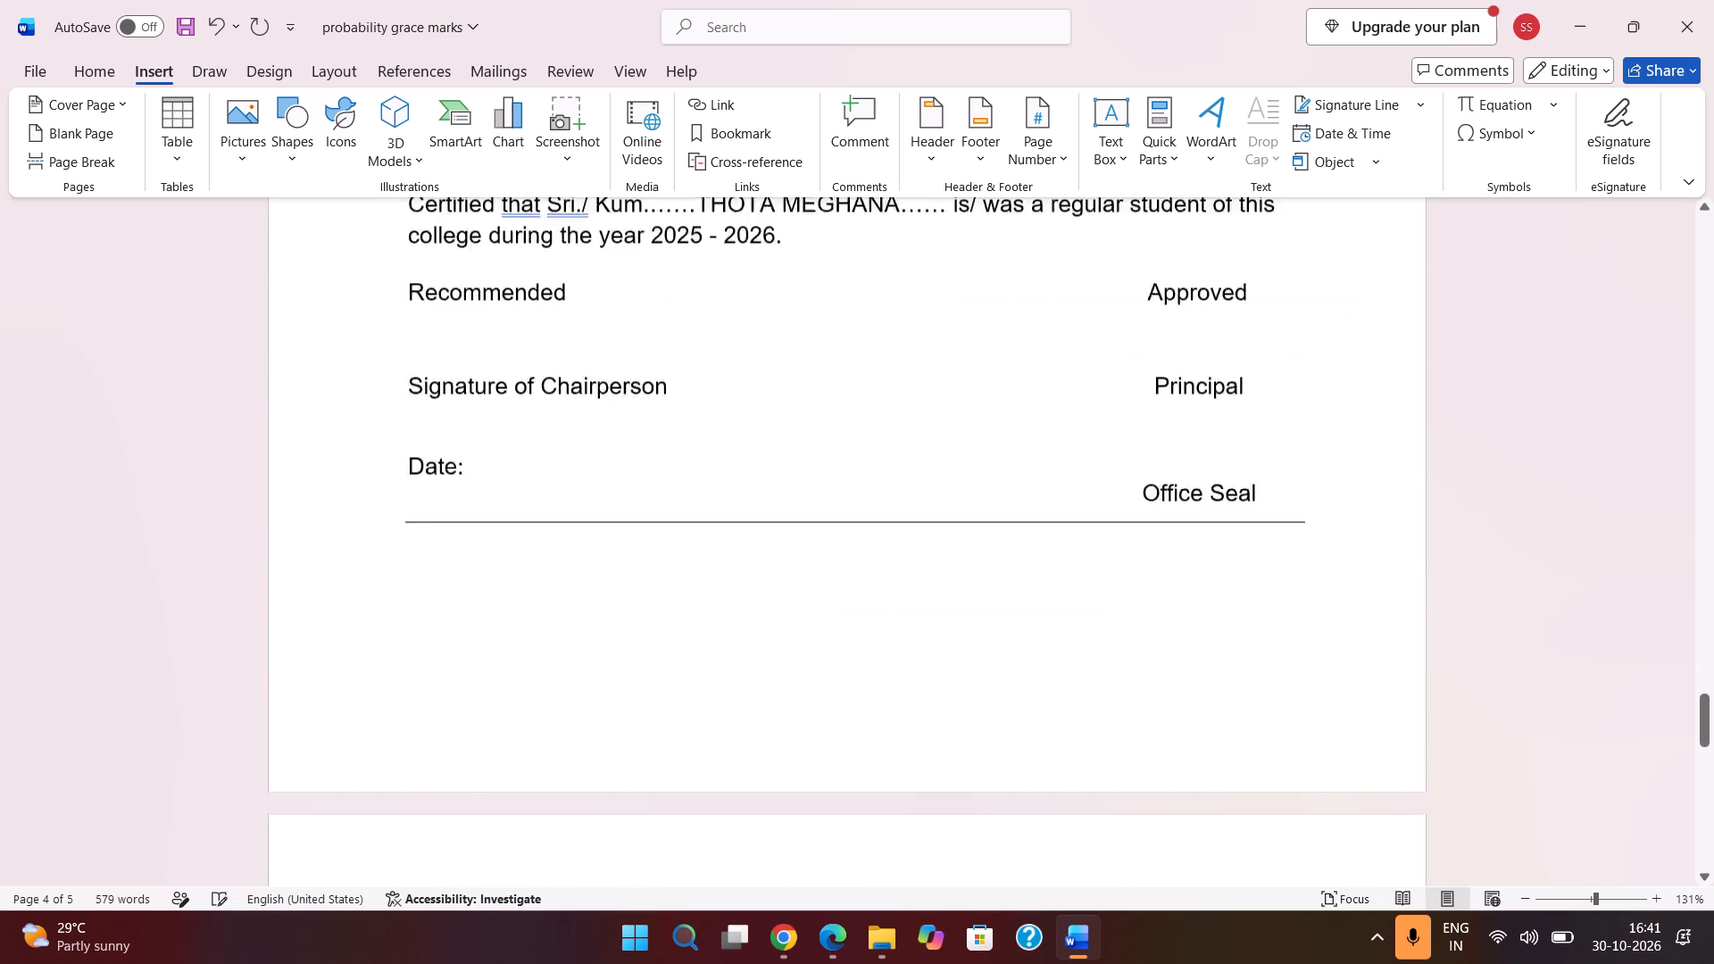
scroll(421, 359, "up", 6)
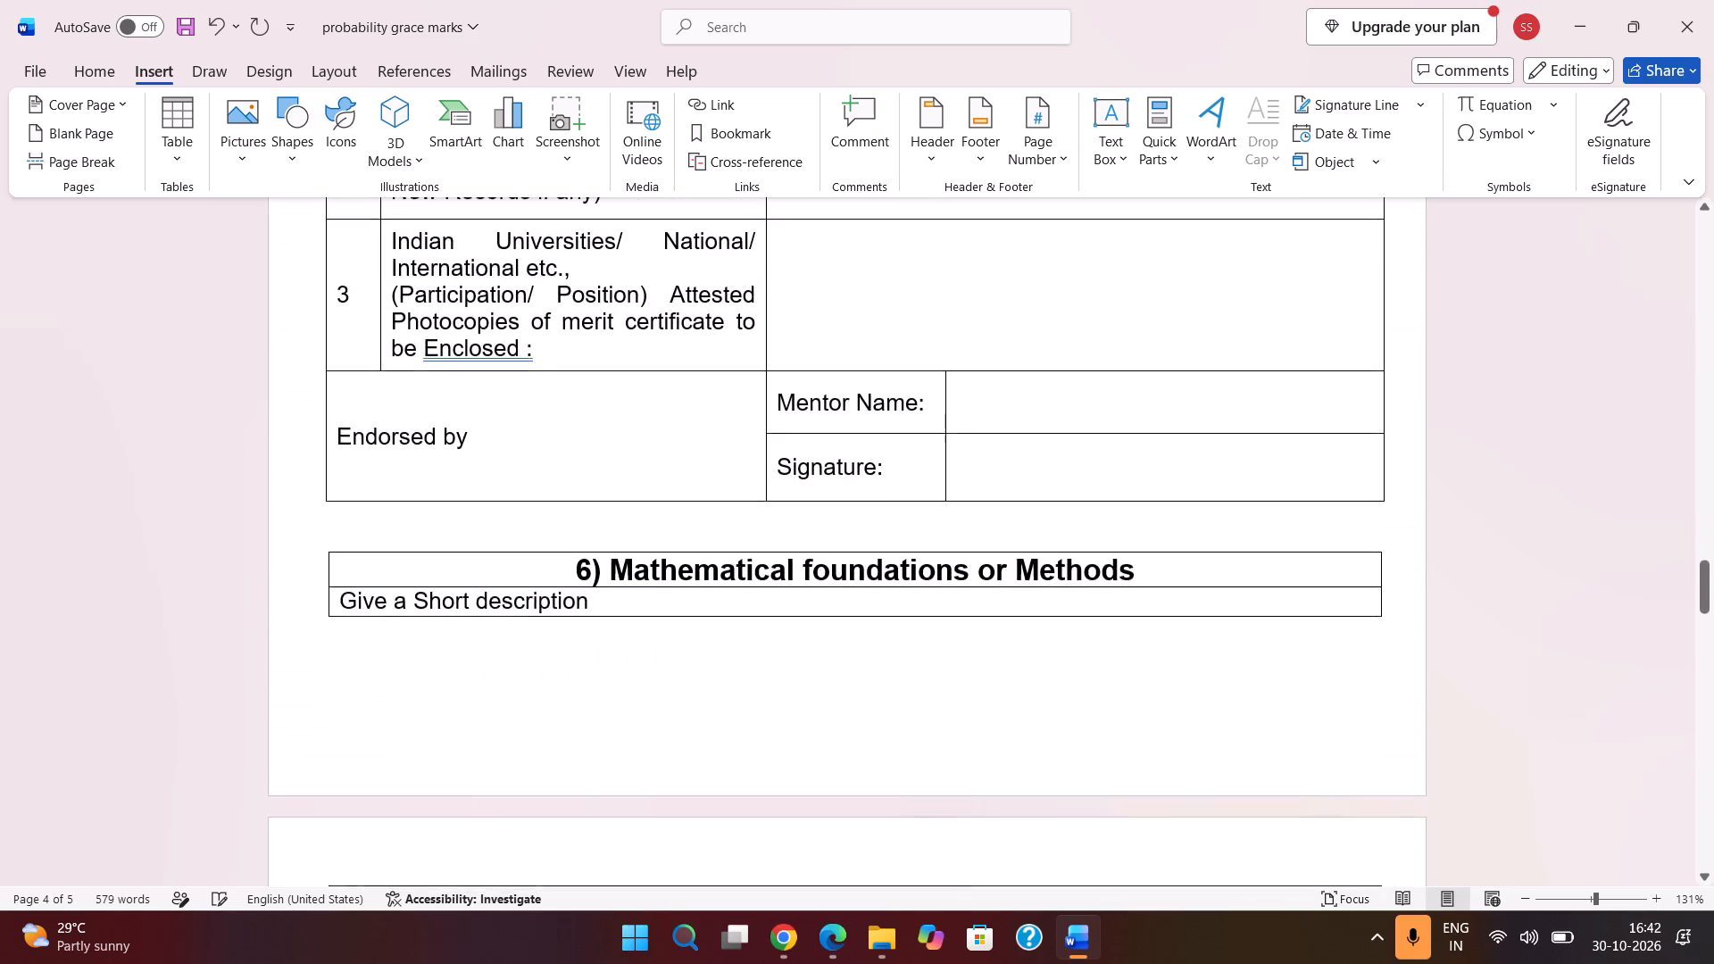
scroll(421, 359, "up", 6)
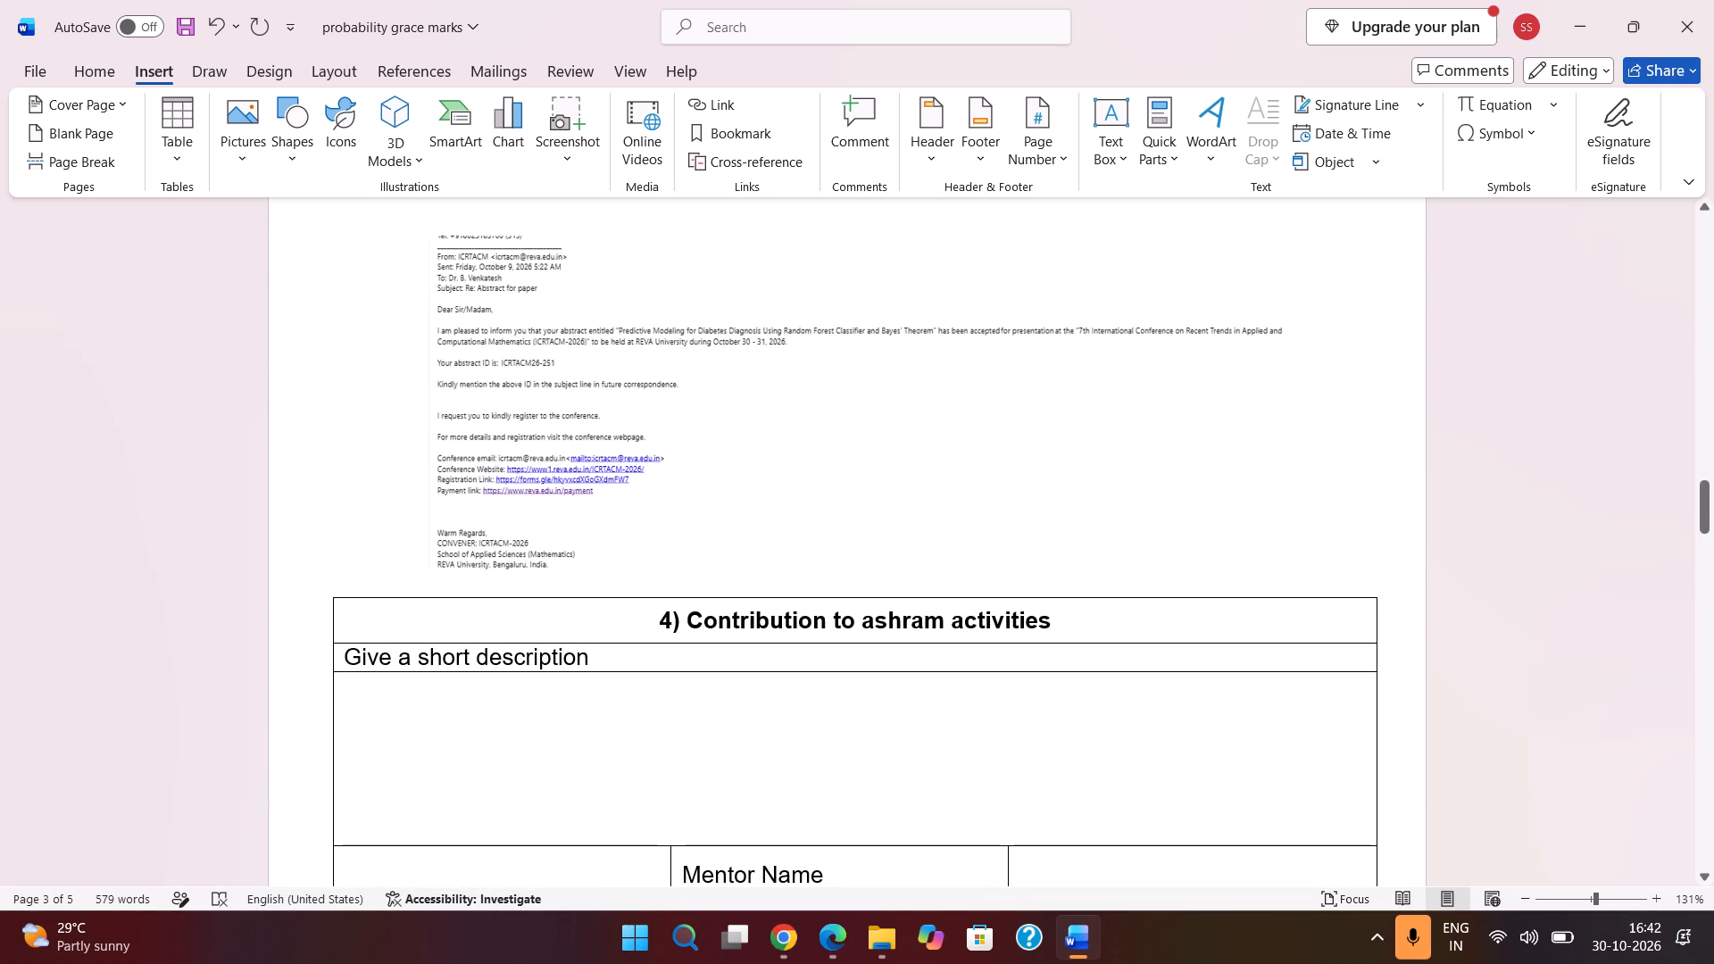
scroll(421, 359, "up", 1)
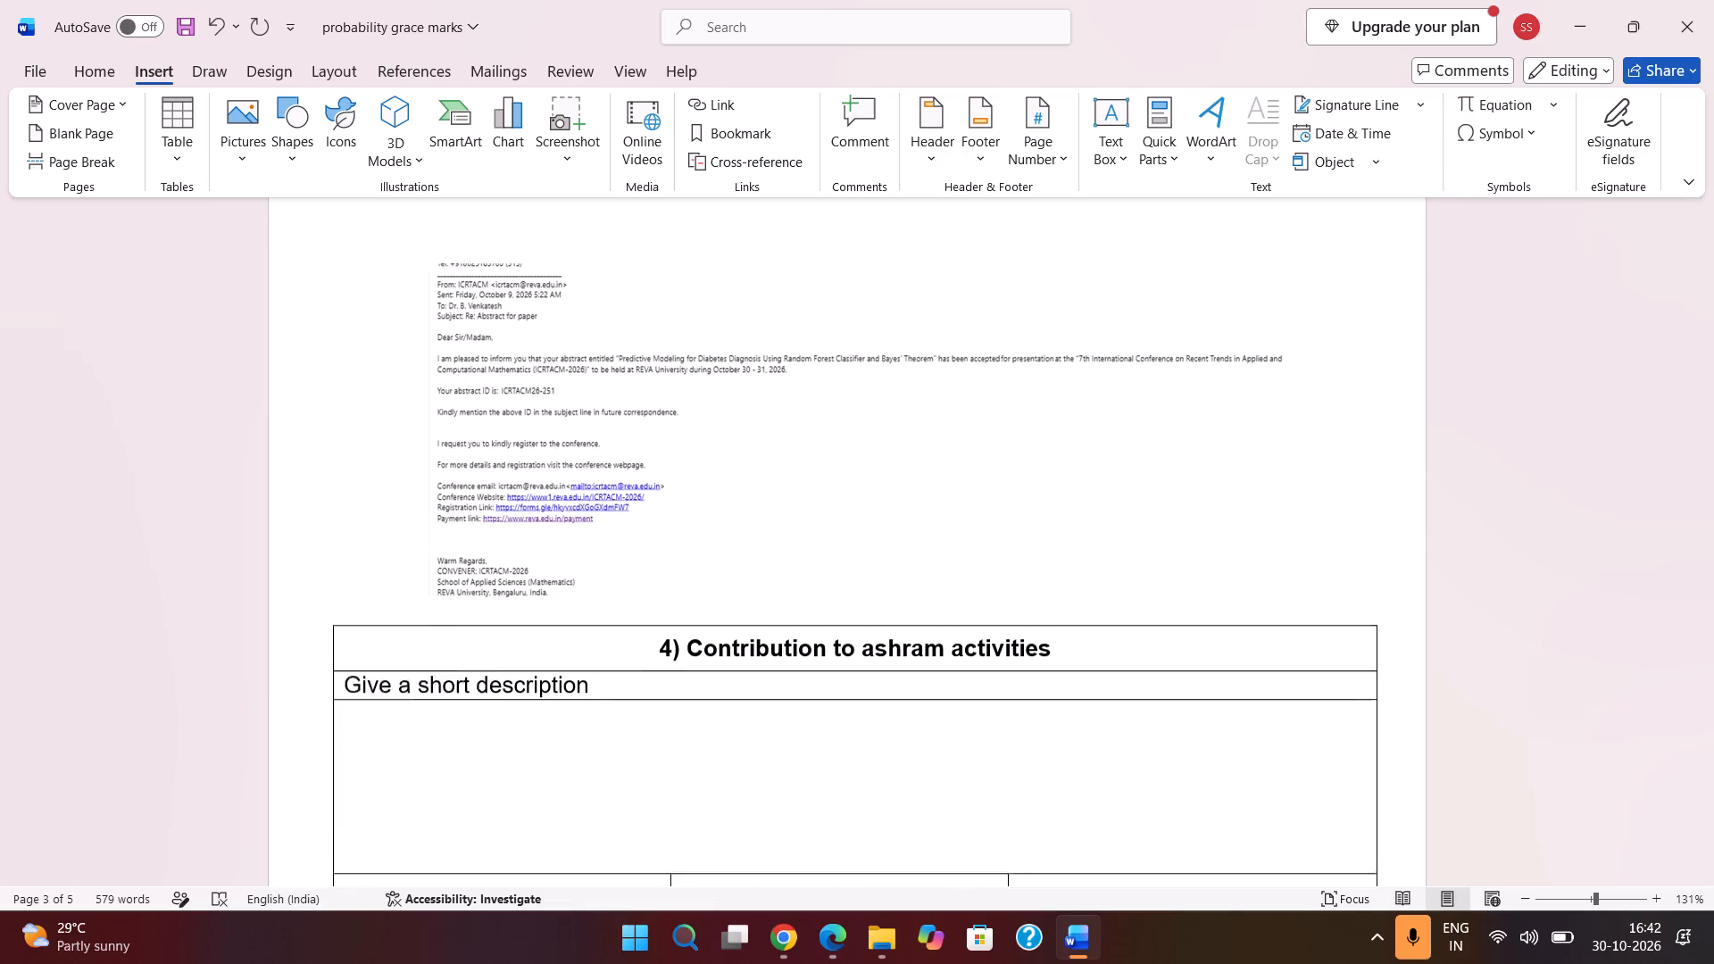
scroll(421, 359, "up", 7)
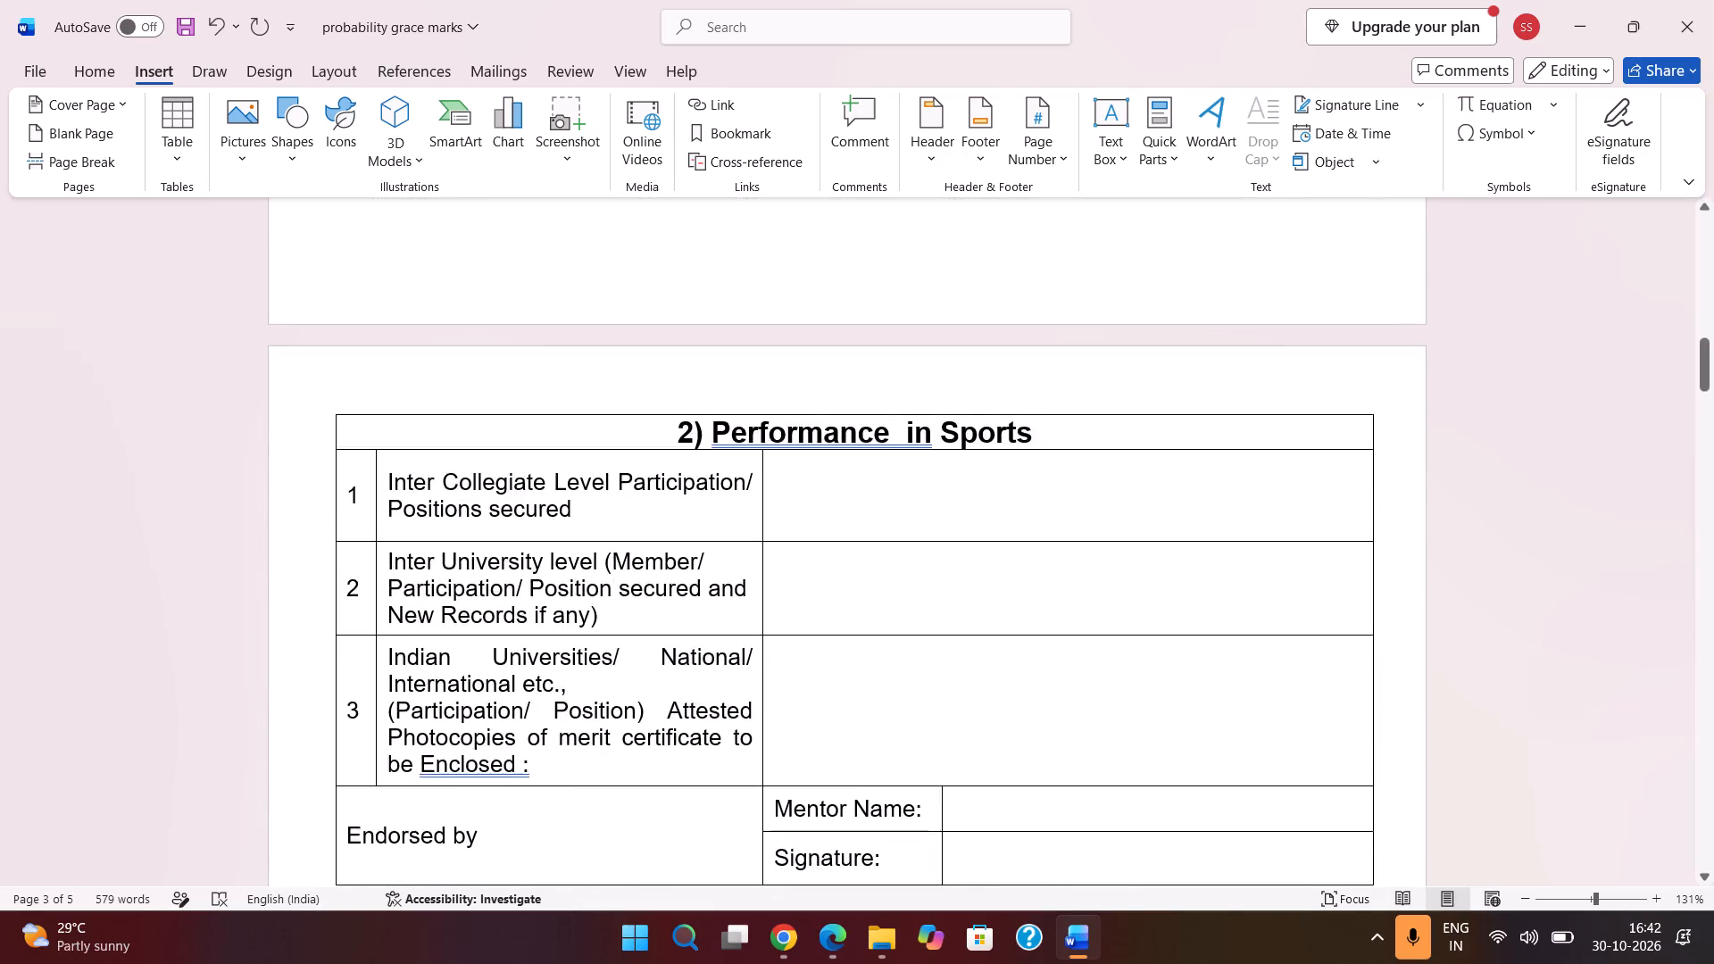
scroll(421, 359, "up", 3)
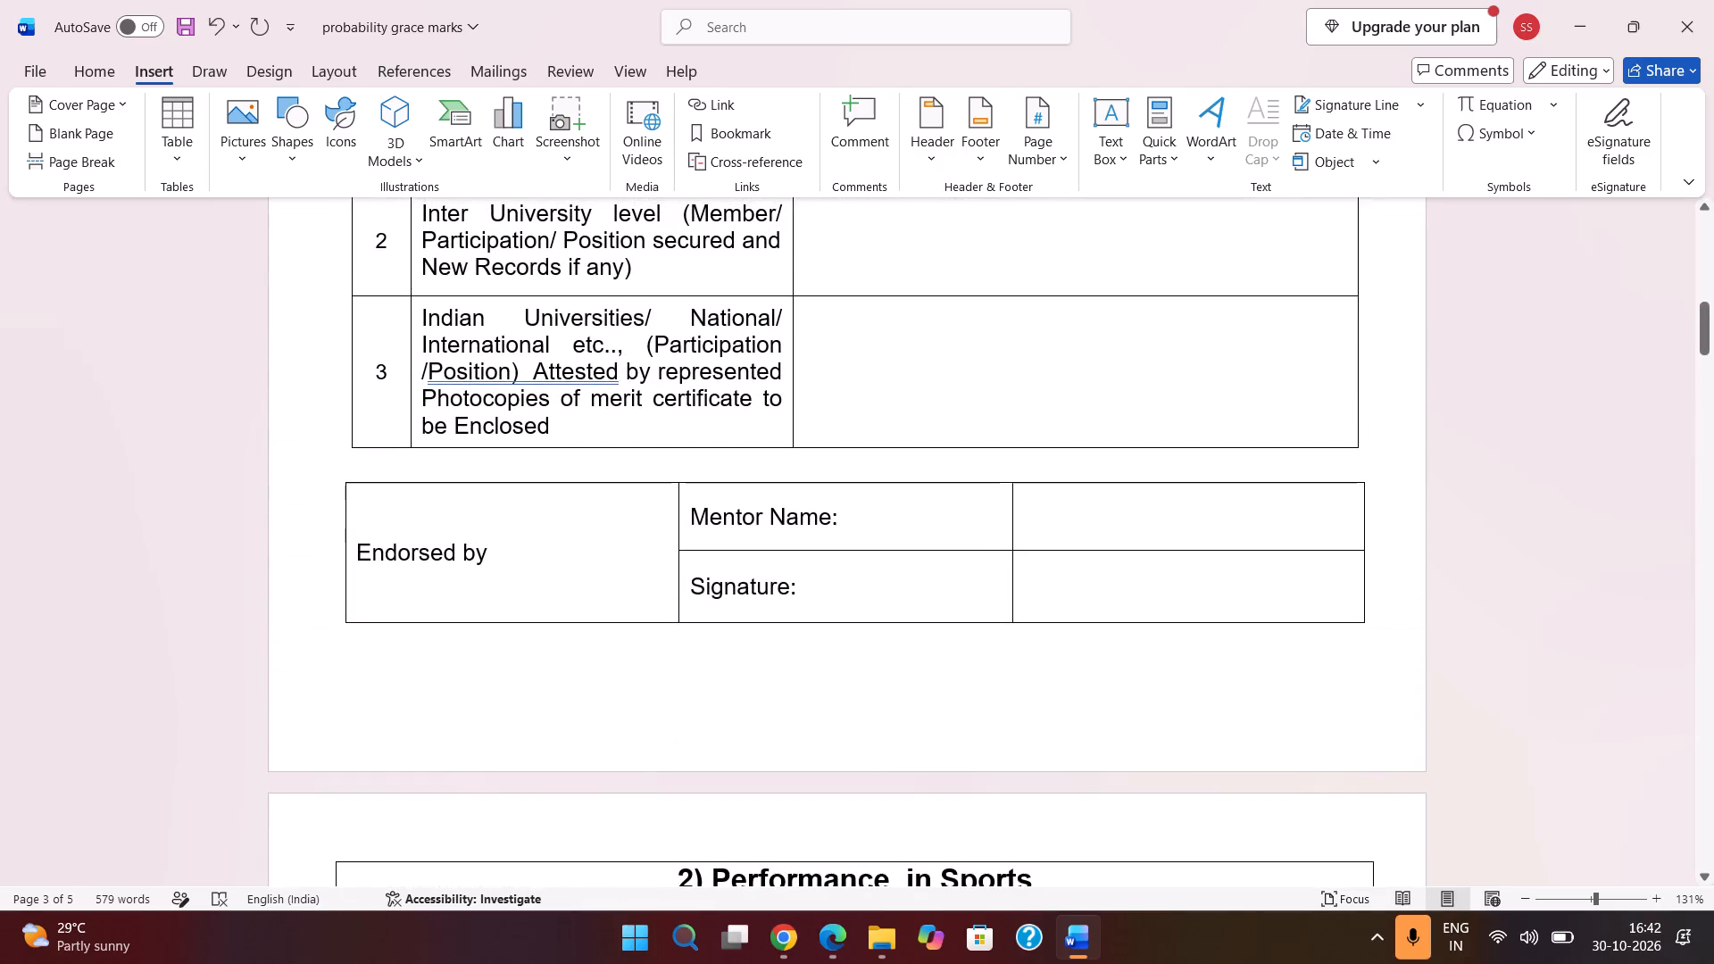
scroll(421, 359, "up", 4)
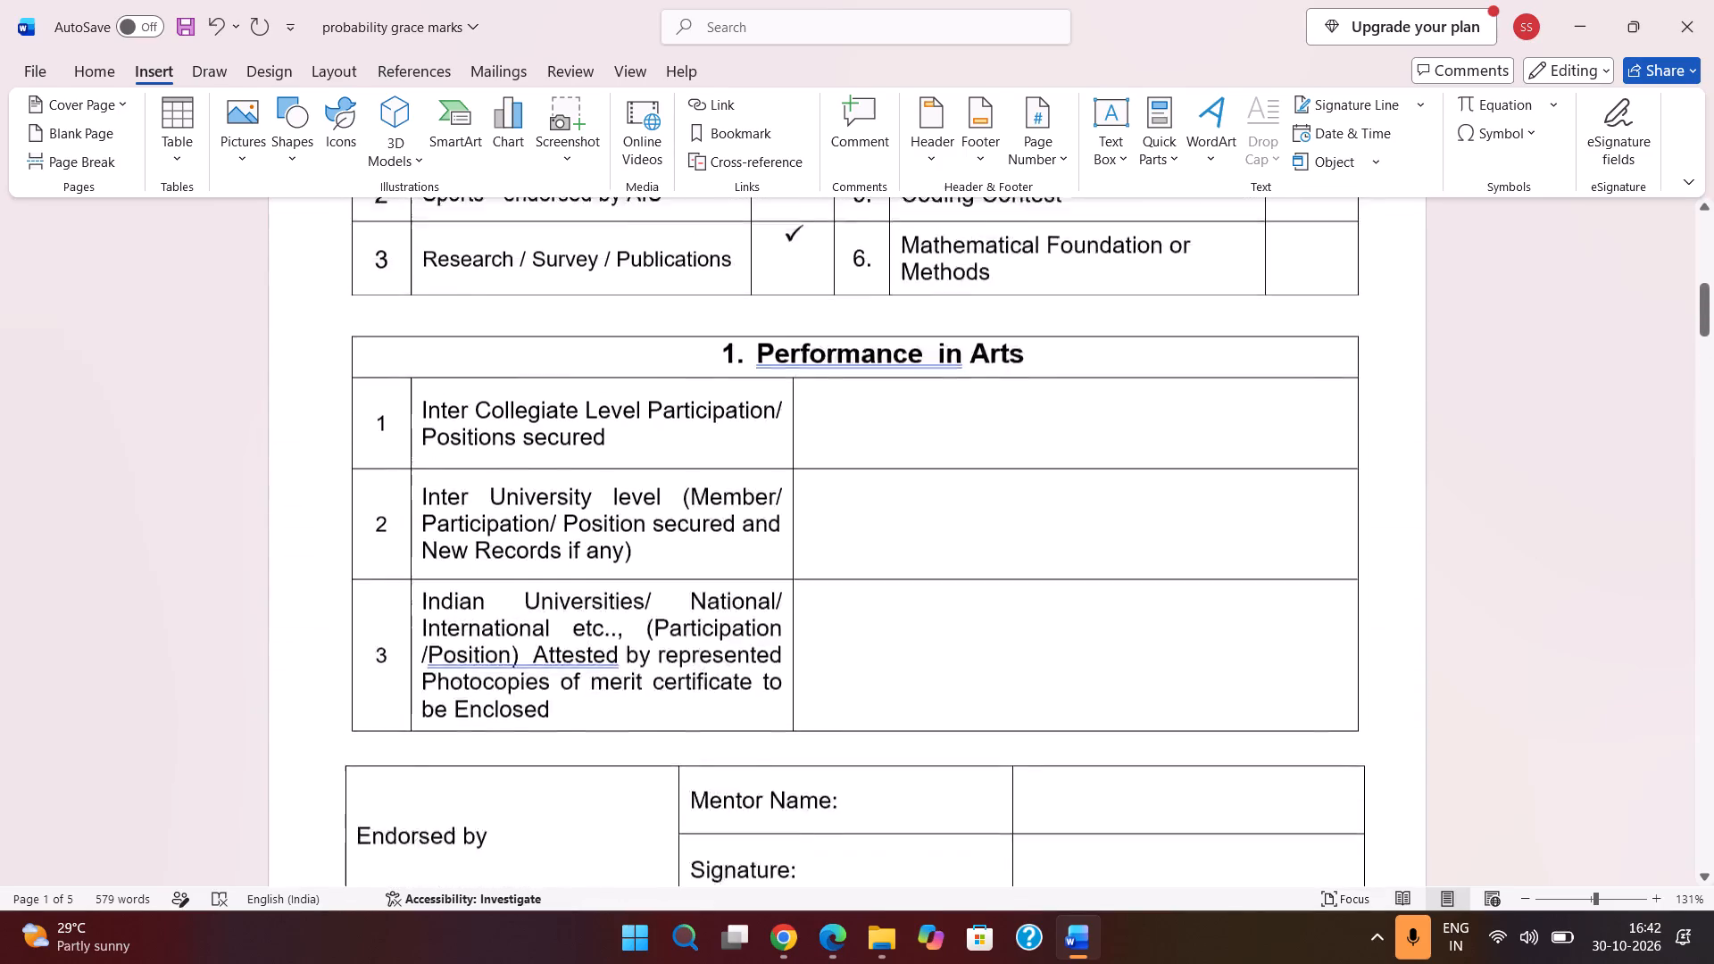
scroll(421, 359, "up", 4)
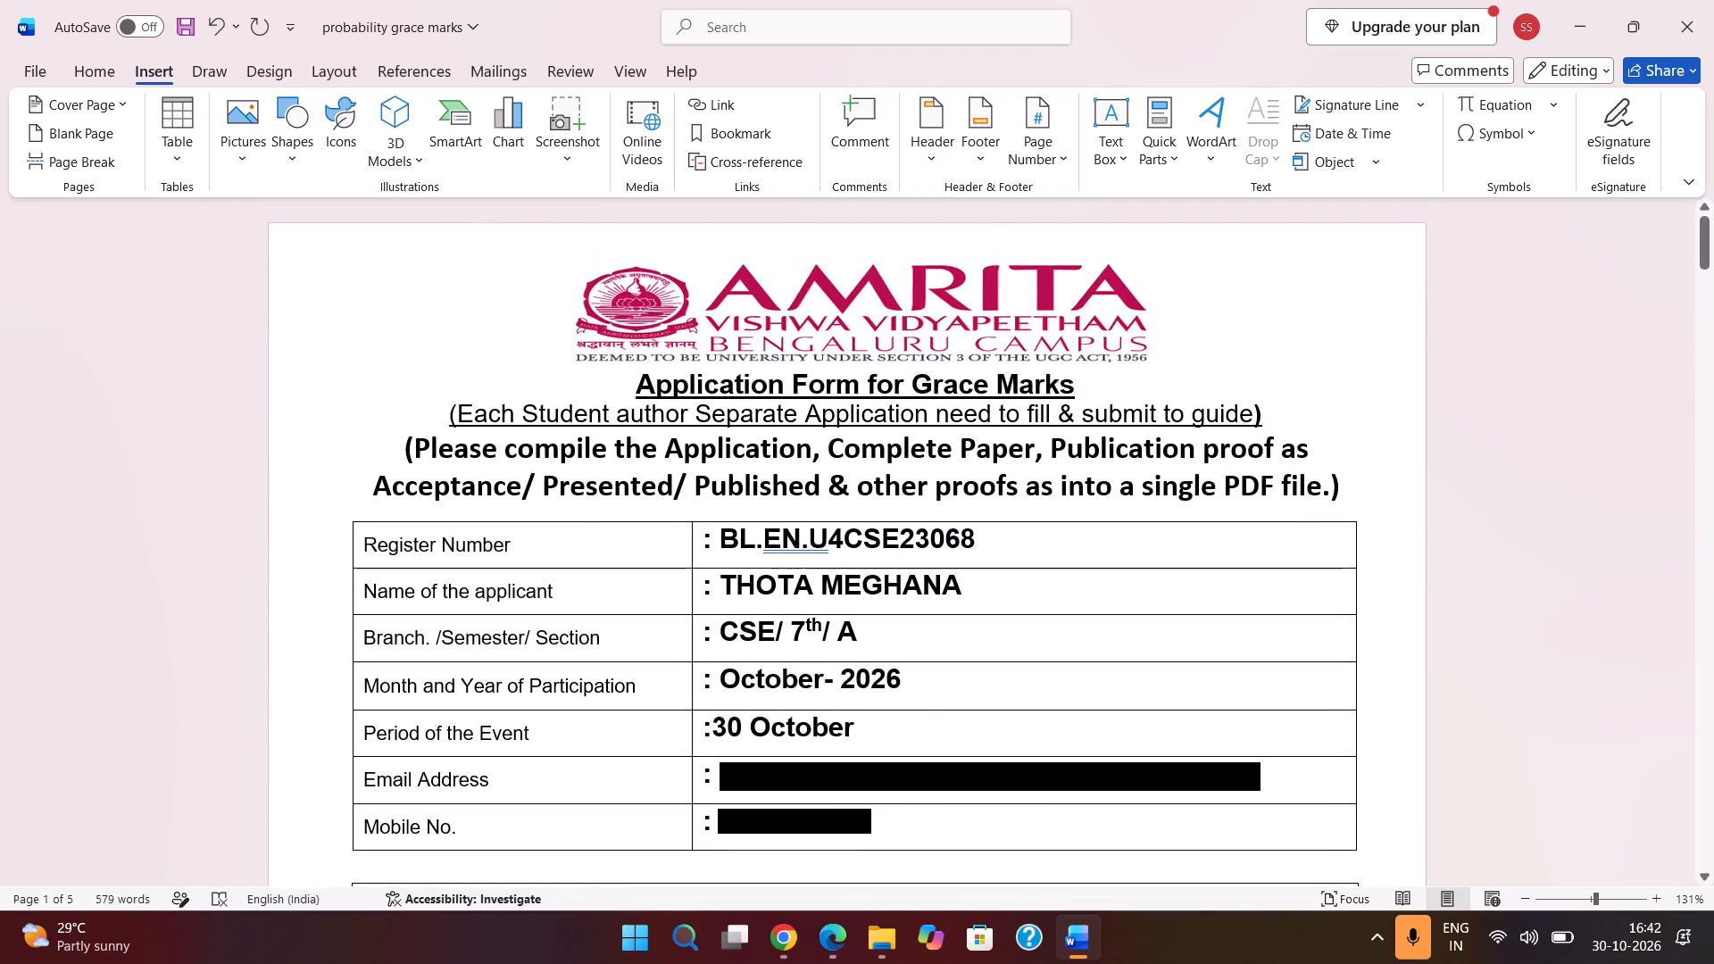
Save the form with the repositioned signature.
key("ctrl+s")
Save a copy of the form in Downloads under the name "probability grace marks MEGHANA".
left_click(27, 71)
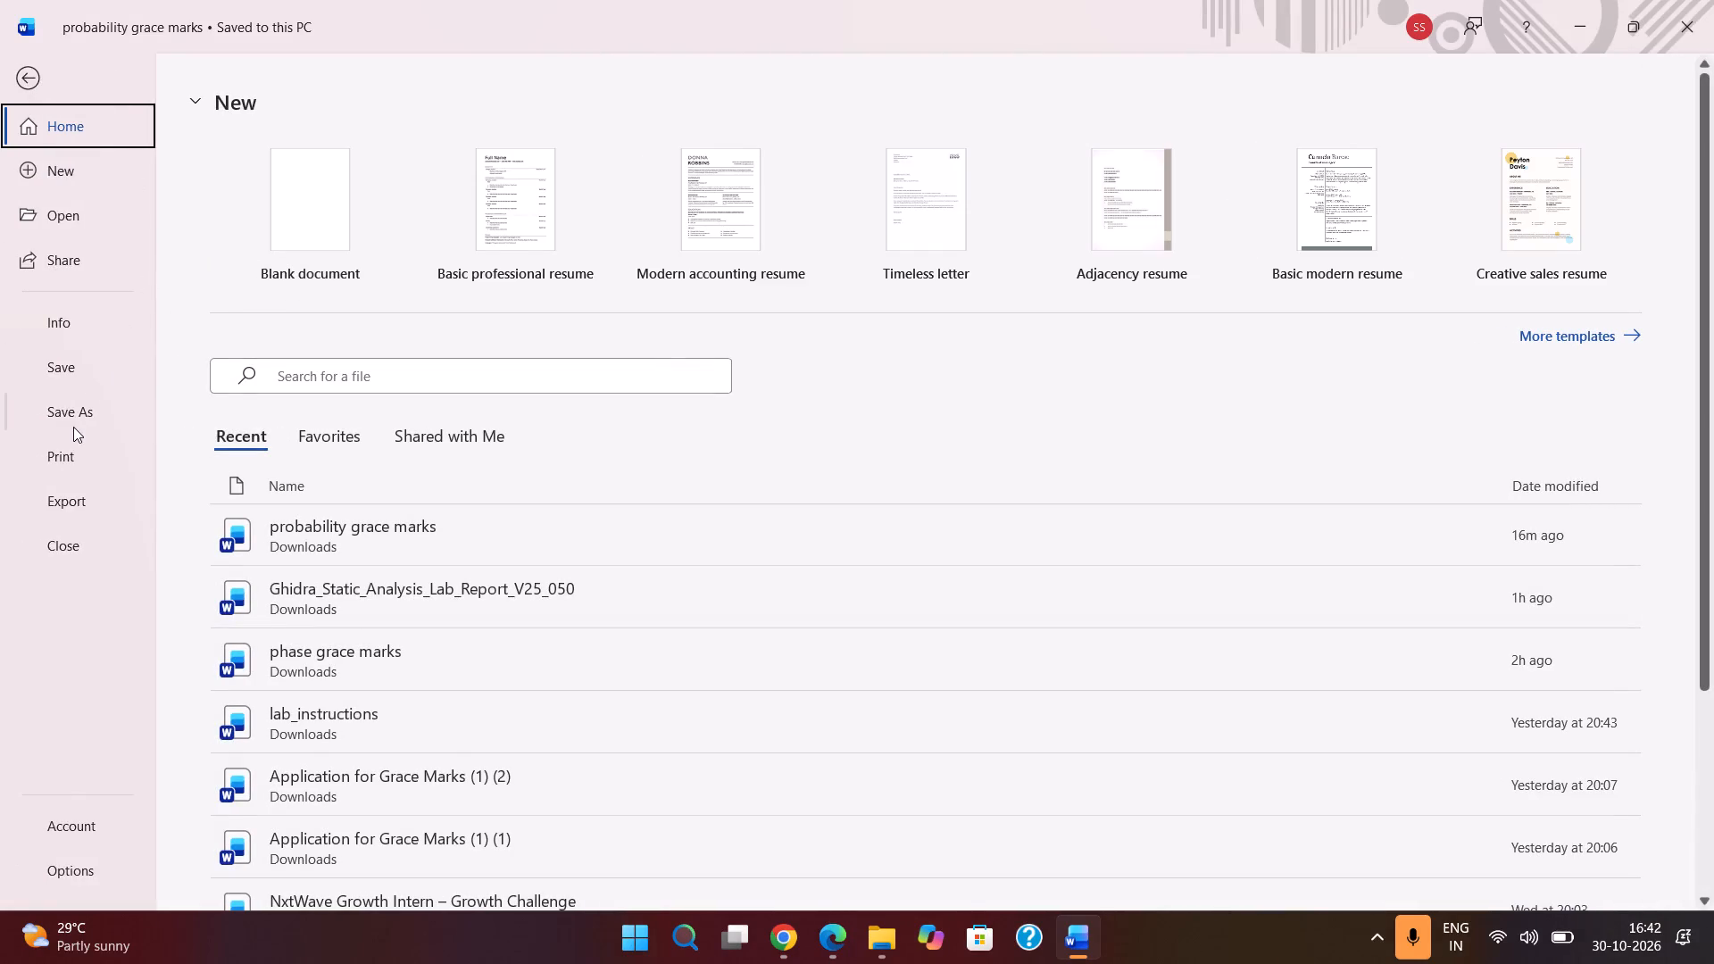
left_click(77, 417)
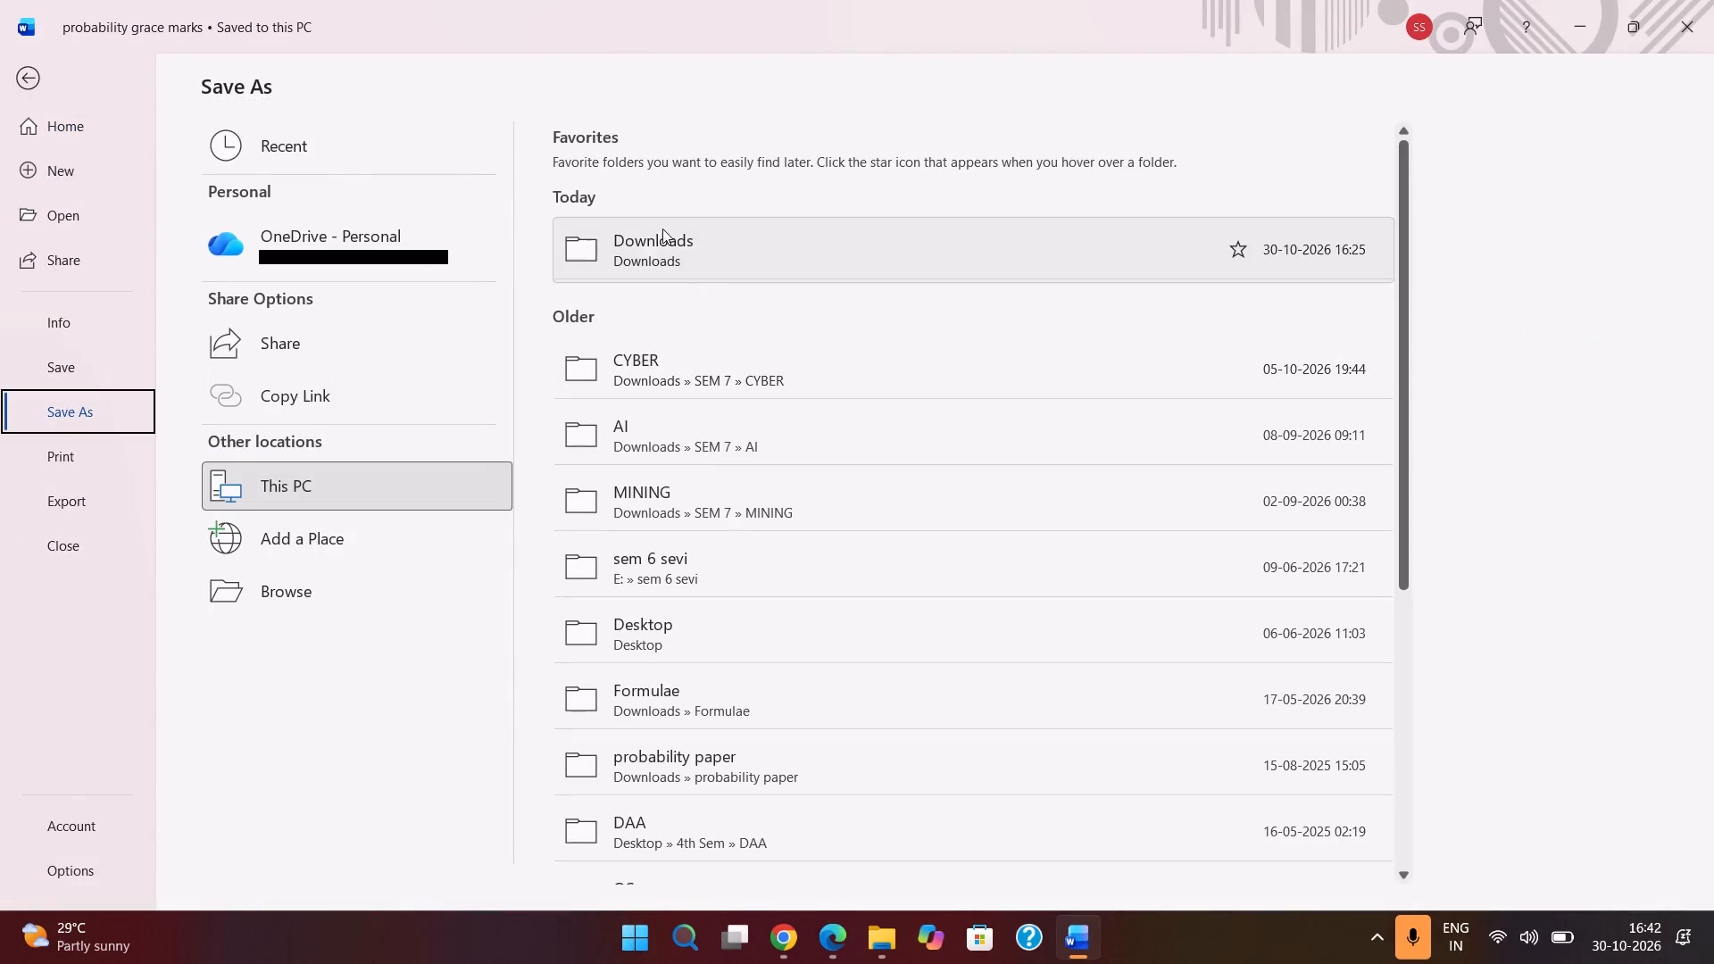
left_click(659, 225)
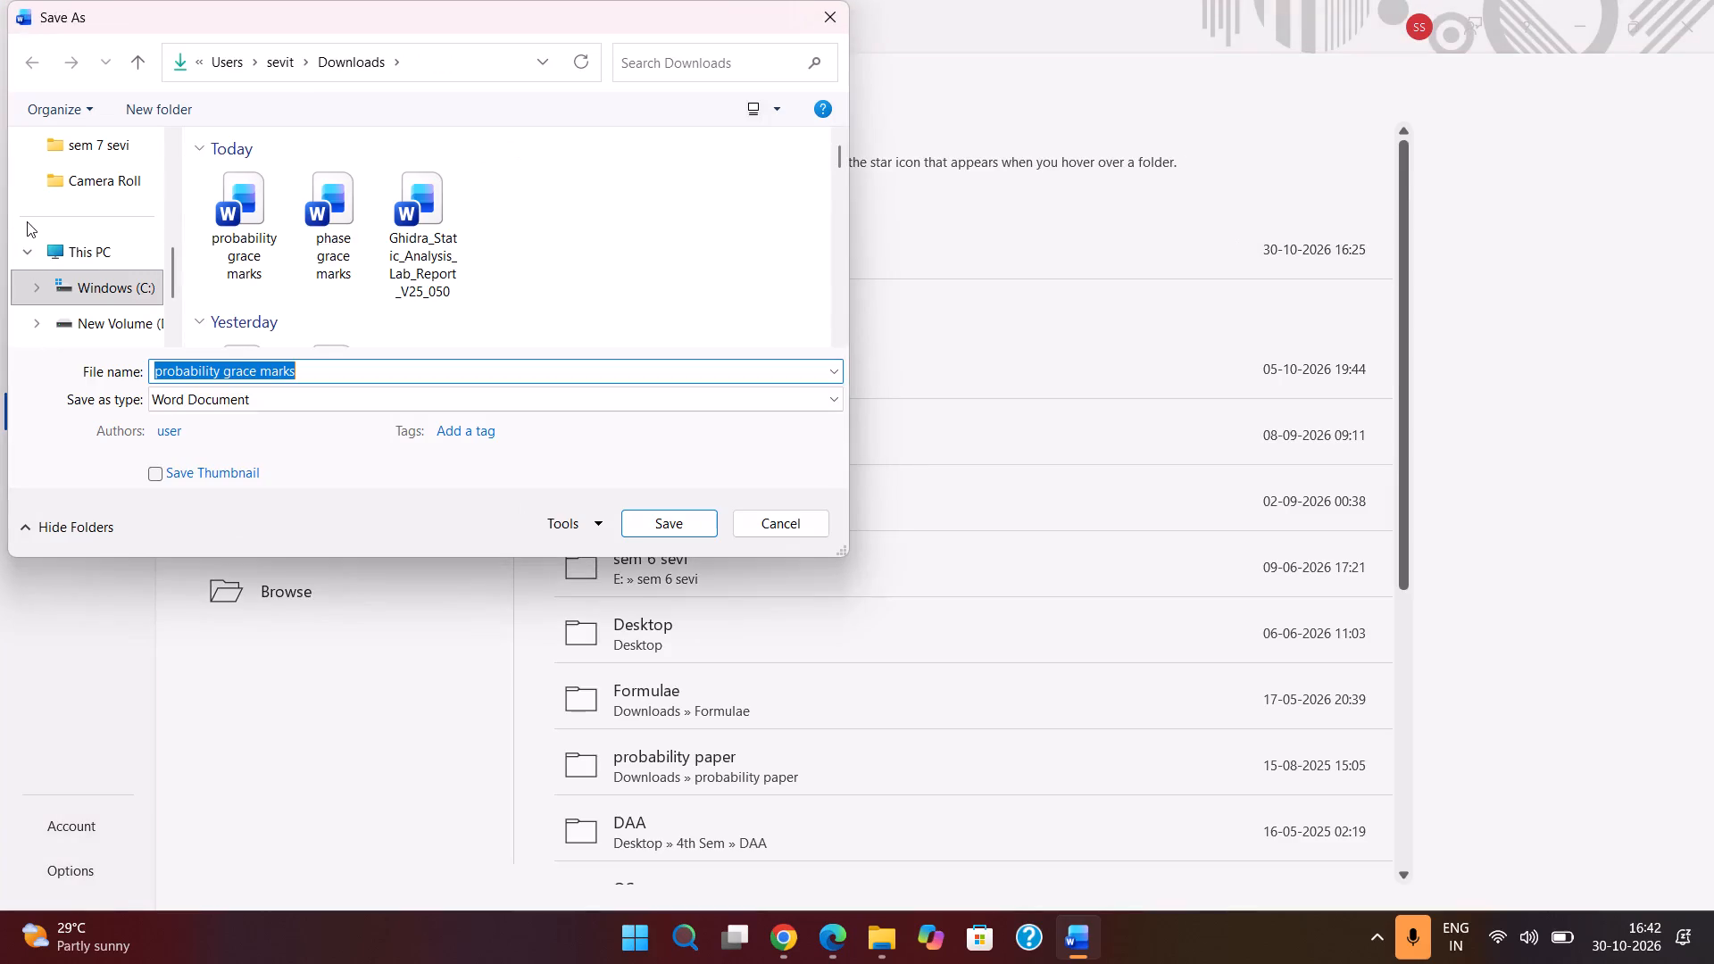
scroll(71, 214, "up", 1)
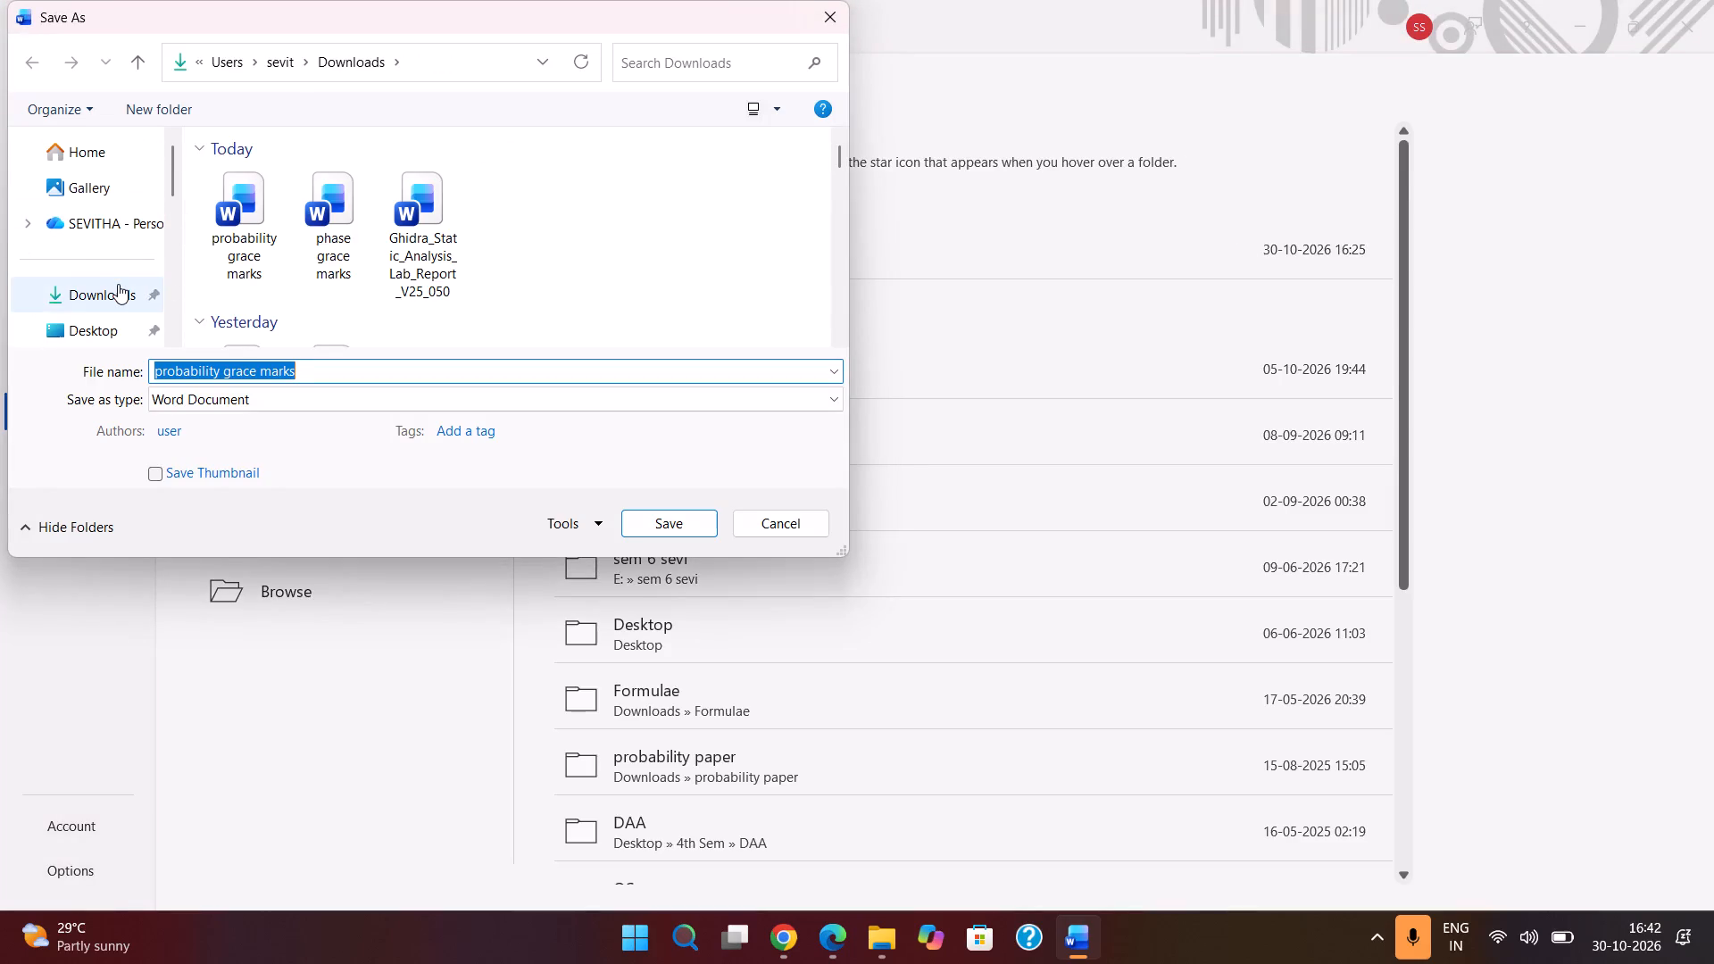
left_click(118, 284)
left_click(506, 380)
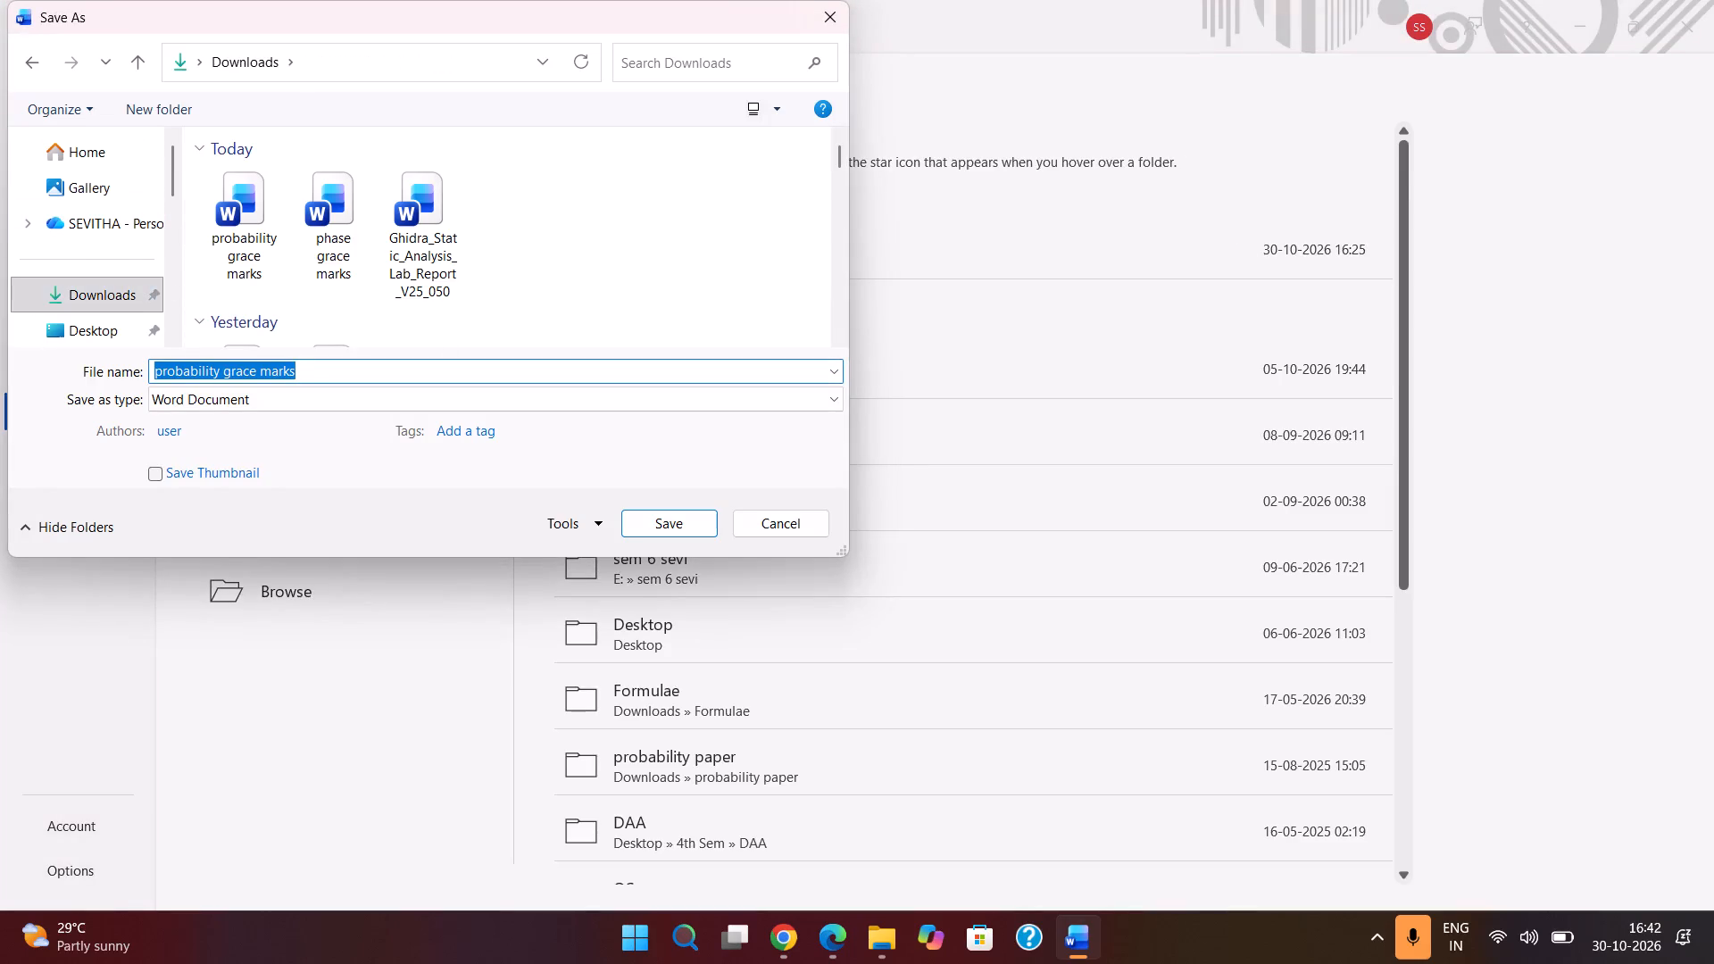
left_click(506, 380)
key("space")
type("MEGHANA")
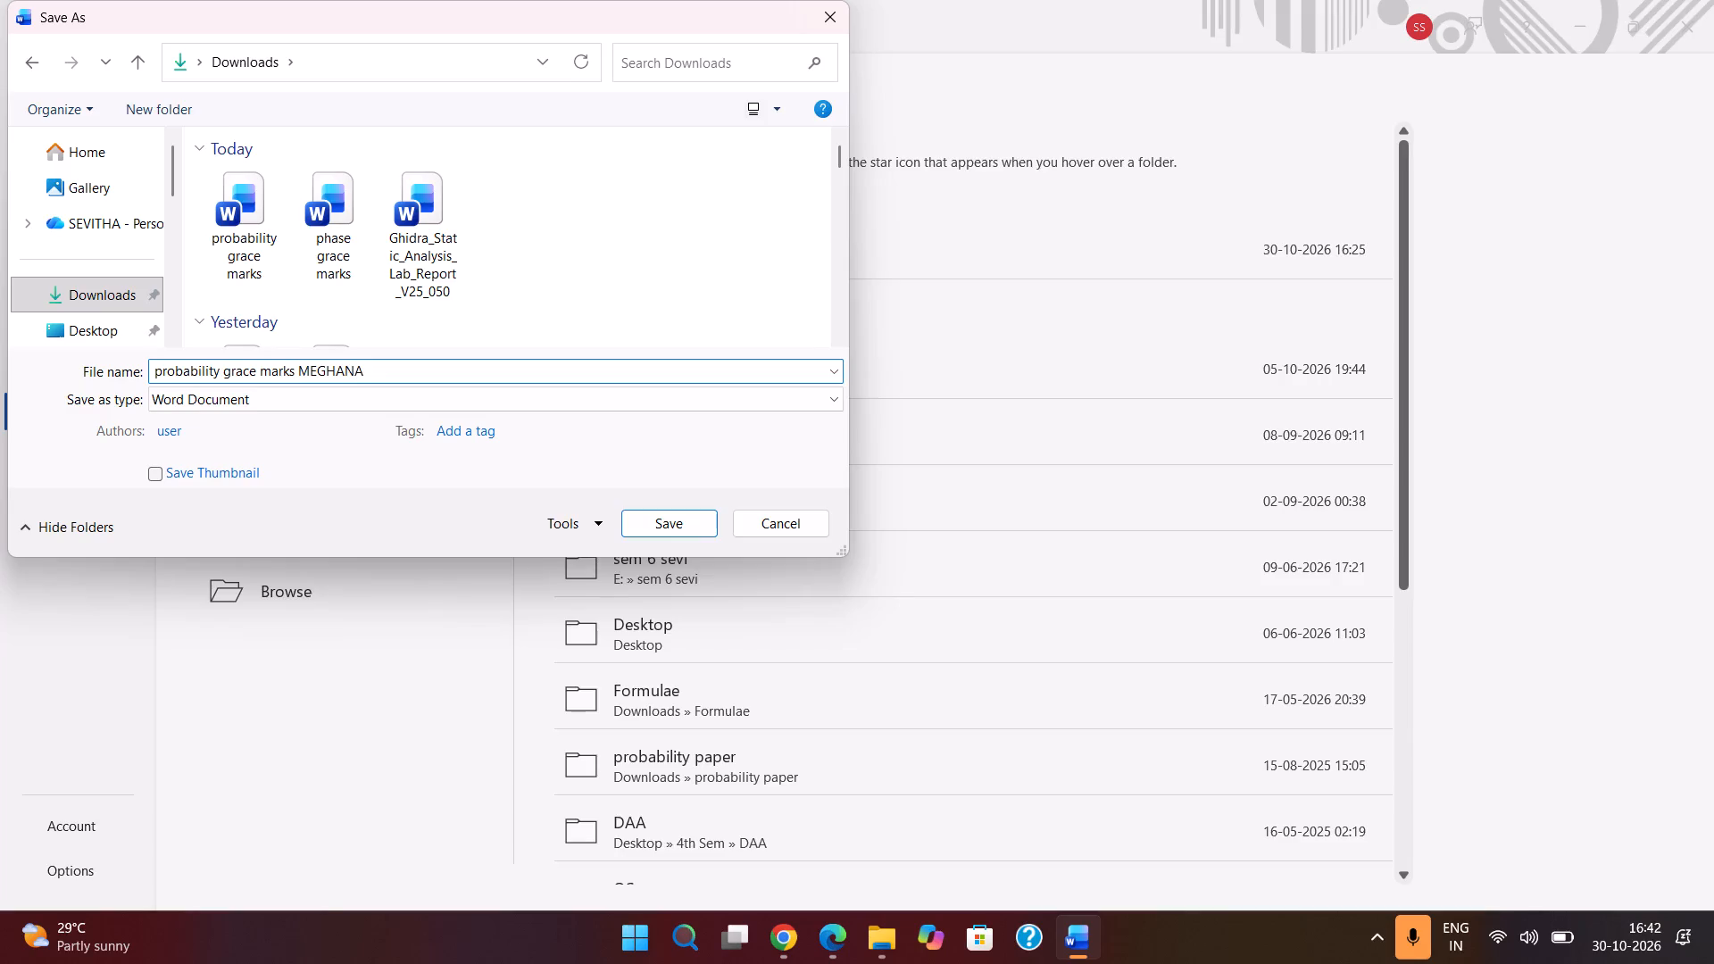
Finish saving the copy in Downloads as a Word document named "probability grace marks MEGHANA".
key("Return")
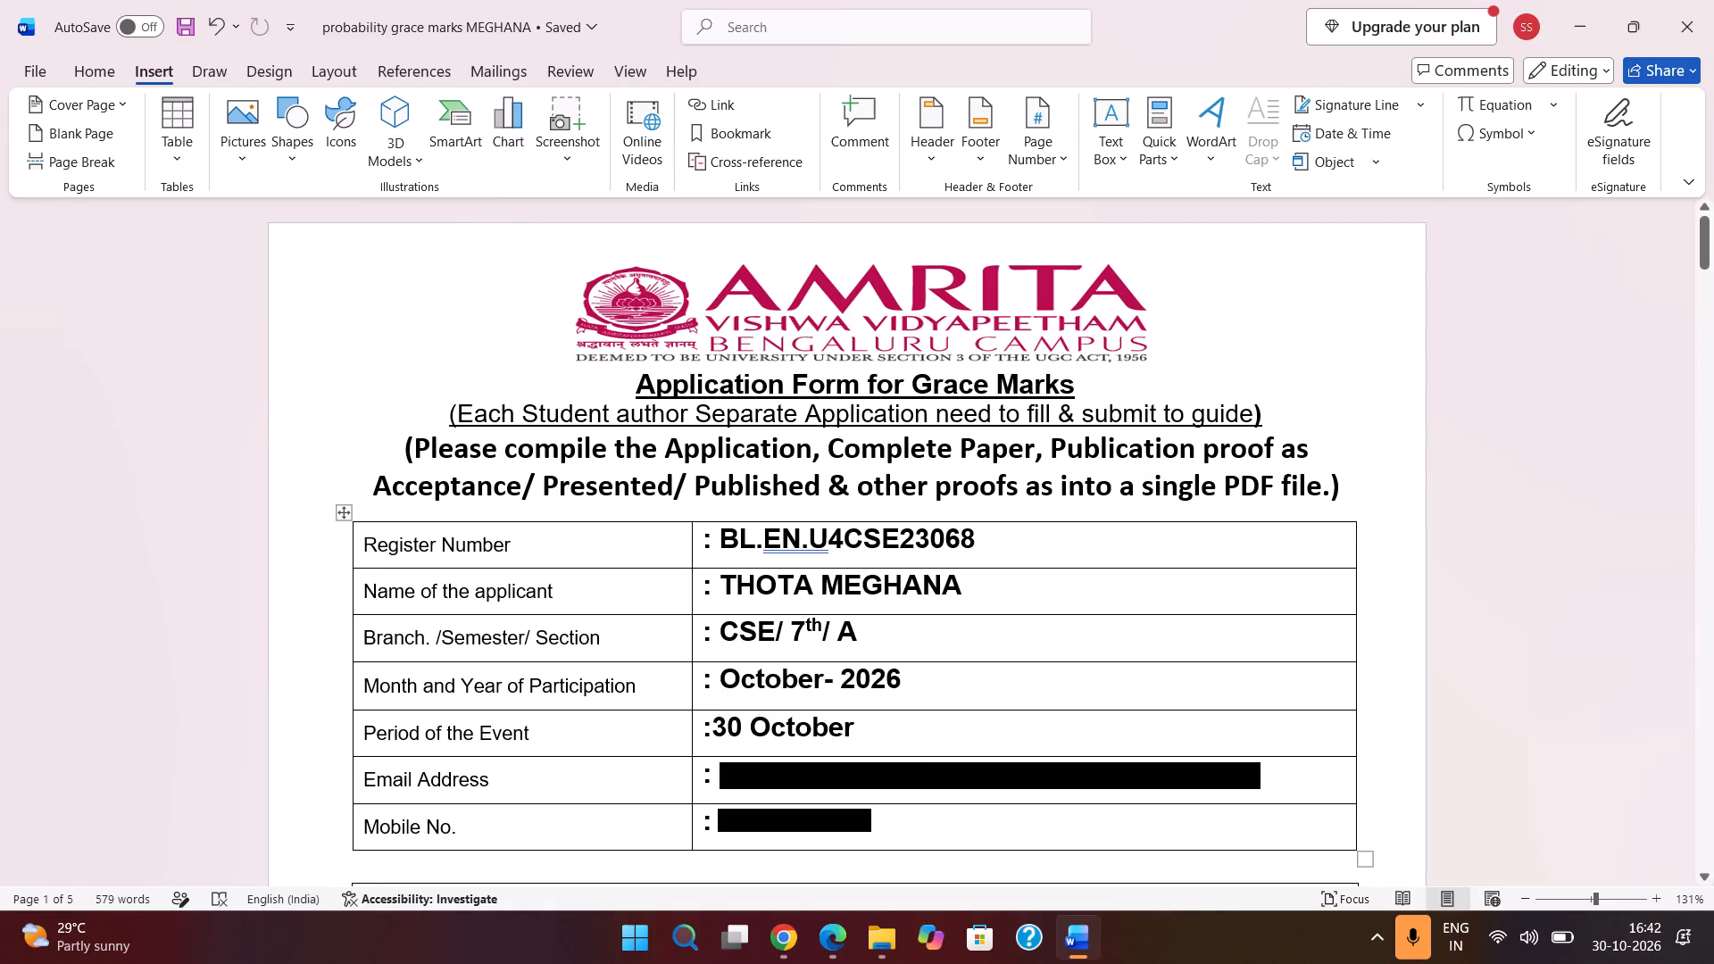
Open the file management view for the newly saved copy of the form.
left_click(52, 64)
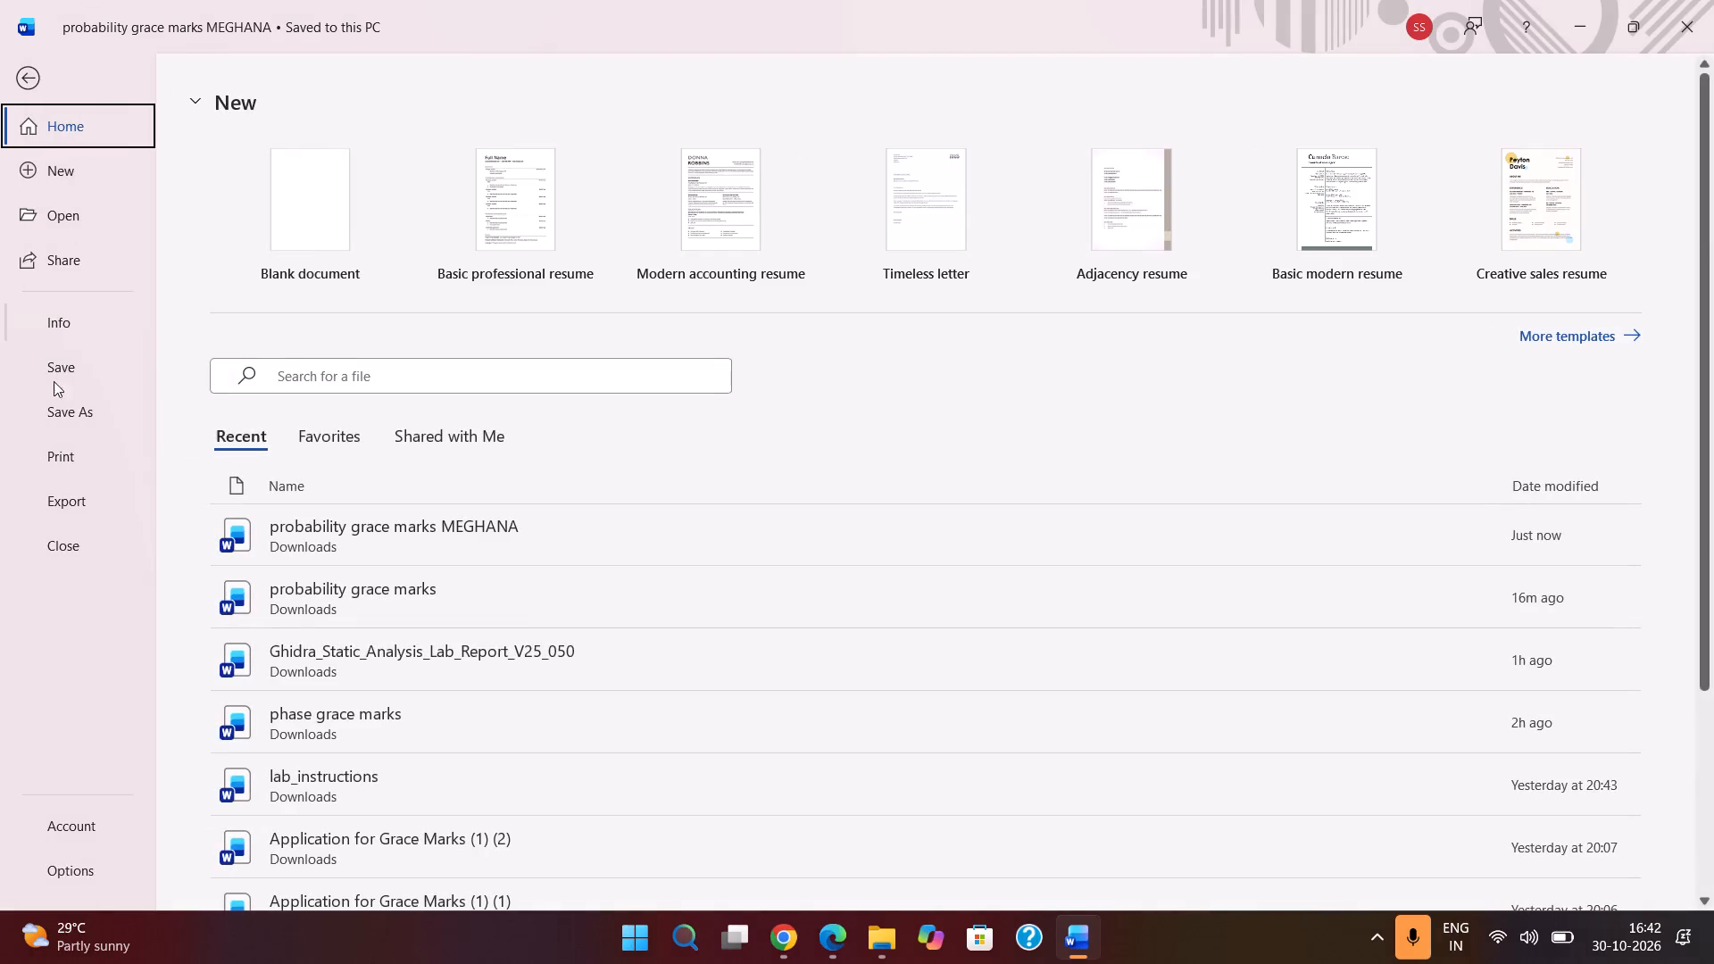
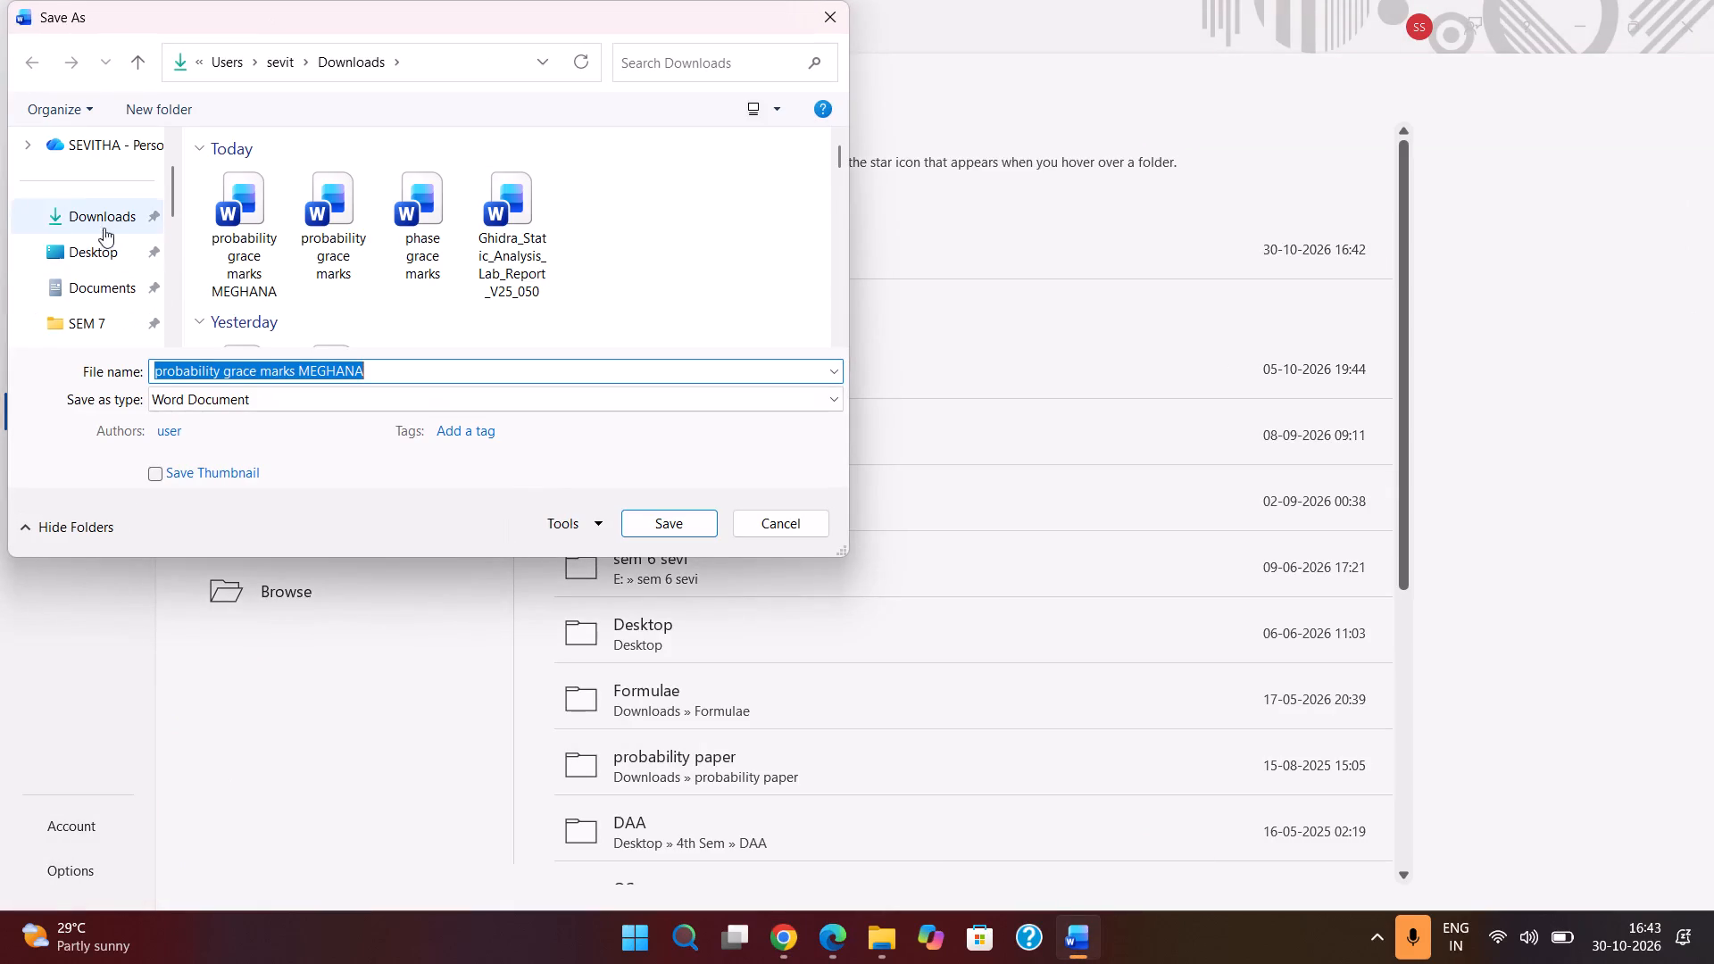
Export the form as a PDF in Downloads under the name "probability grace marks MEGHANA".
left_click(101, 219)
left_click(304, 394)
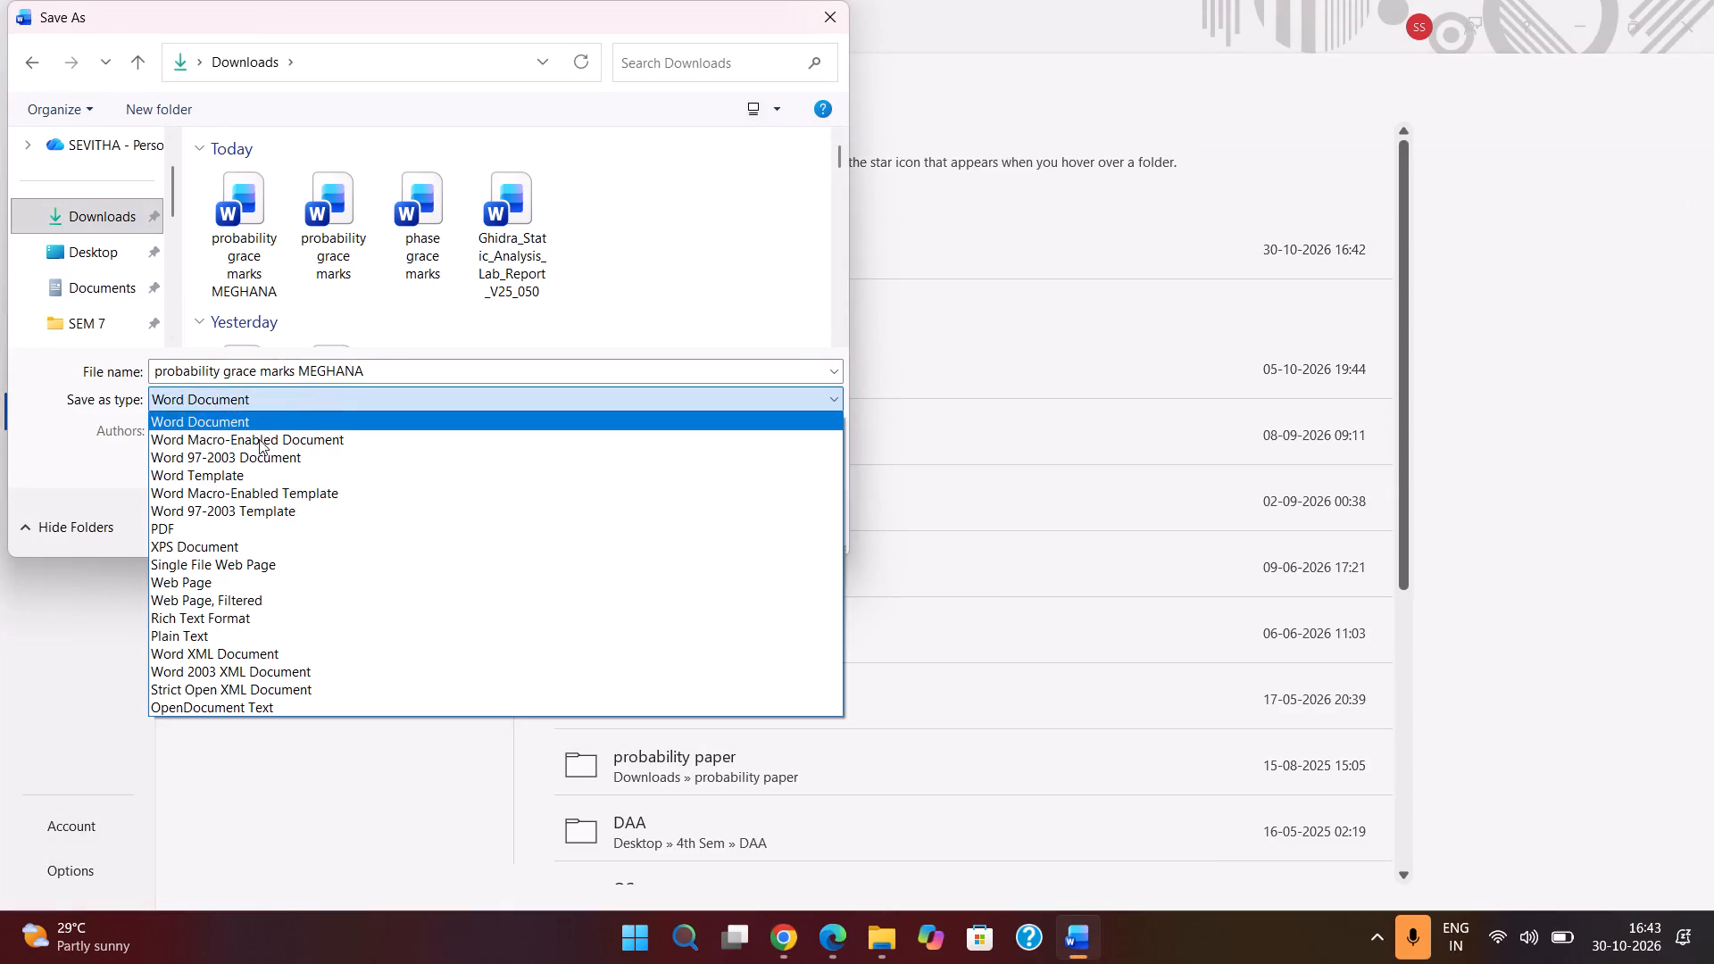
left_click(162, 525)
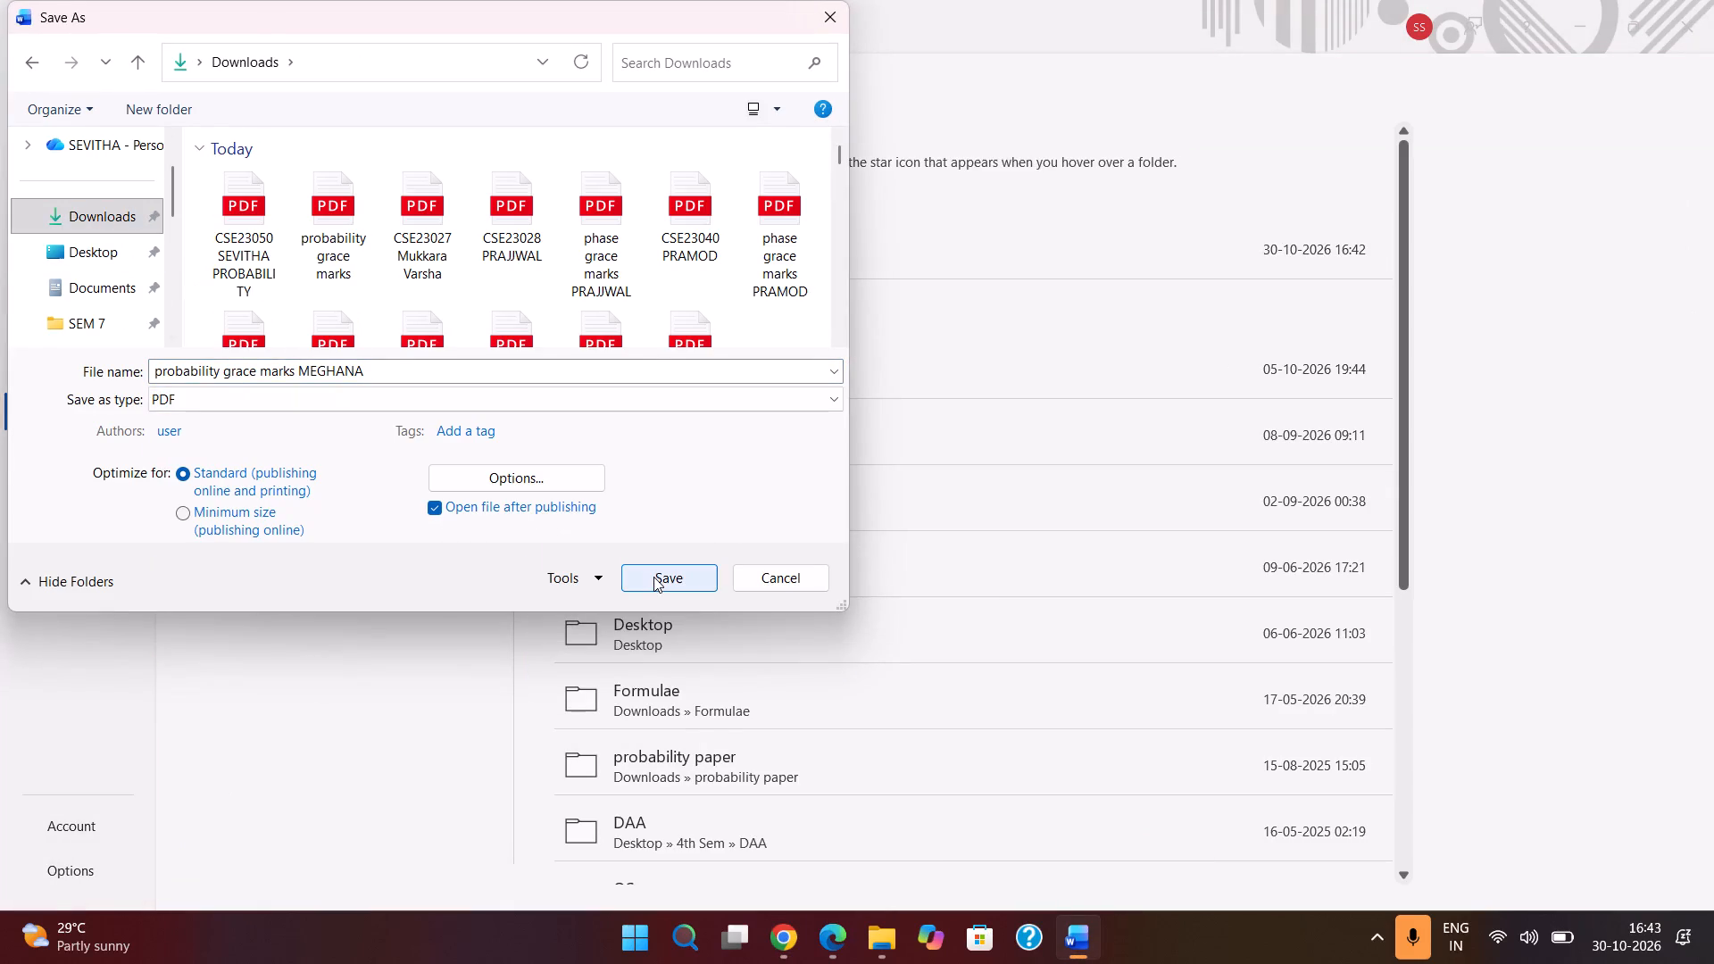
left_click(653, 577)
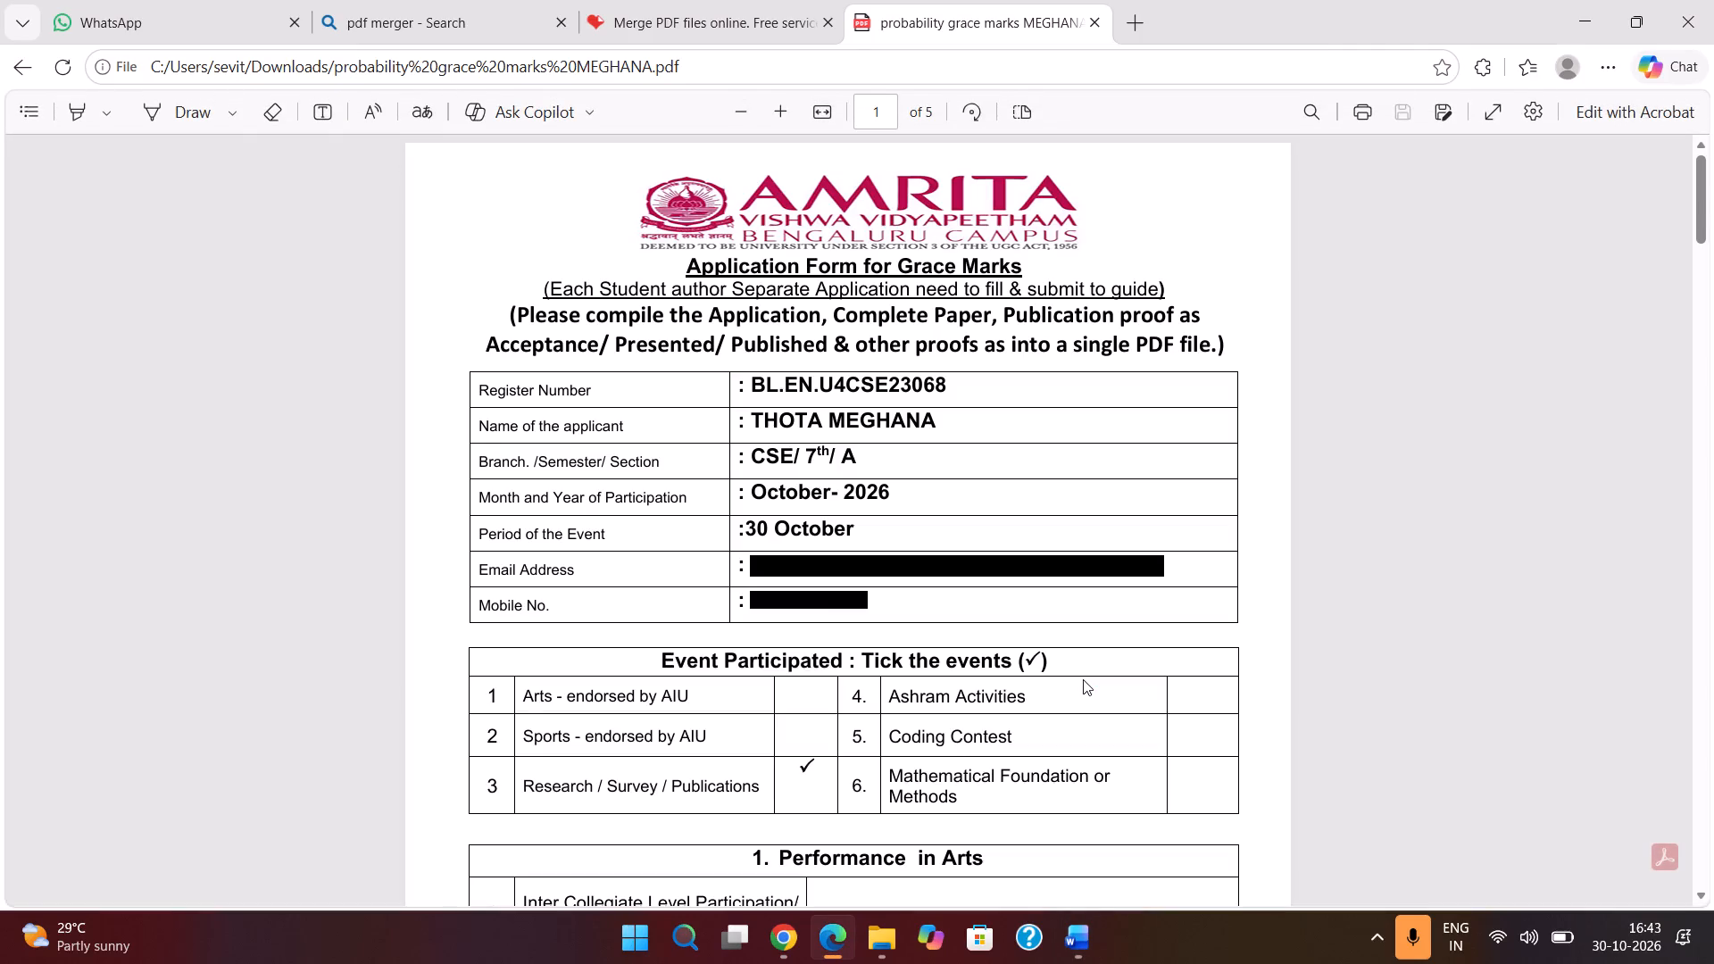
In iLovePDF, merge "probability grace marks MEGHANA" with the "probability" paper, form first, and download the merged PDF.
left_click(692, 3)
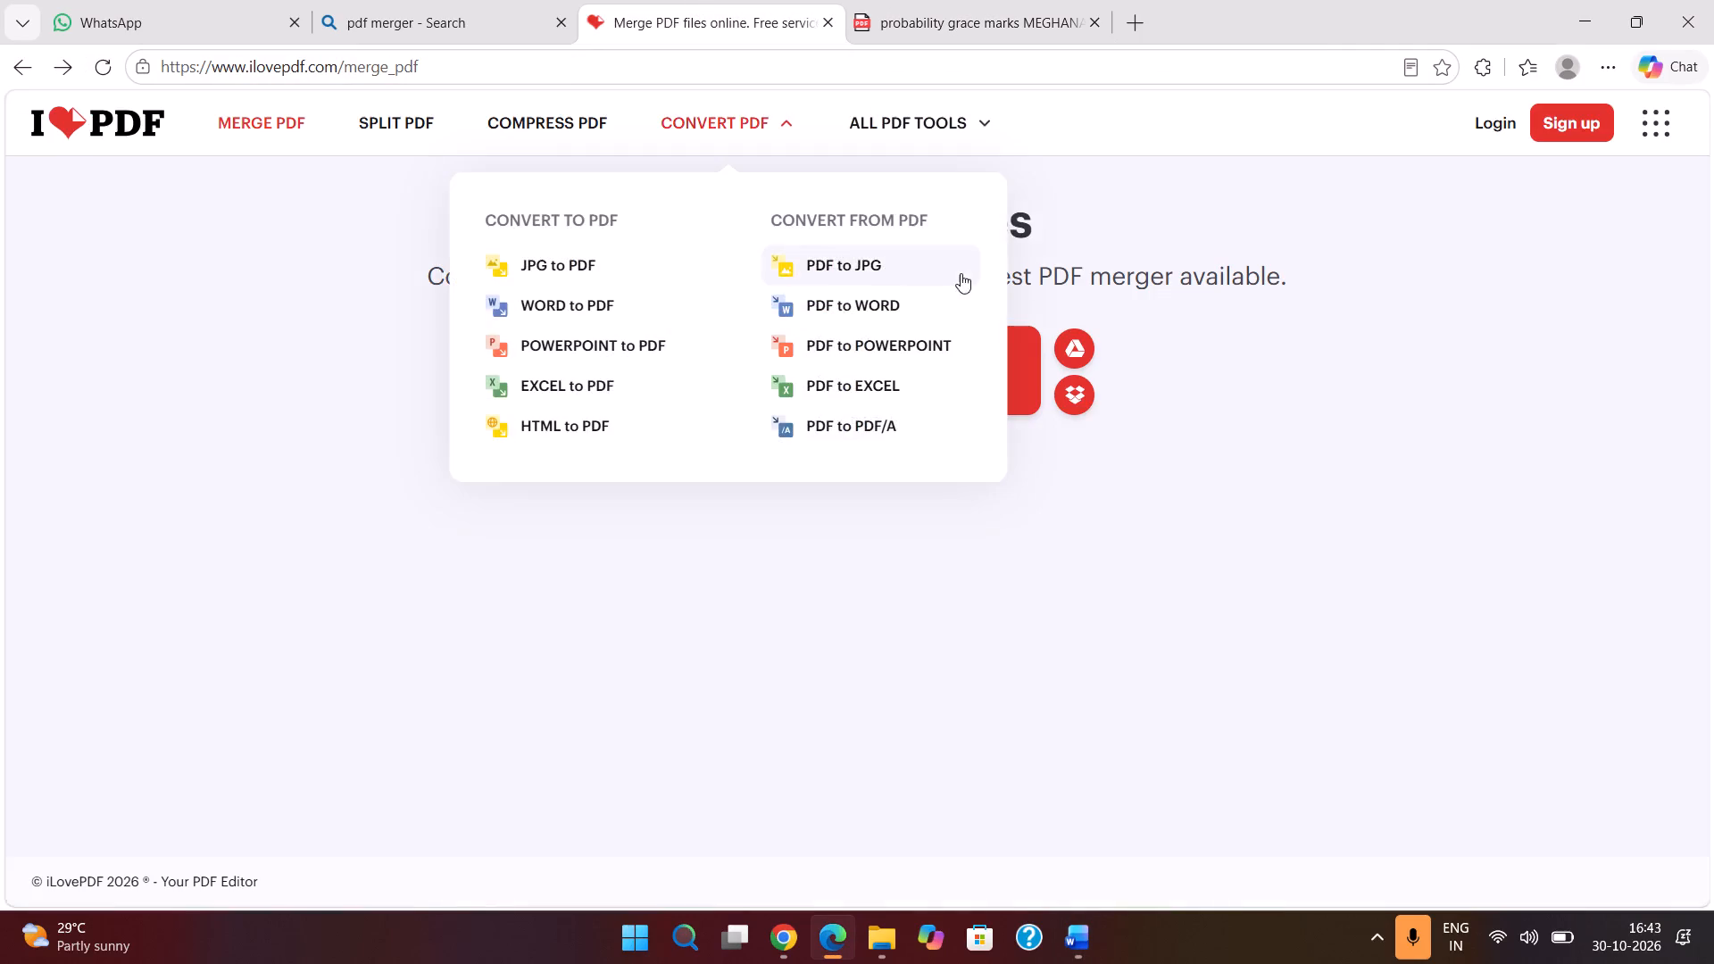
left_click(925, 403)
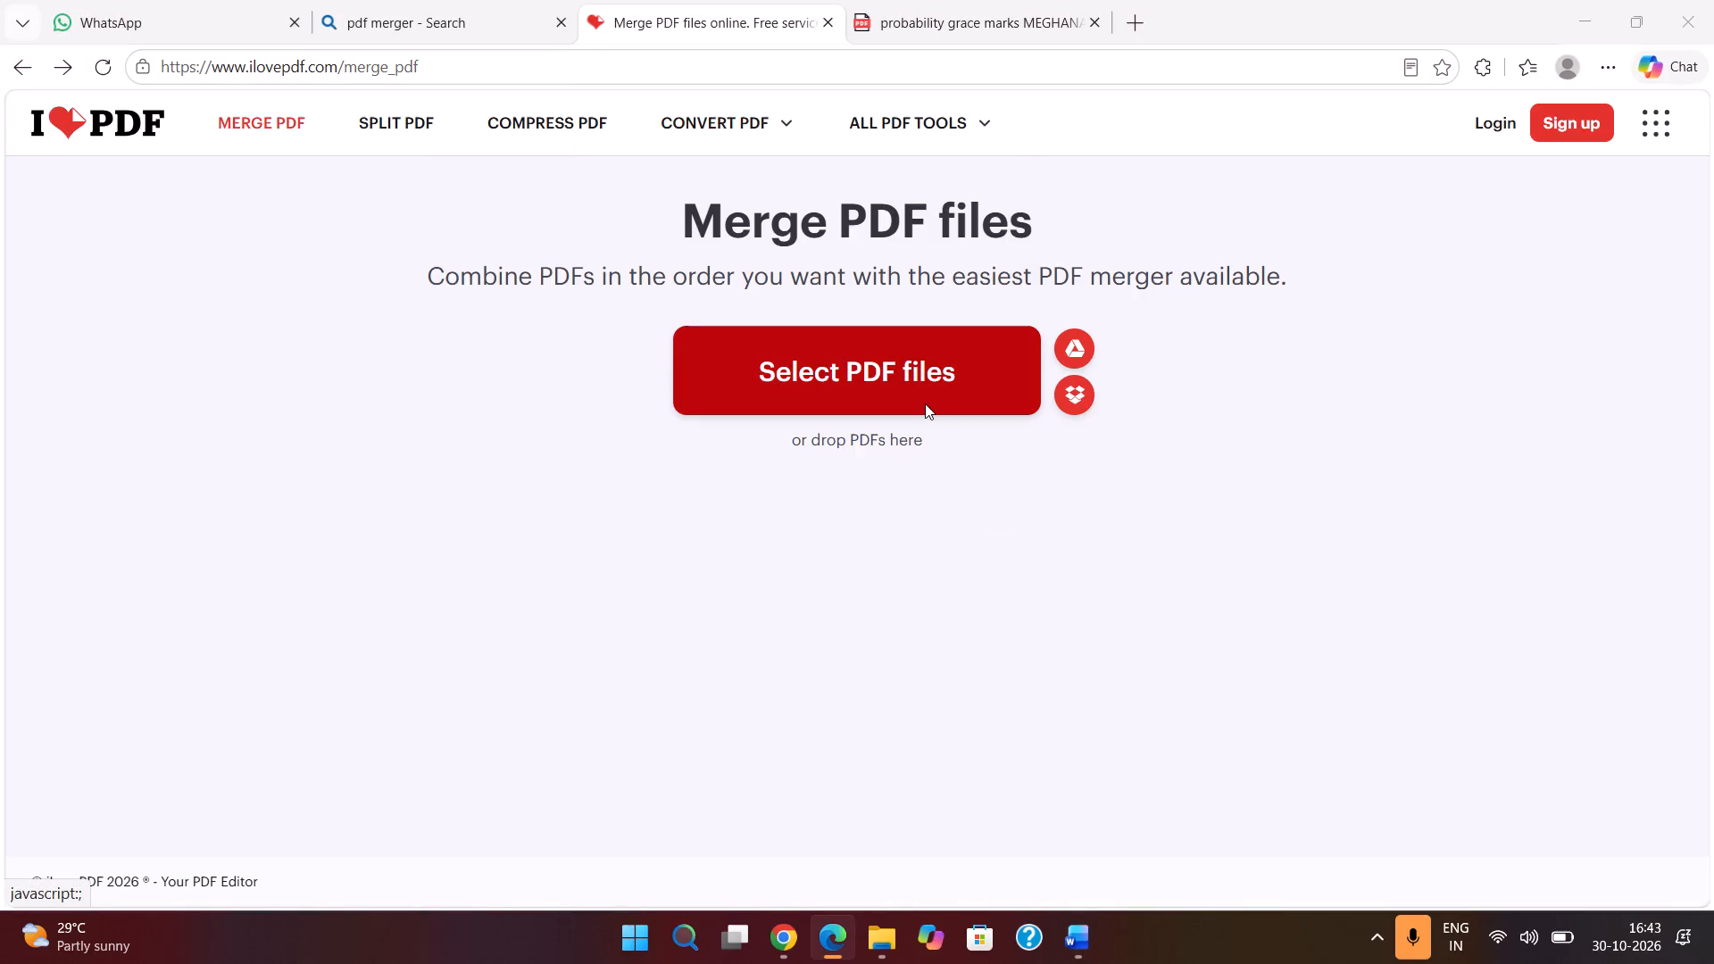
left_click(219, 237)
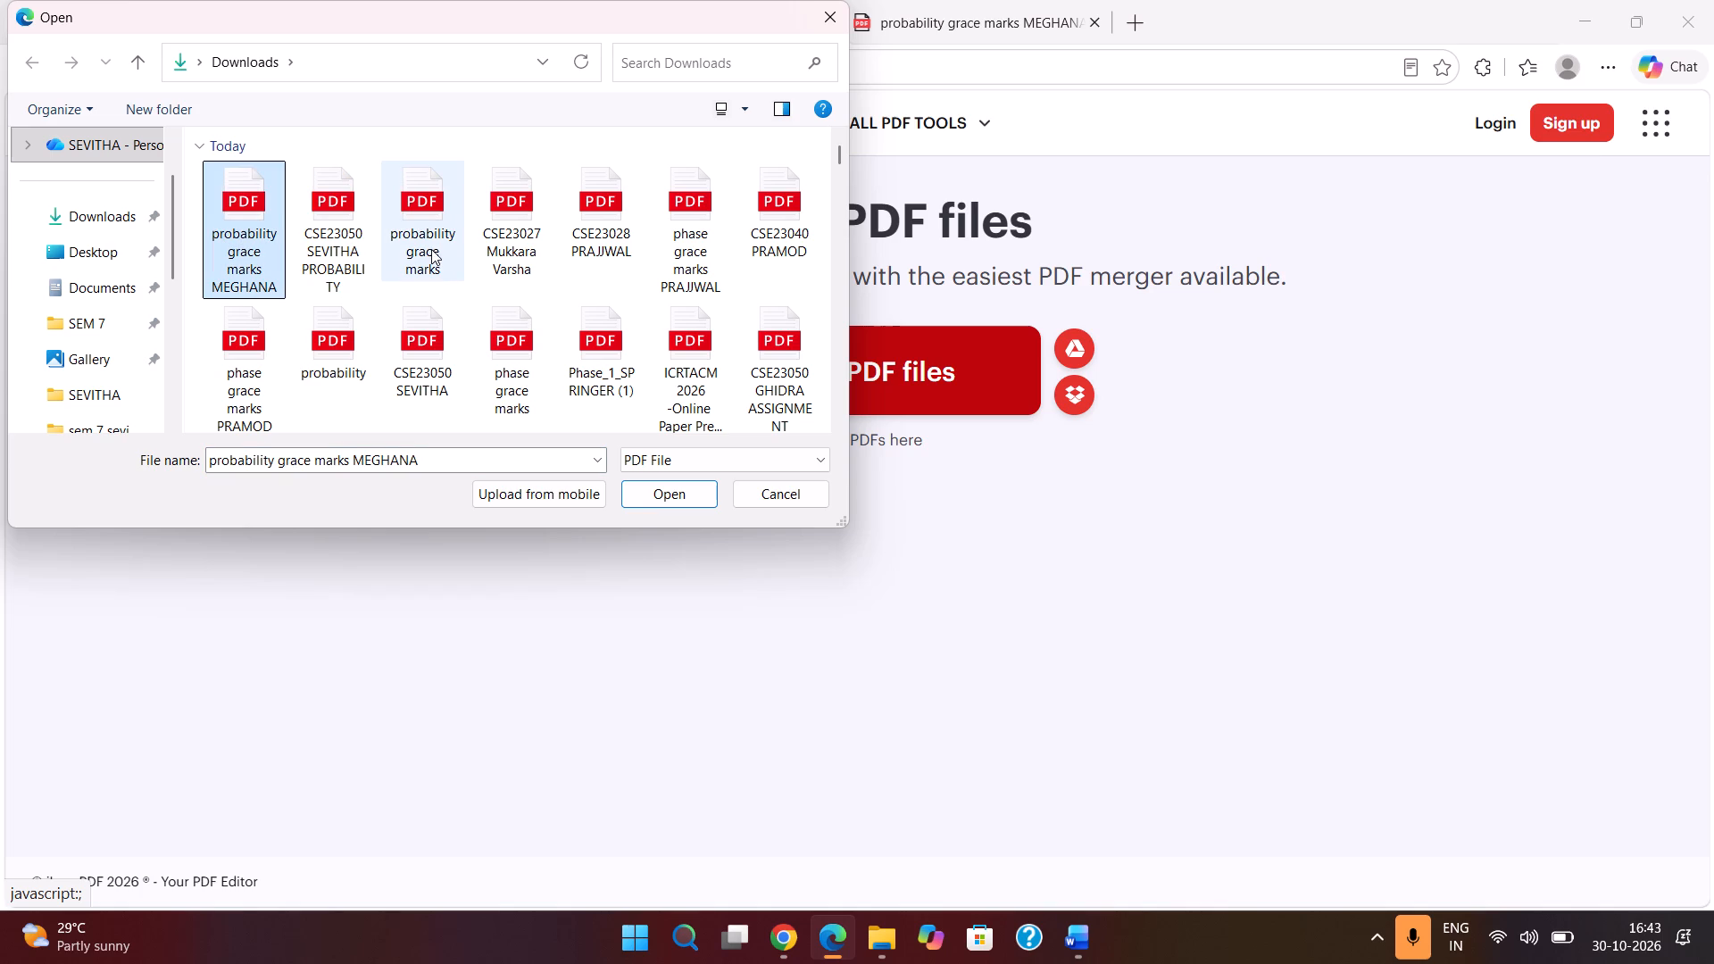
left_click(345, 350, "ctrl")
left_click(652, 499)
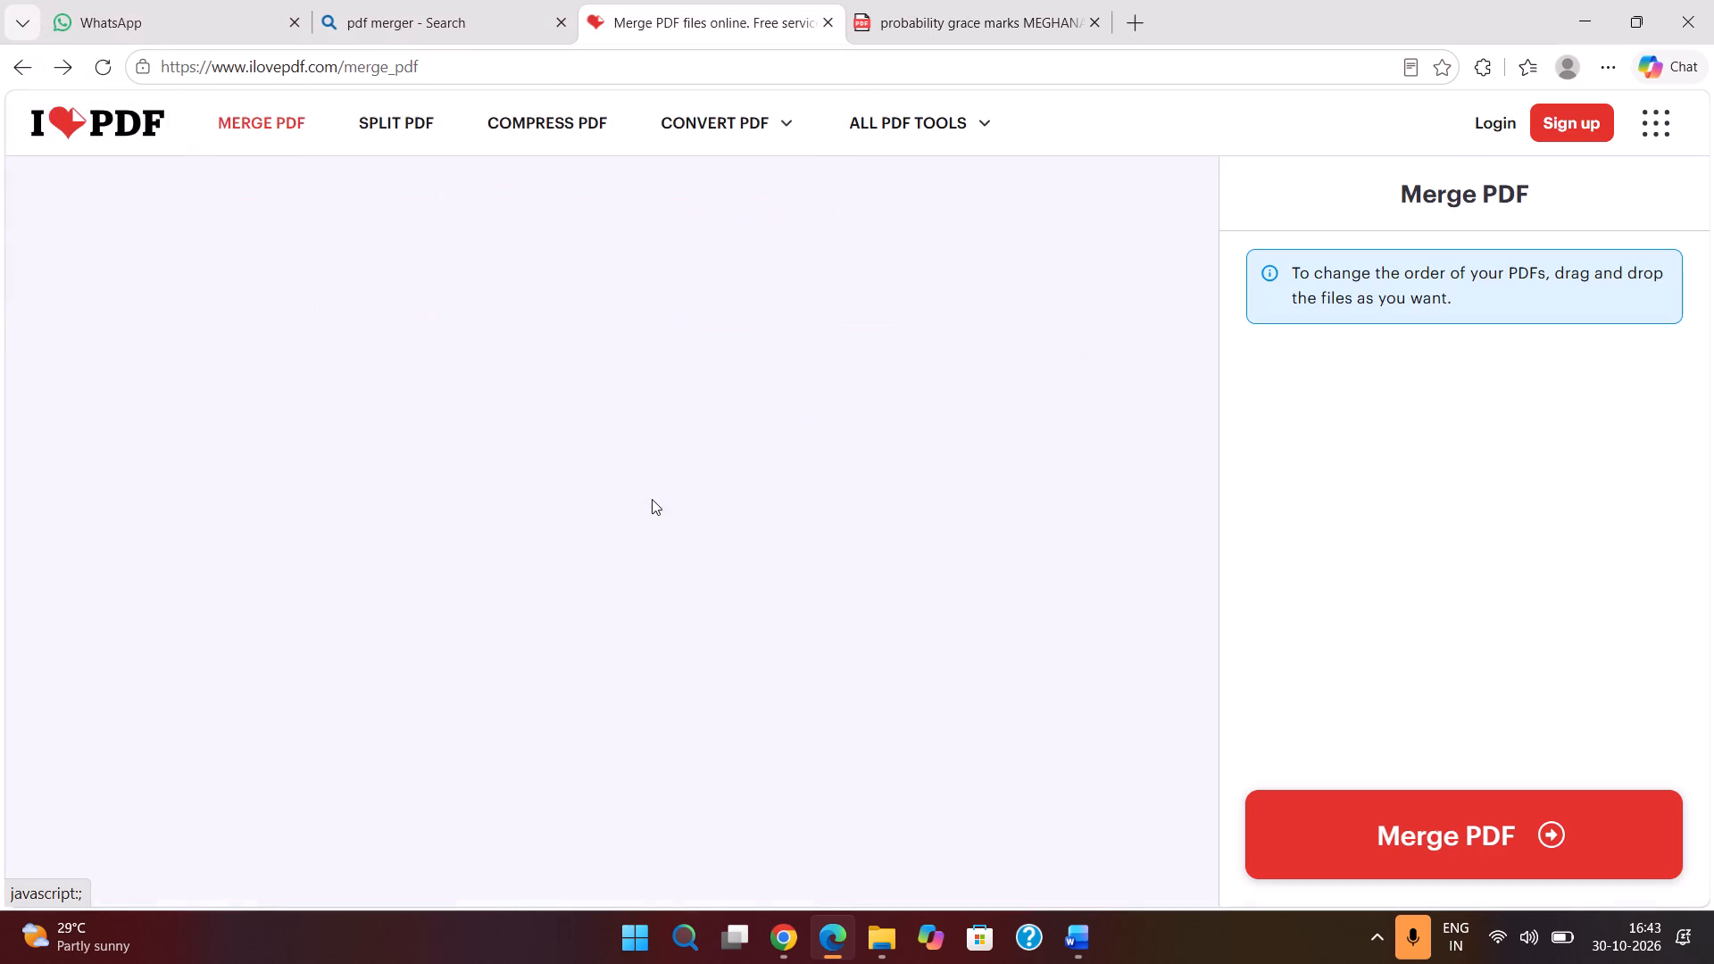
left_click(1280, 839)
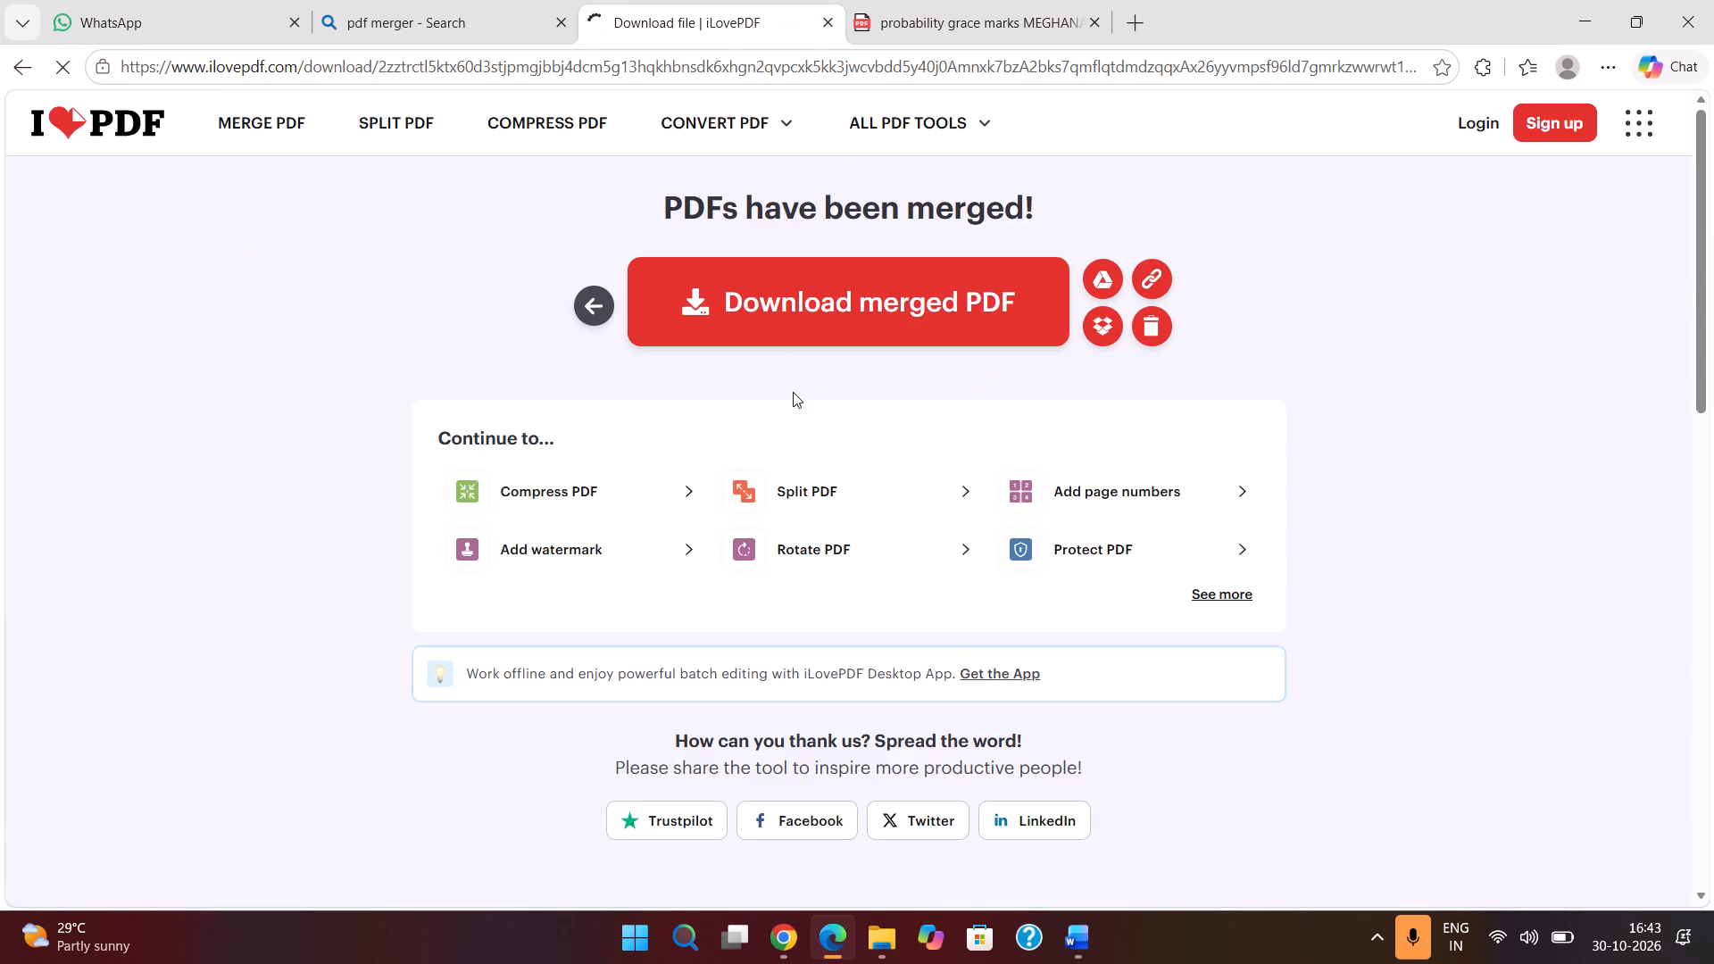
left_click(750, 320)
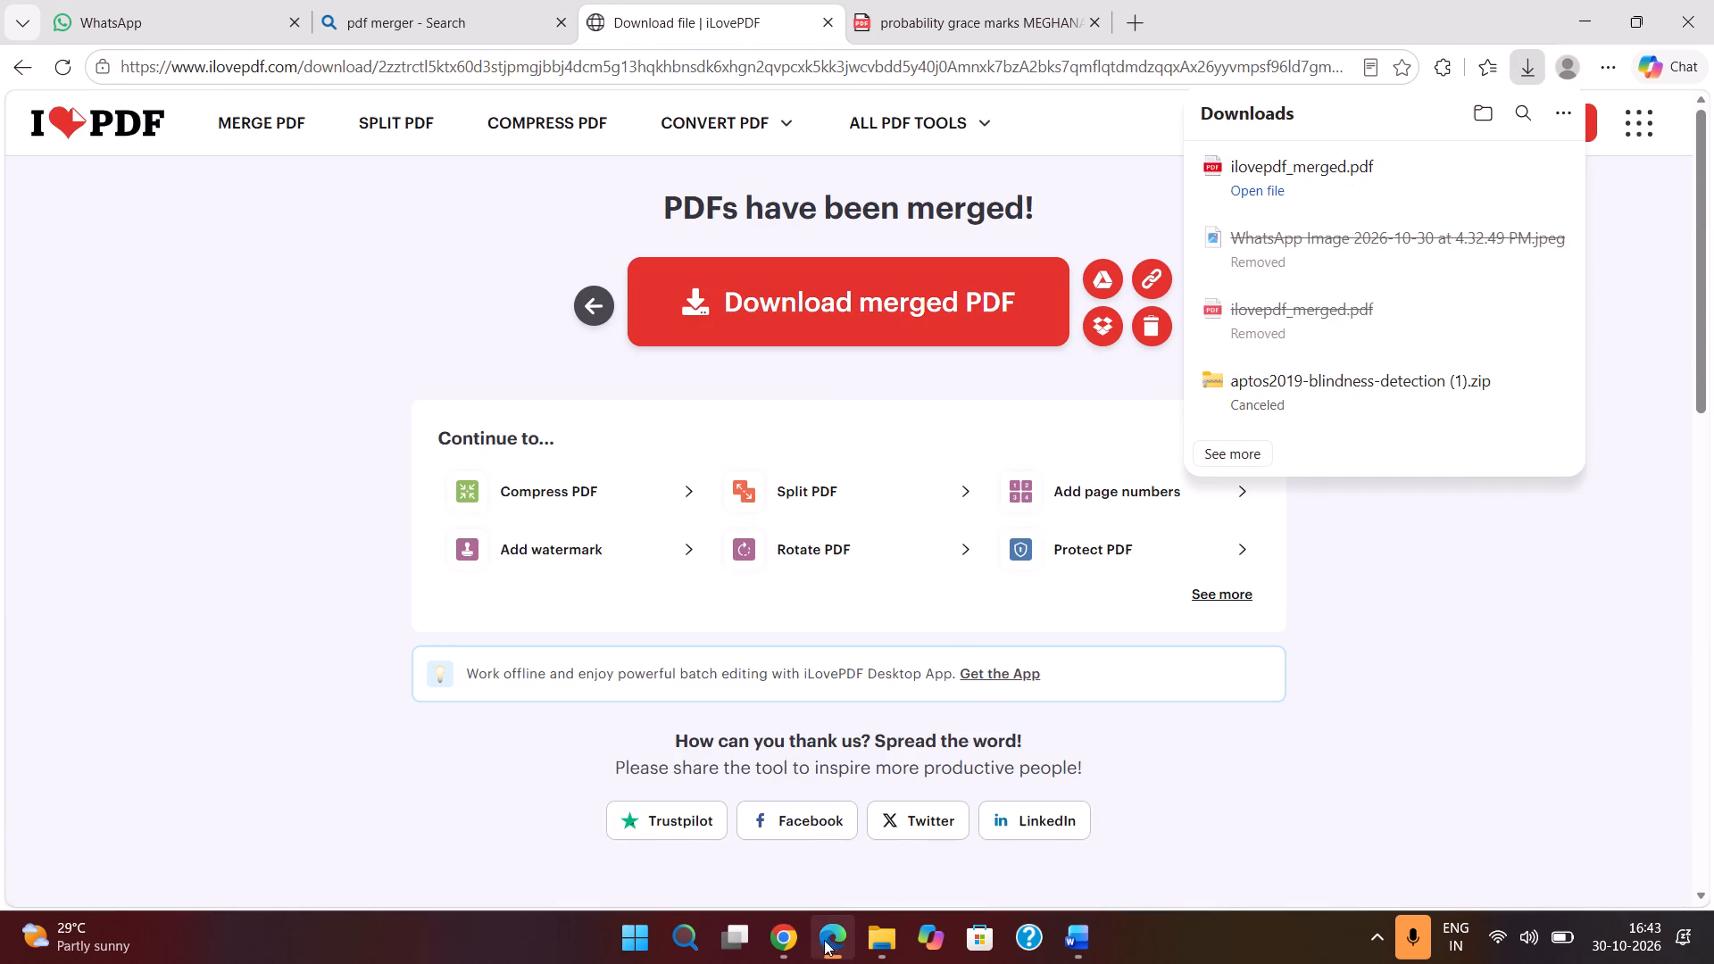
In File Explorer's Downloads folder, rename ilovepdf_merged to the student's short register number (from CSE onward) followed by "MEGHANA PROBABILITY".
left_click(882, 955)
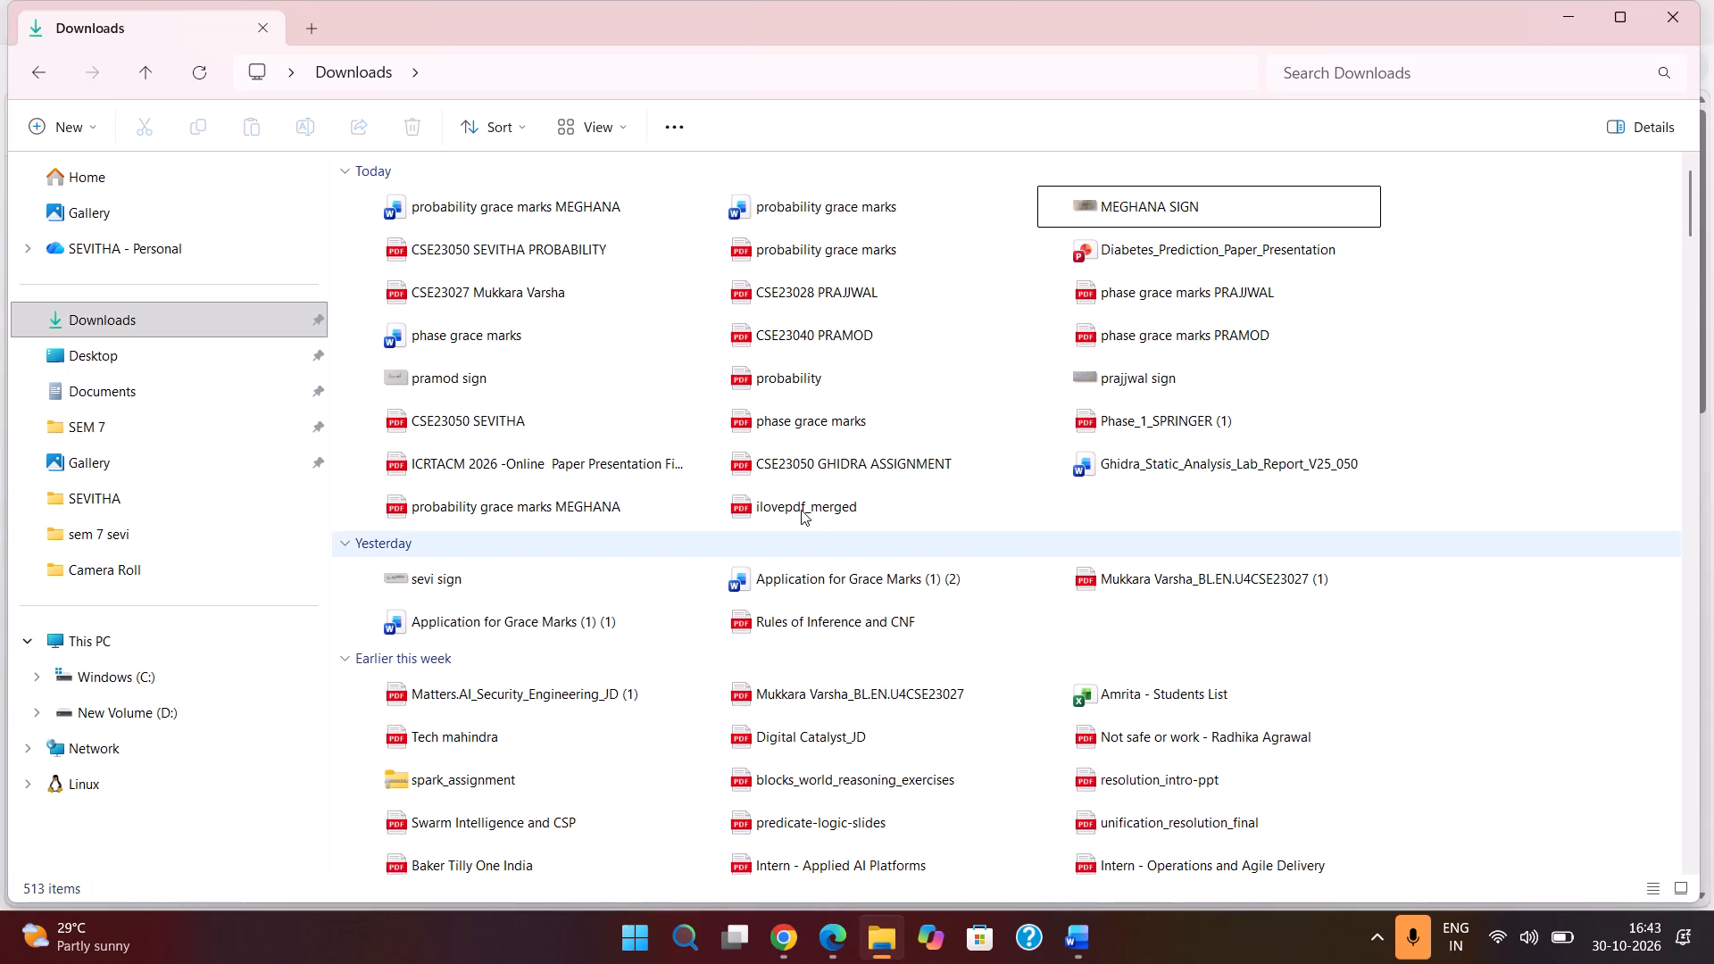
left_click(801, 510)
left_click(299, 128)
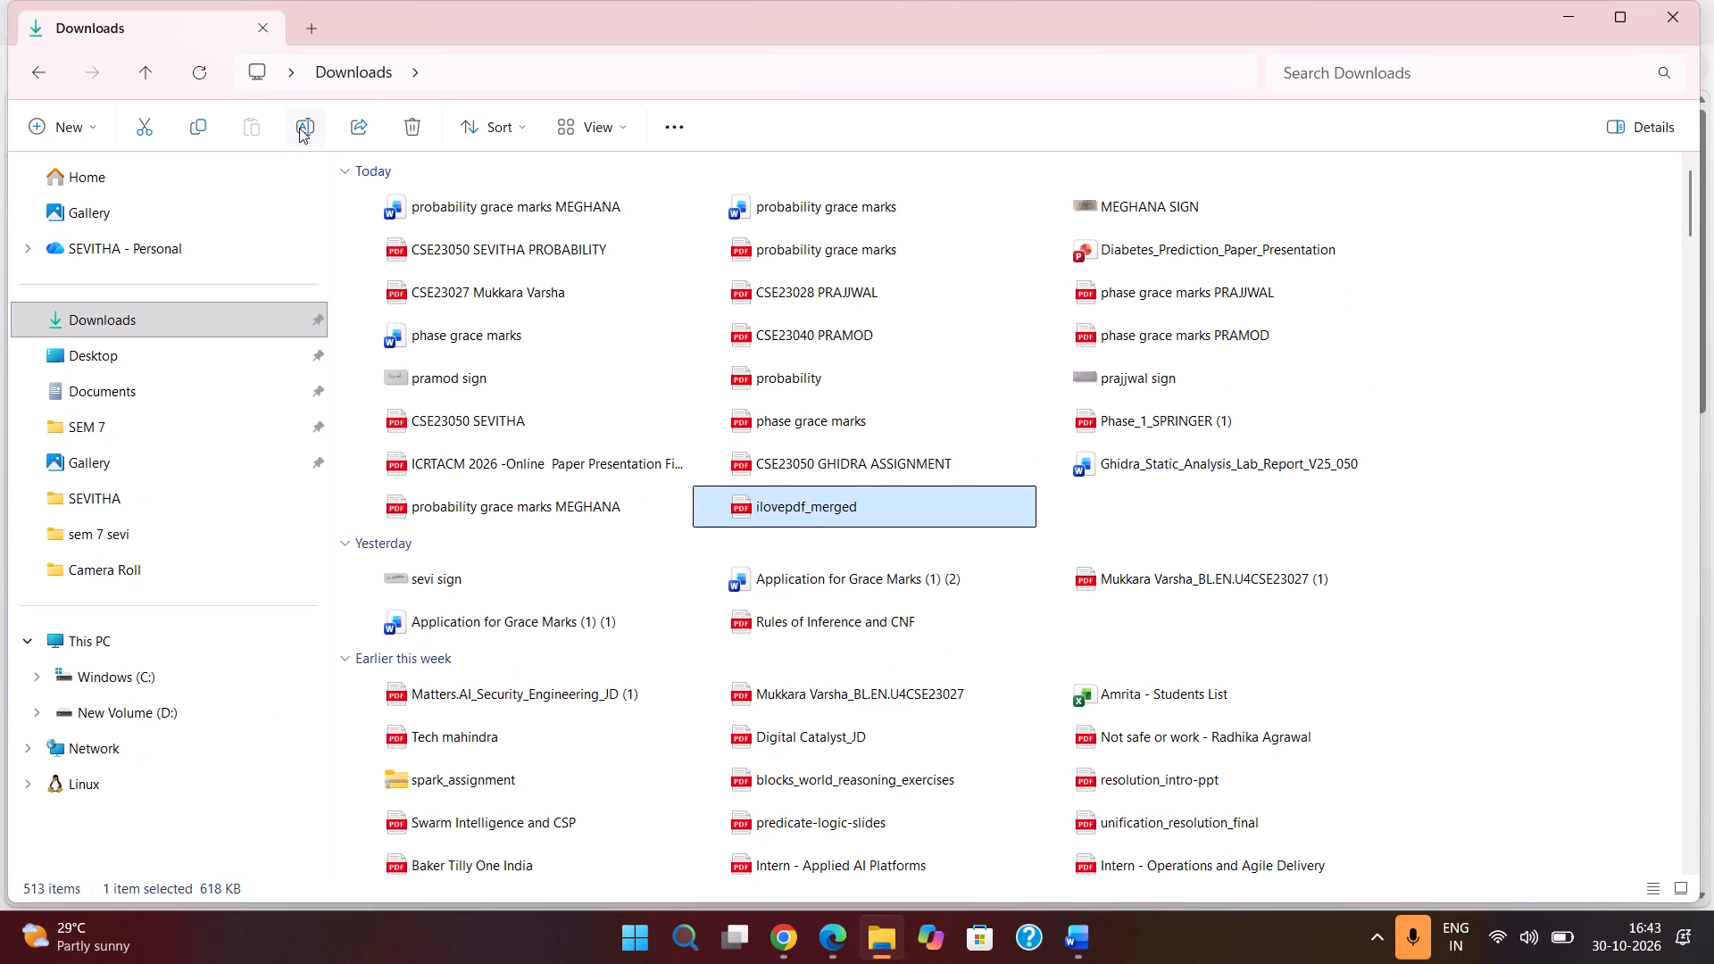
key("BackSpace")
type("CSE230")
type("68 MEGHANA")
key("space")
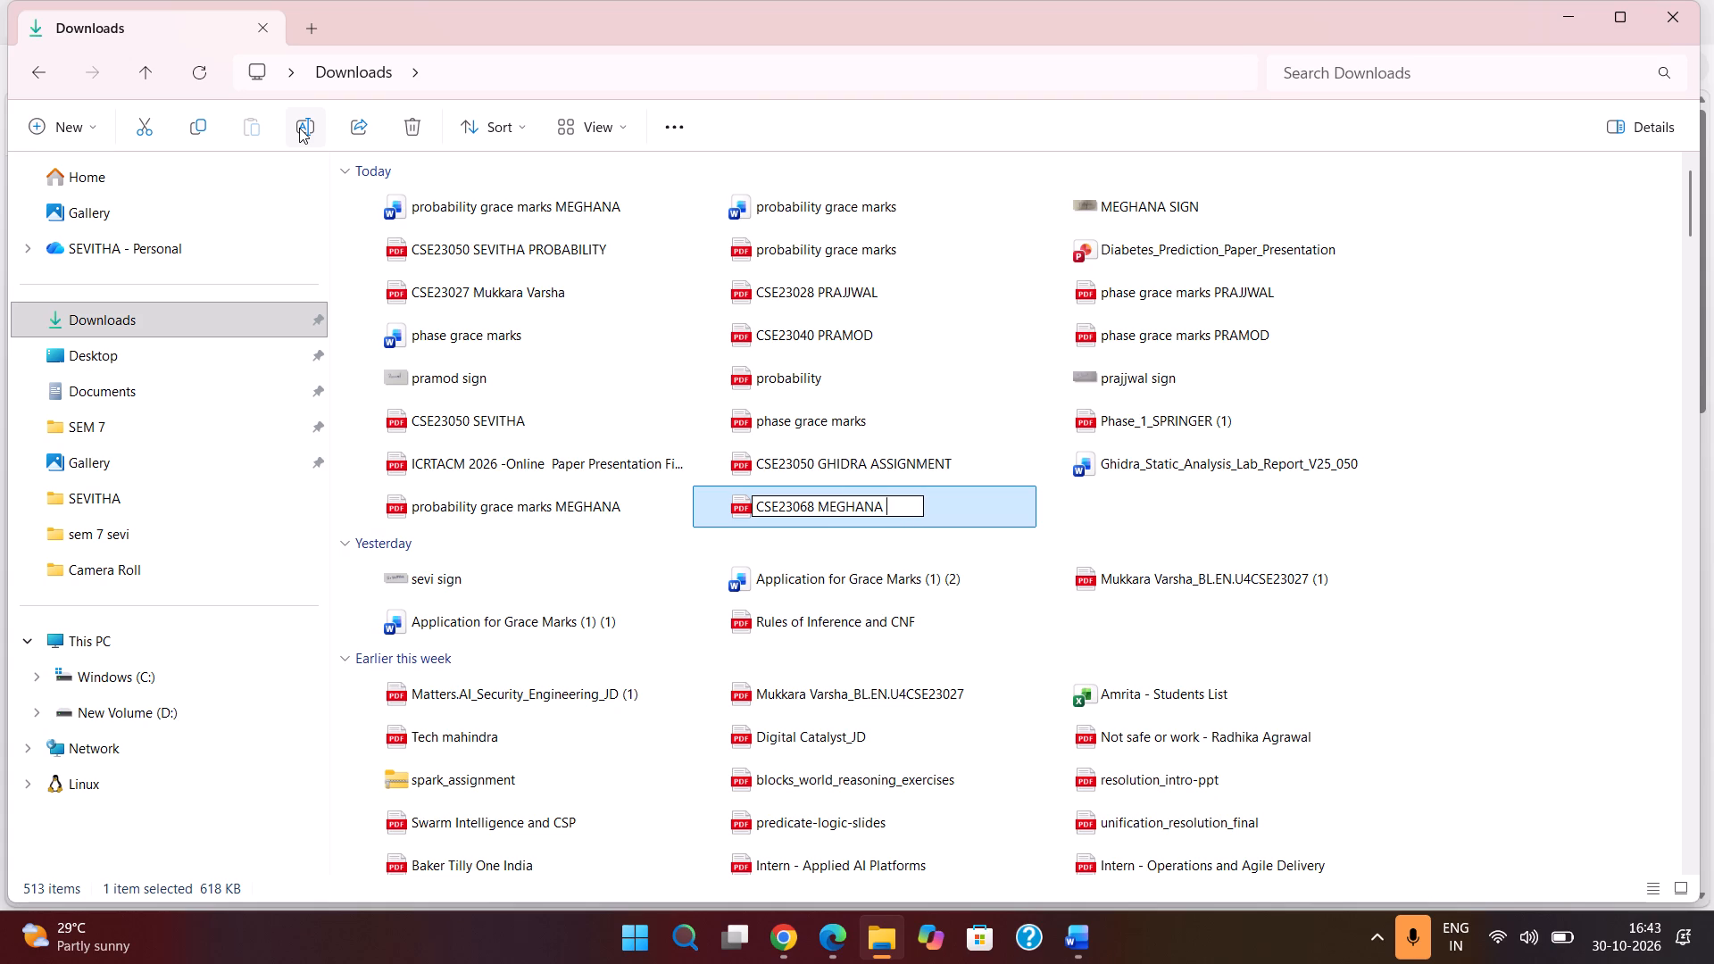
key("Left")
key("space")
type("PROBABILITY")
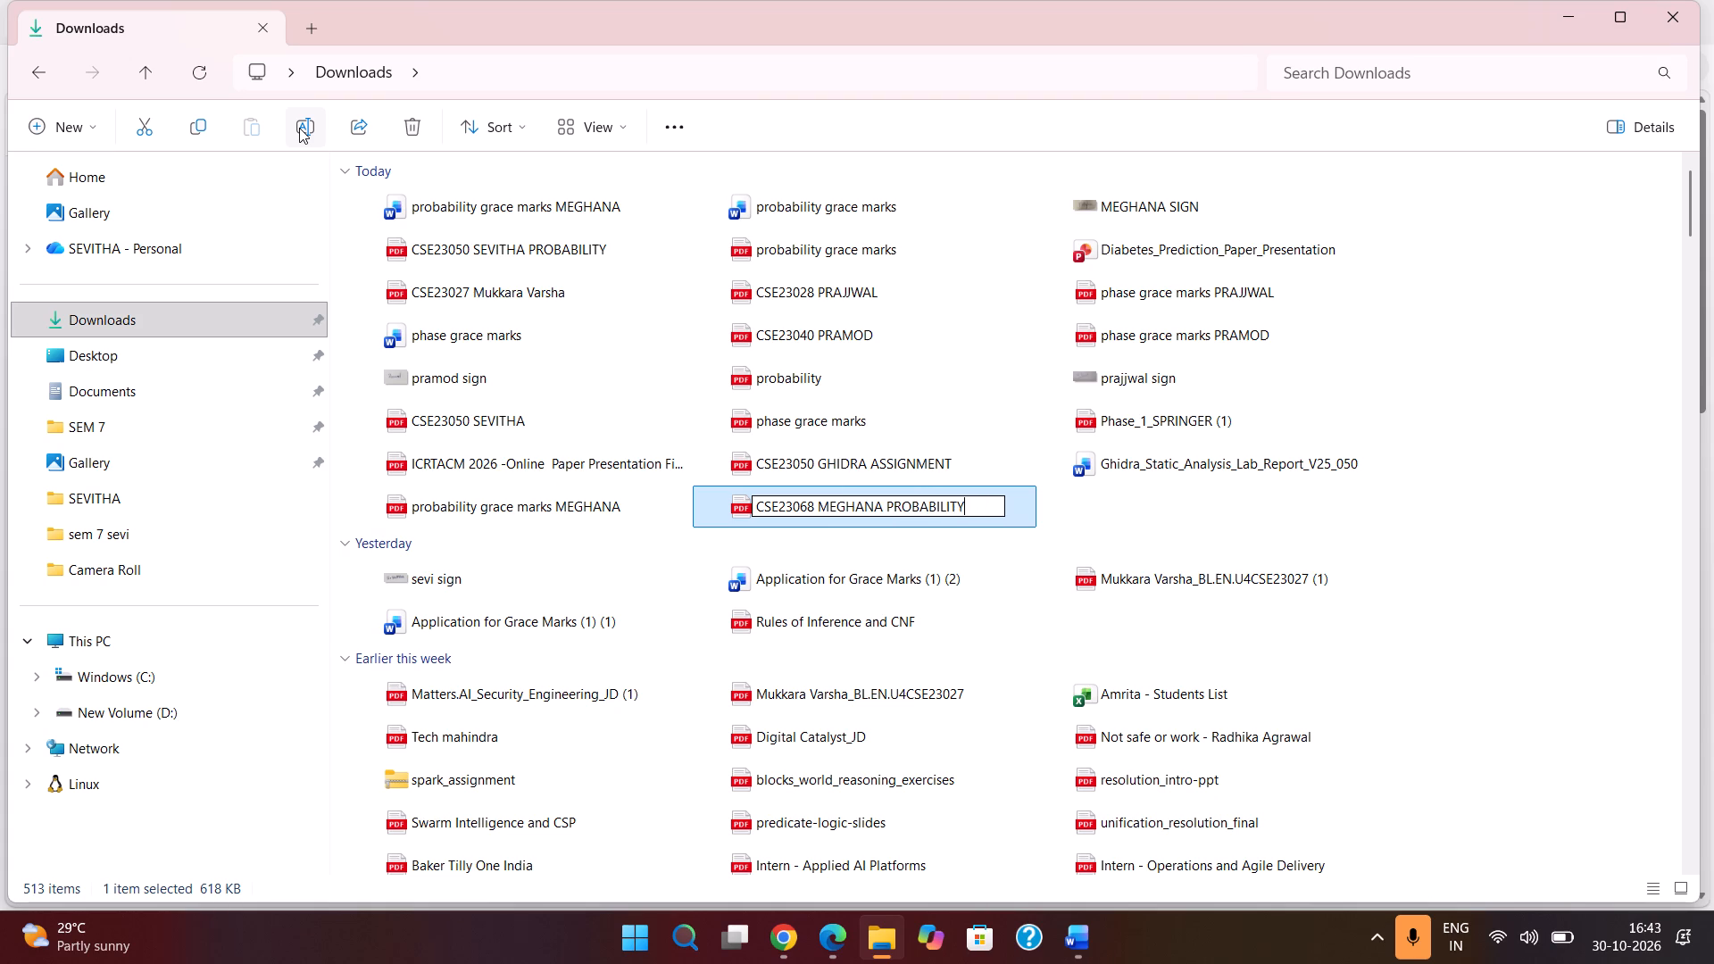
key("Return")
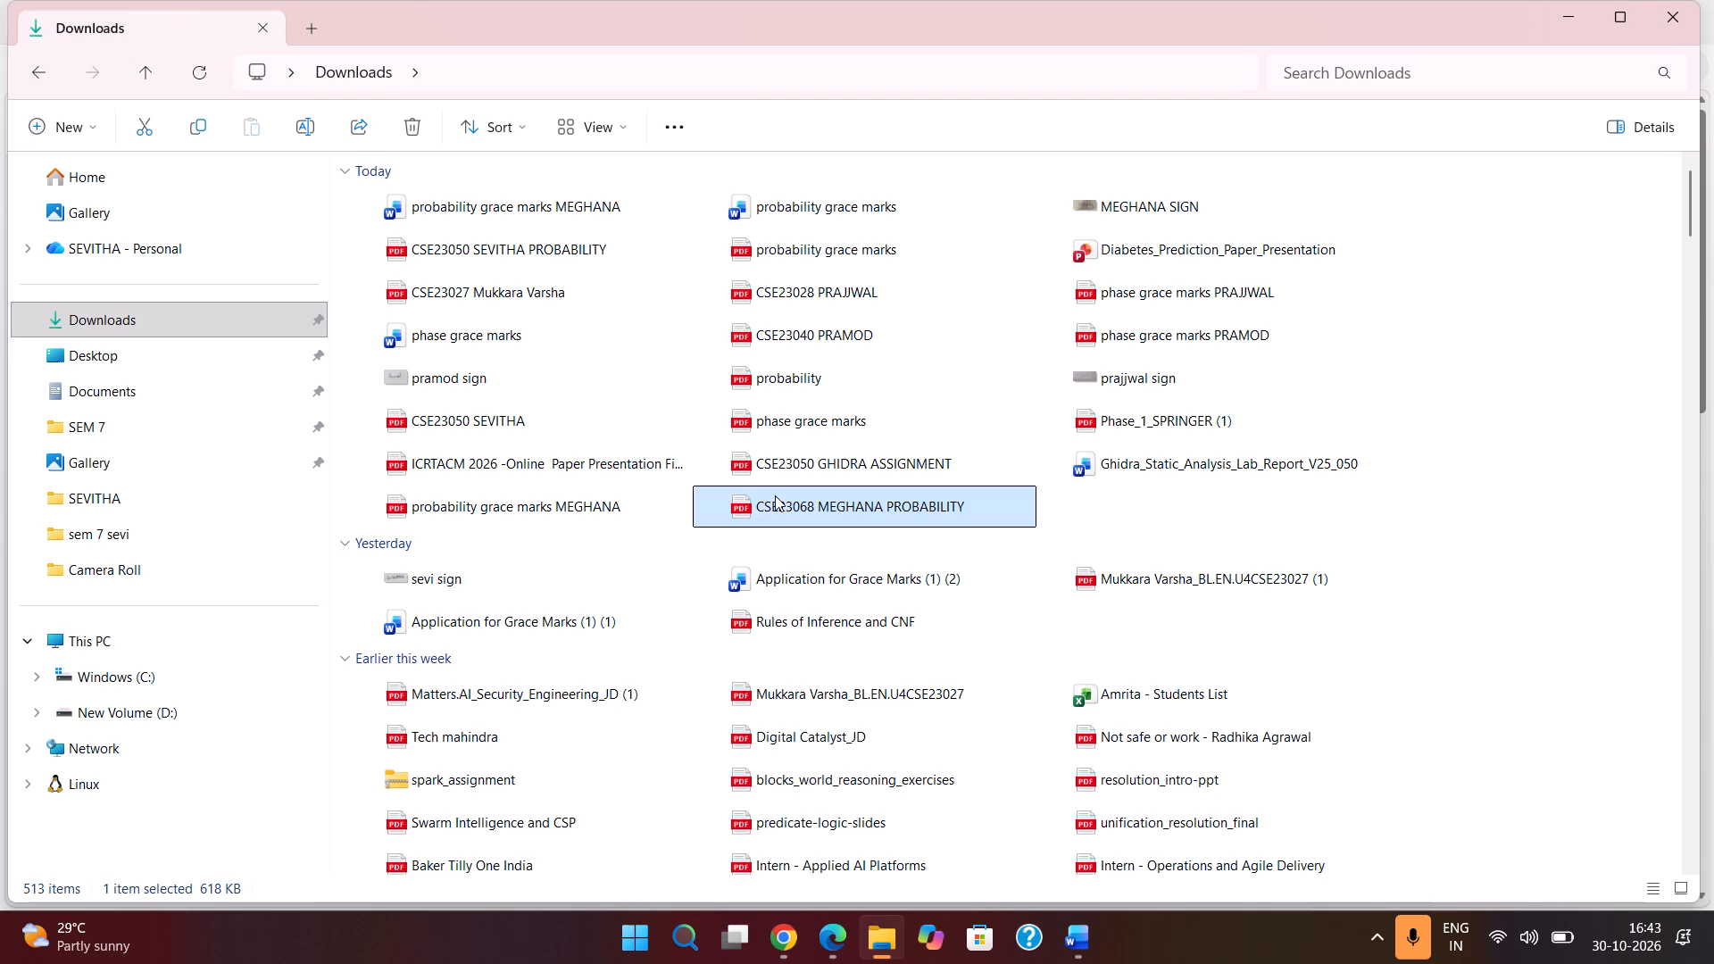
Copy the renamed "MEGHANA PROBABILITY" merged PDF file to the clipboard.
left_click(775, 495)
key("ctrl+c")
key("ctrl+c")
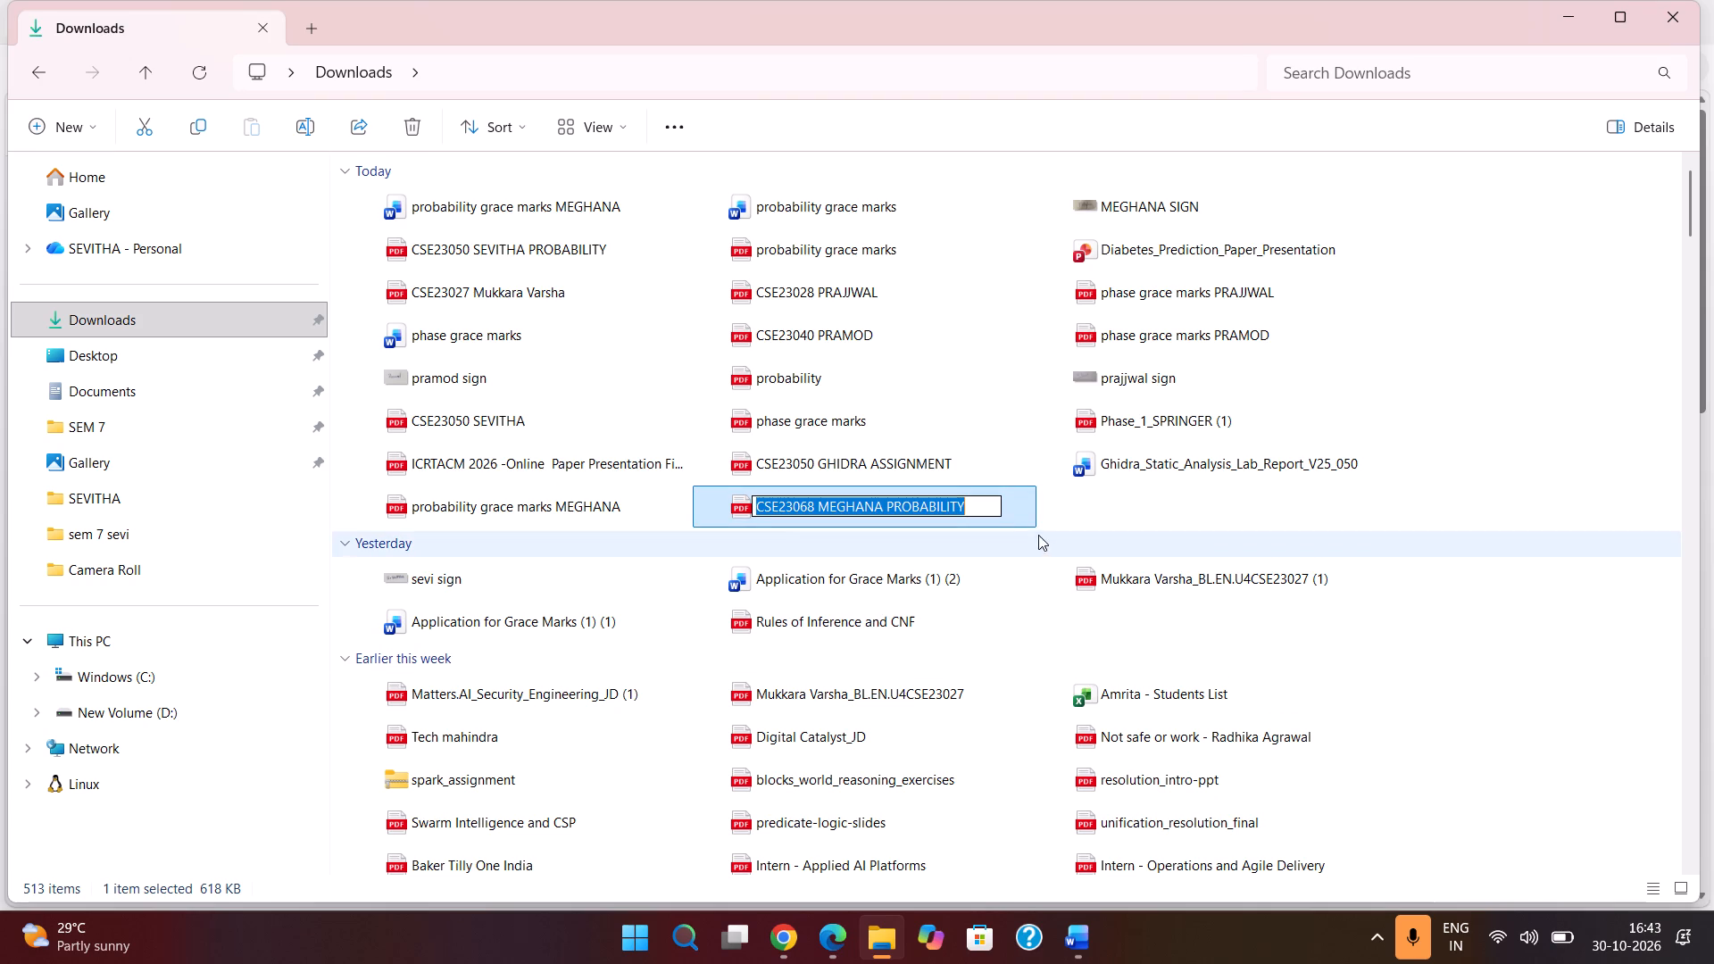
left_click(1009, 501)
left_click(1212, 530)
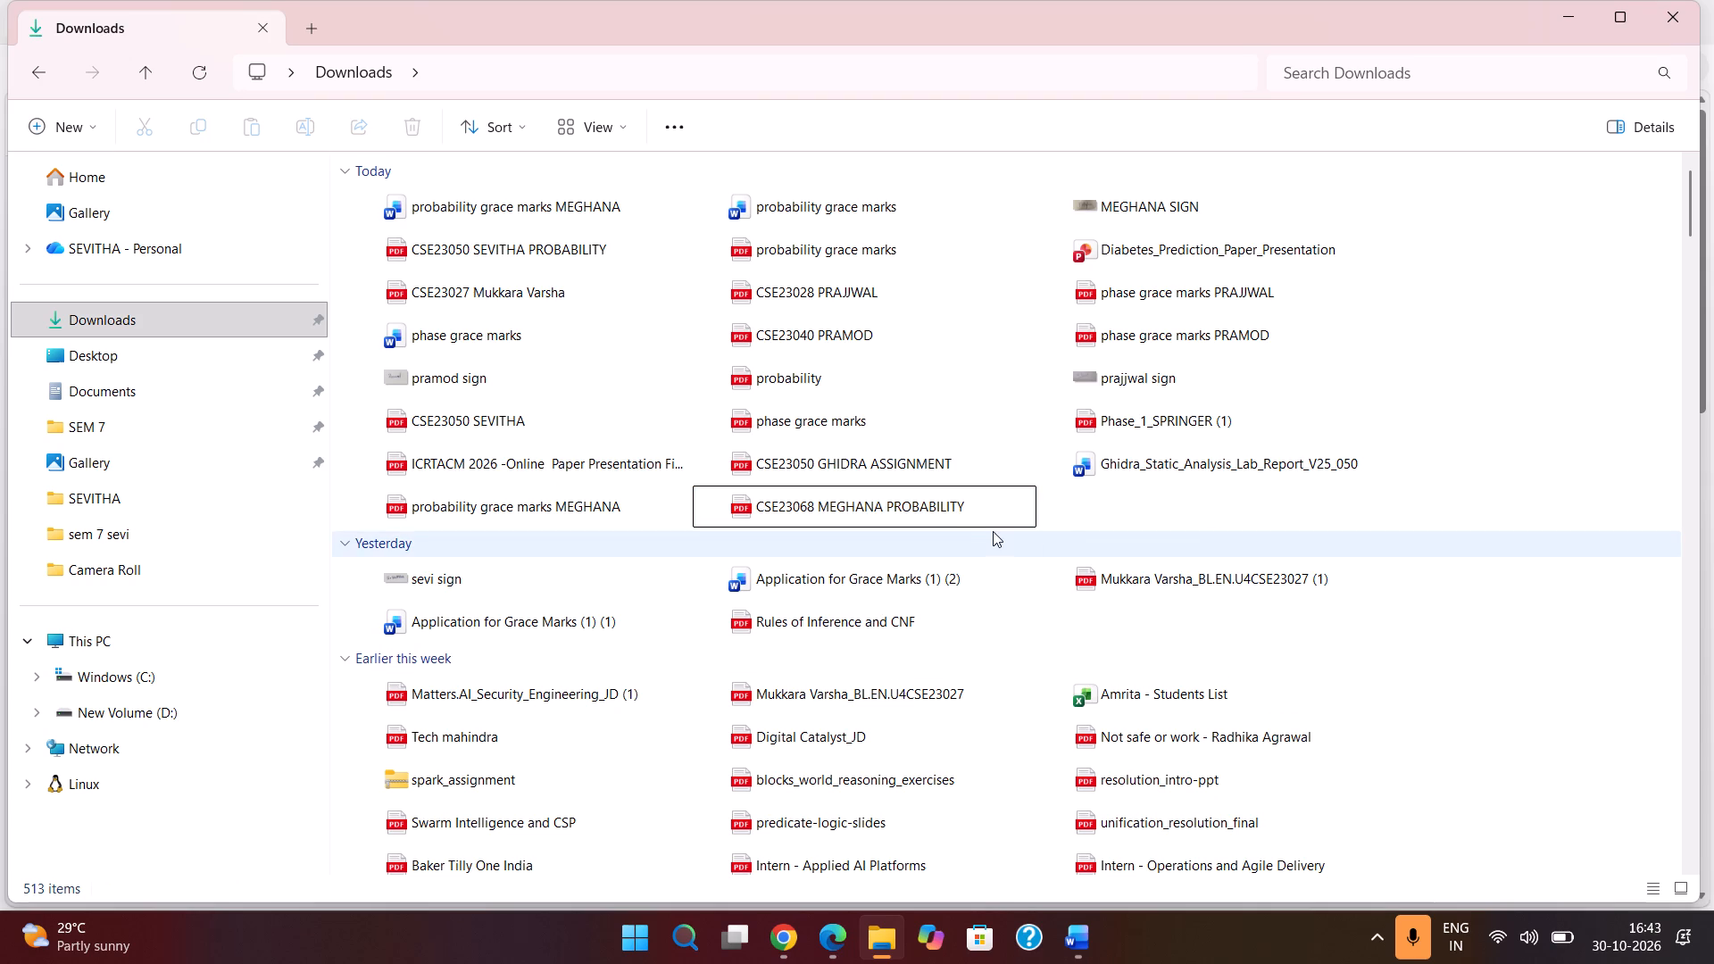
left_click(966, 513)
key("ctrl+c")
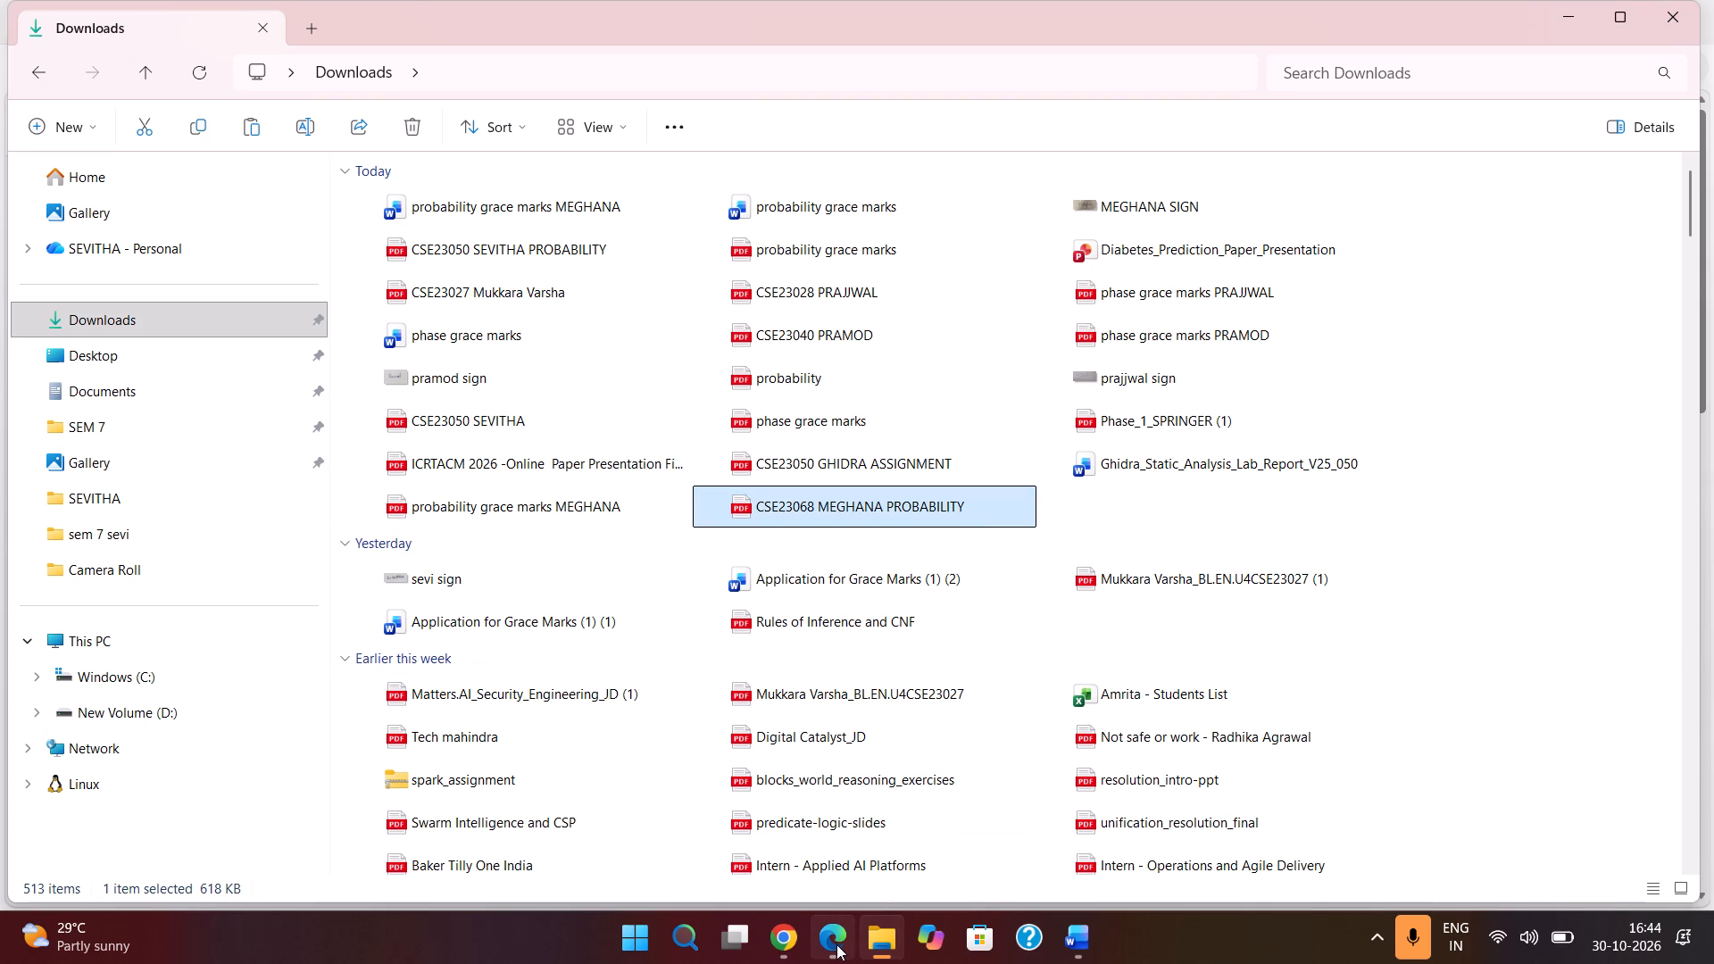
Switch from File Explorer to the Edge browser window where WhatsApp is open.
left_click(820, 851)
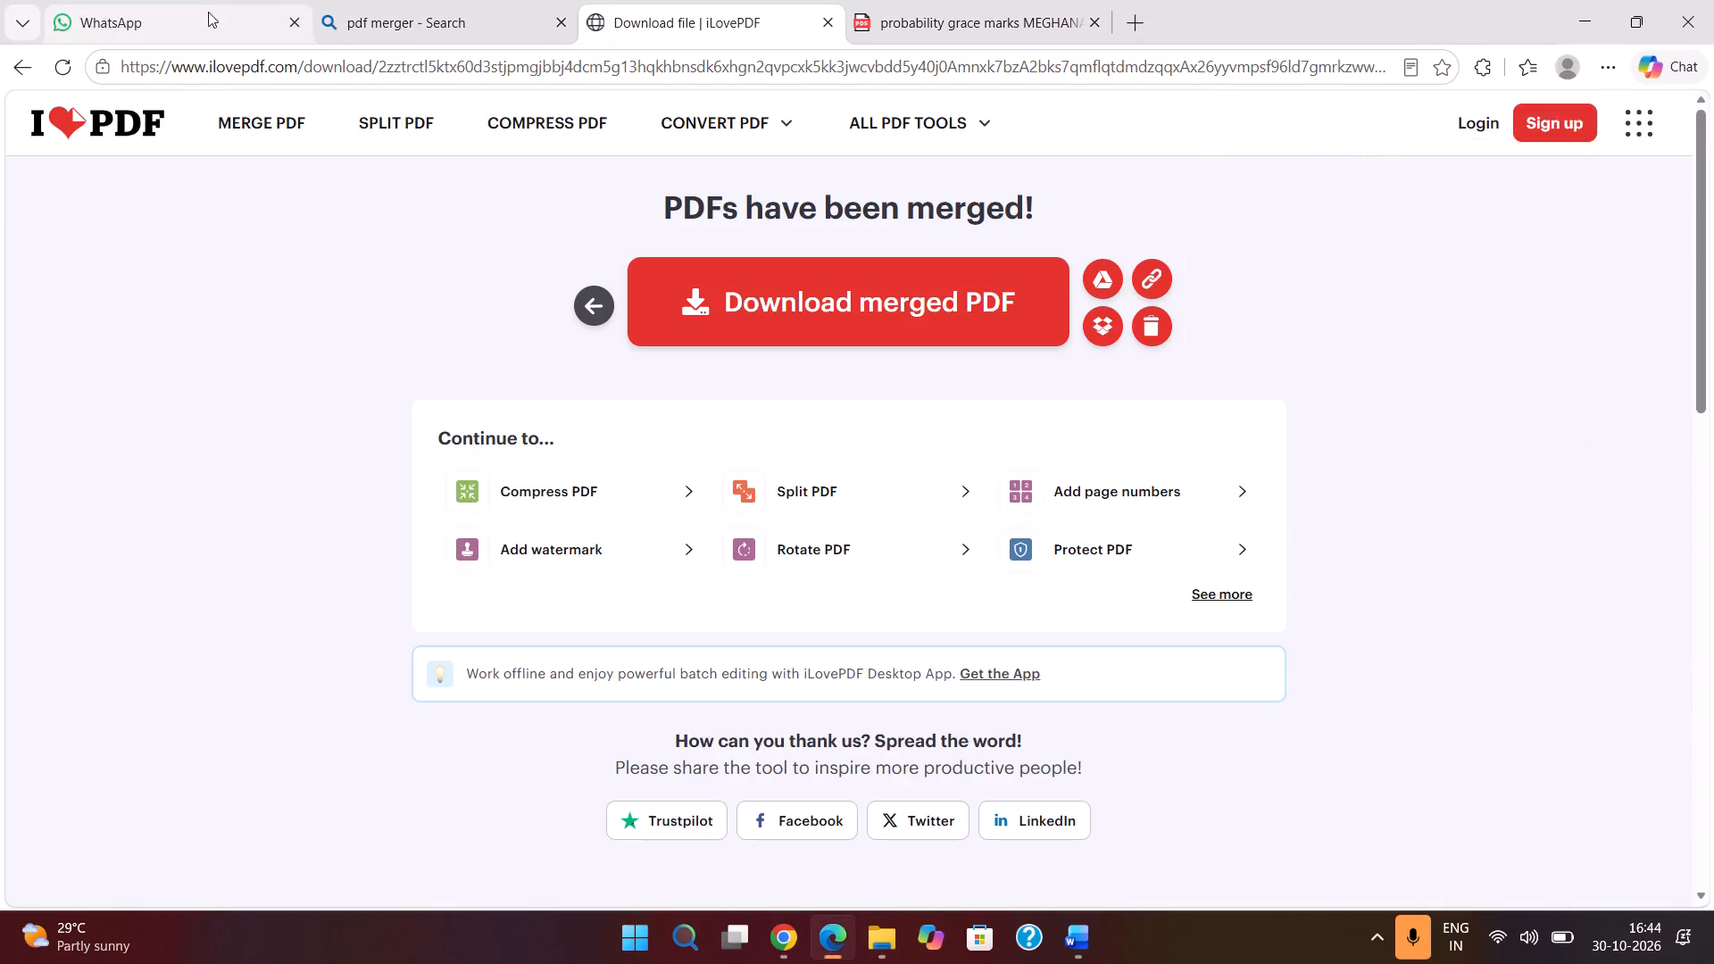
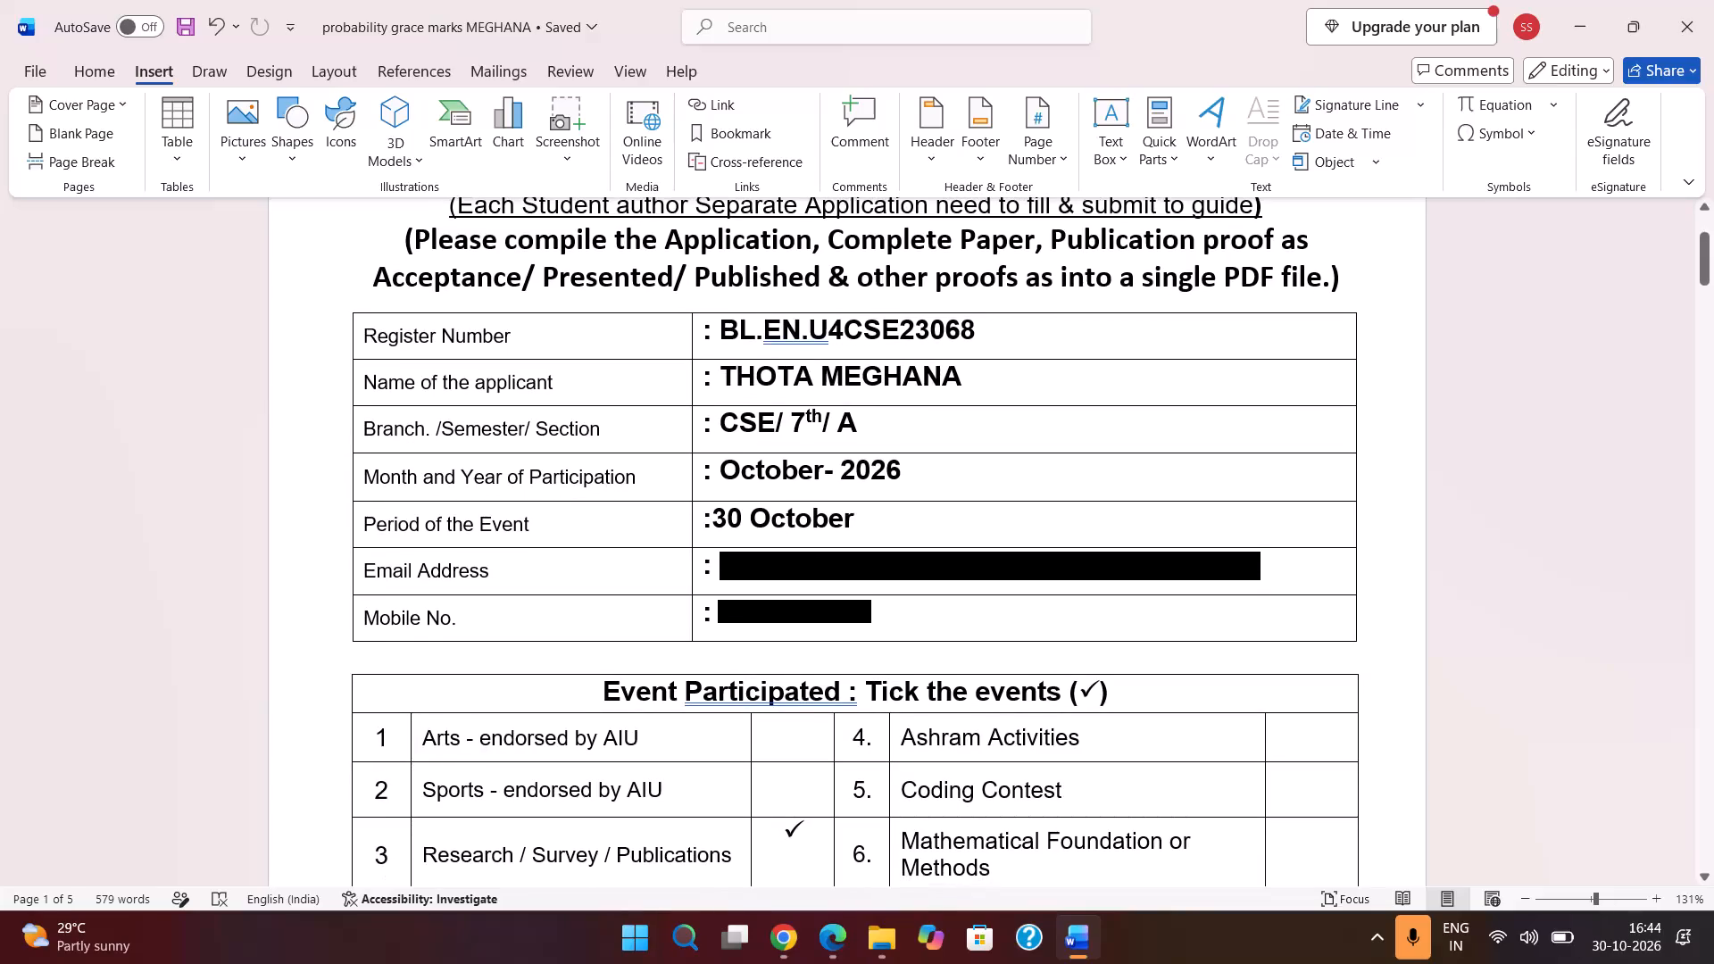
In the Word application form, change the last two digits of the register number to 50 for the next student.
scroll(820, 596, "down", 2)
scroll(820, 596, "up", 1)
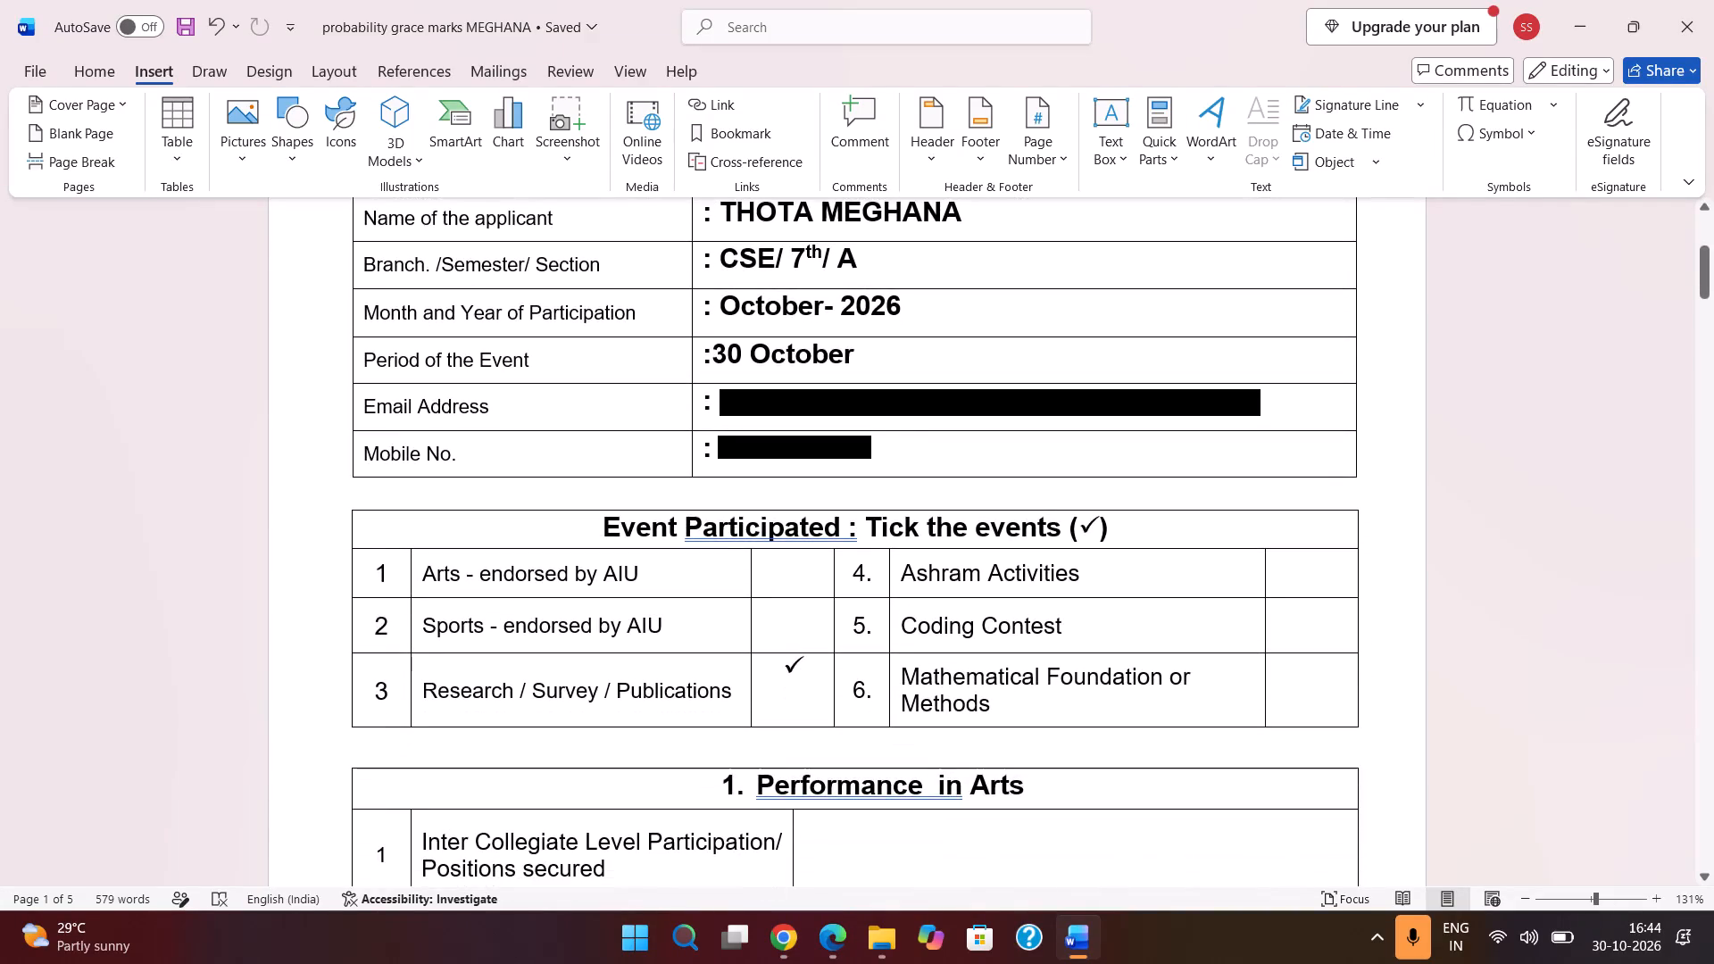
scroll(820, 596, "up", 2)
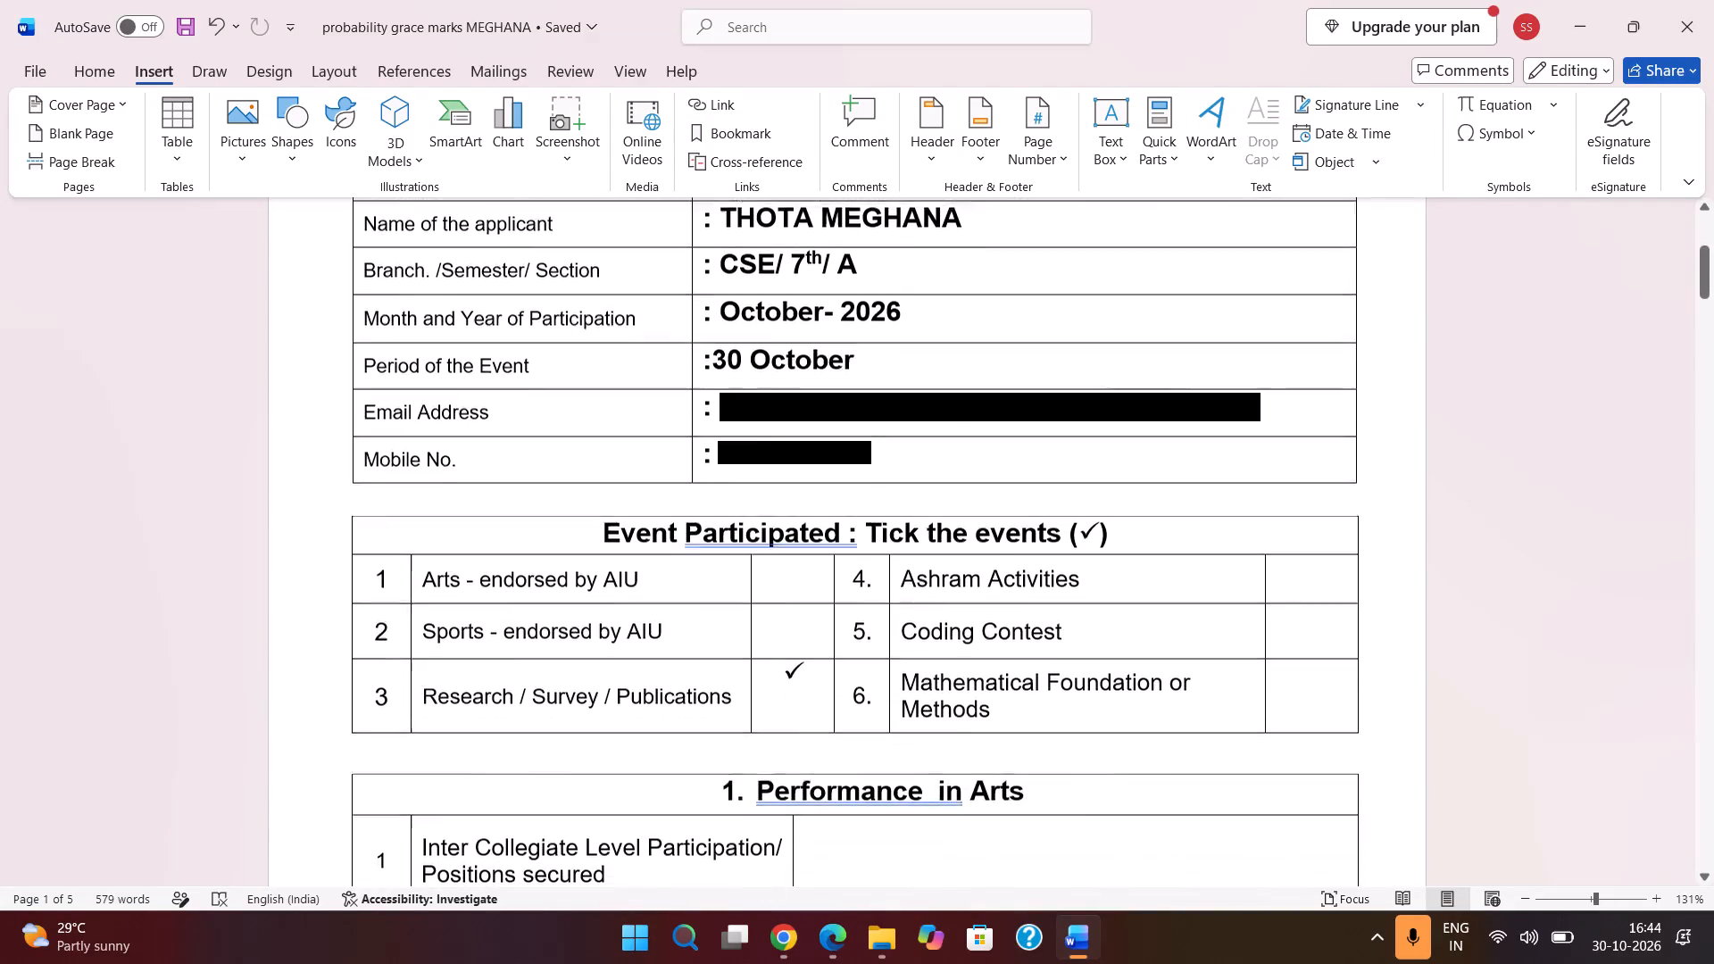
scroll(820, 596, "up", 1)
scroll(952, 703, "down", 1)
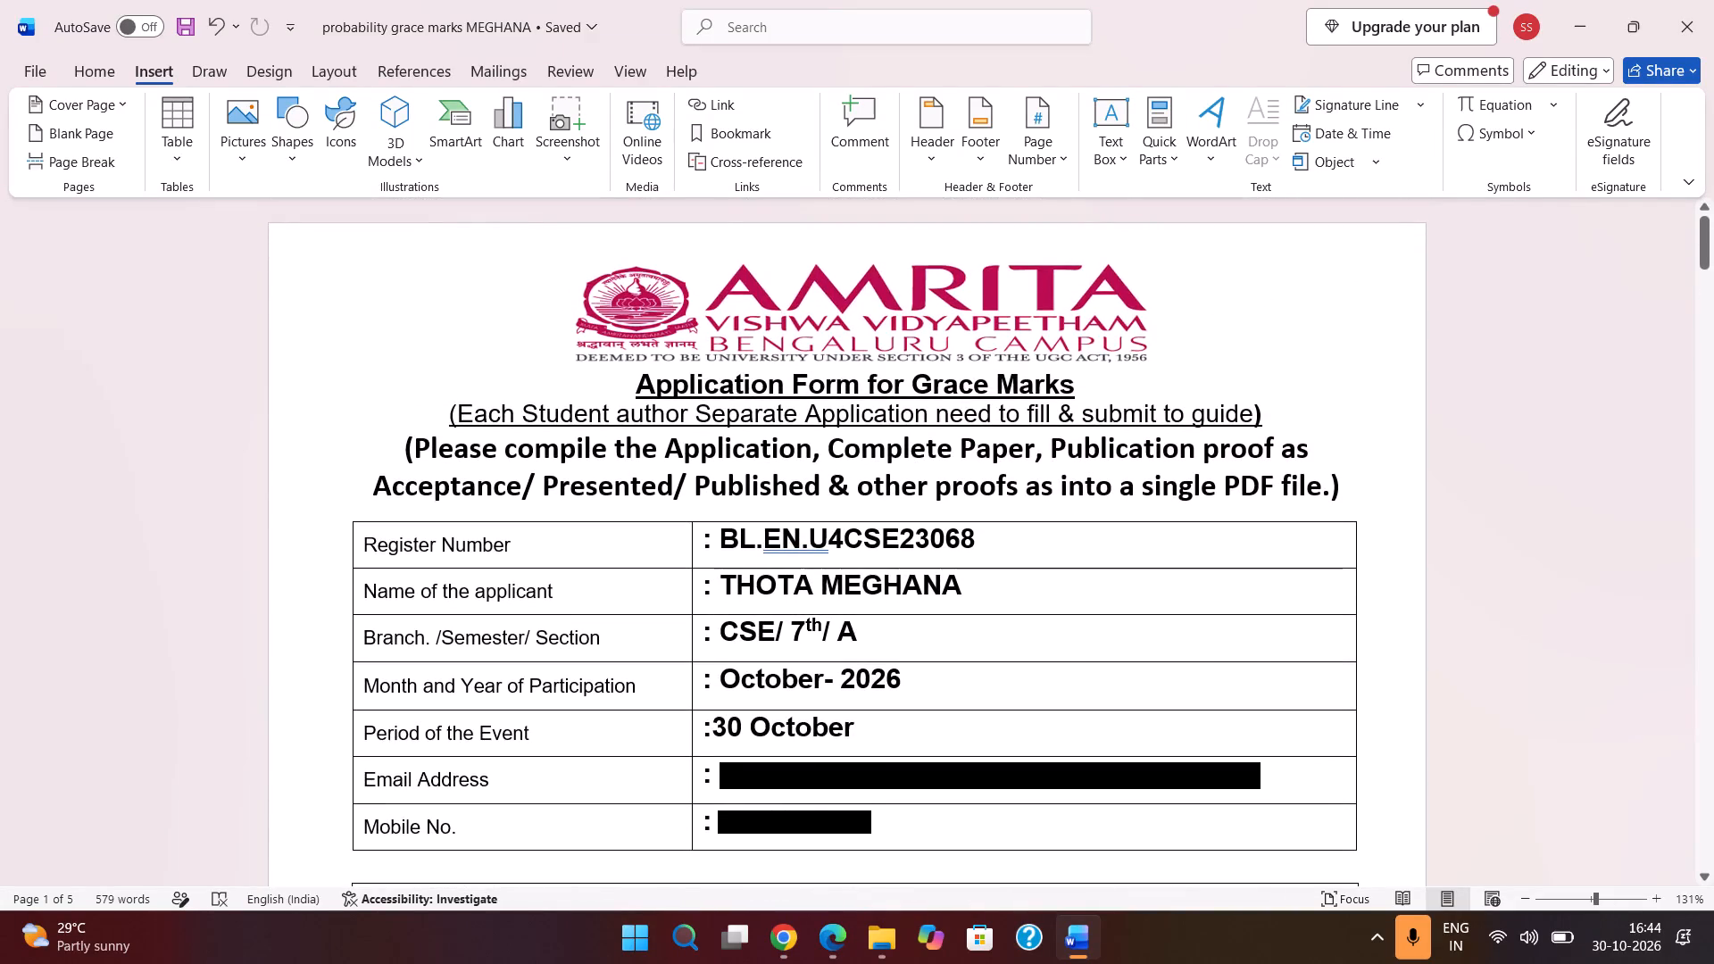
scroll(952, 703, "down", 1)
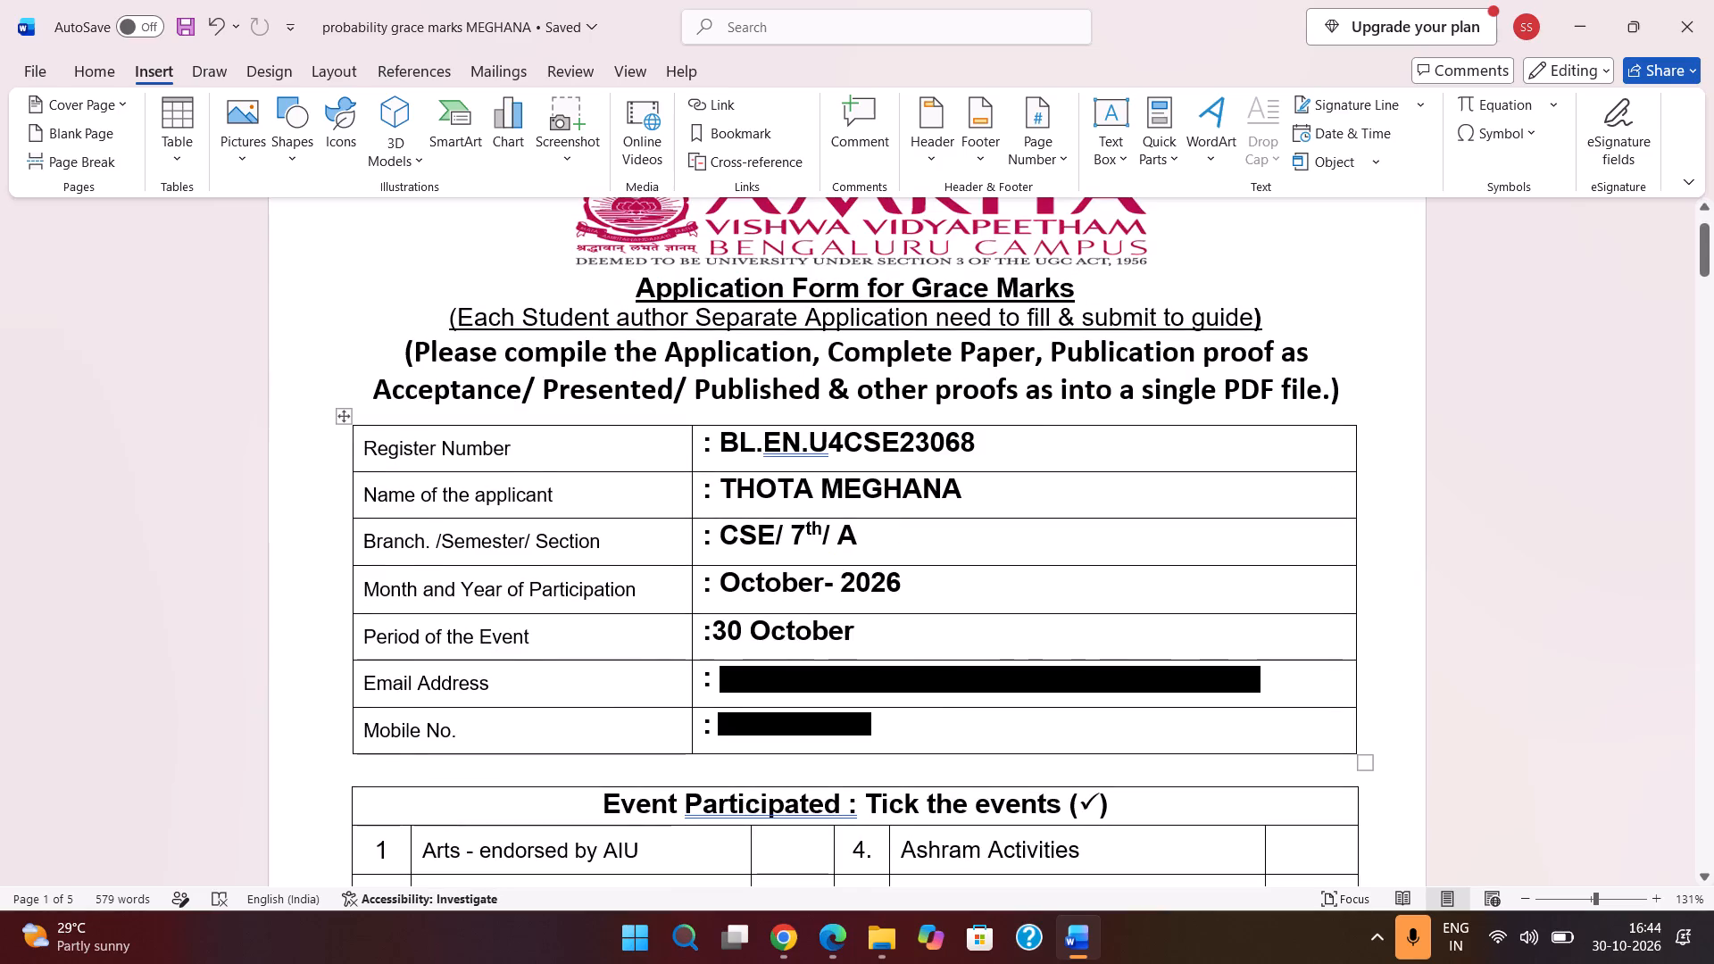
left_click(989, 453)
key("BackSpace")
key("BackSpace")
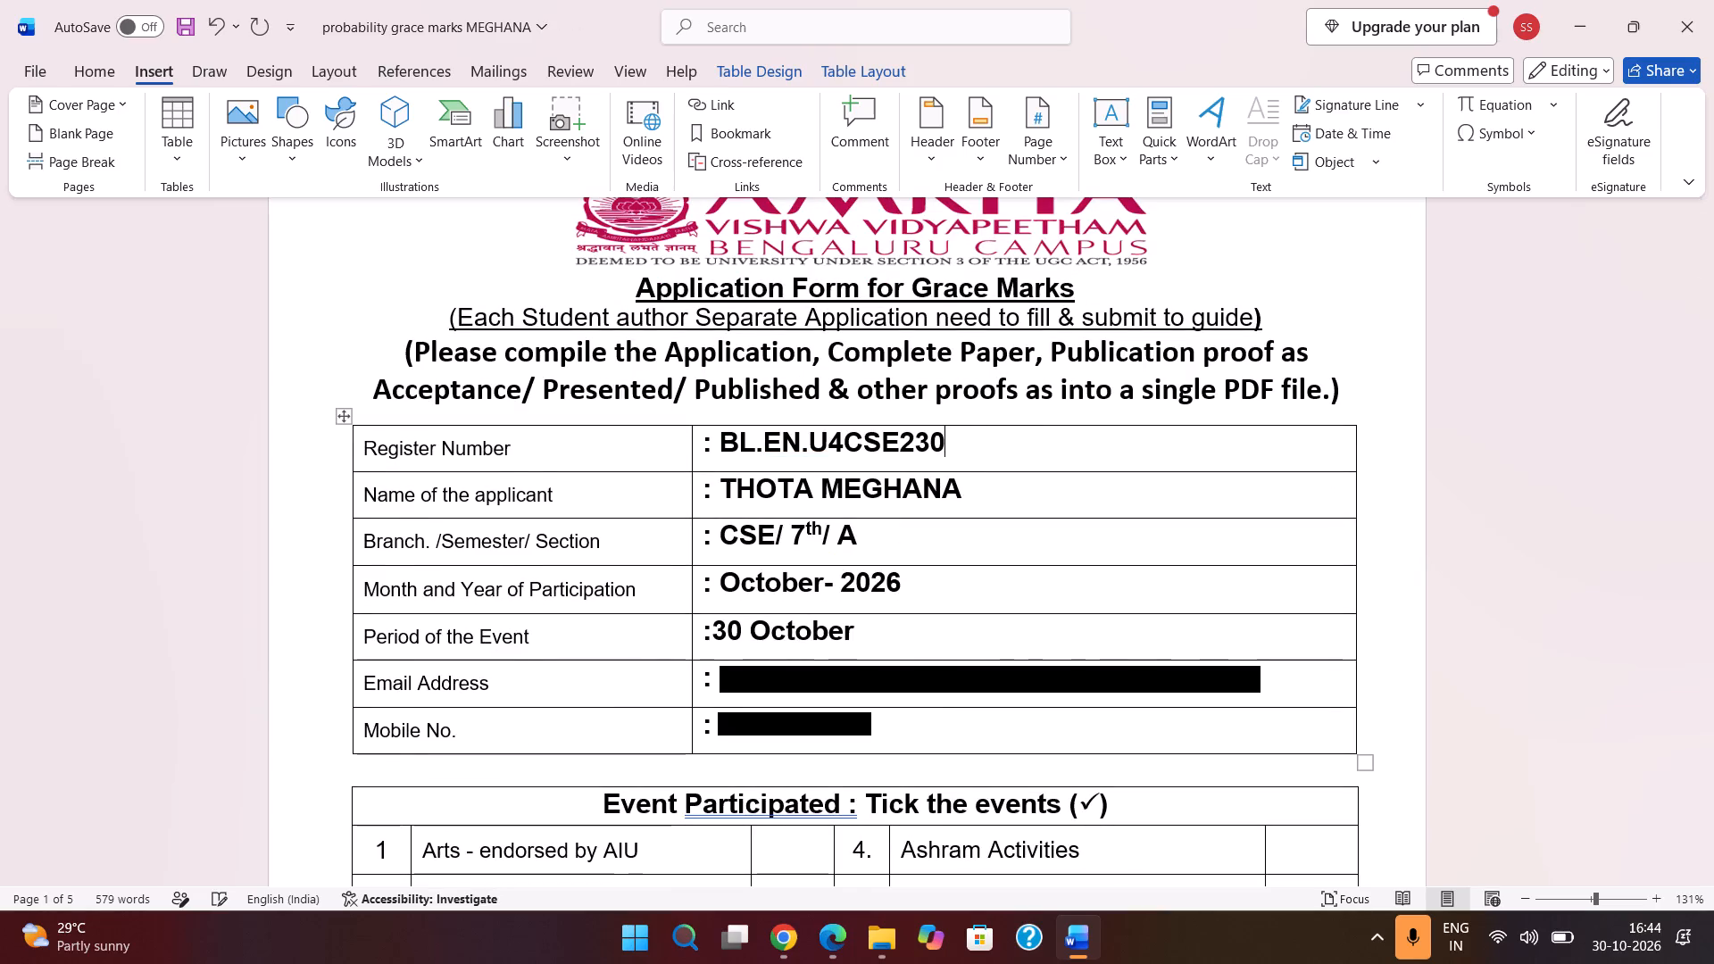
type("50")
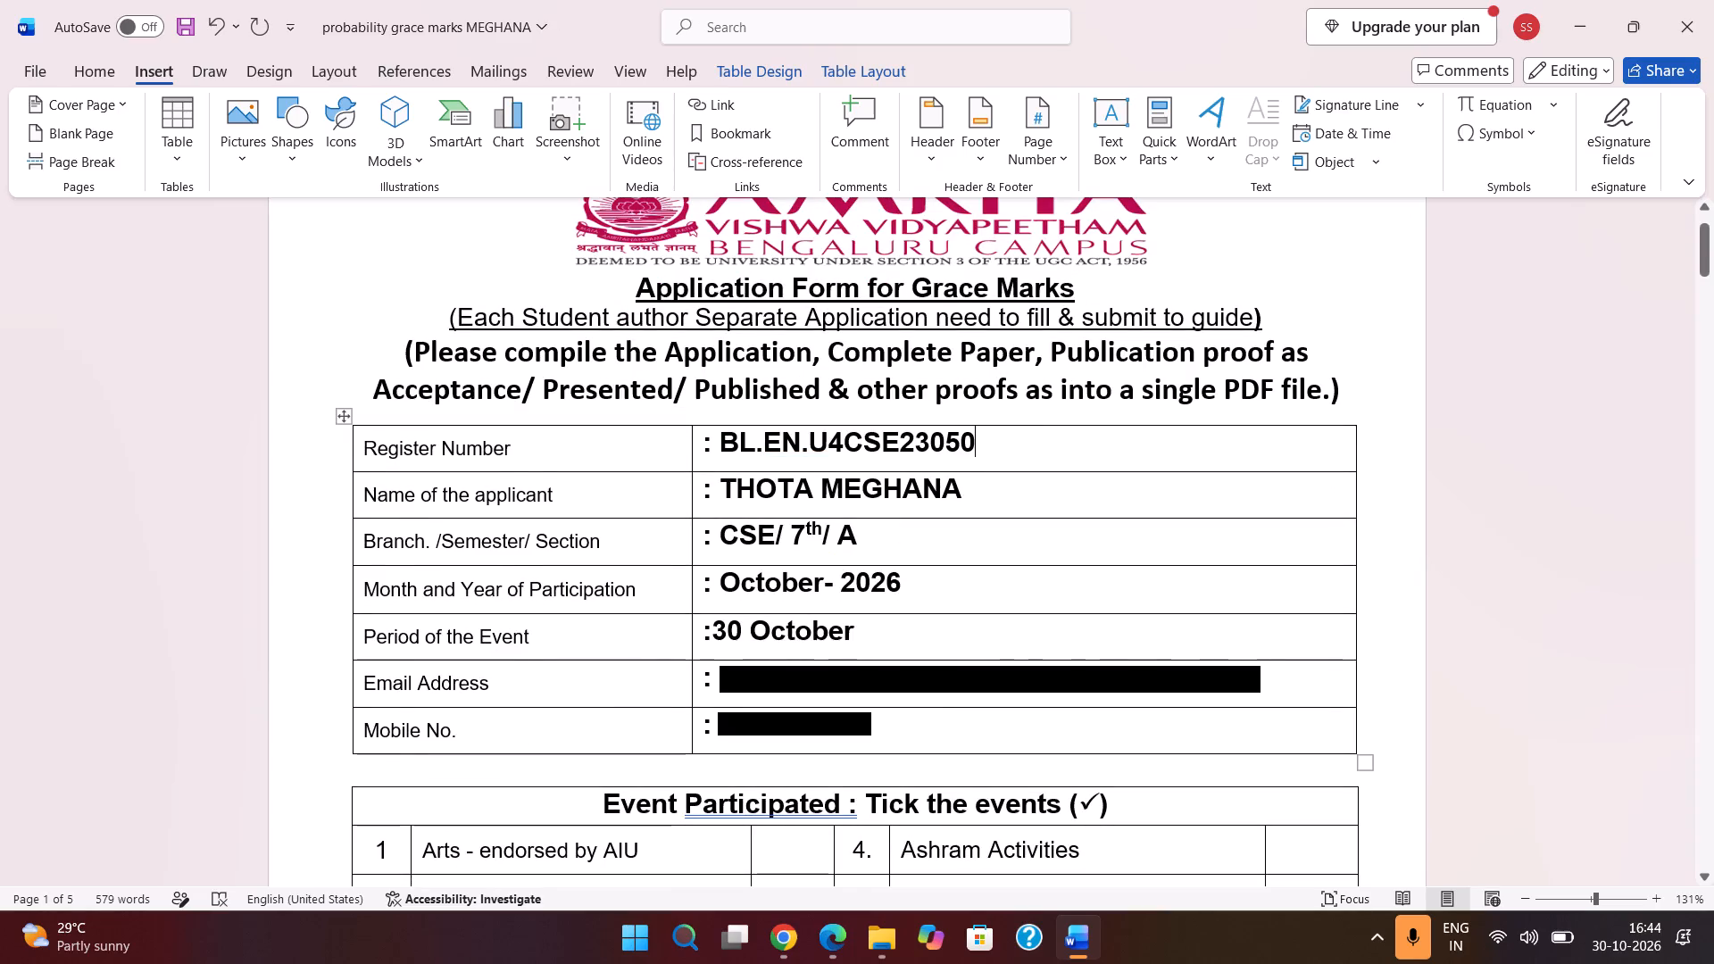
Clear the previous student's full name from the form's "Name of the applicant" row, keeping the colon.
left_click_drag(973, 496, 743, 484)
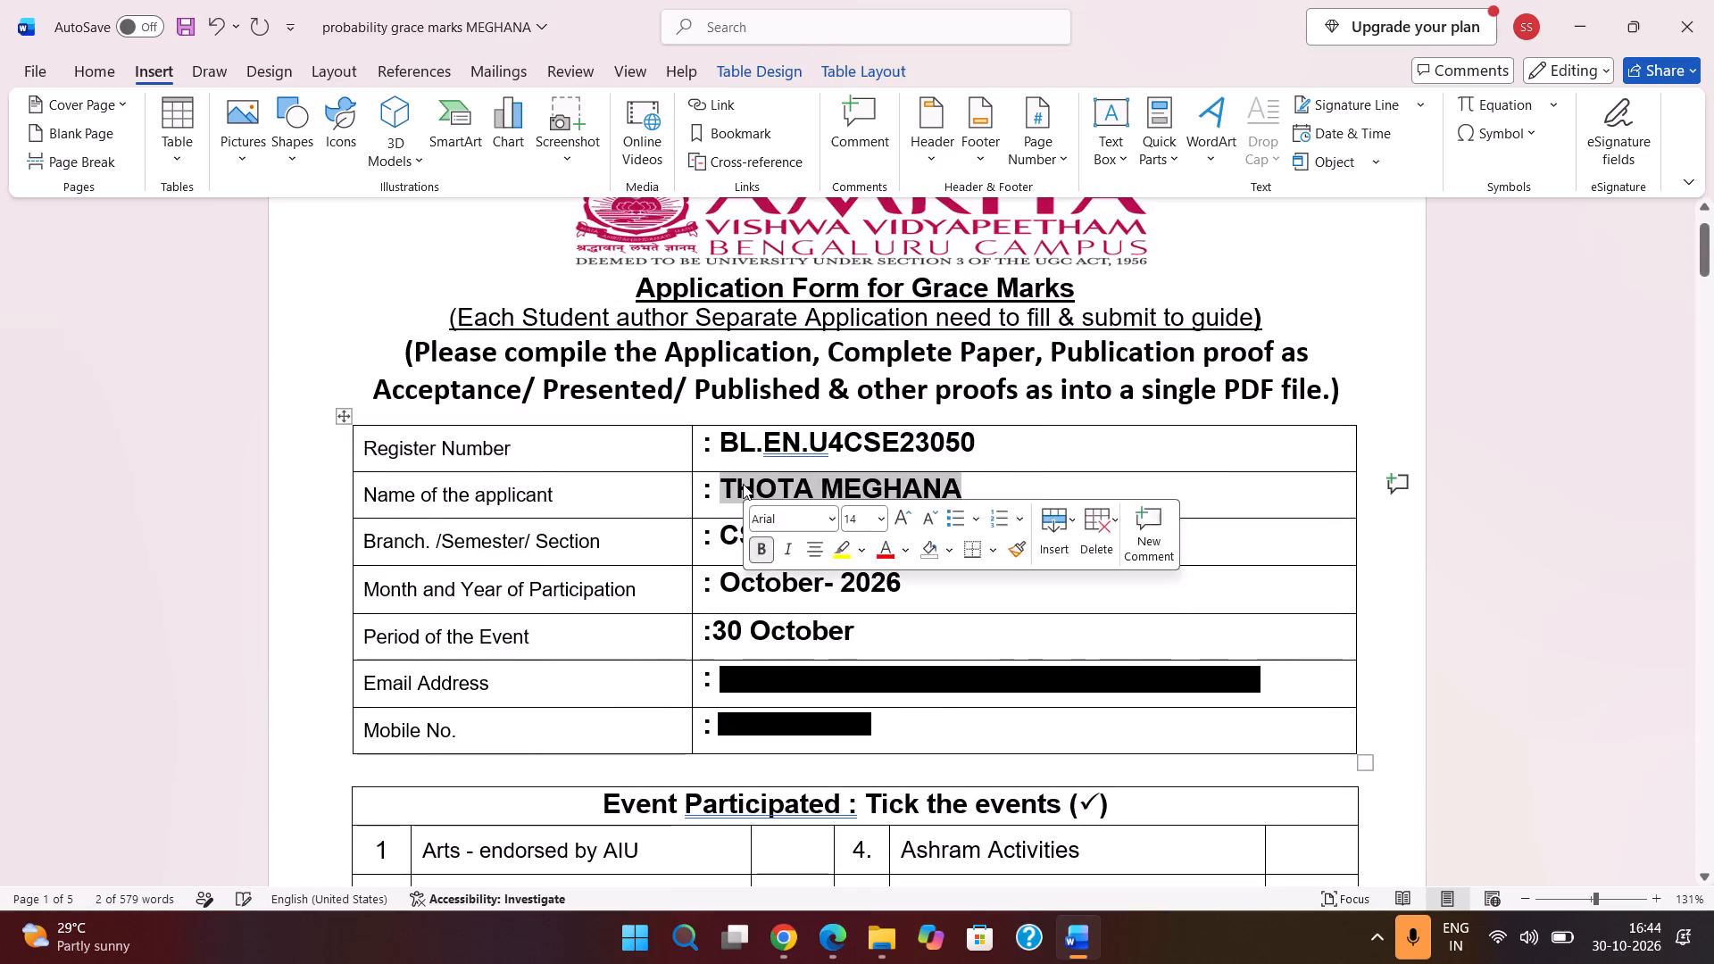
key("BackSpace")
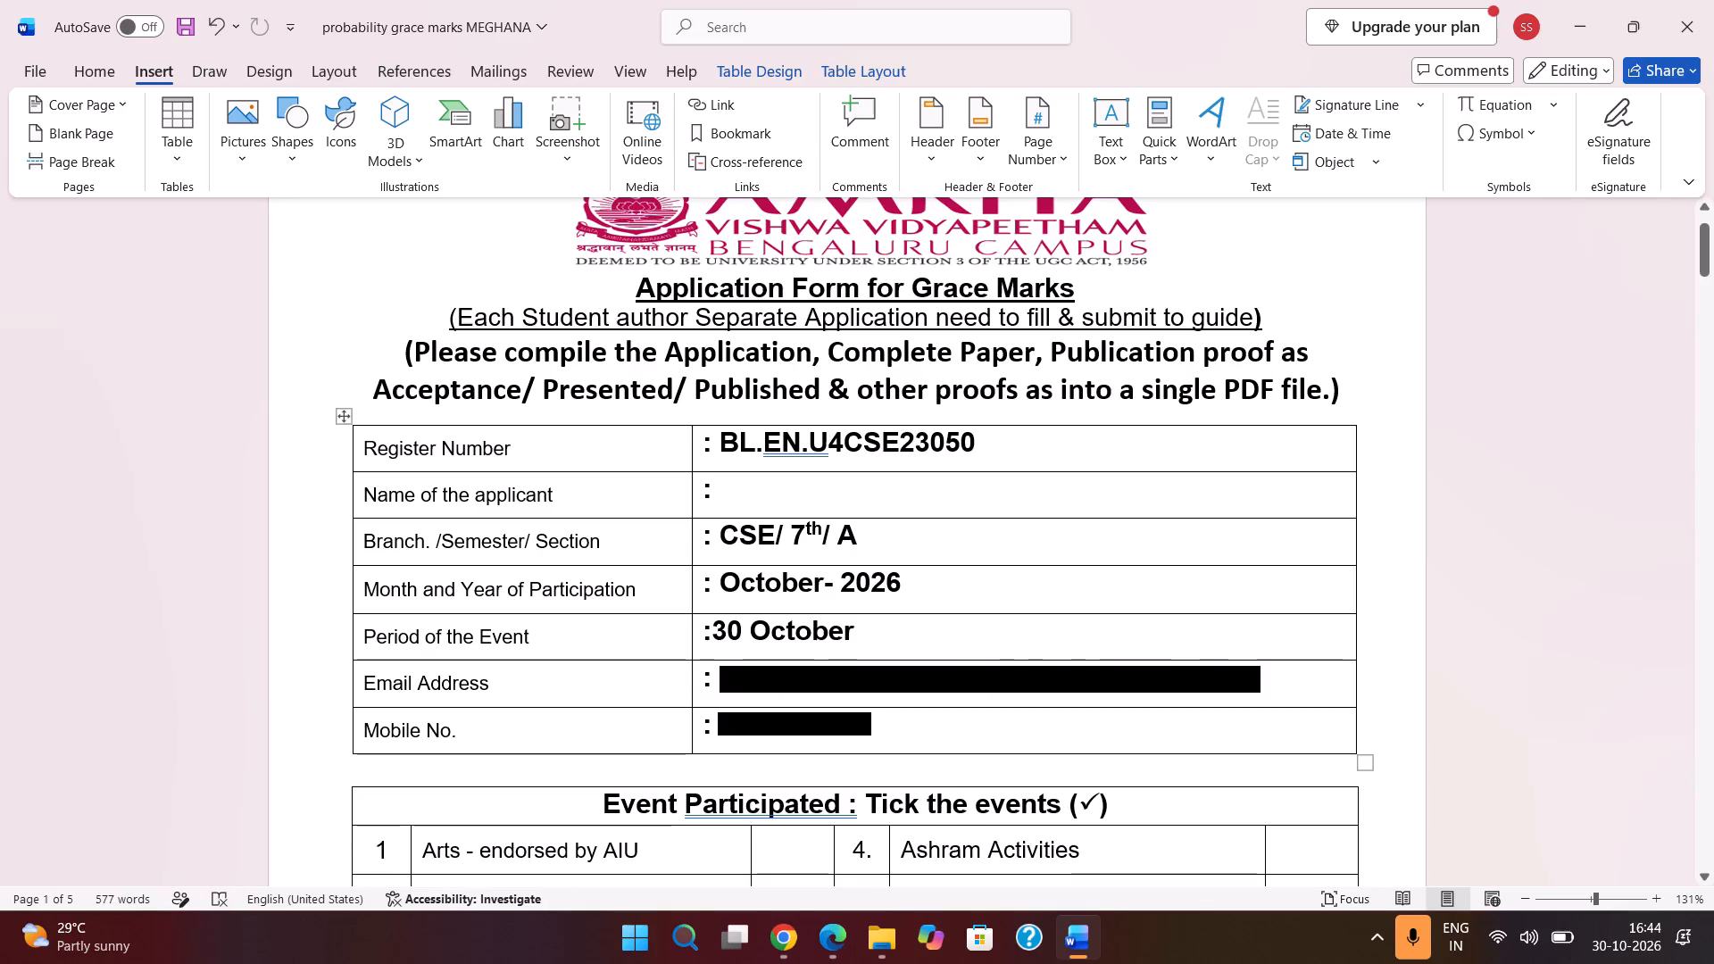
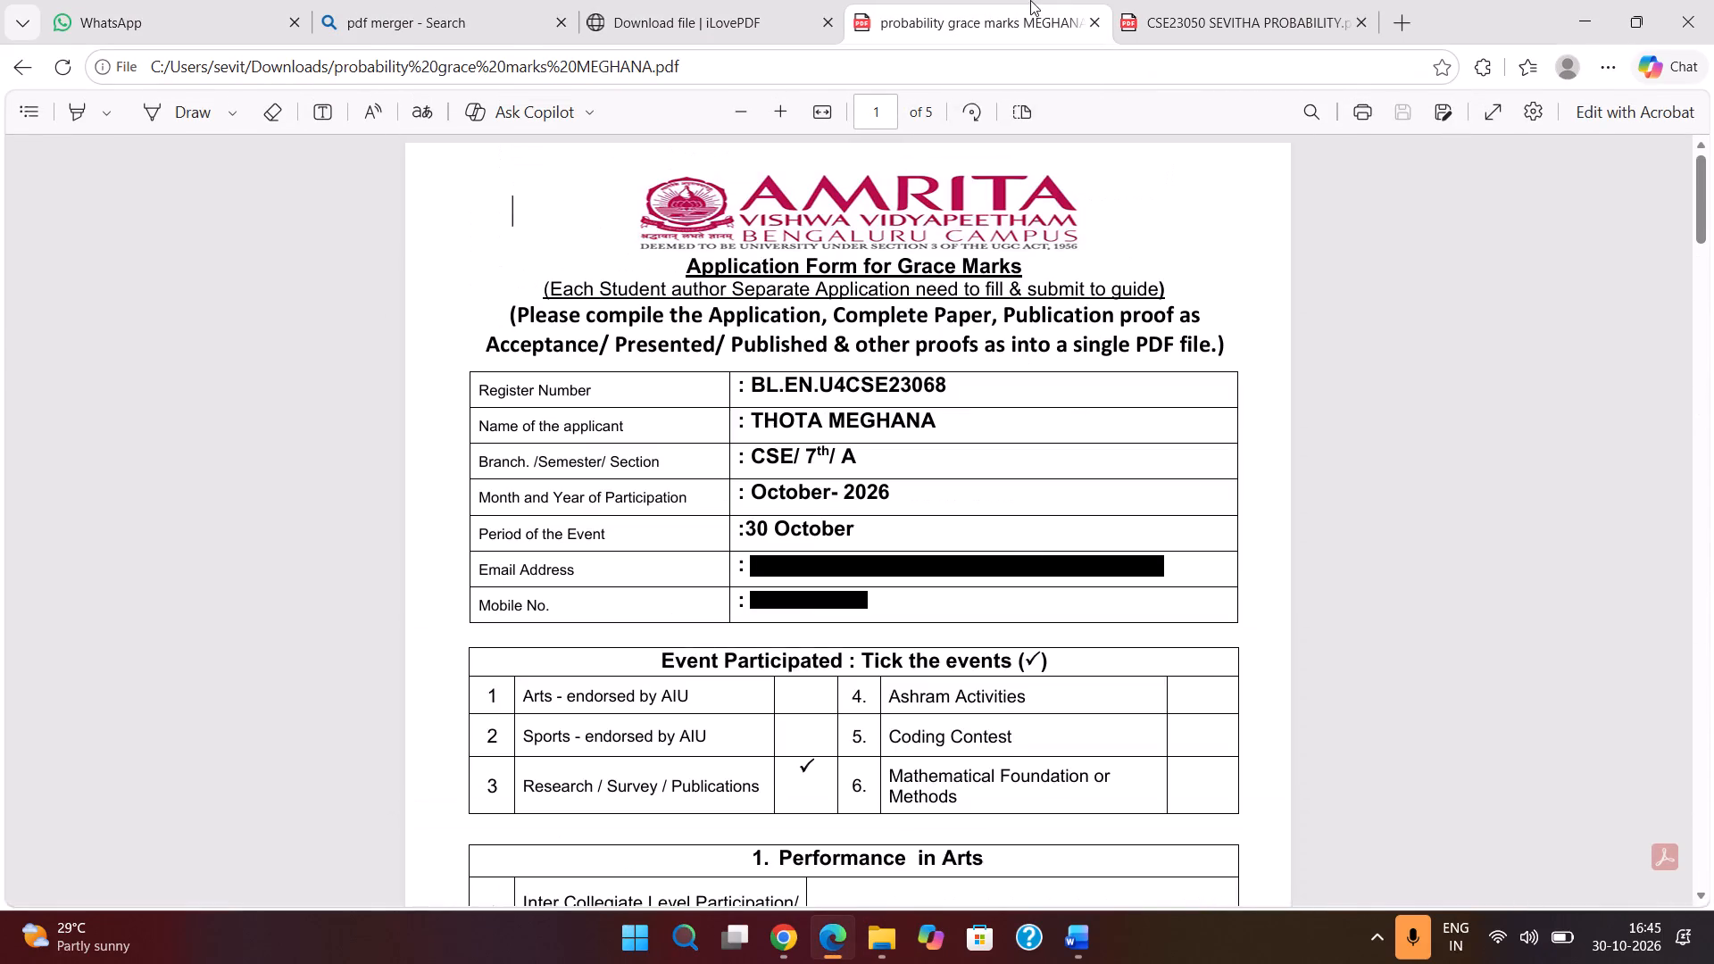
Copy the applicant's name from the "SEVITHA PROBABILITY" PDF into the Name of the applicant row of the Word application form.
scroll(843, 420, "down", 2)
left_click(1193, 0)
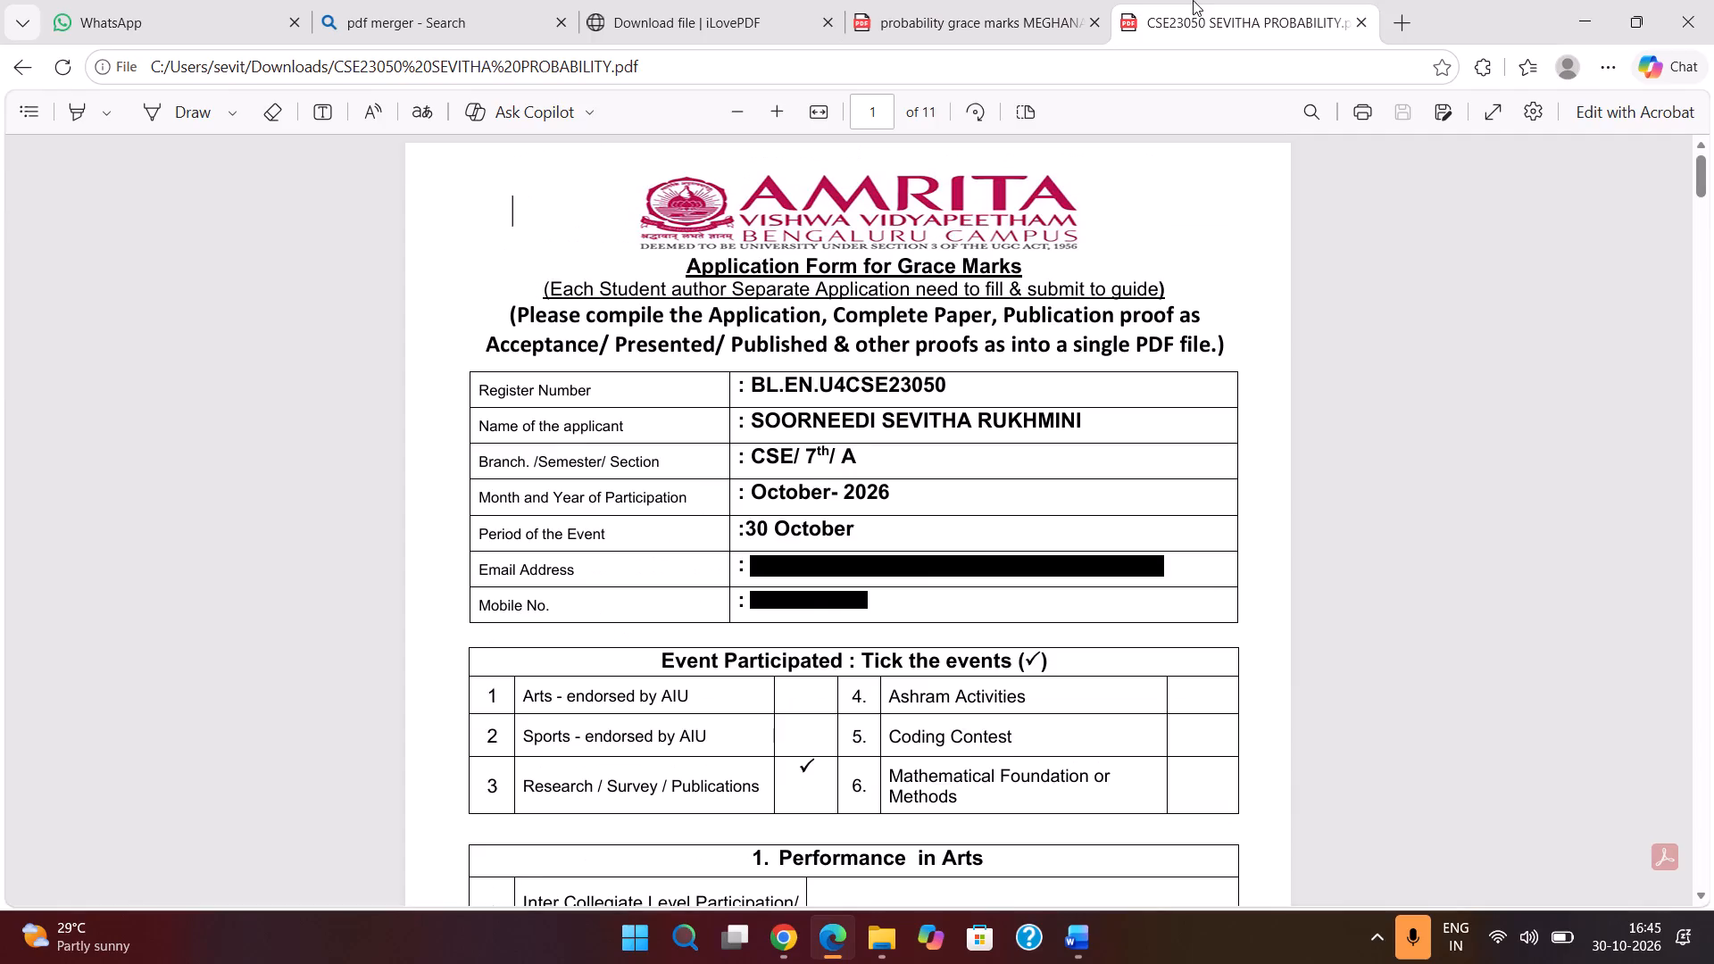
scroll(716, 406, "up", 10)
scroll(716, 406, "down", 1)
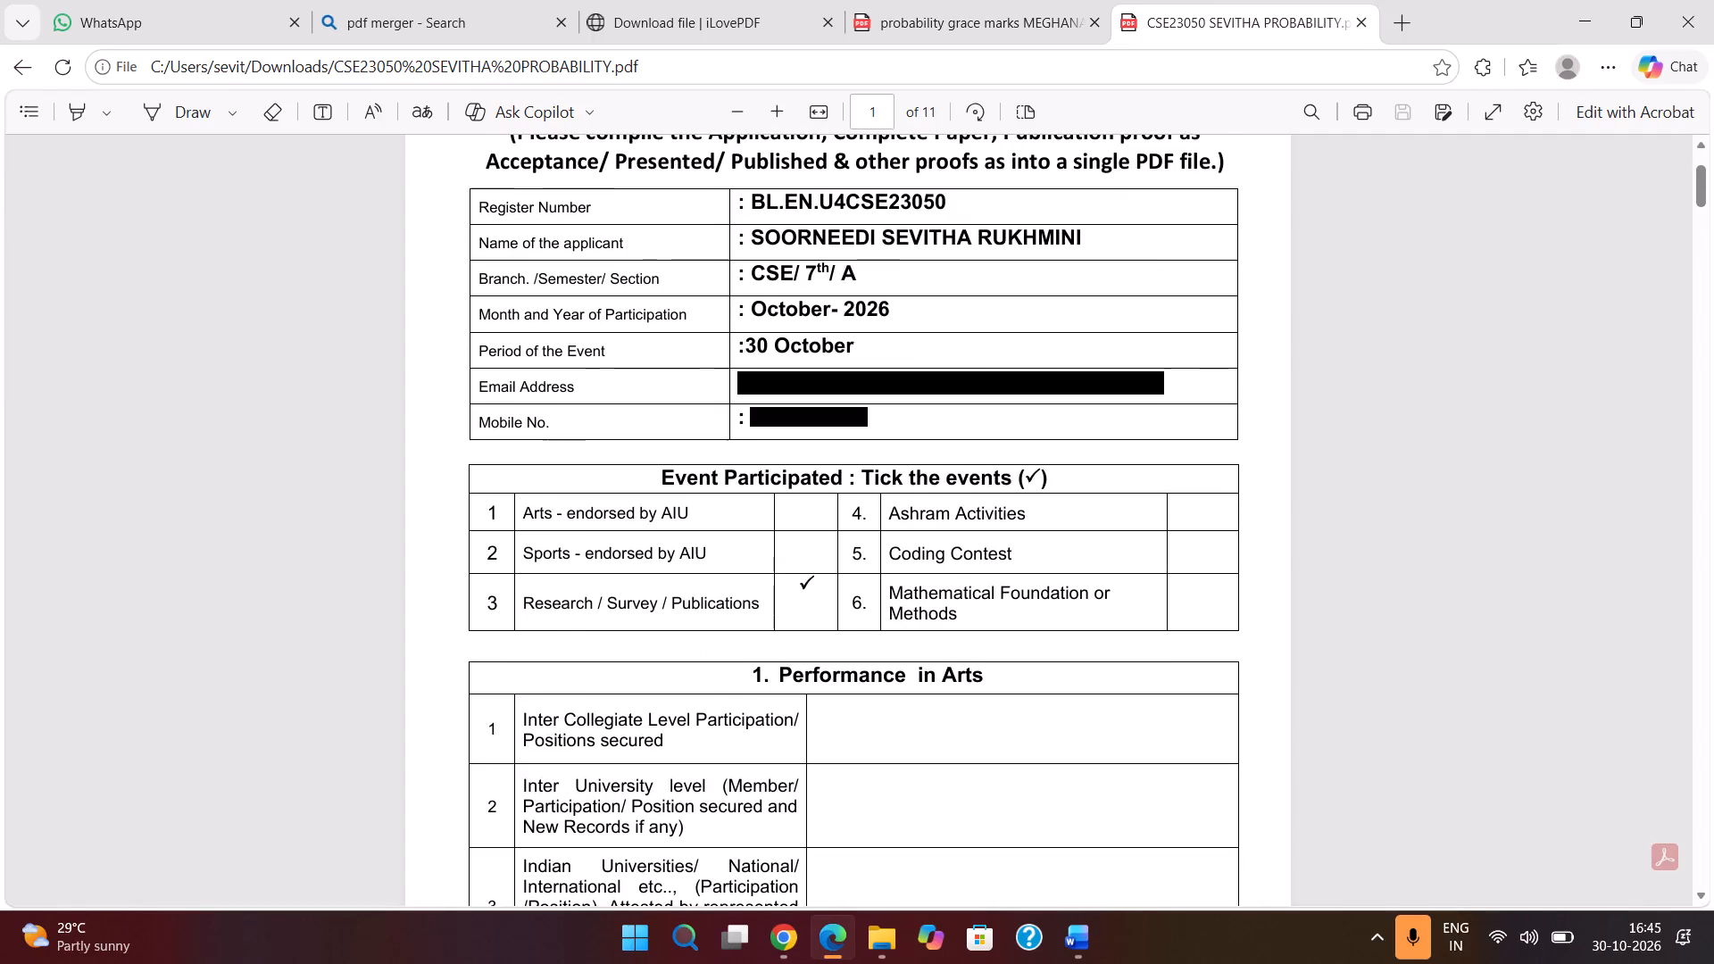
left_click_drag(755, 237, 1072, 242)
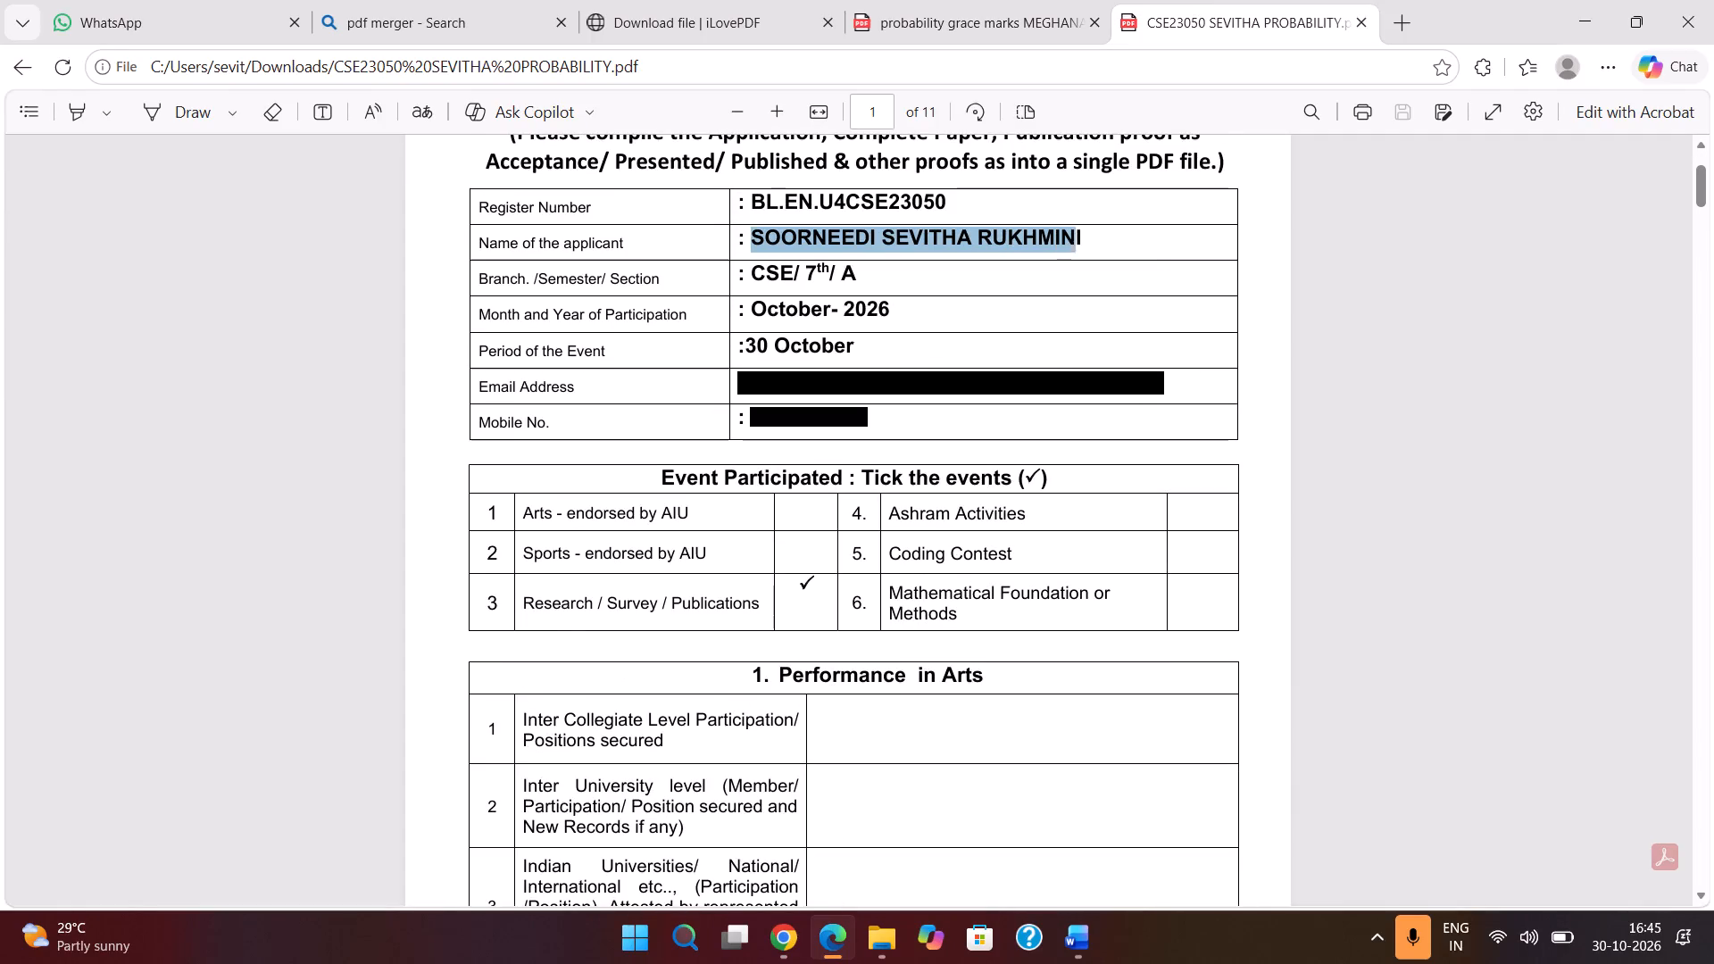
left_click_drag(1072, 242, 1096, 241)
key("ctrl+c")
left_click(1069, 936)
left_click(760, 497)
key("ctrl+v")
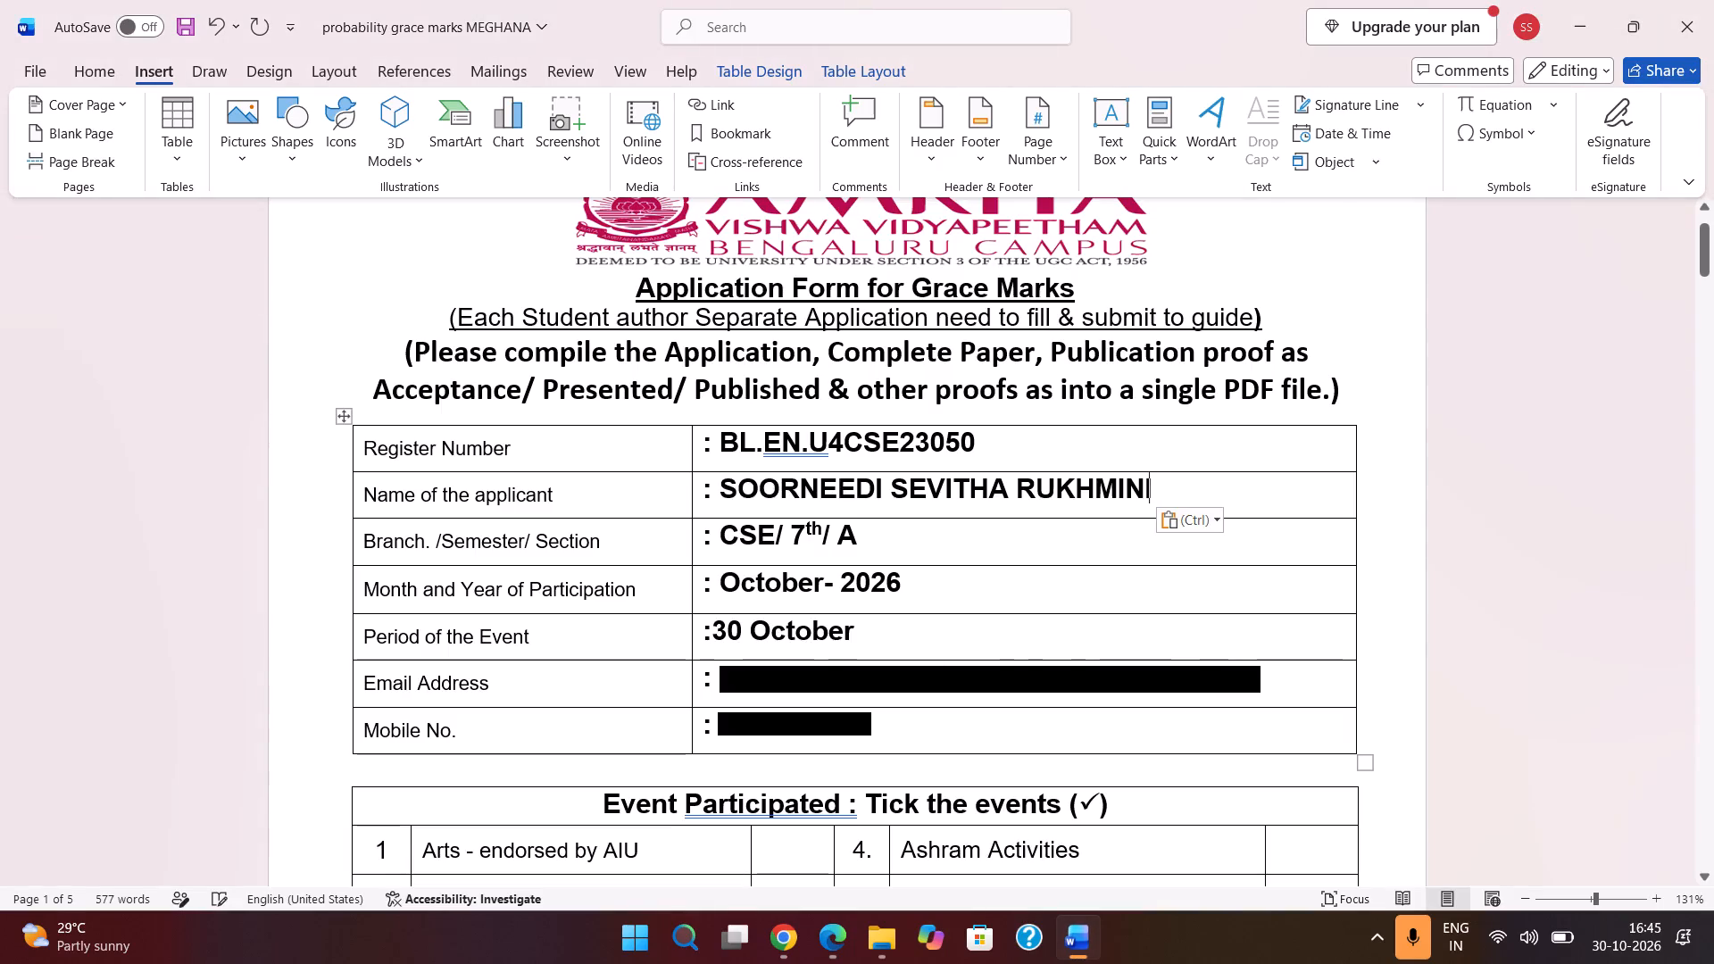
Replace the Mobile No. entry in the Word form with the applicant's mobile number copied from the "SEVITHA PROBABILITY" PDF.
key("alt+Tab")
key("alt+Tab")
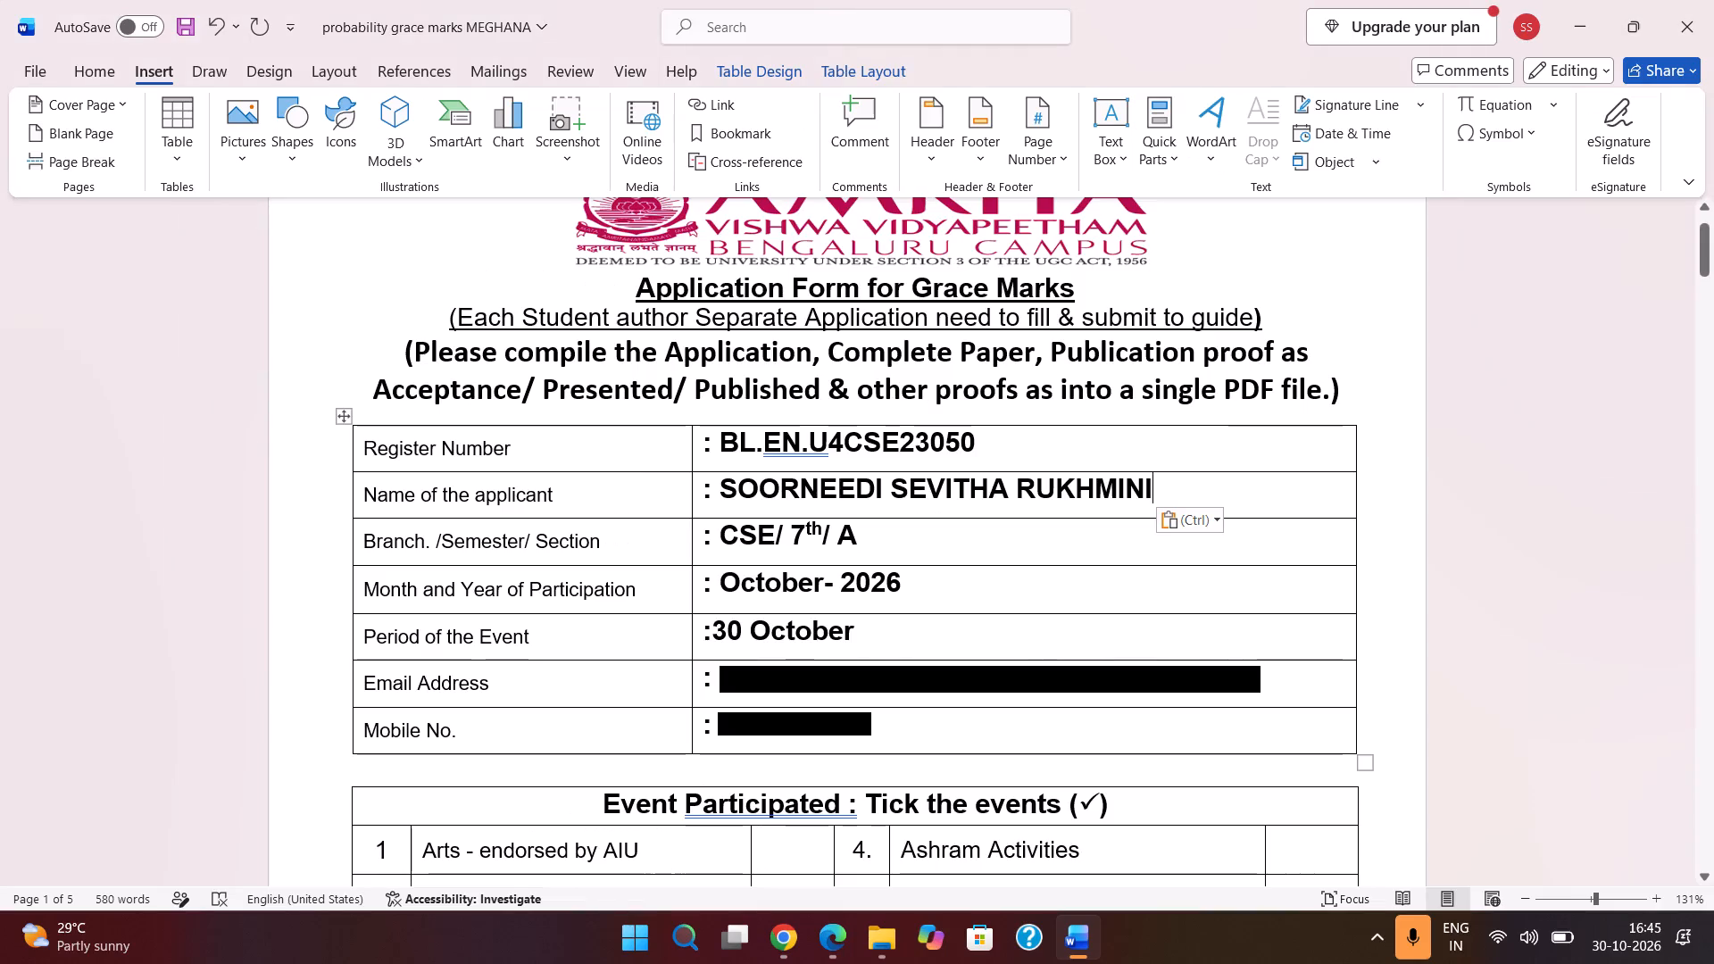
left_click_drag(886, 741, 730, 725)
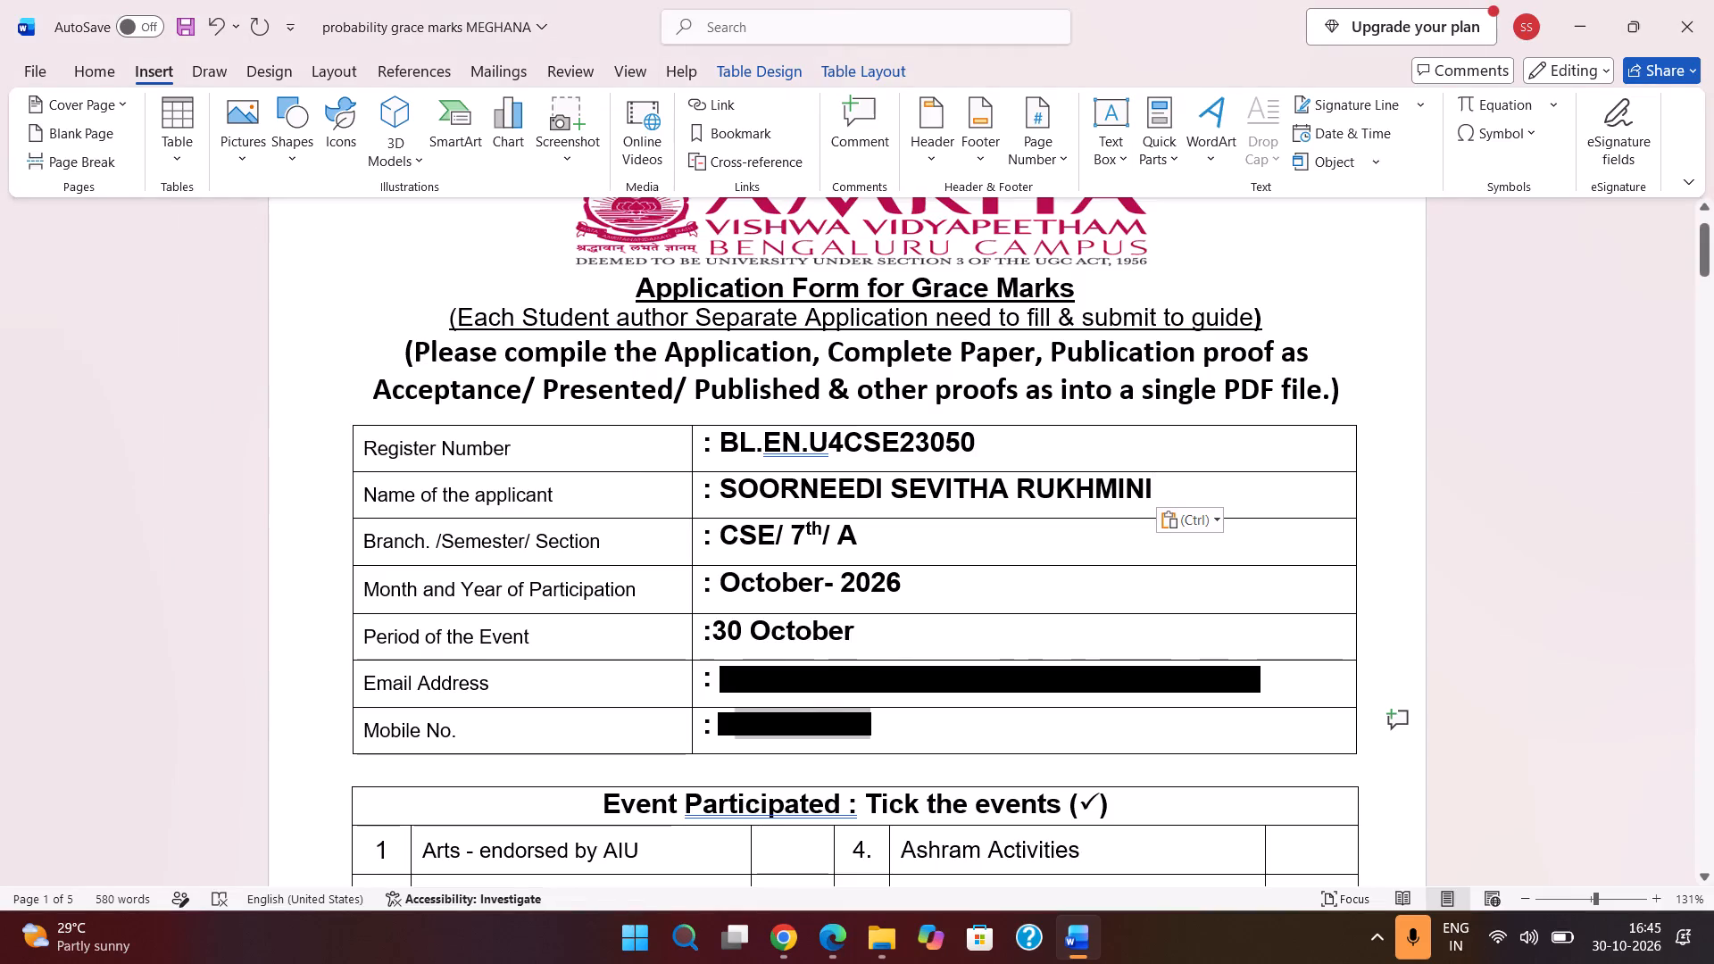
left_click_drag(730, 725, 720, 725)
key("BackSpace")
key("alt+Tab")
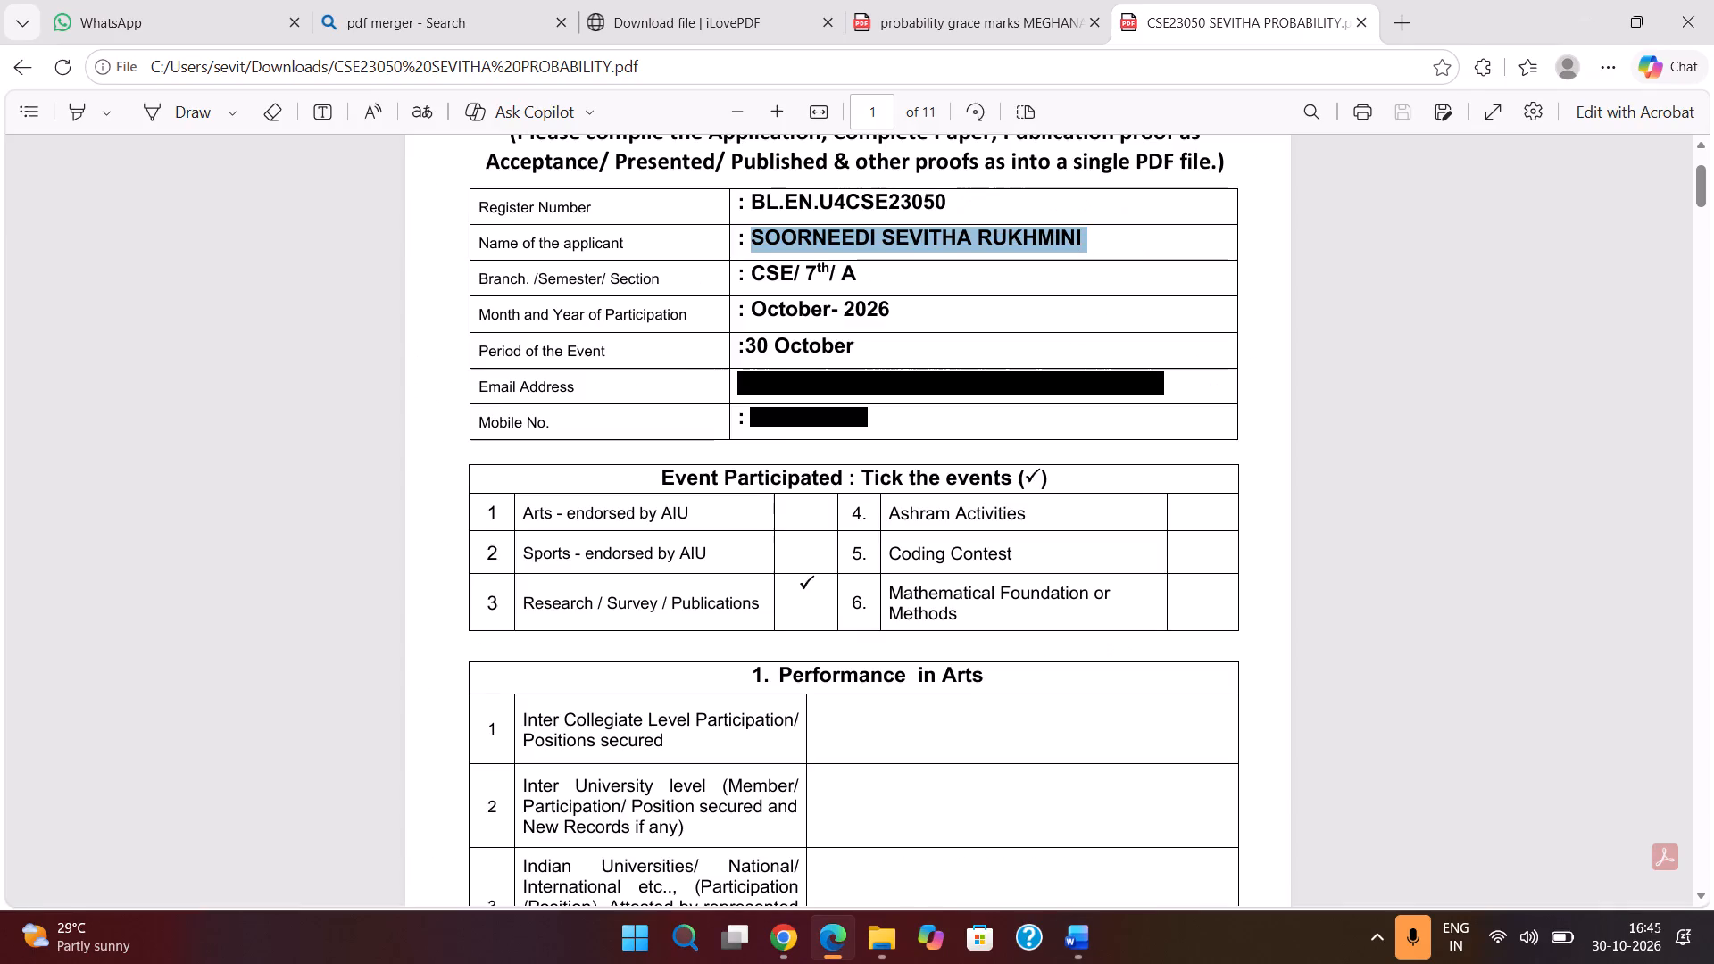
left_click_drag(867, 416, 748, 411)
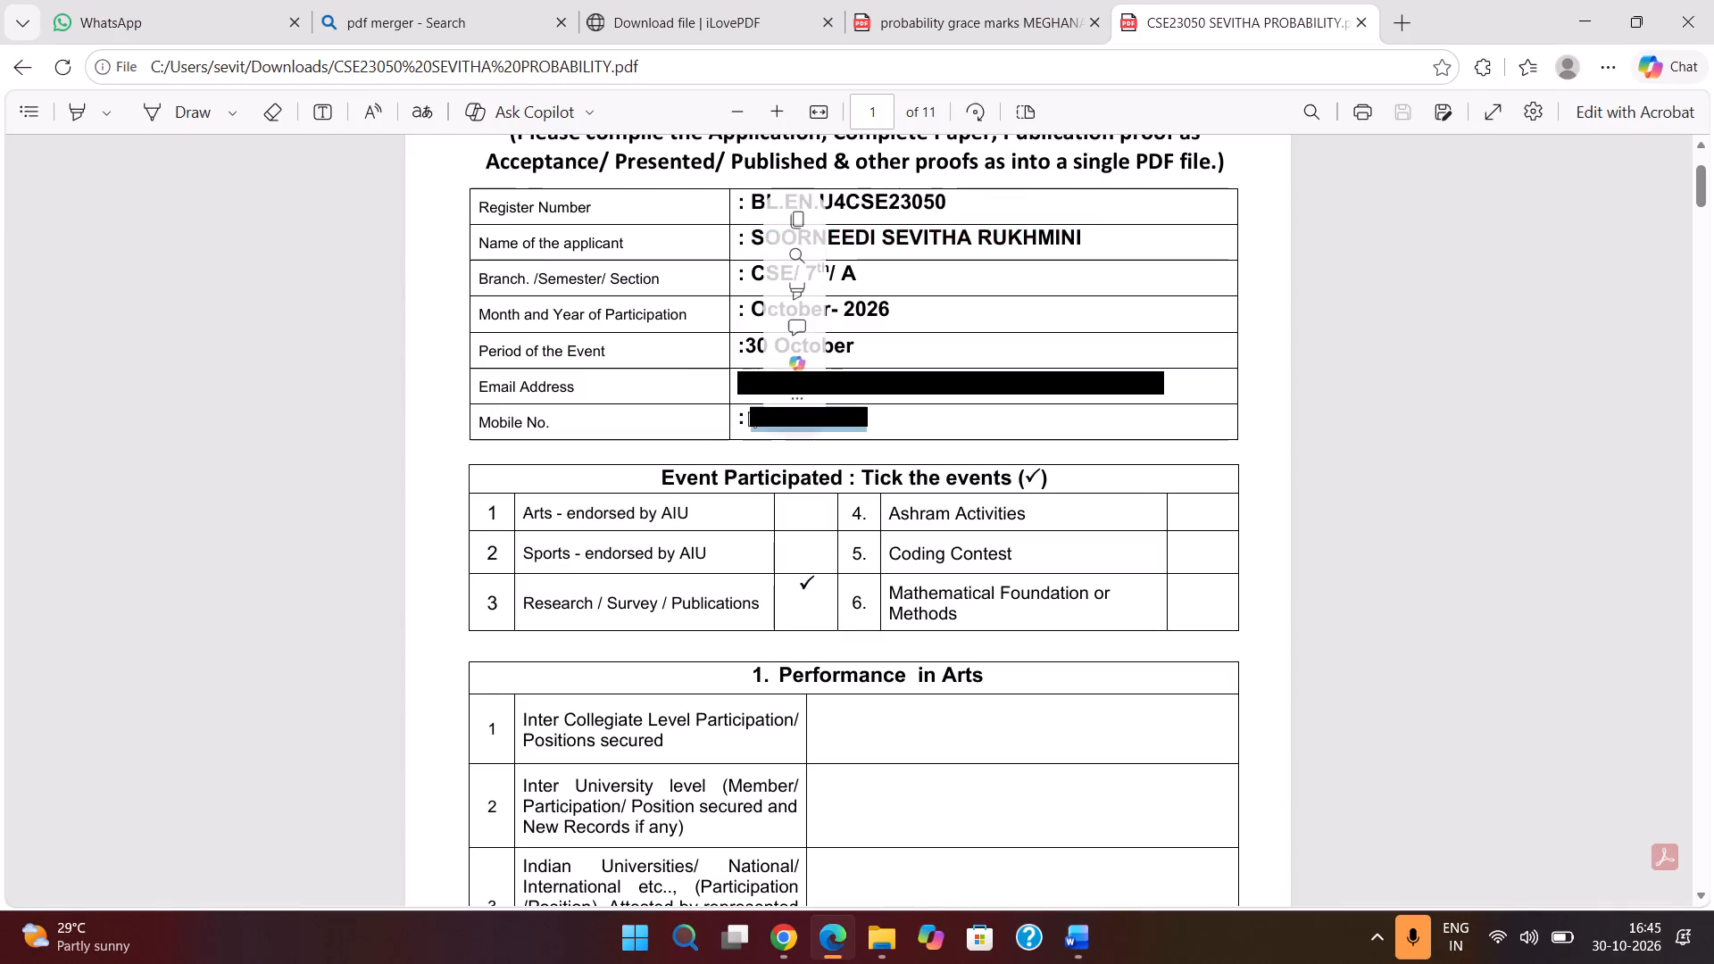
key("ctrl+c")
key("alt+Tab")
key("ctrl+v")
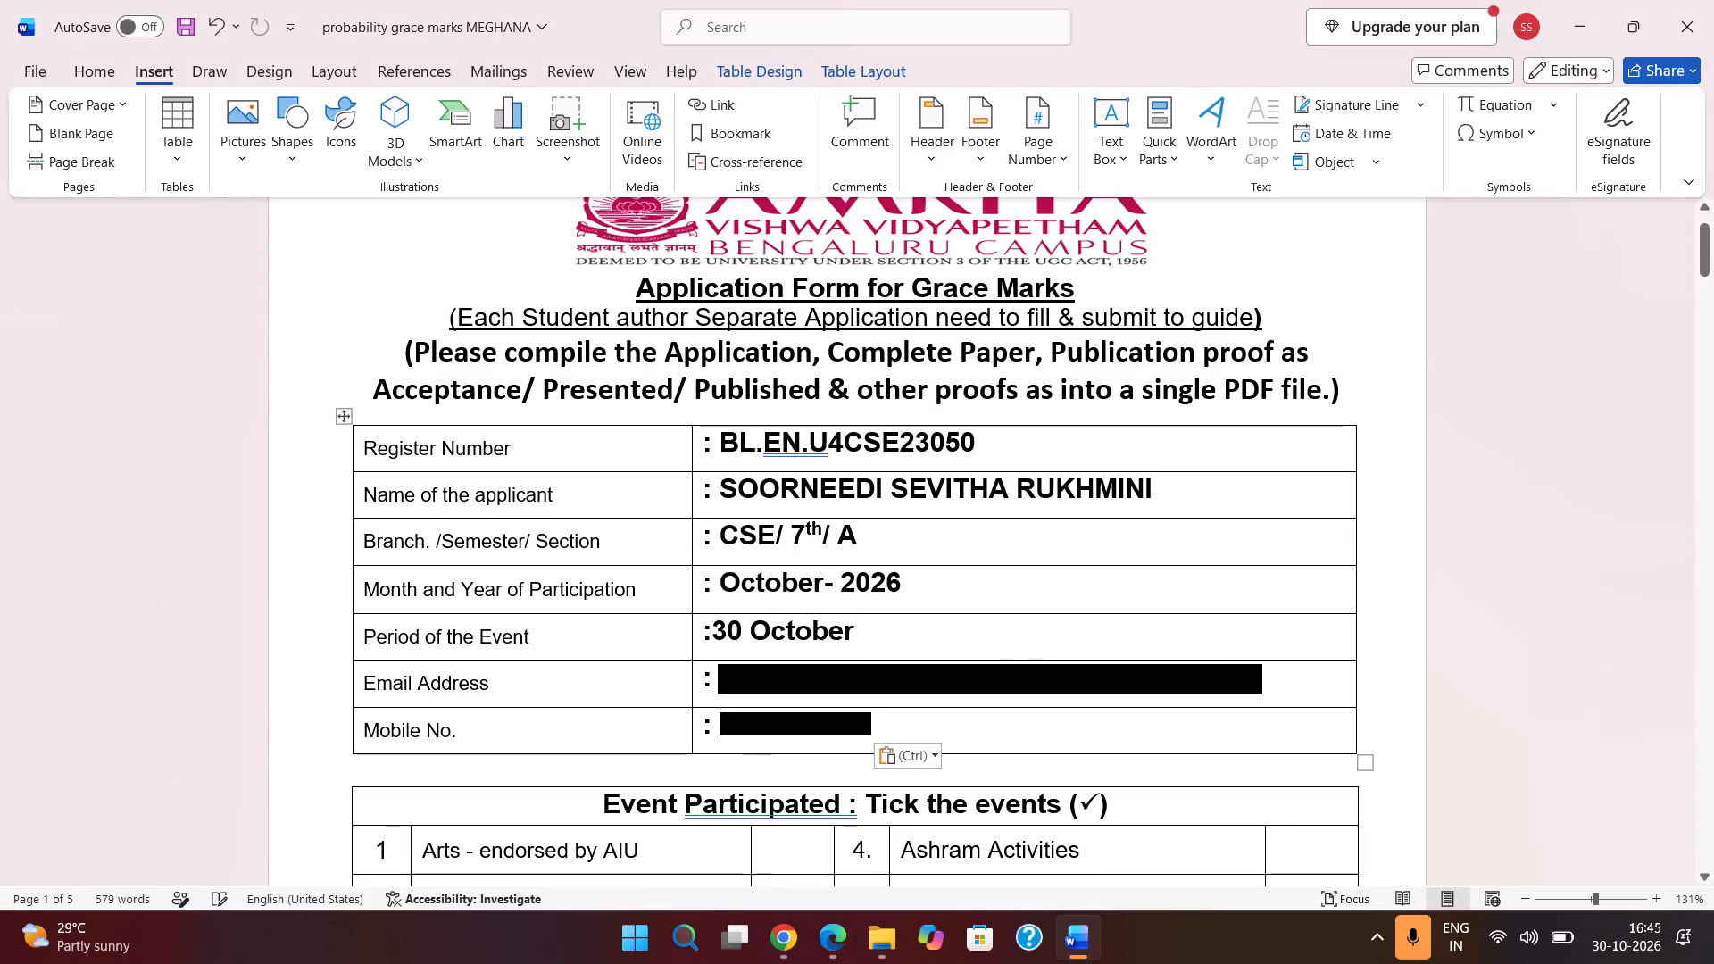
scroll(753, 744, "down", 1)
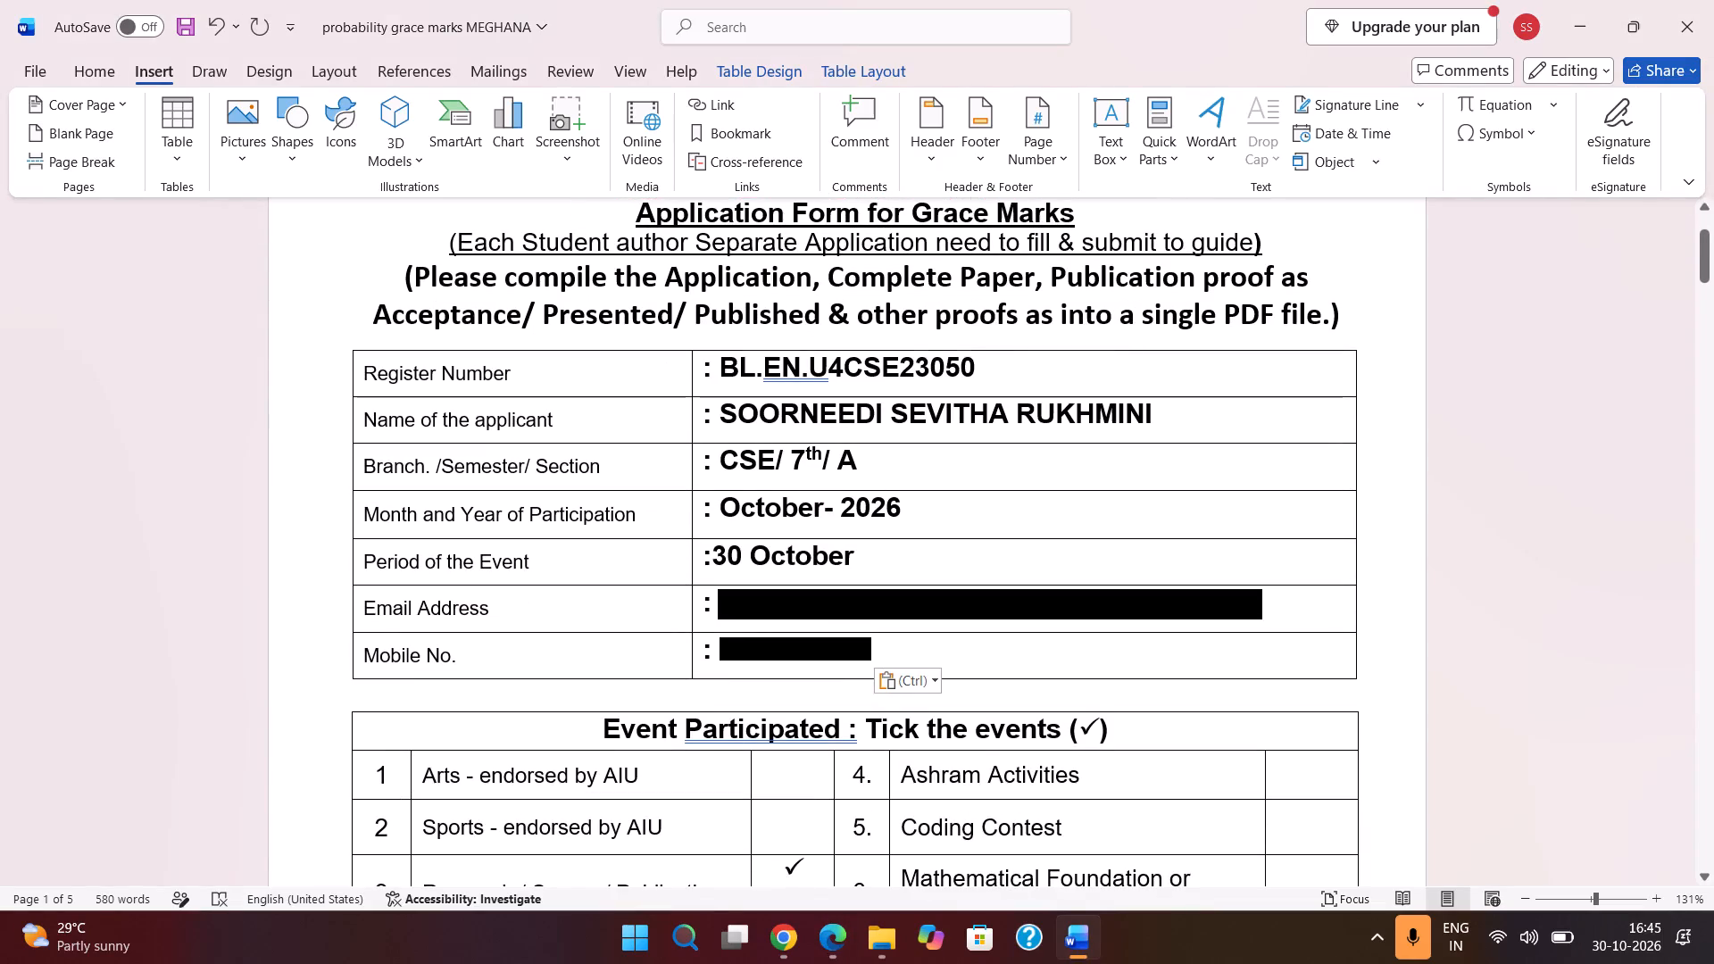
key("alt+Tab")
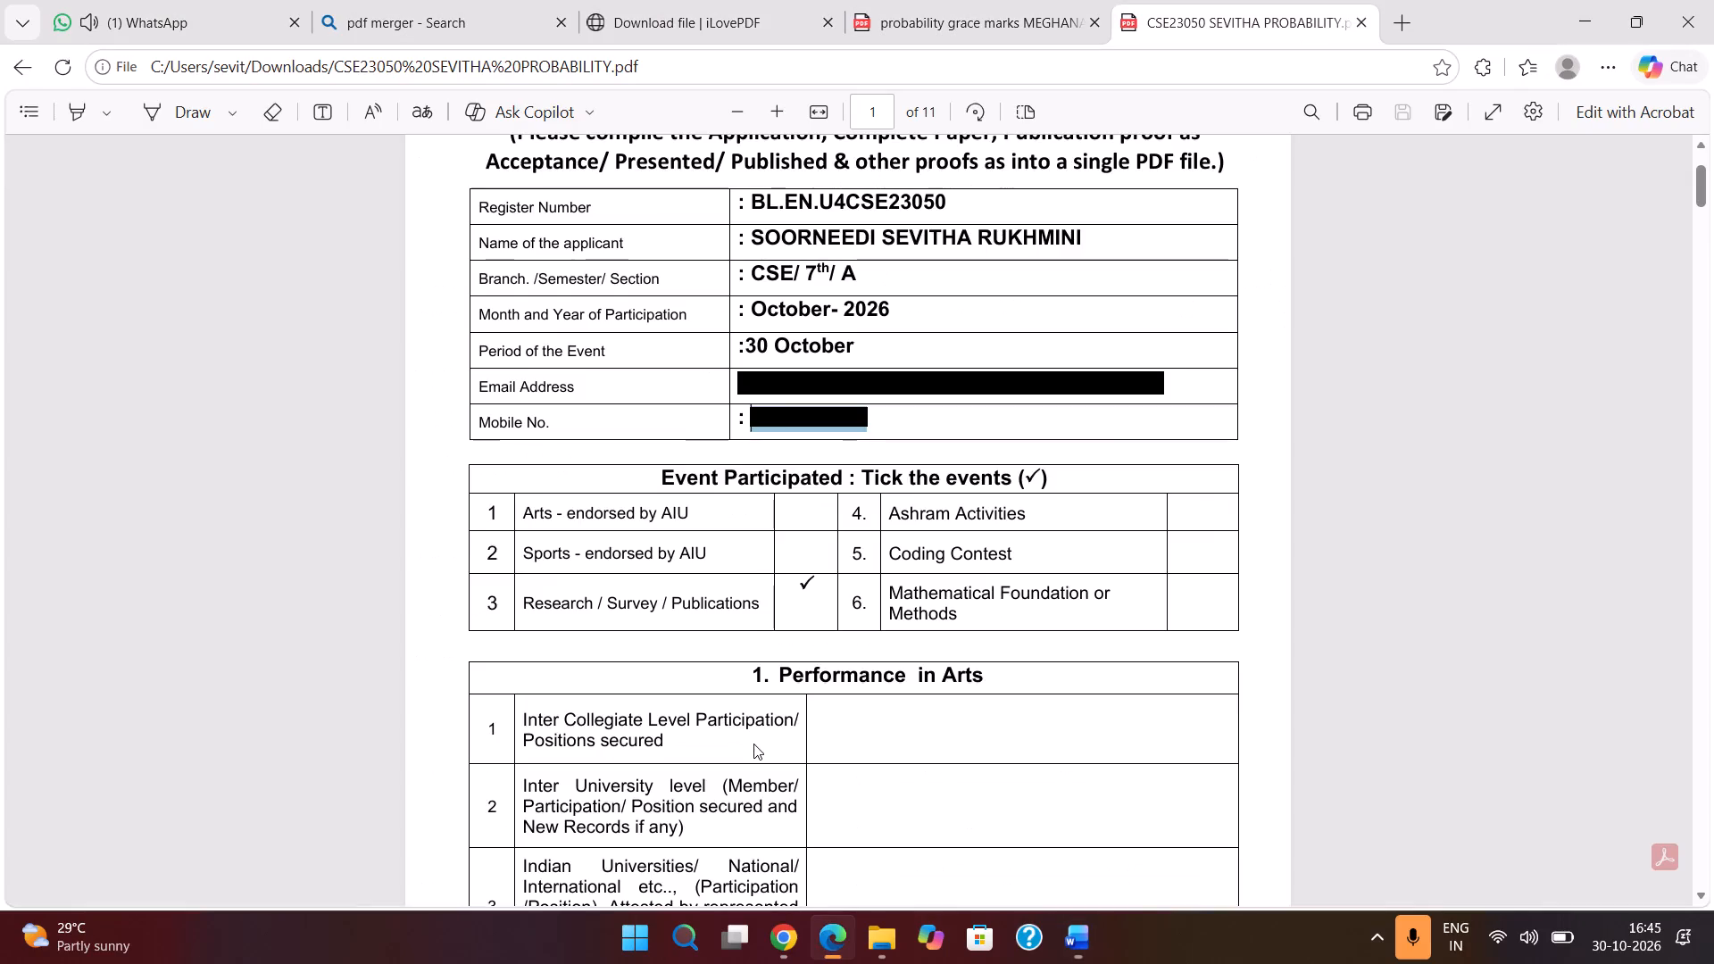
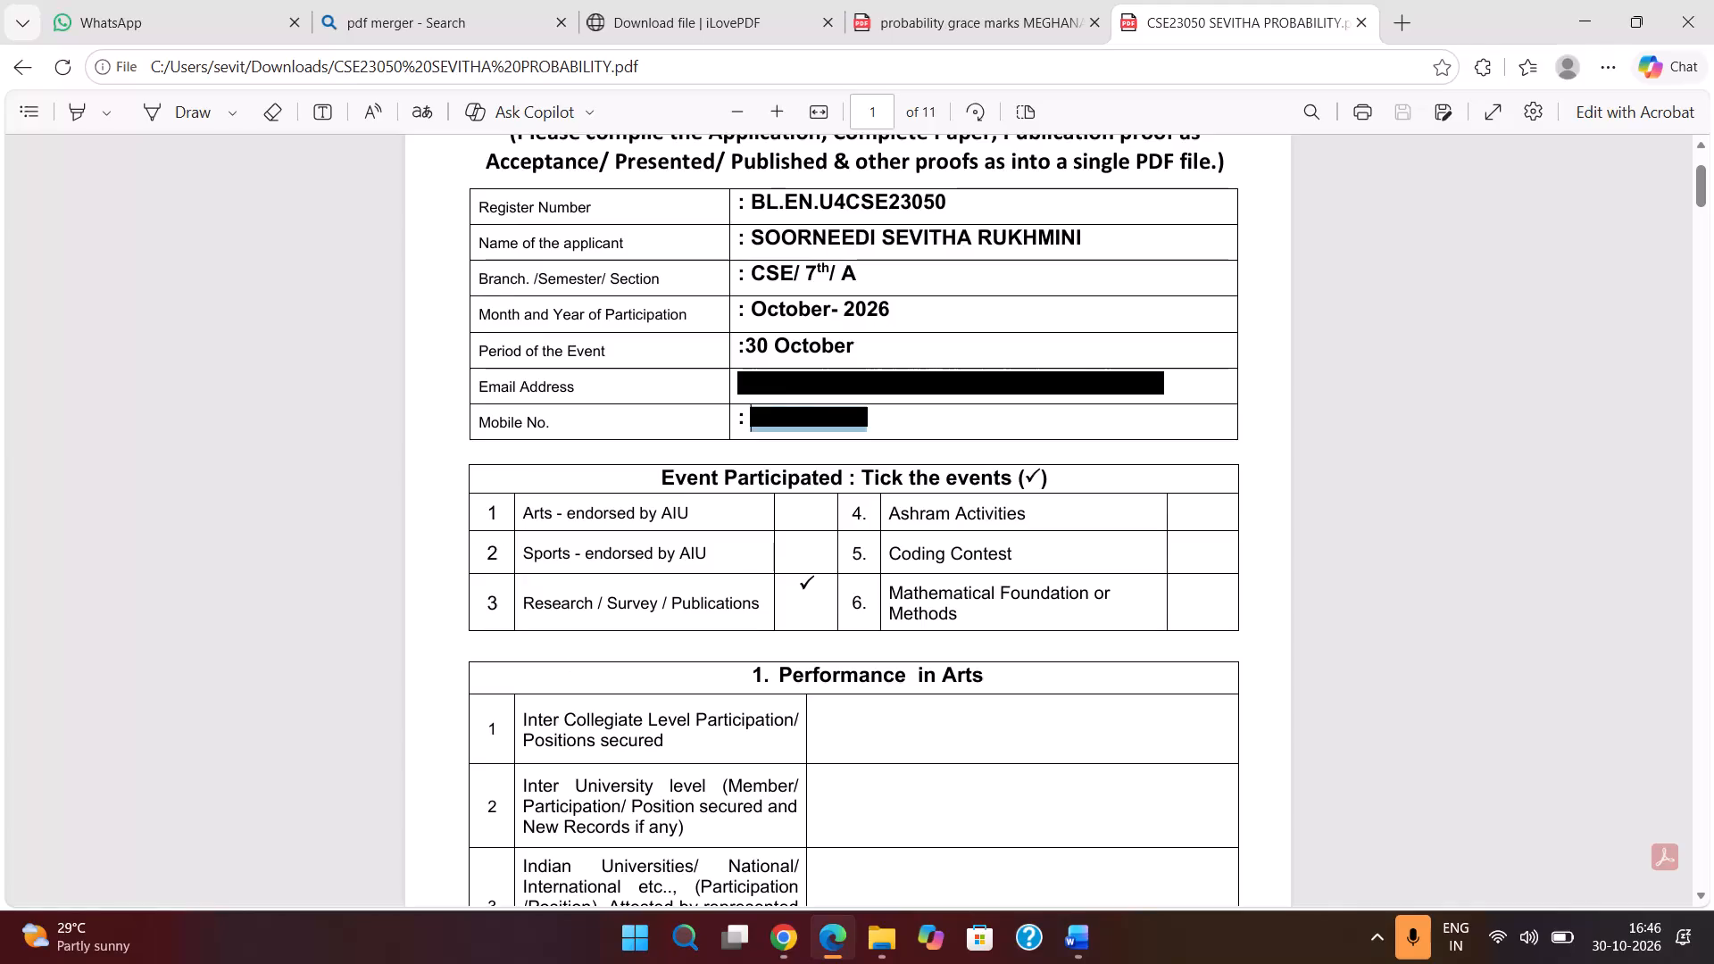
Look through the "SEVITHA PROBABILITY" PDF to check its student signature and certificate section.
scroll(841, 458, "down", 4)
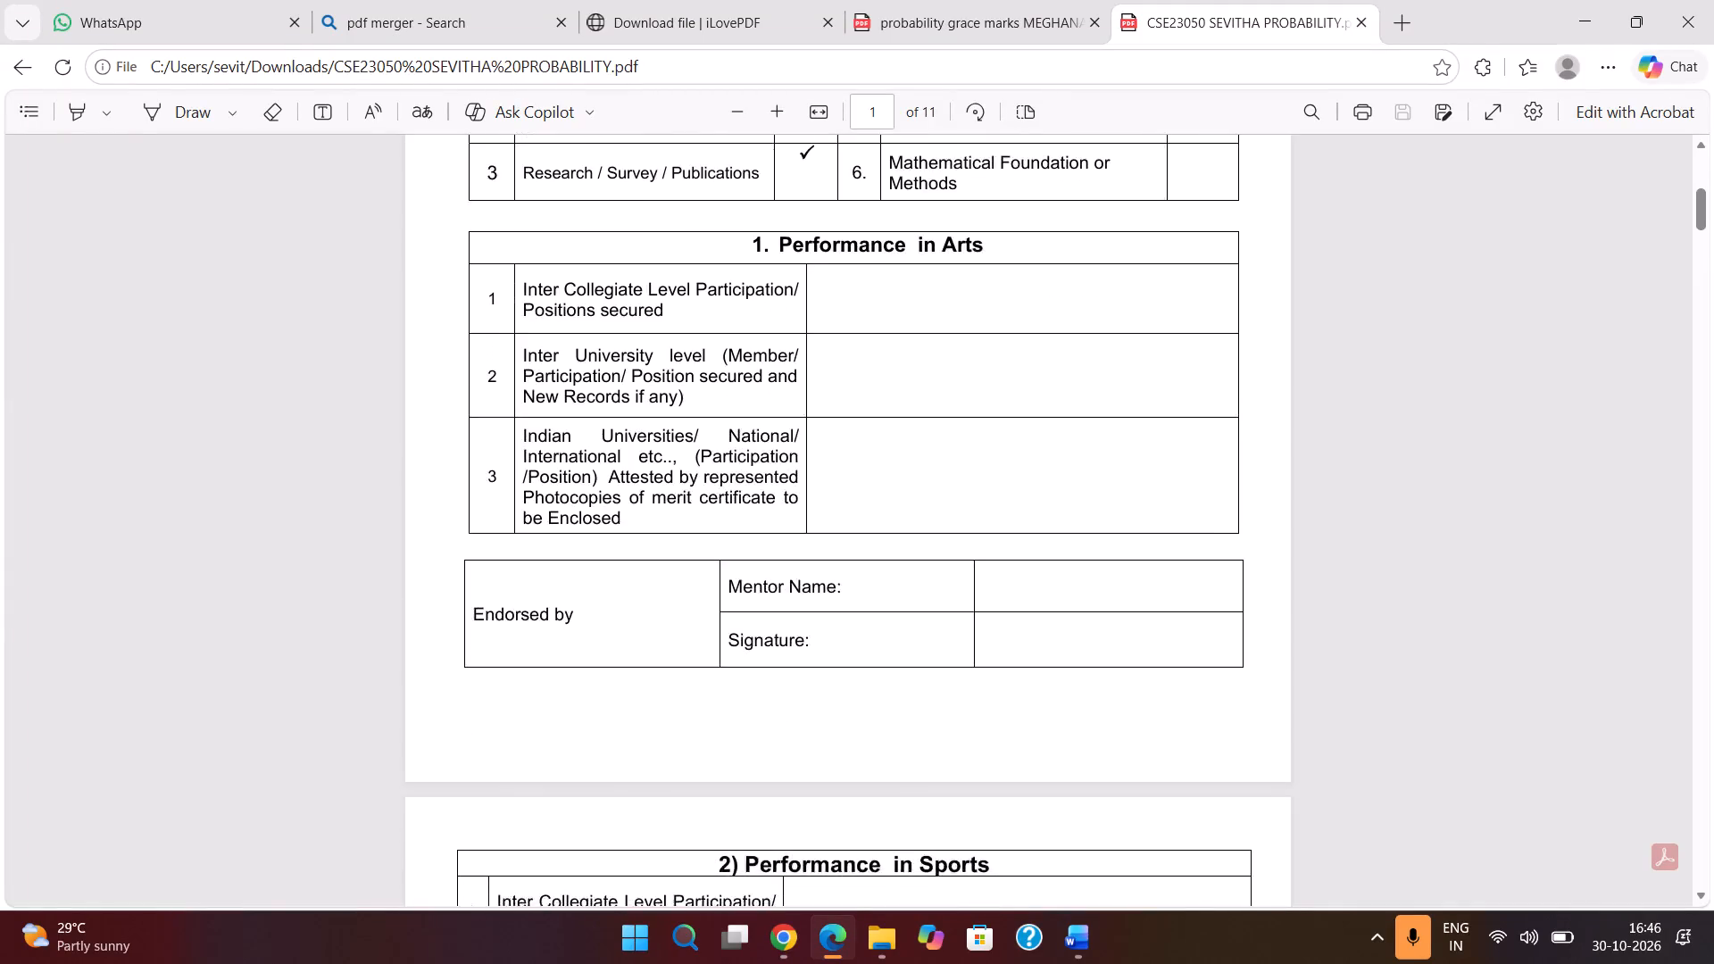
scroll(841, 458, "down", 8)
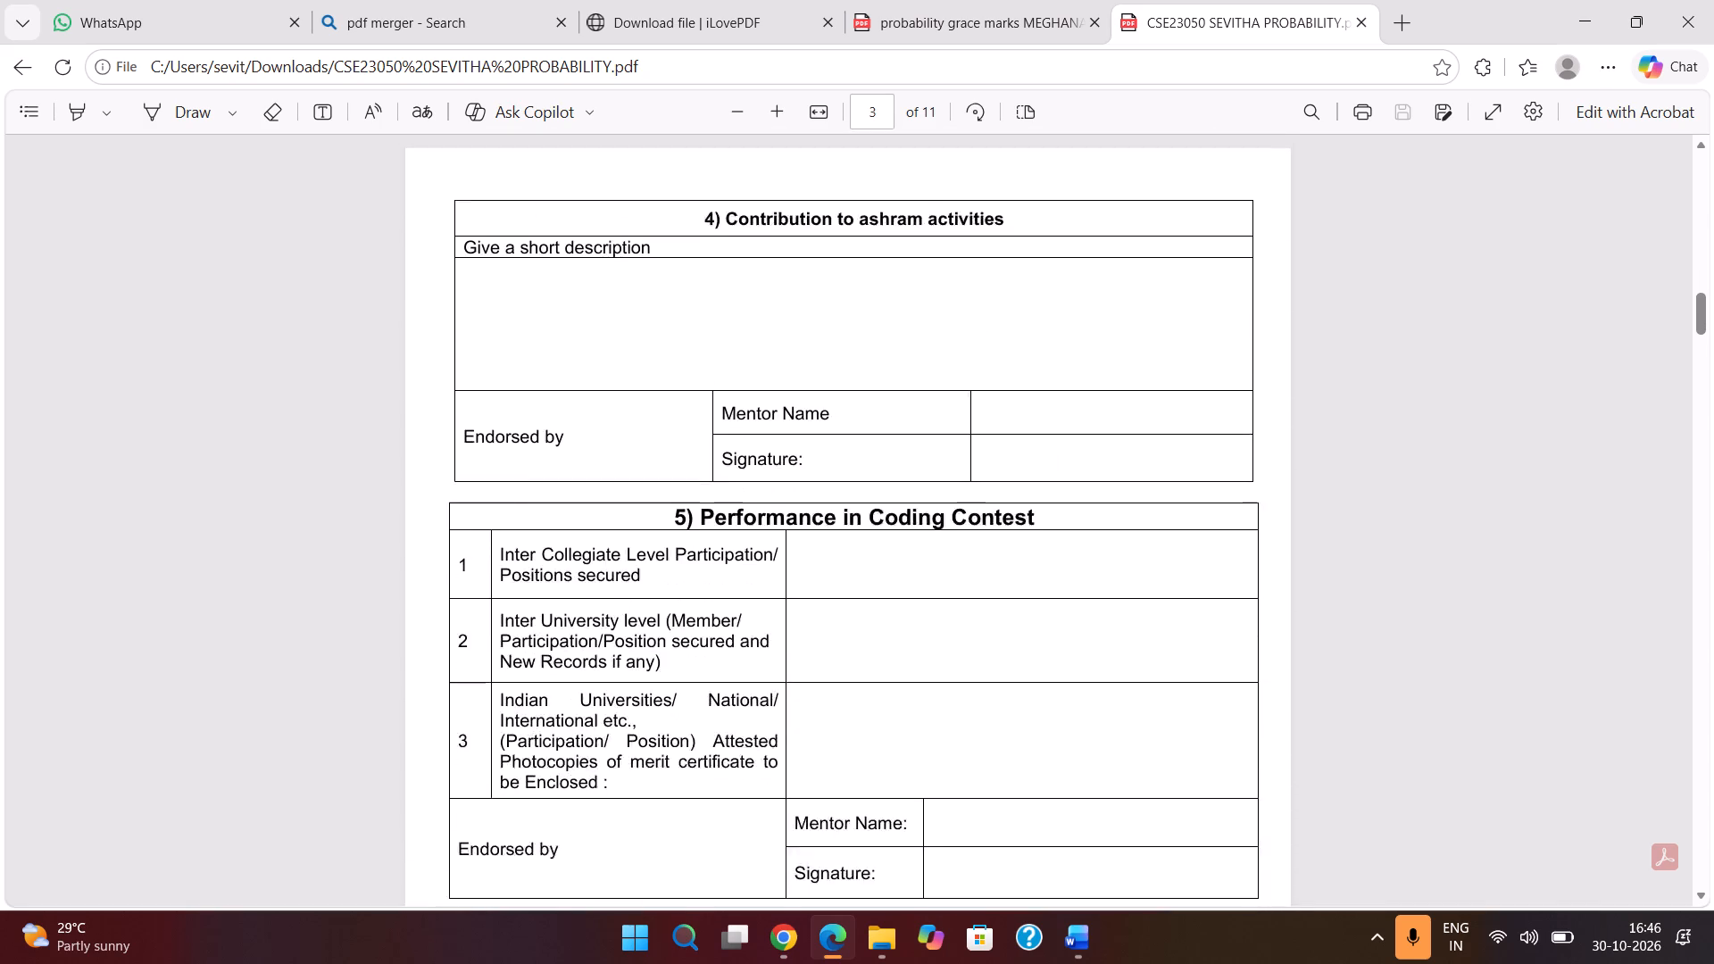
scroll(841, 458, "down", 5)
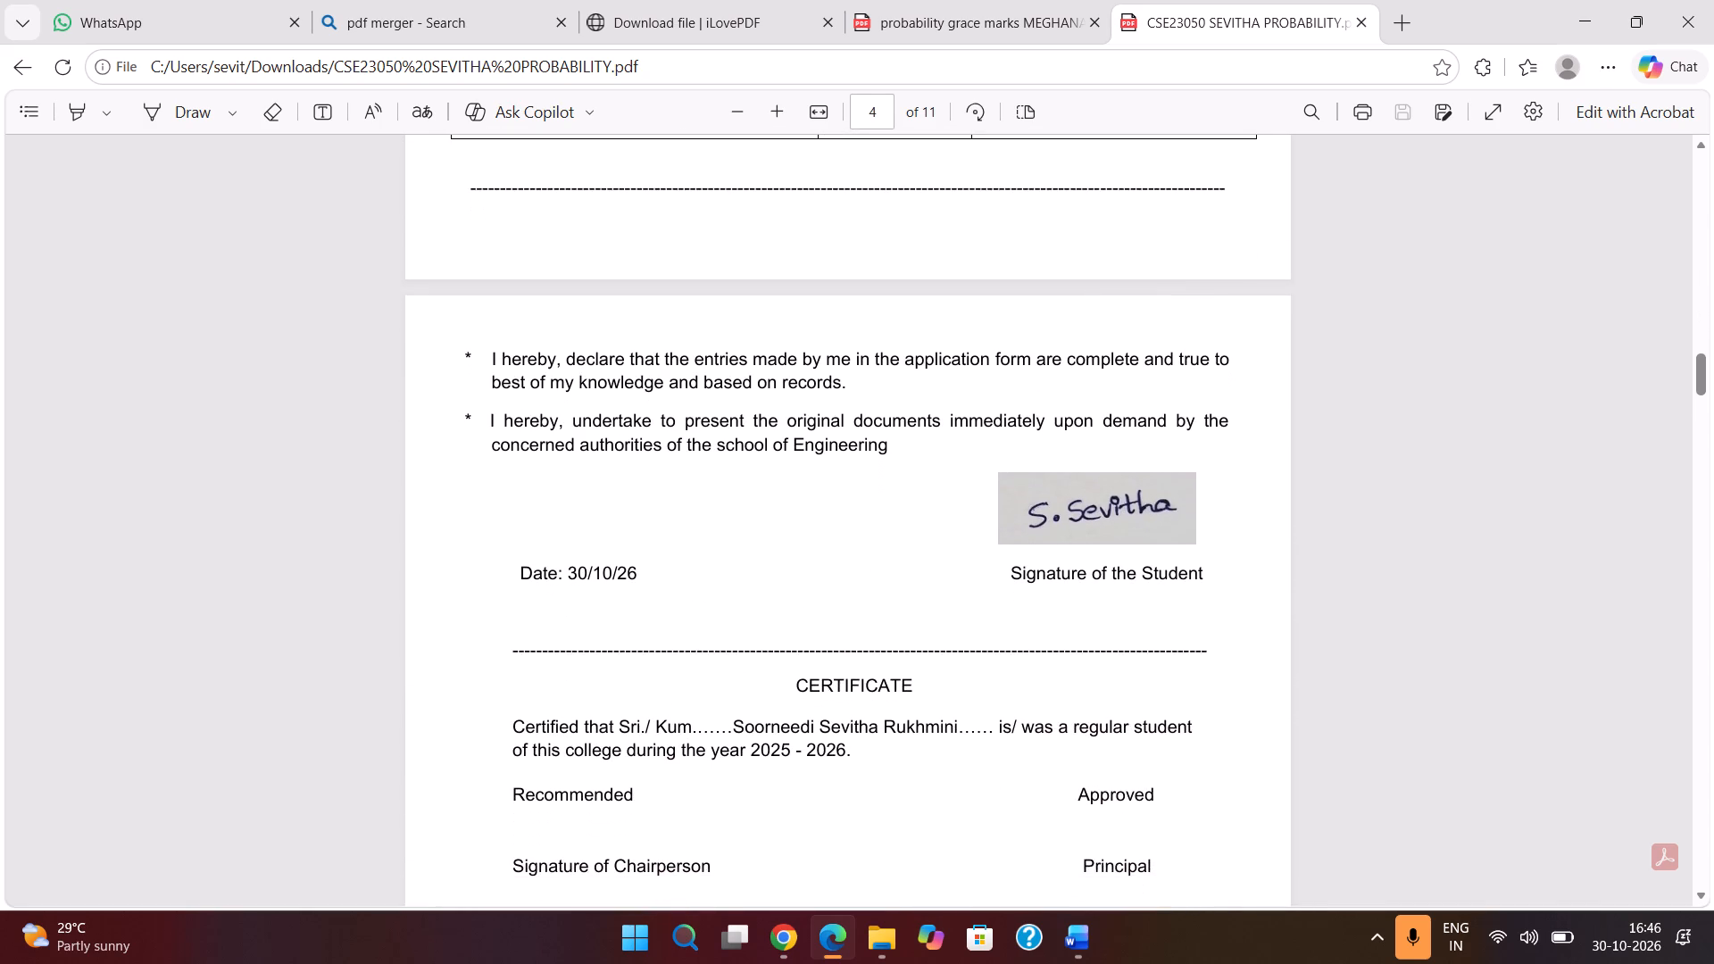
scroll(841, 458, "down", 1)
scroll(1041, 536, "down", 1)
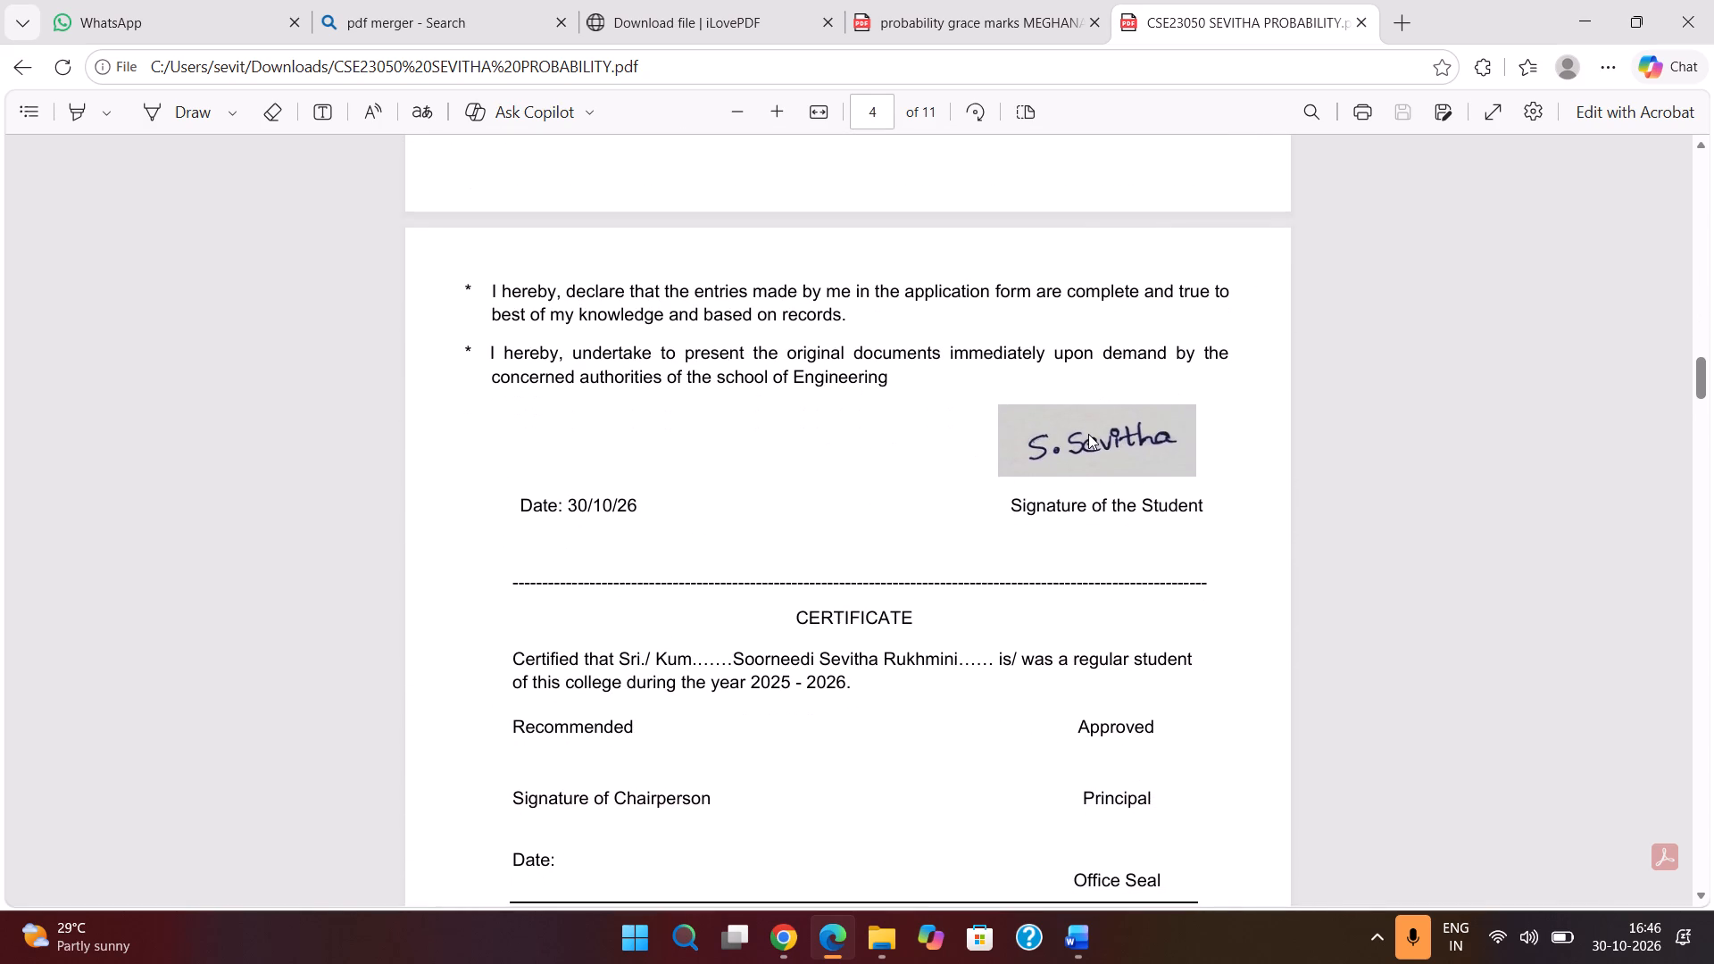
left_click(1088, 434)
In the Word application form, delete the existing signature image above Signature of the Student.
left_click(1073, 934)
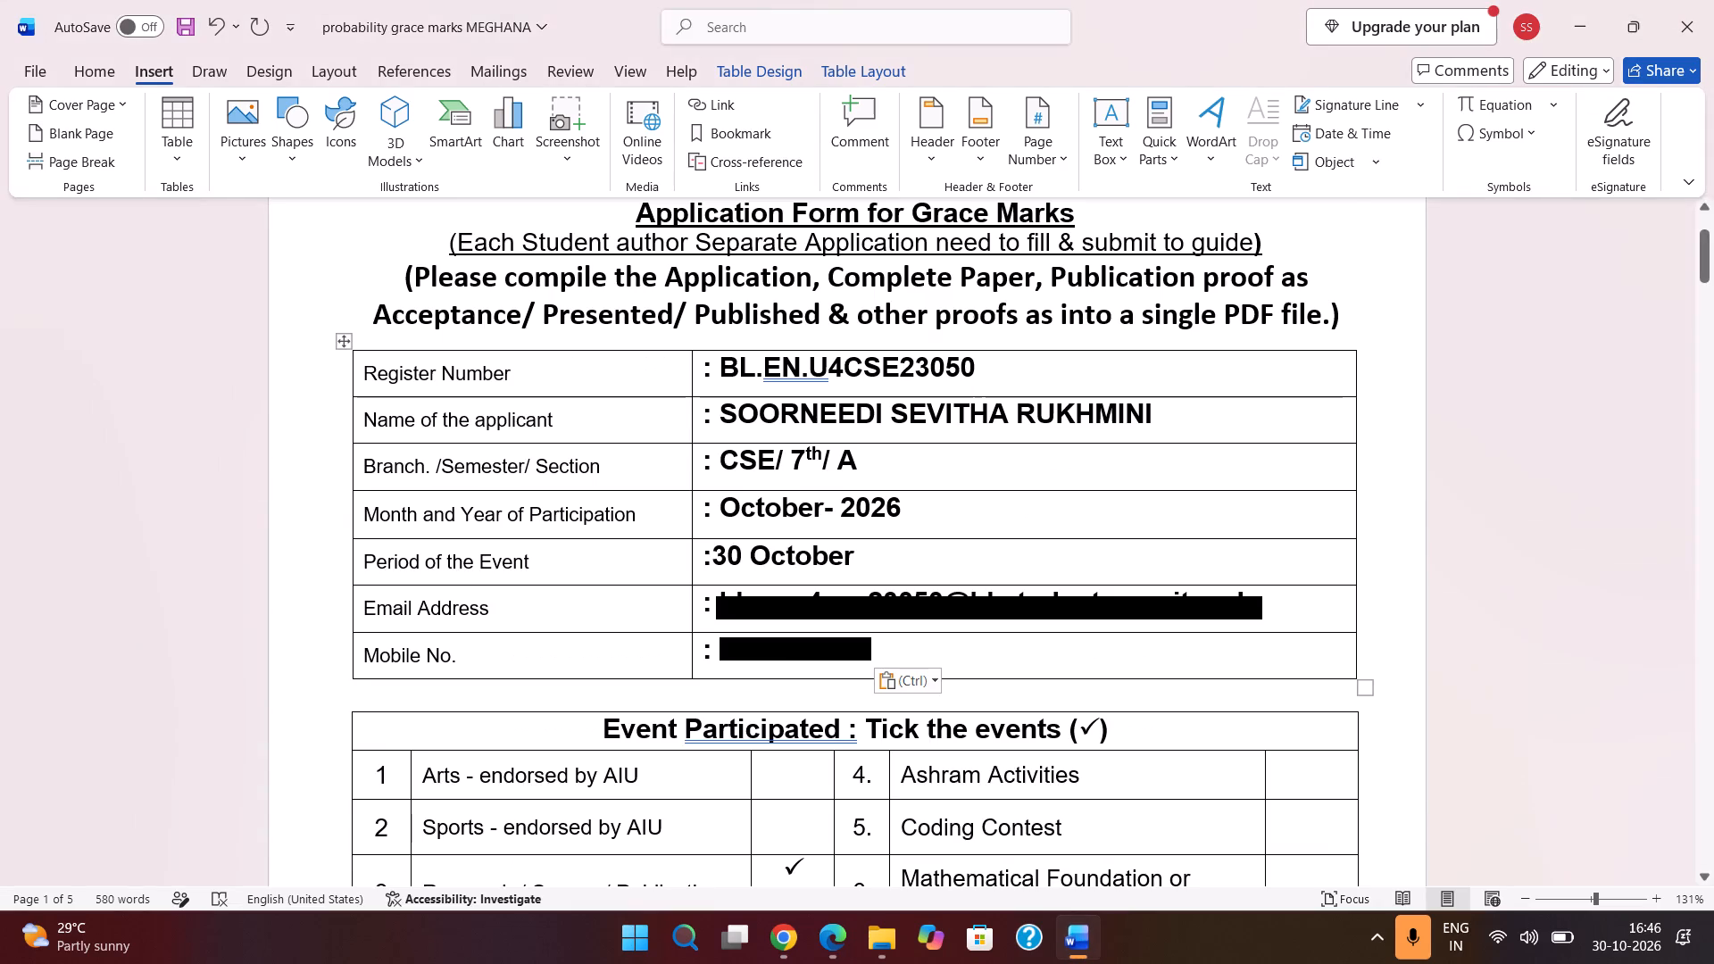
scroll(952, 663, "down", 10)
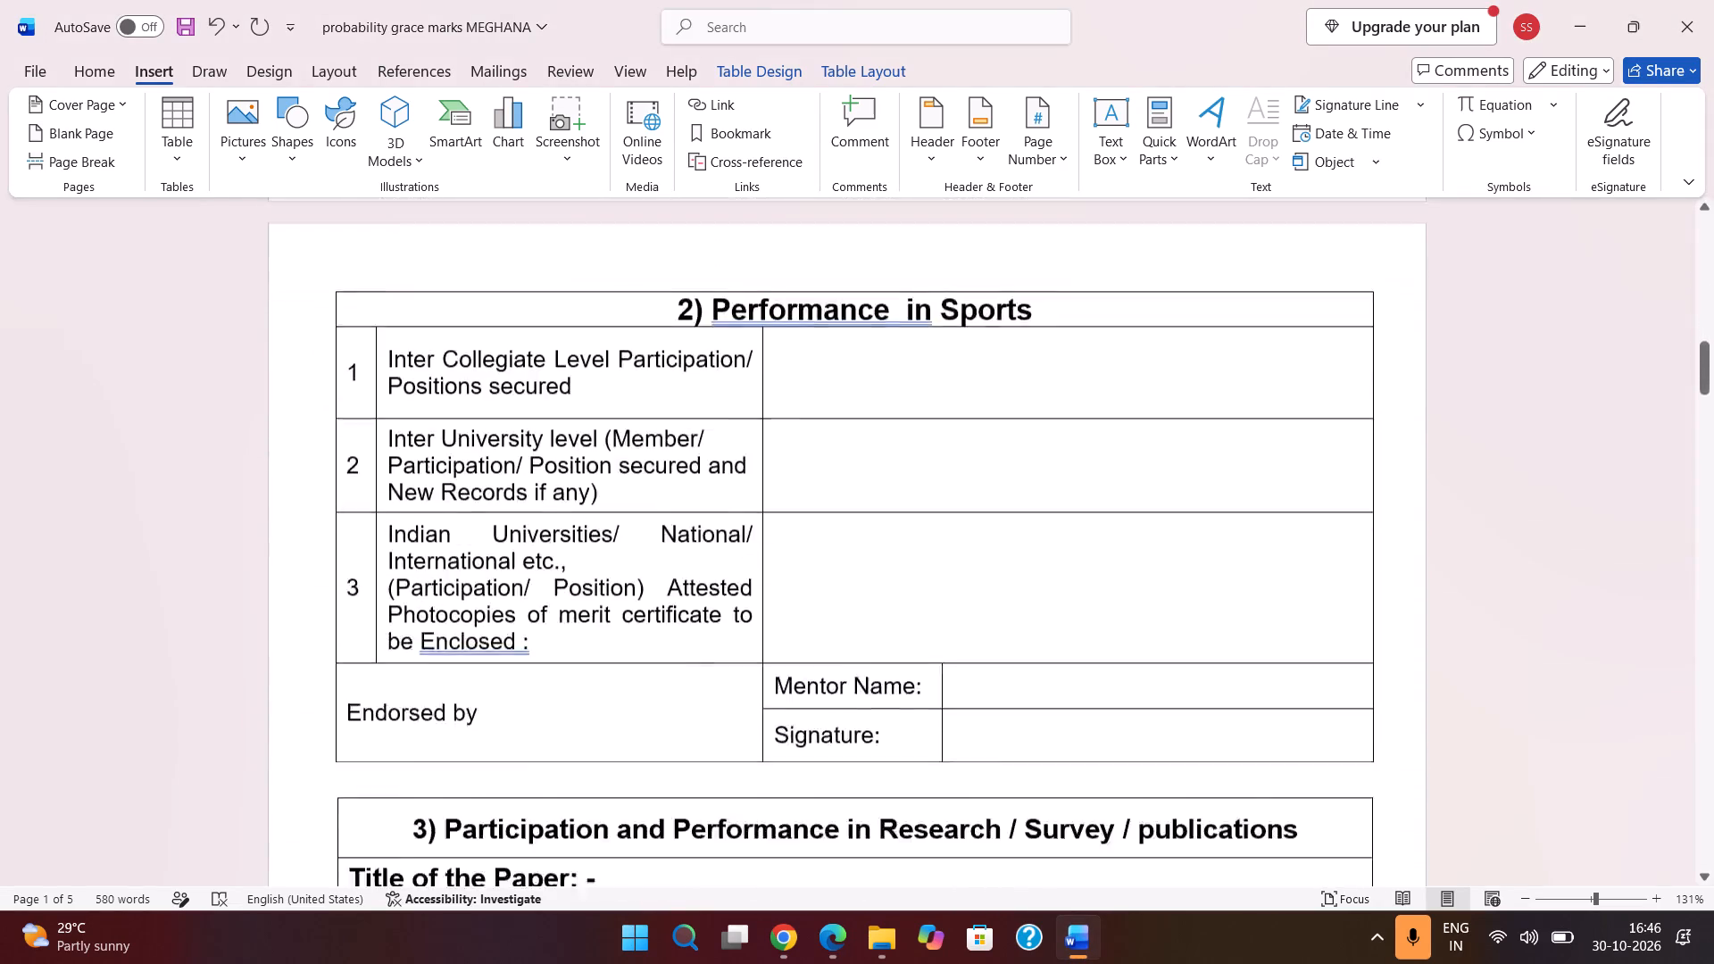
scroll(952, 663, "down", 5)
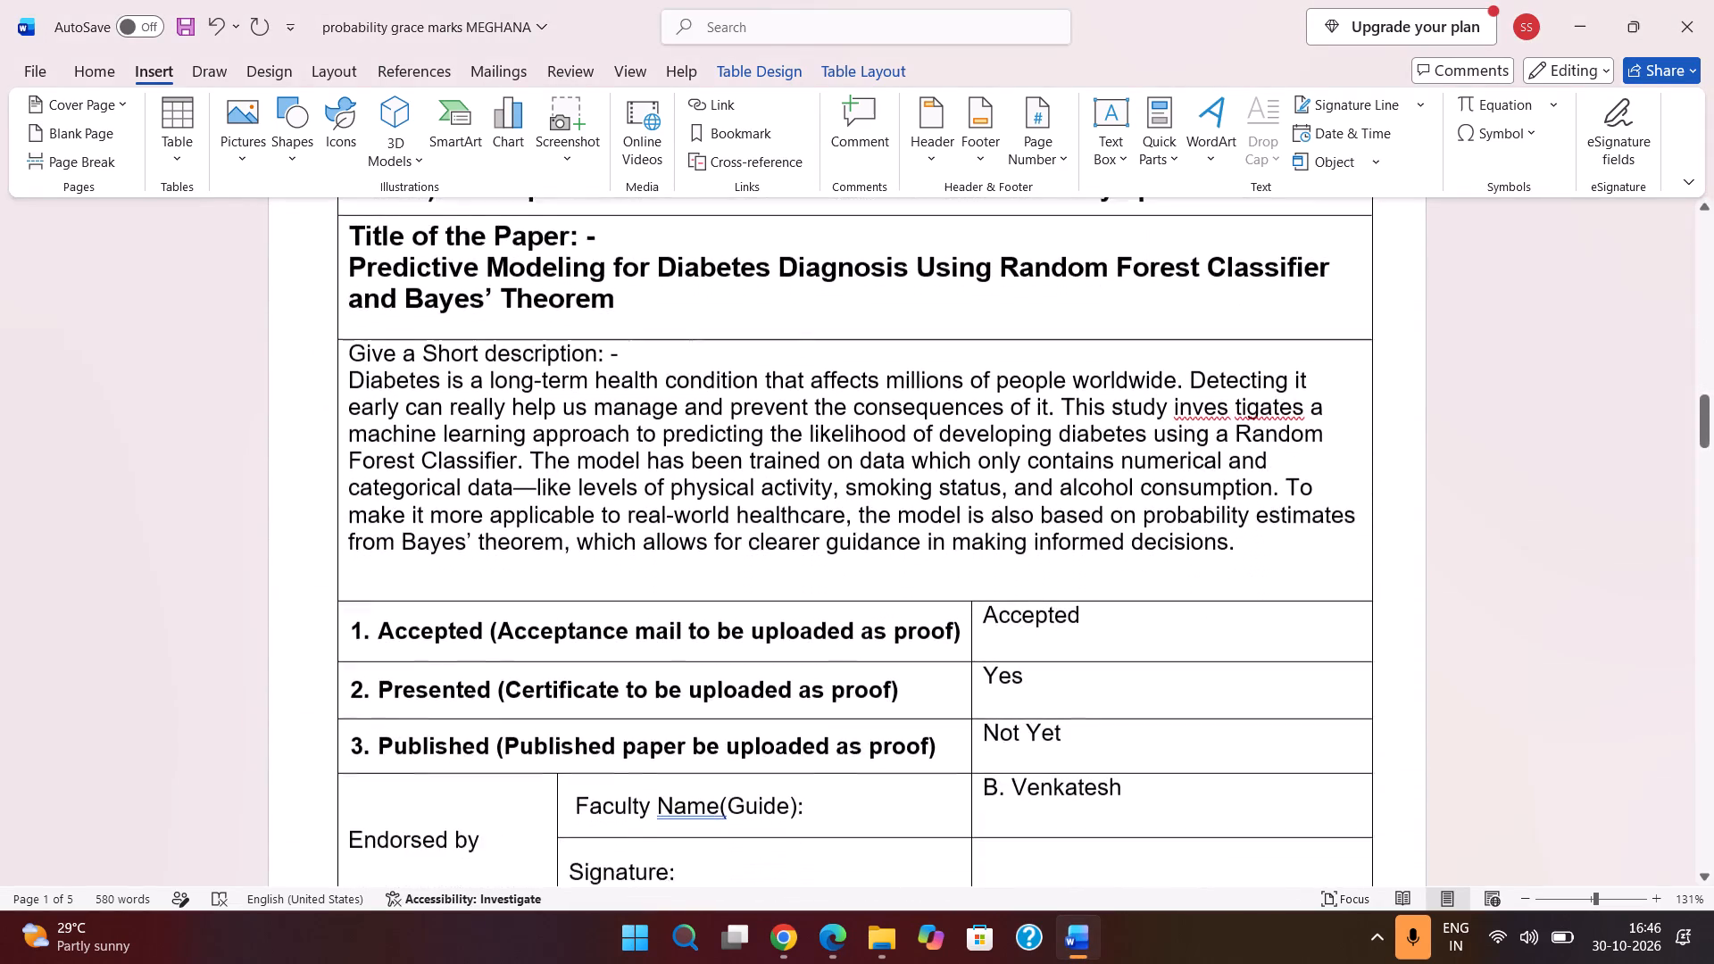
scroll(952, 663, "down", 7)
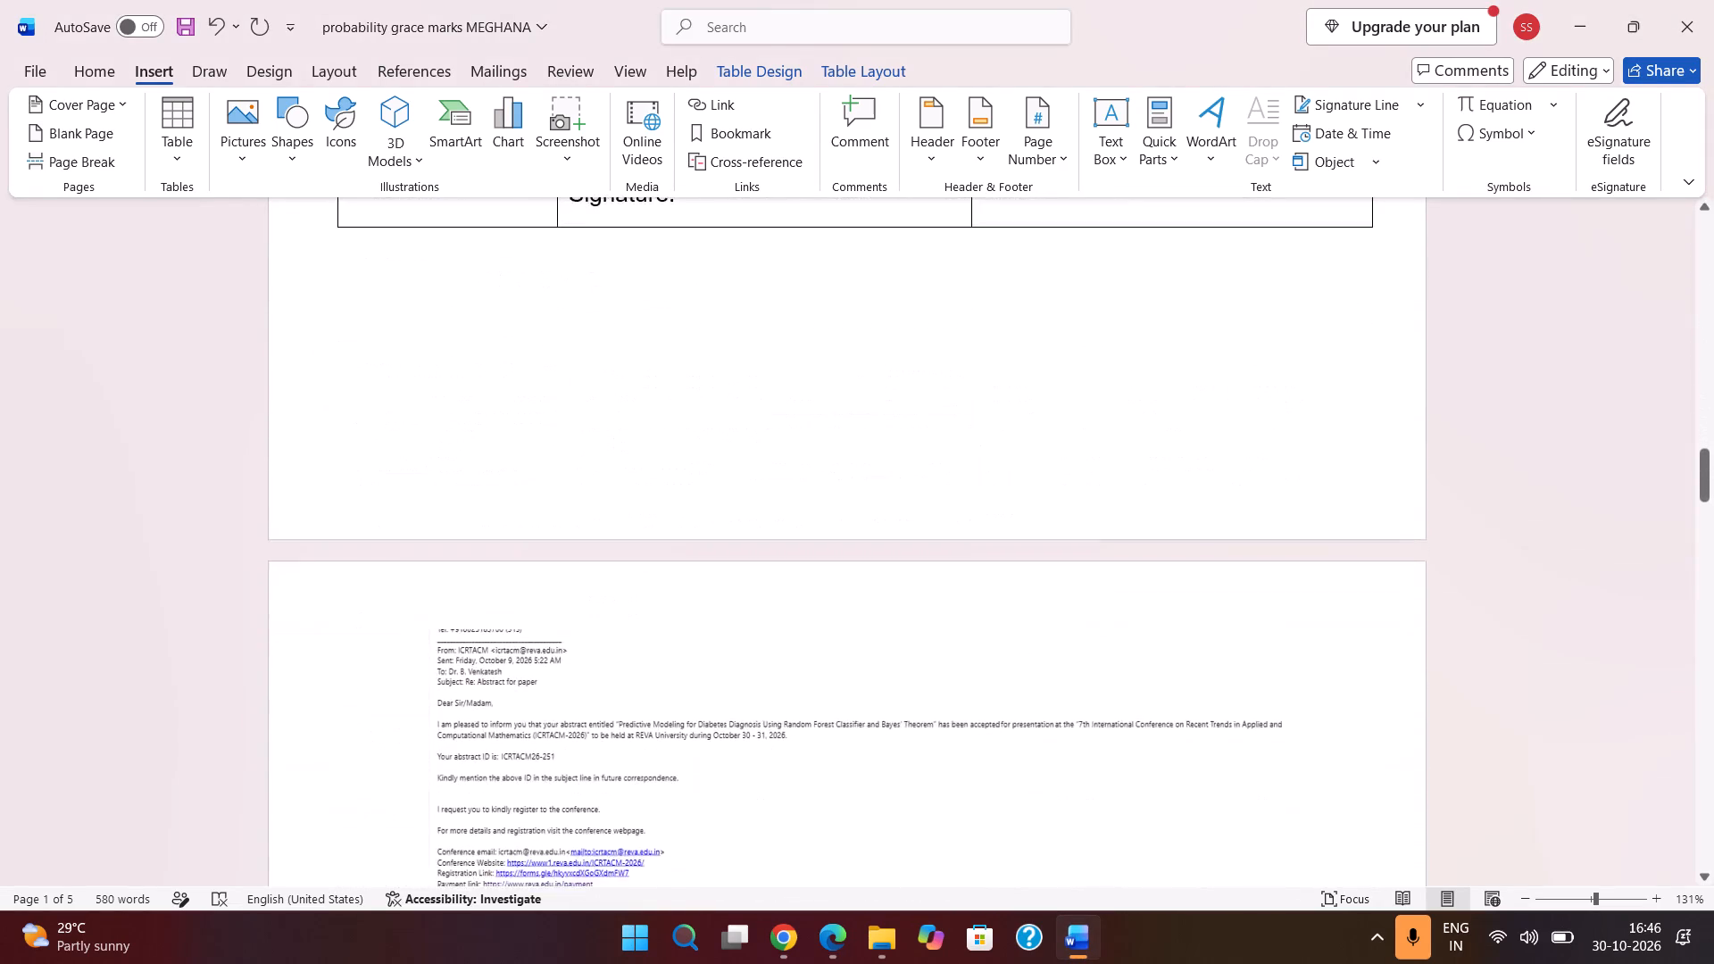
scroll(952, 663, "down", 7)
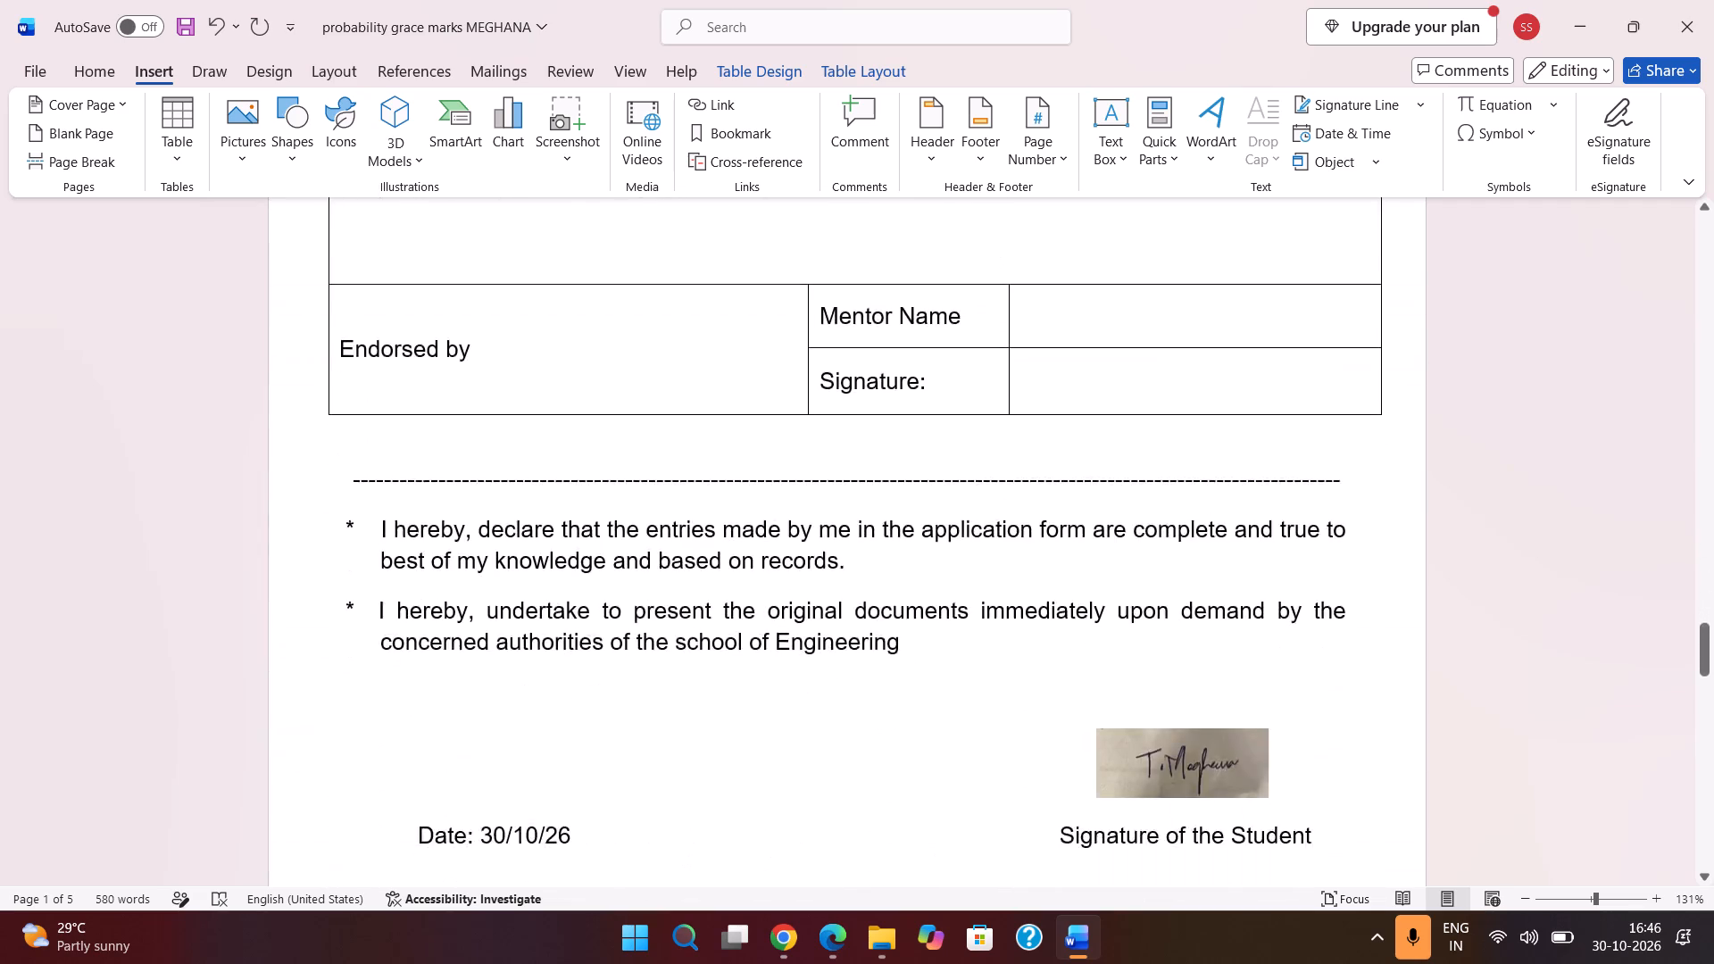
scroll(952, 663, "down", 1)
left_click(1138, 448)
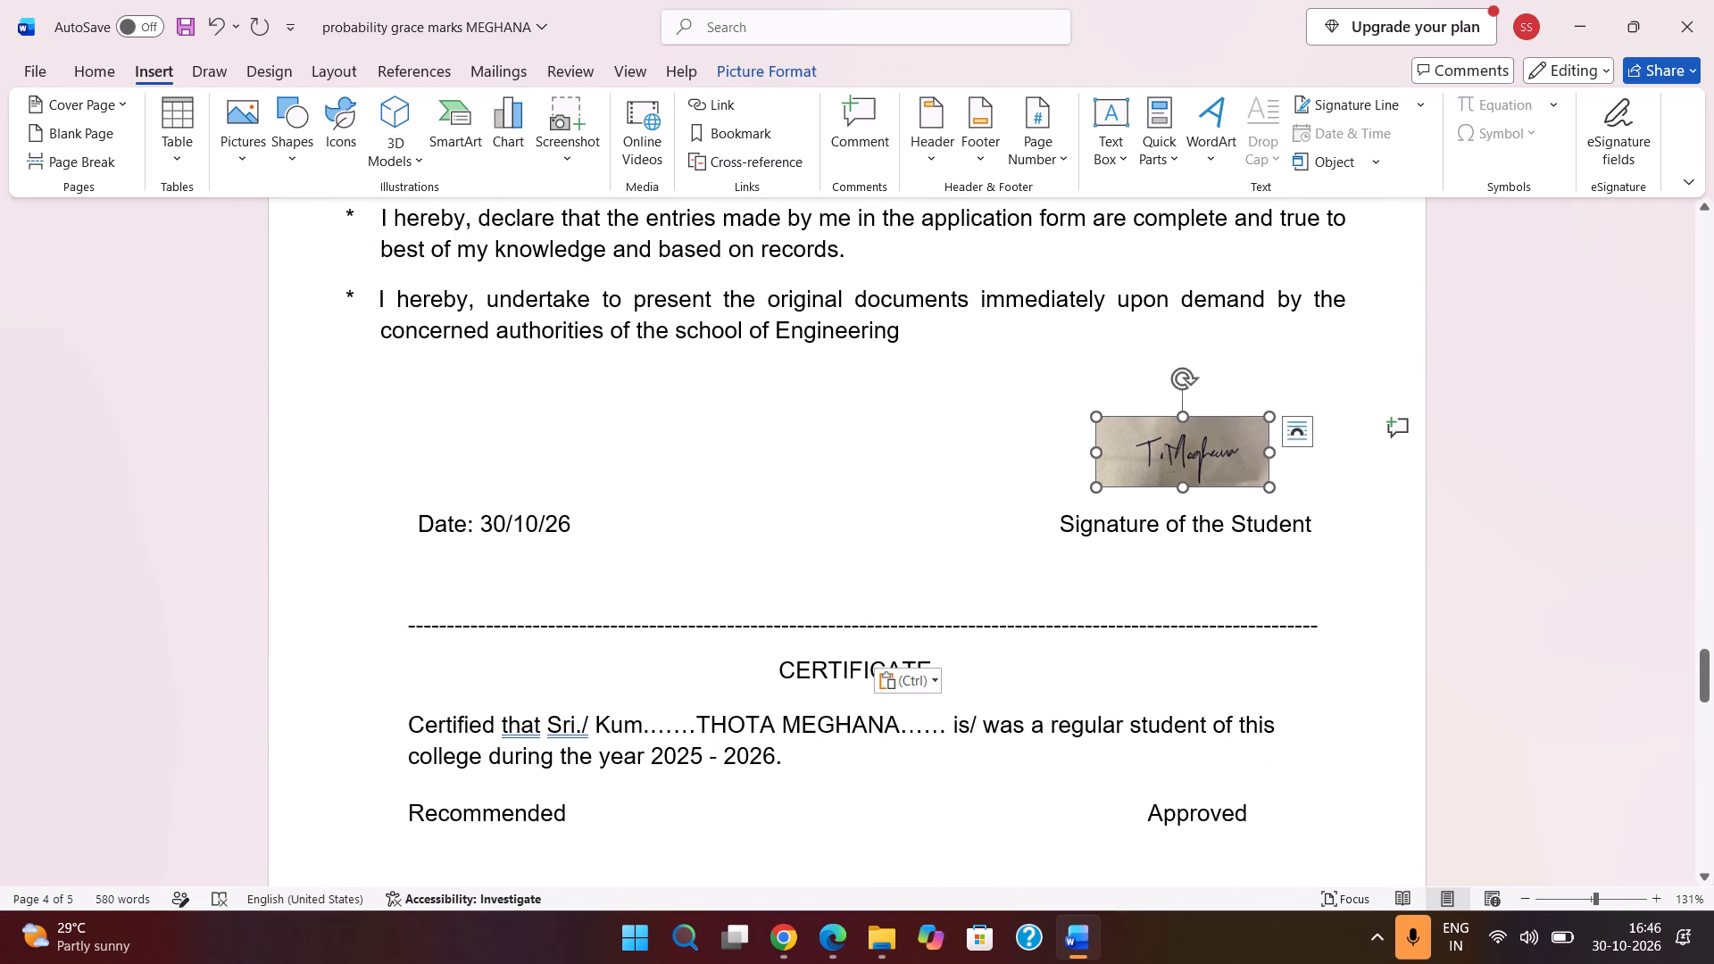
key("Delete")
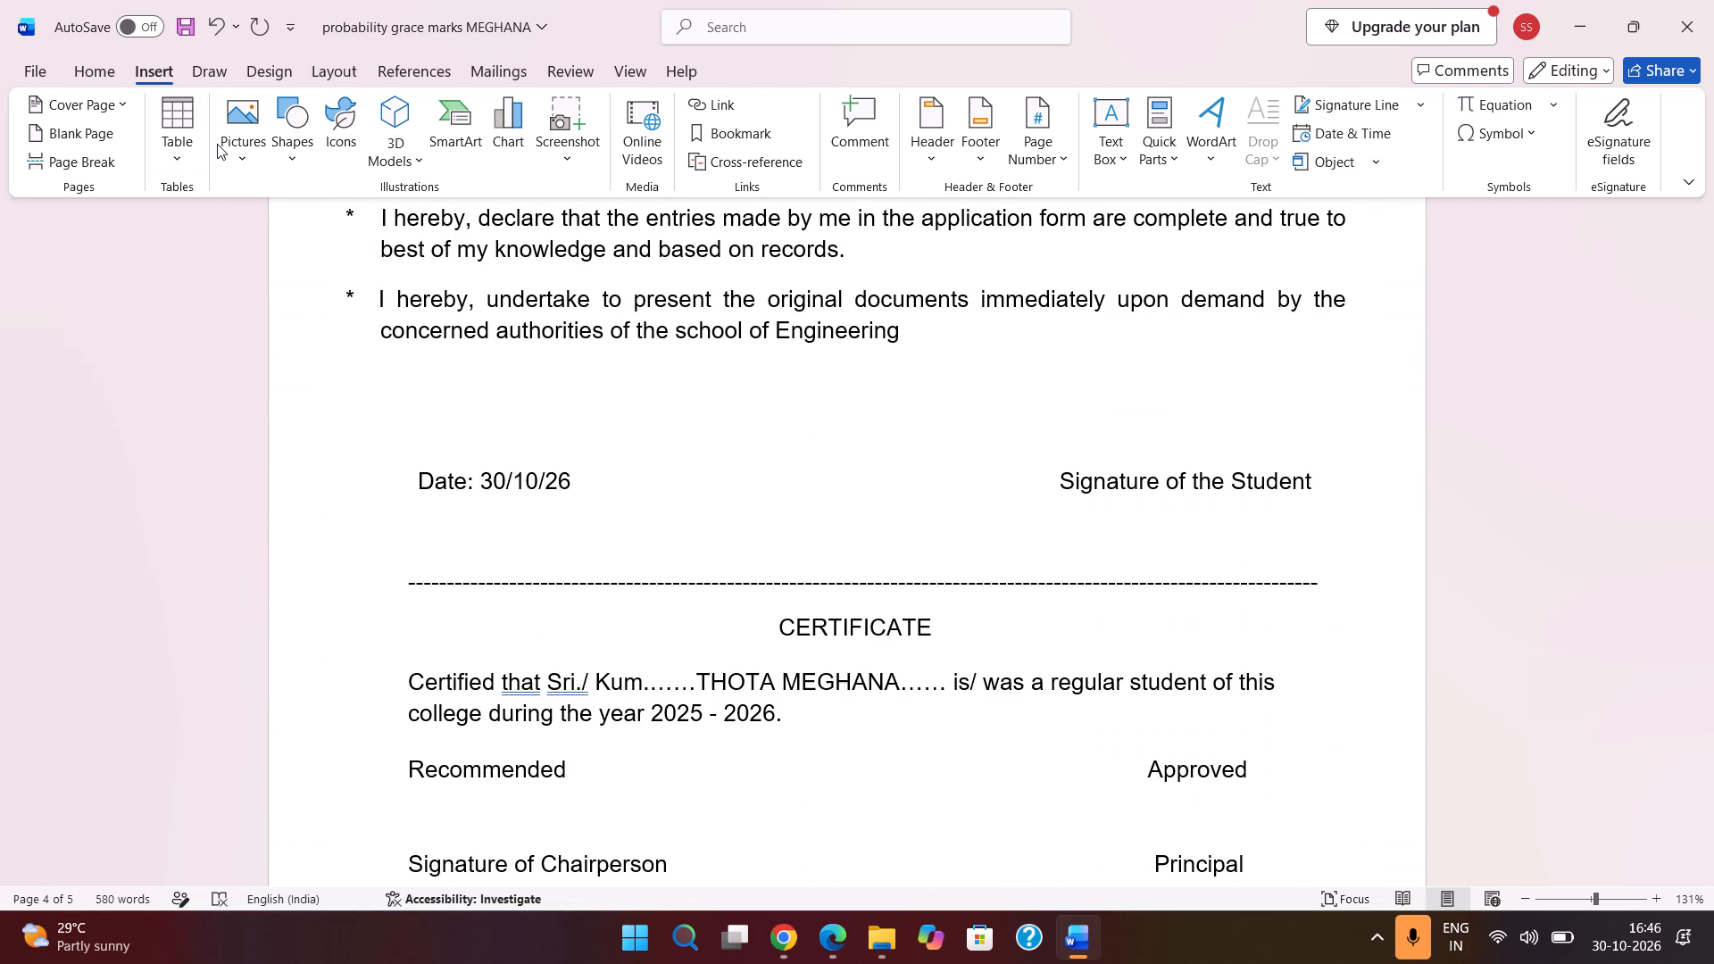
Insert the "sevi sign" picture from the Downloads folder at the student signature spot.
left_click(237, 157)
left_click(301, 239)
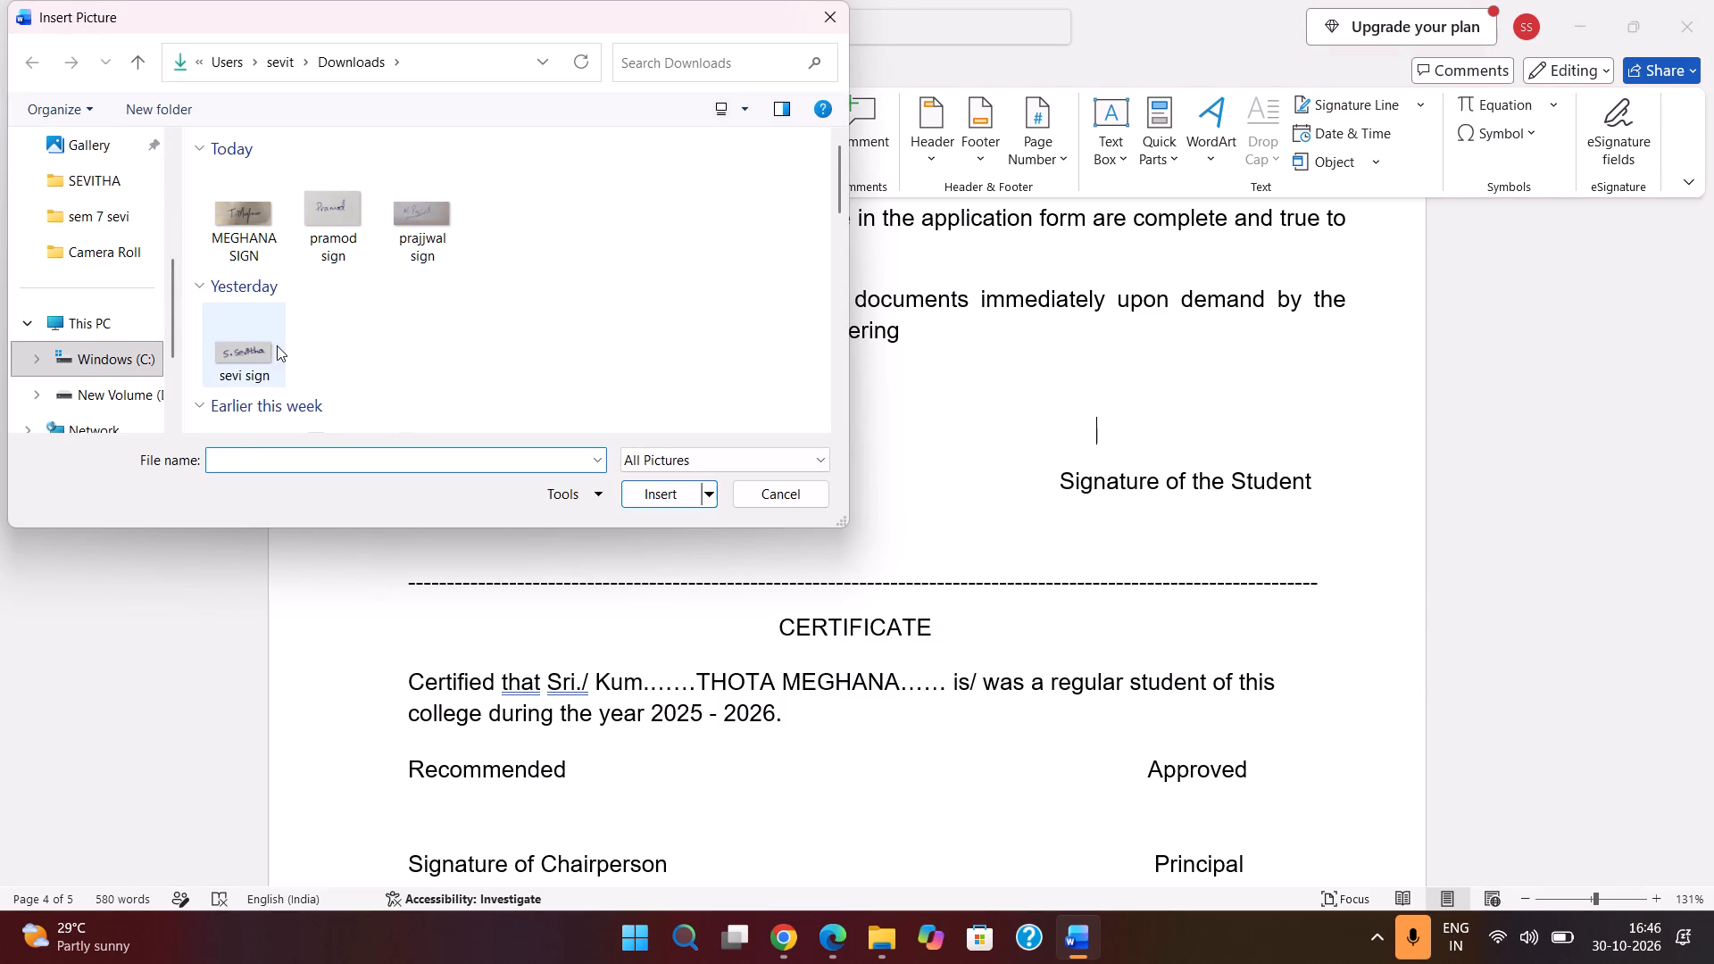
left_click(267, 356)
left_click(649, 500)
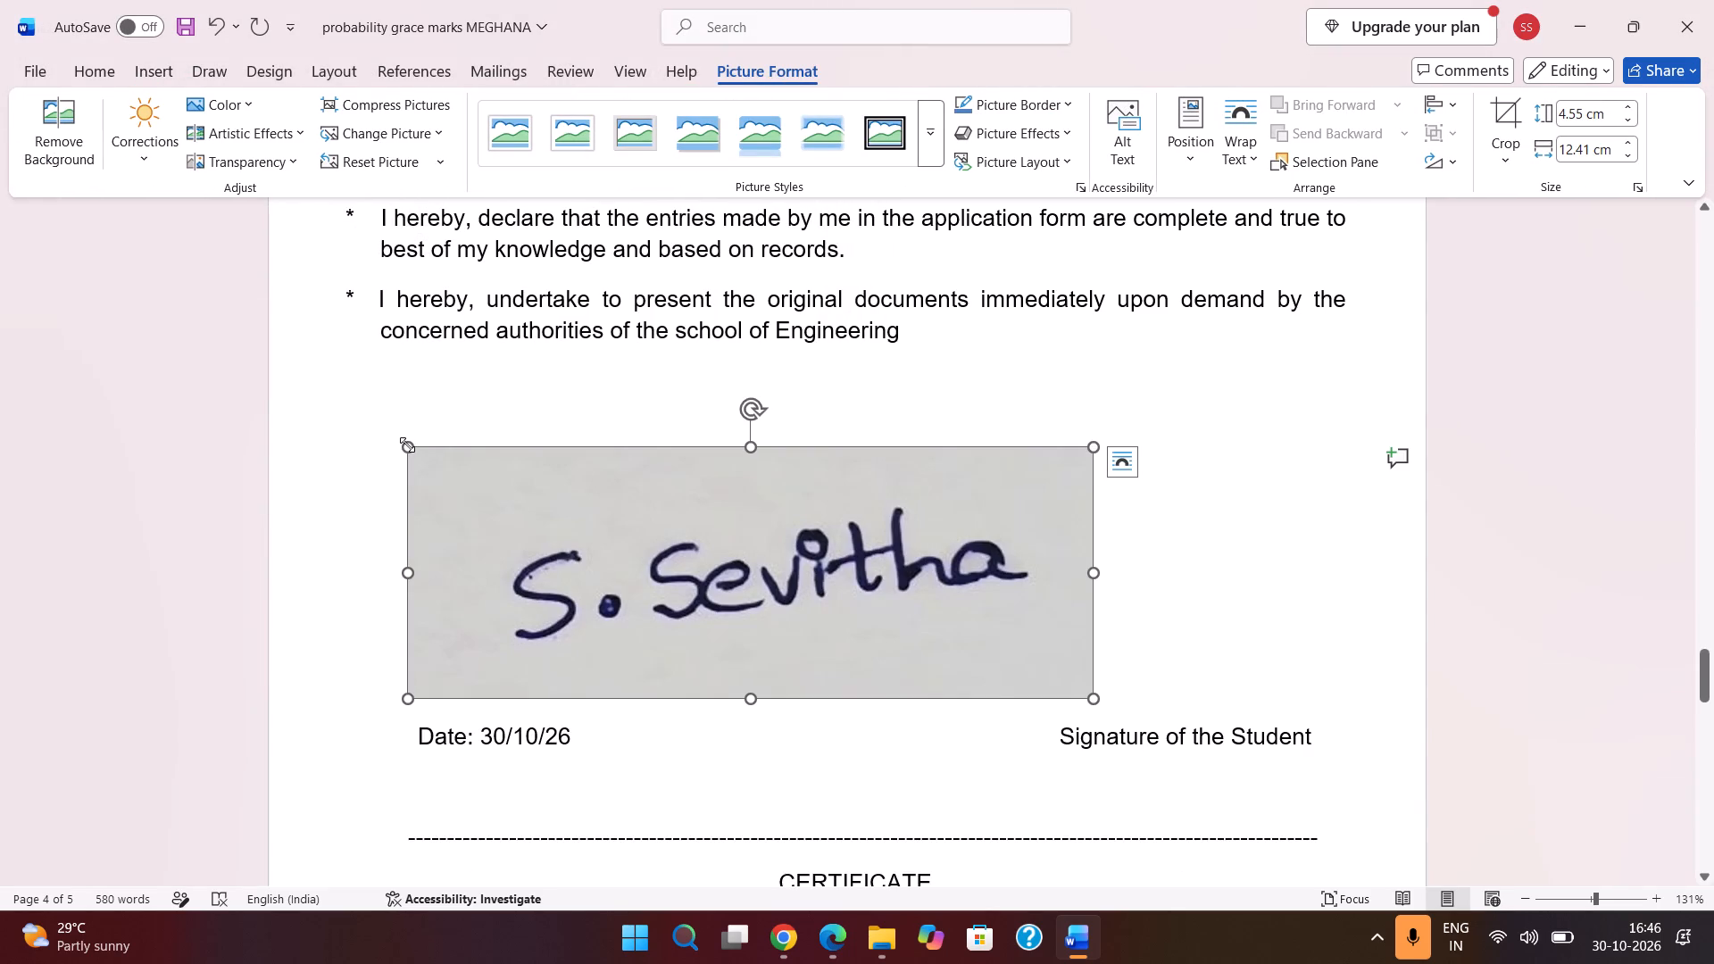
Shrink the inserted signature picture proportionally so it fits just above Signature of the Student, and save the document.
left_click_drag(407, 445, 816, 575)
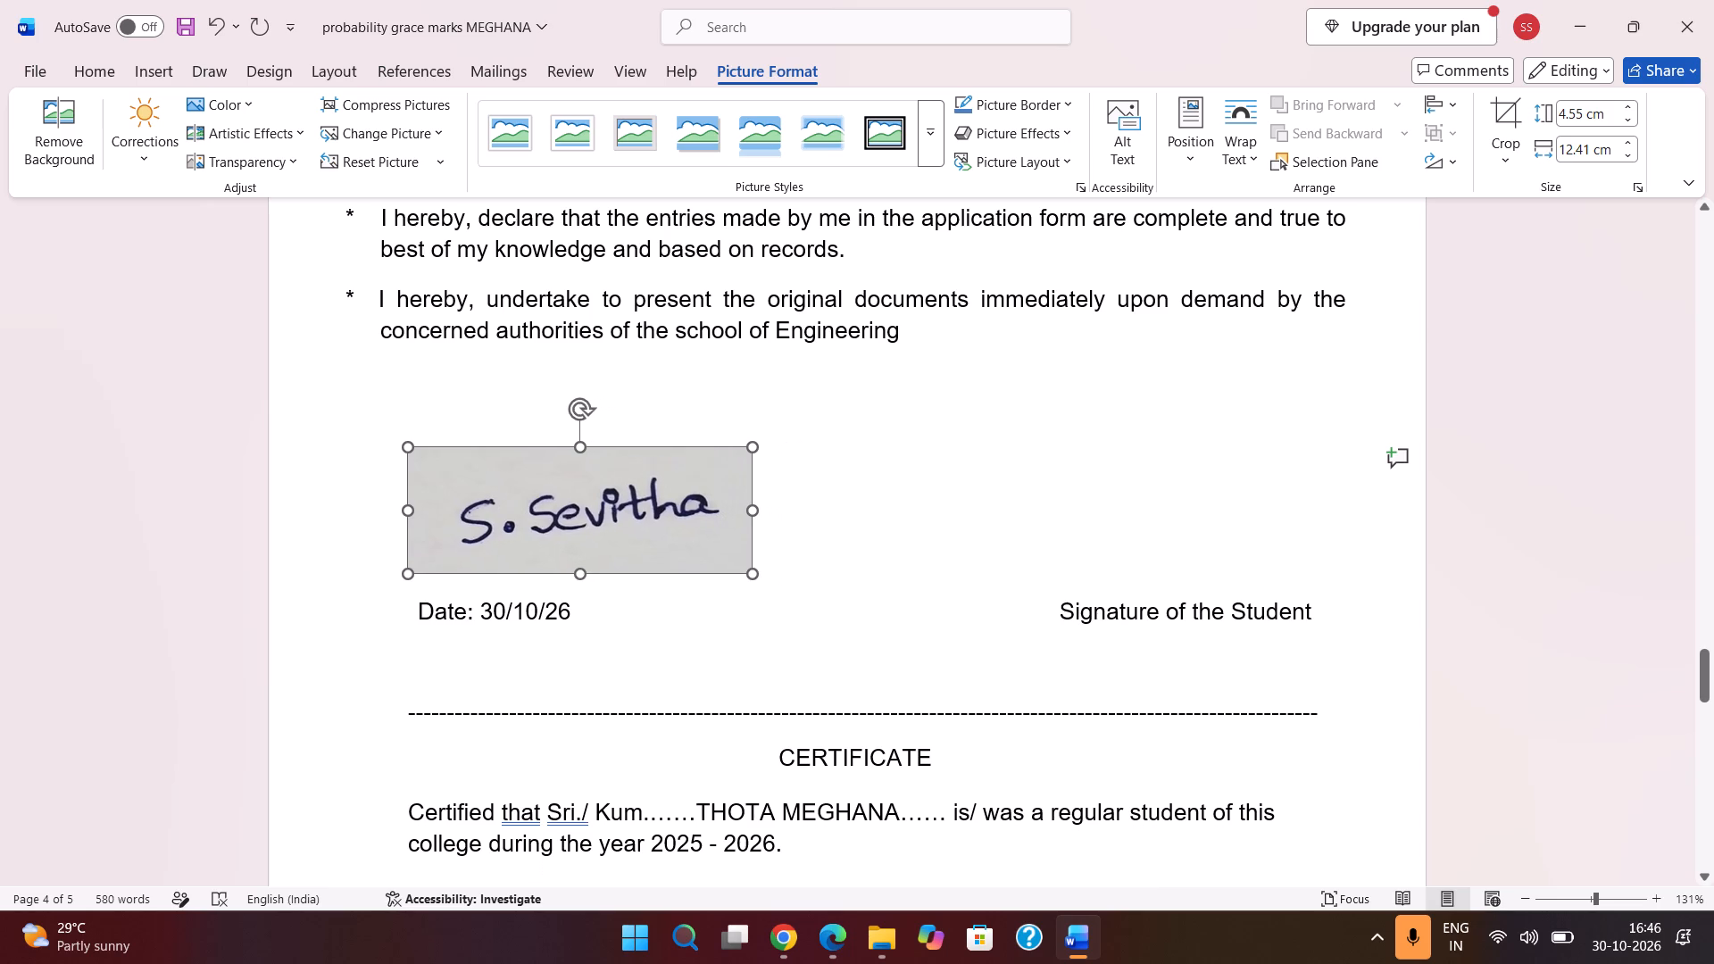
left_click_drag(816, 575, 891, 584)
left_click(382, 560)
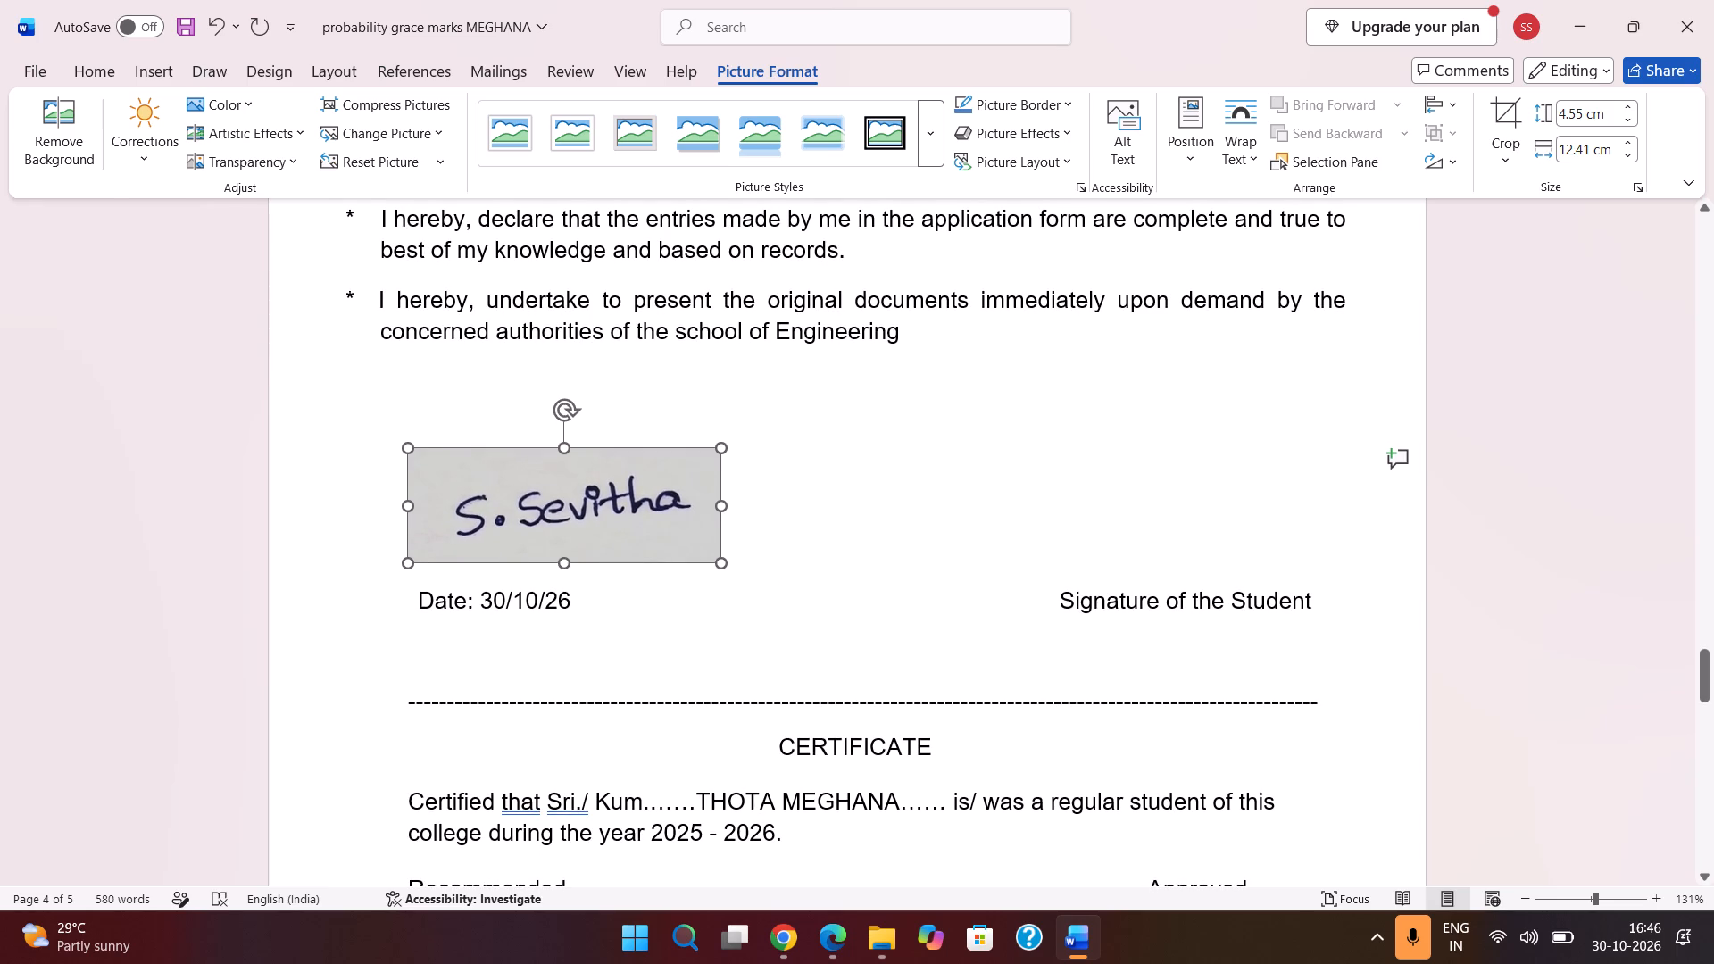
left_click(711, 554)
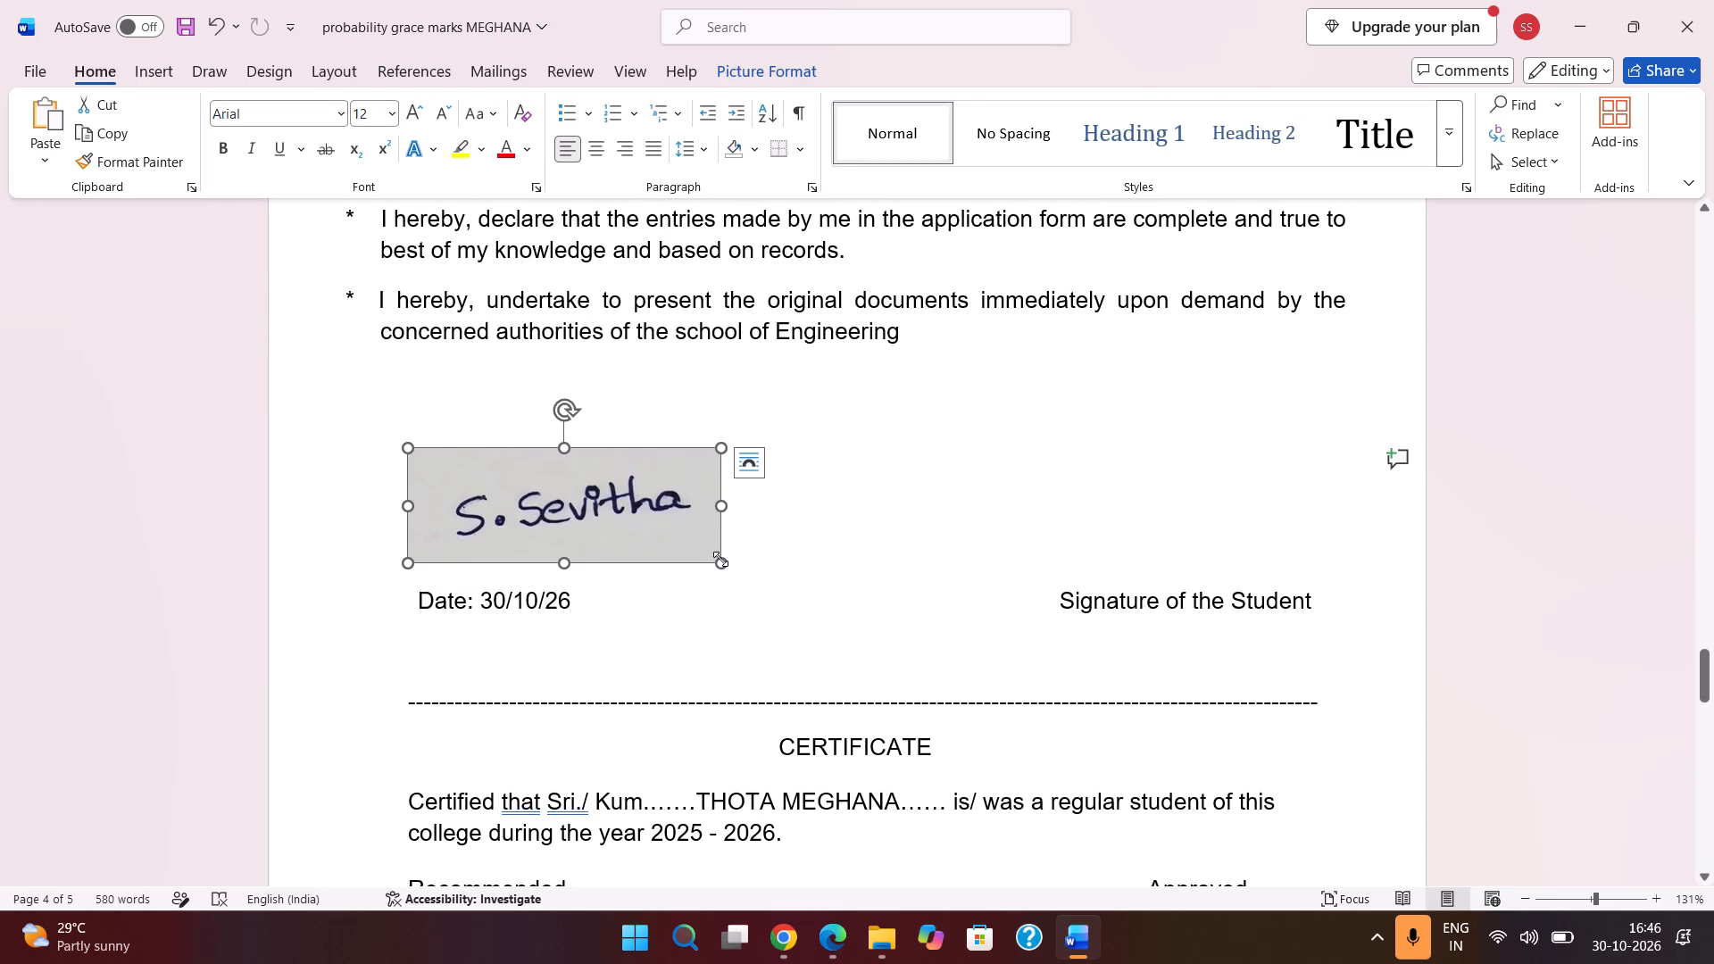
left_click_drag(720, 559, 609, 501)
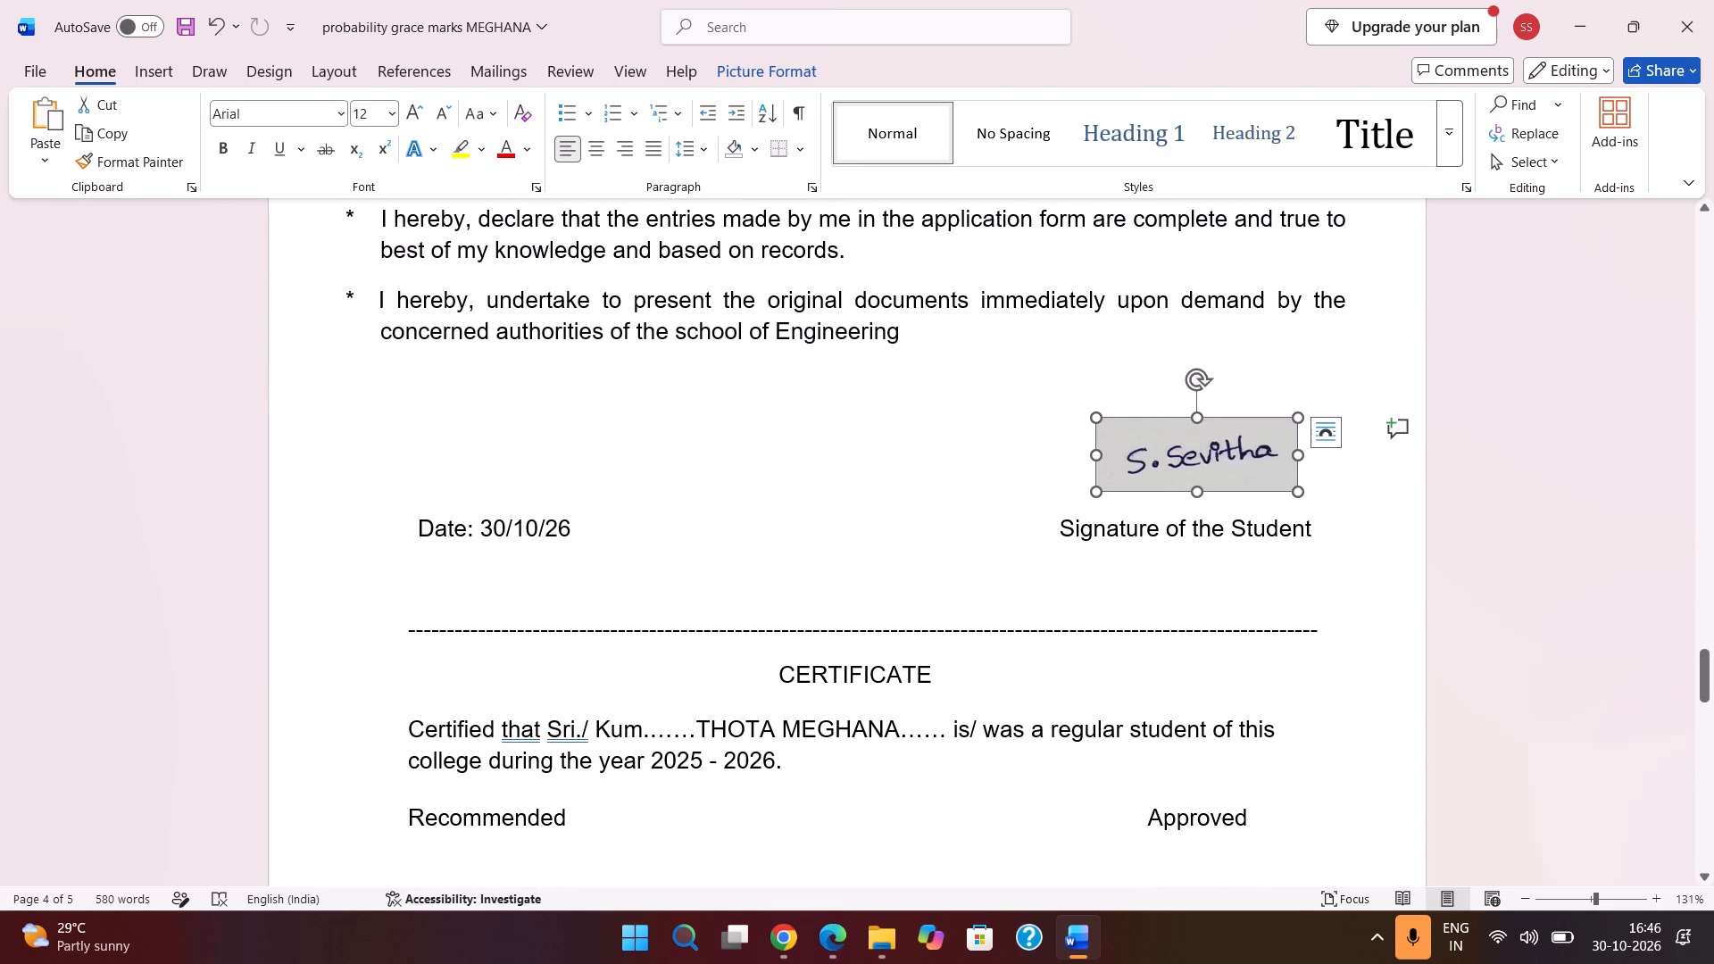
left_click(790, 511)
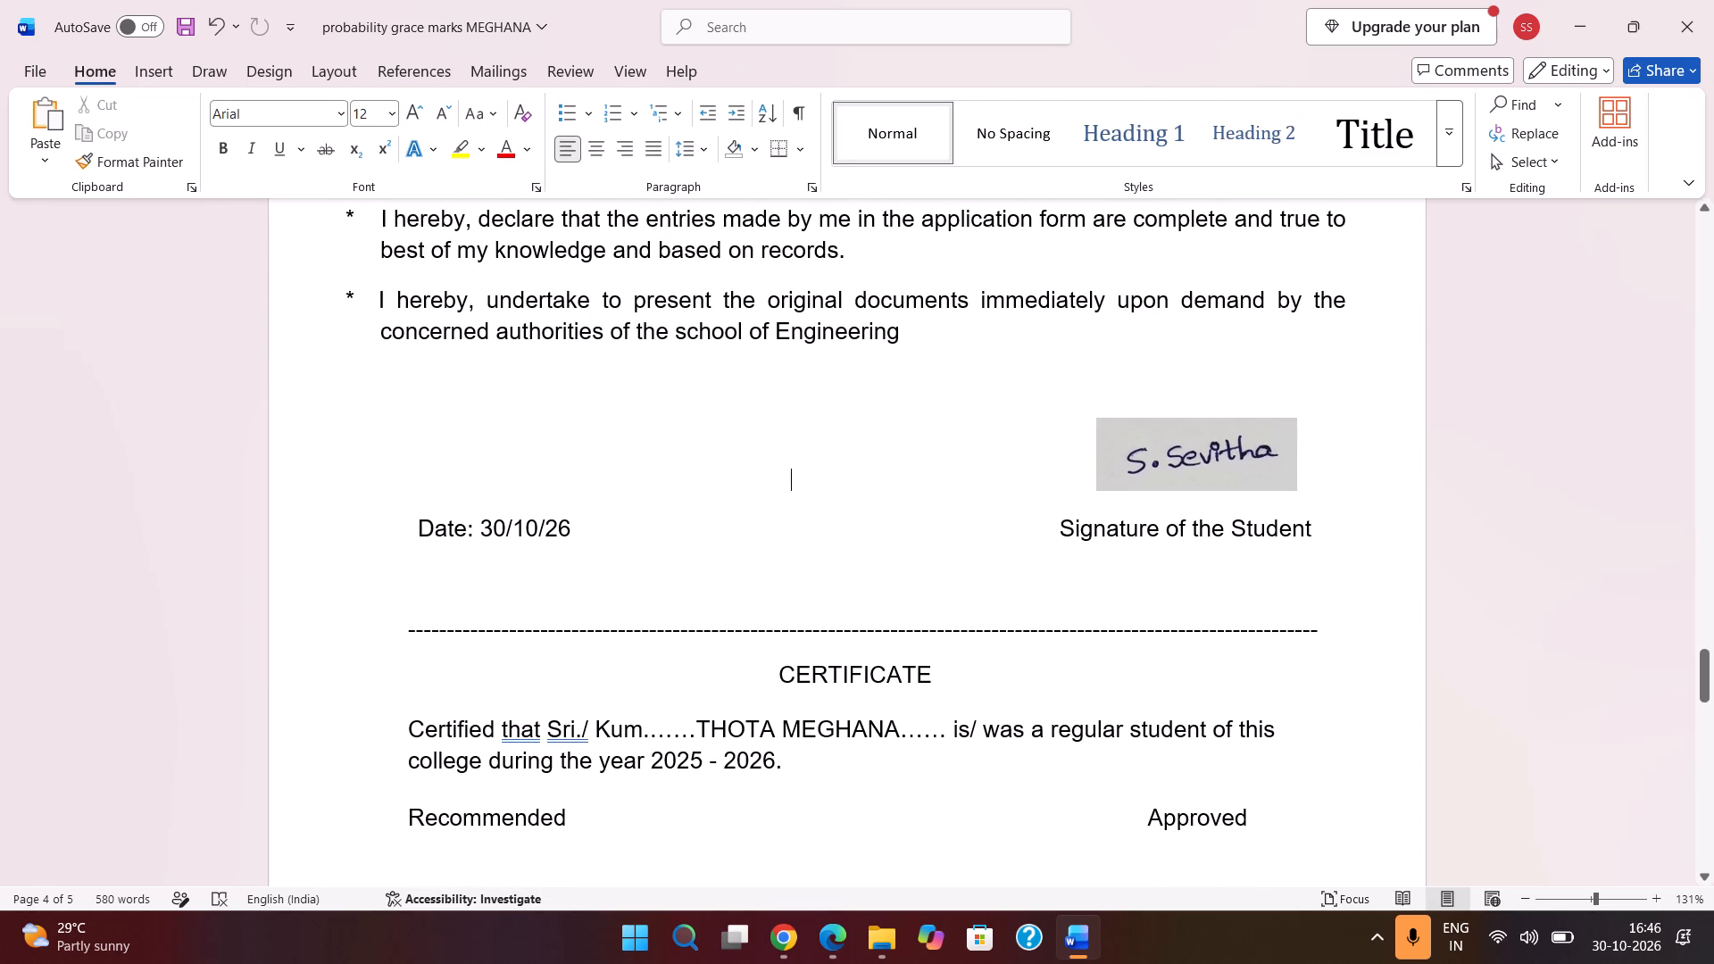
key("ctrl+s")
Replace the student name in the CERTIFICATE statement with the current applicant's full name in capitals, and save the document.
scroll(790, 511, "down", 1)
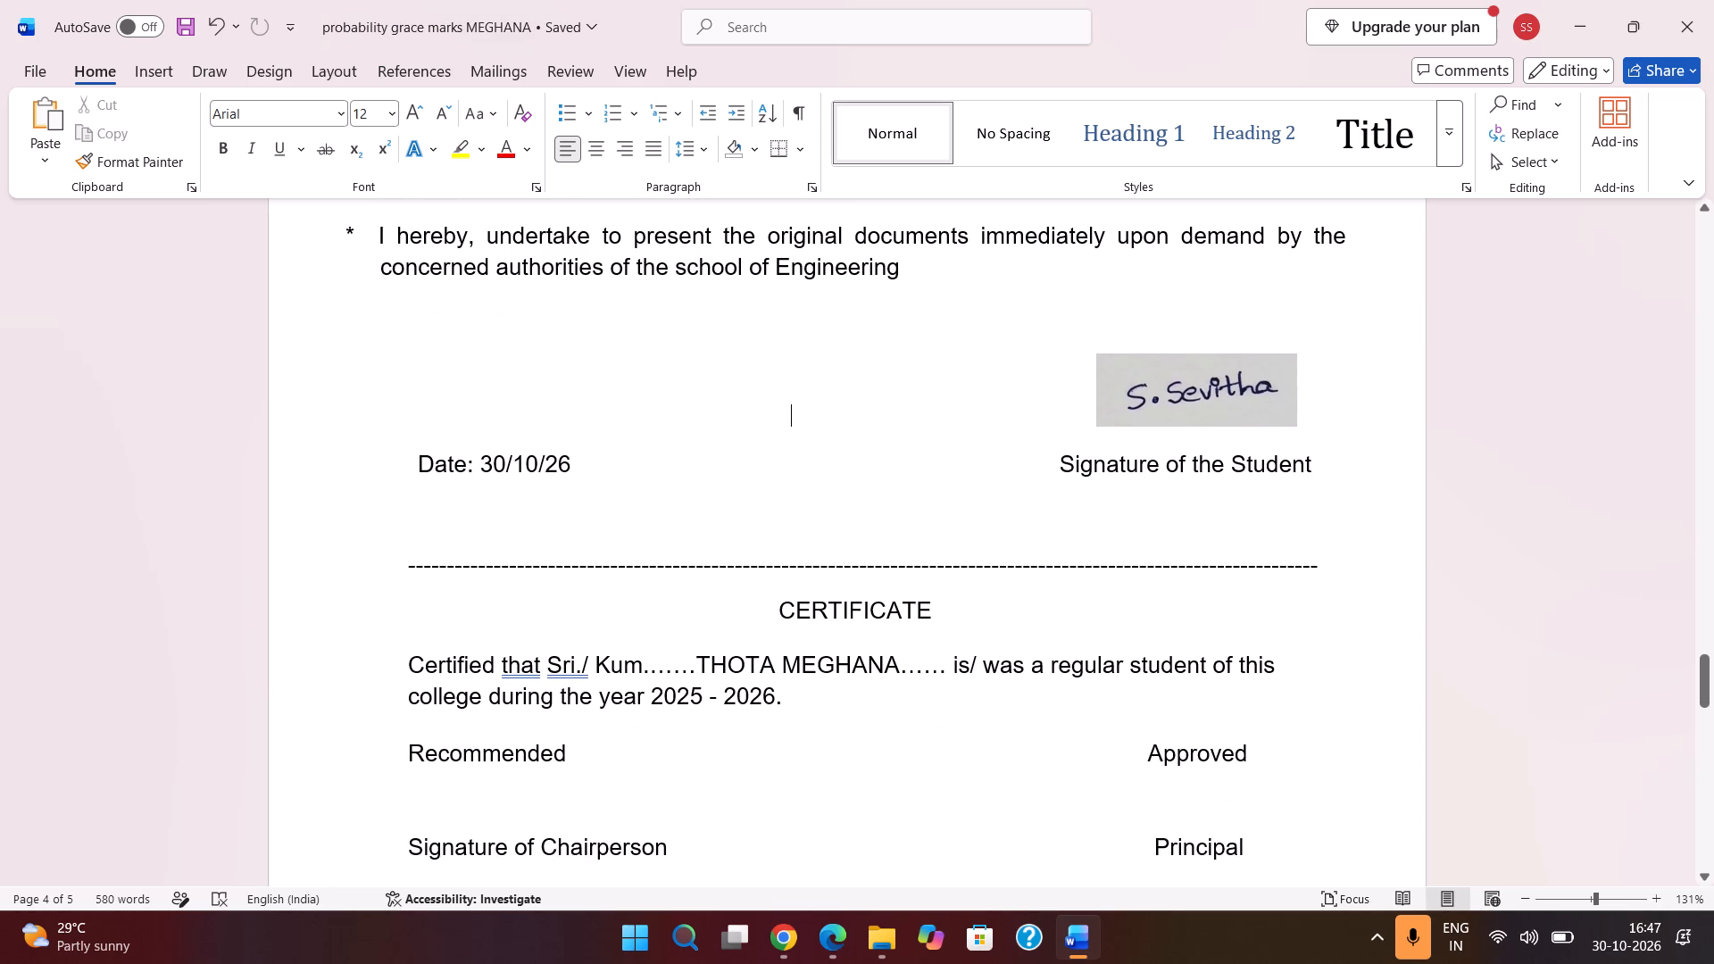
left_click_drag(898, 672, 724, 661)
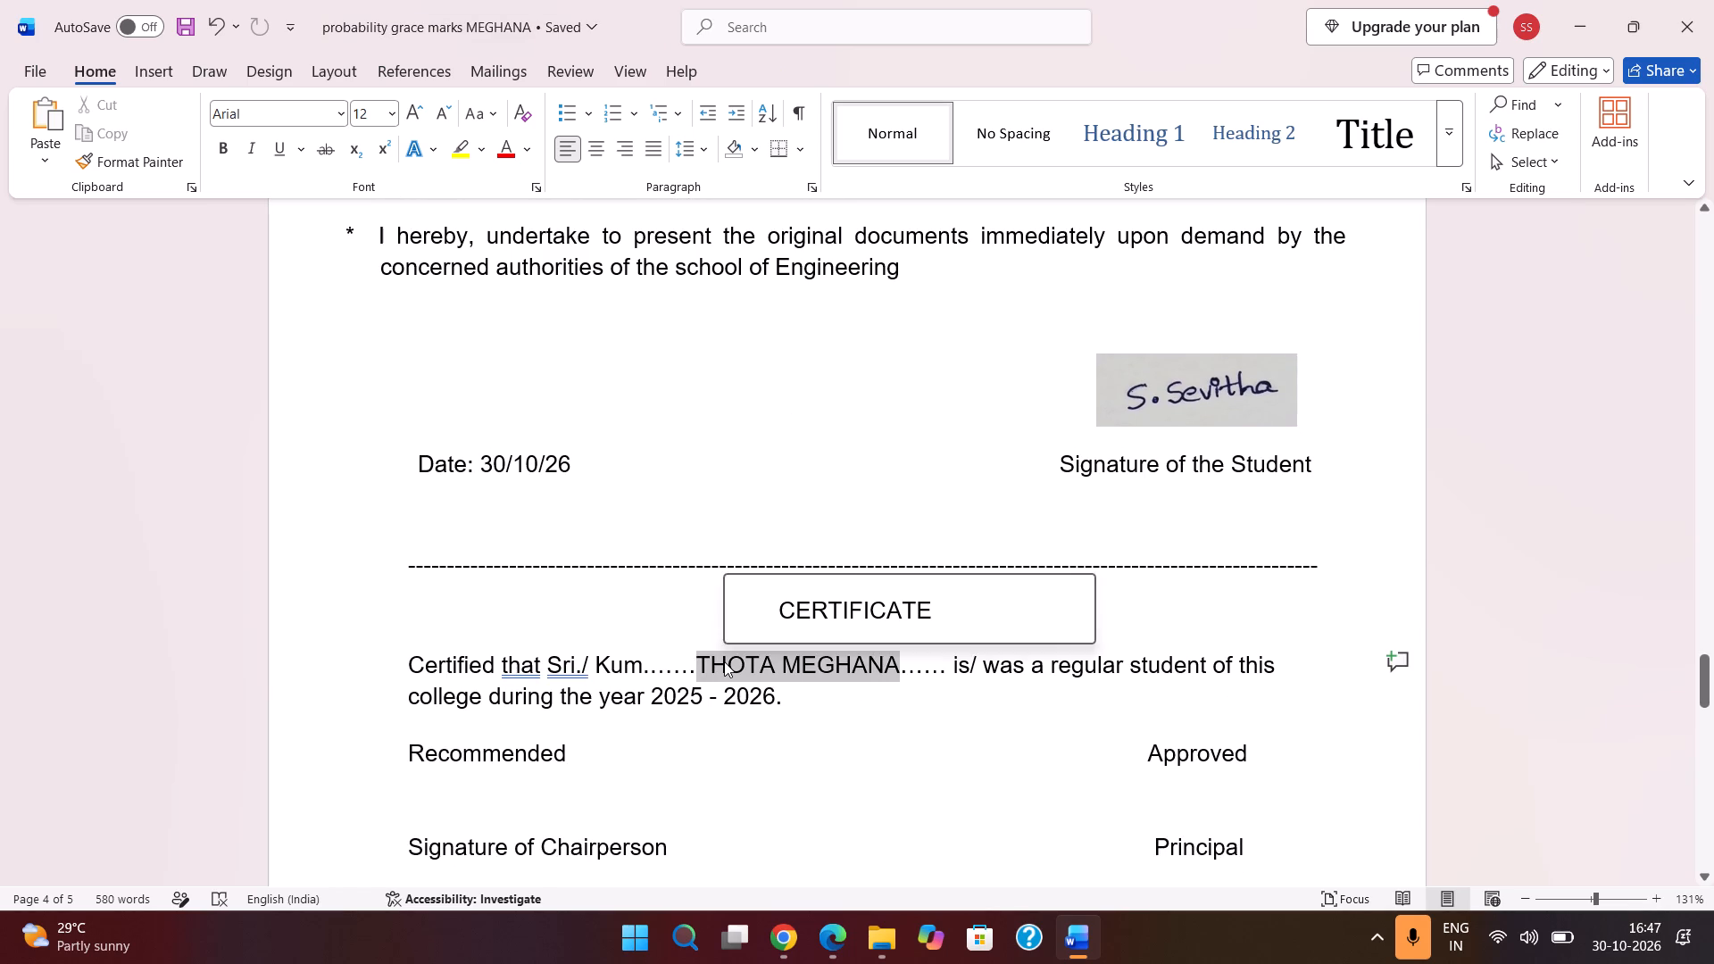
key("BackSpace")
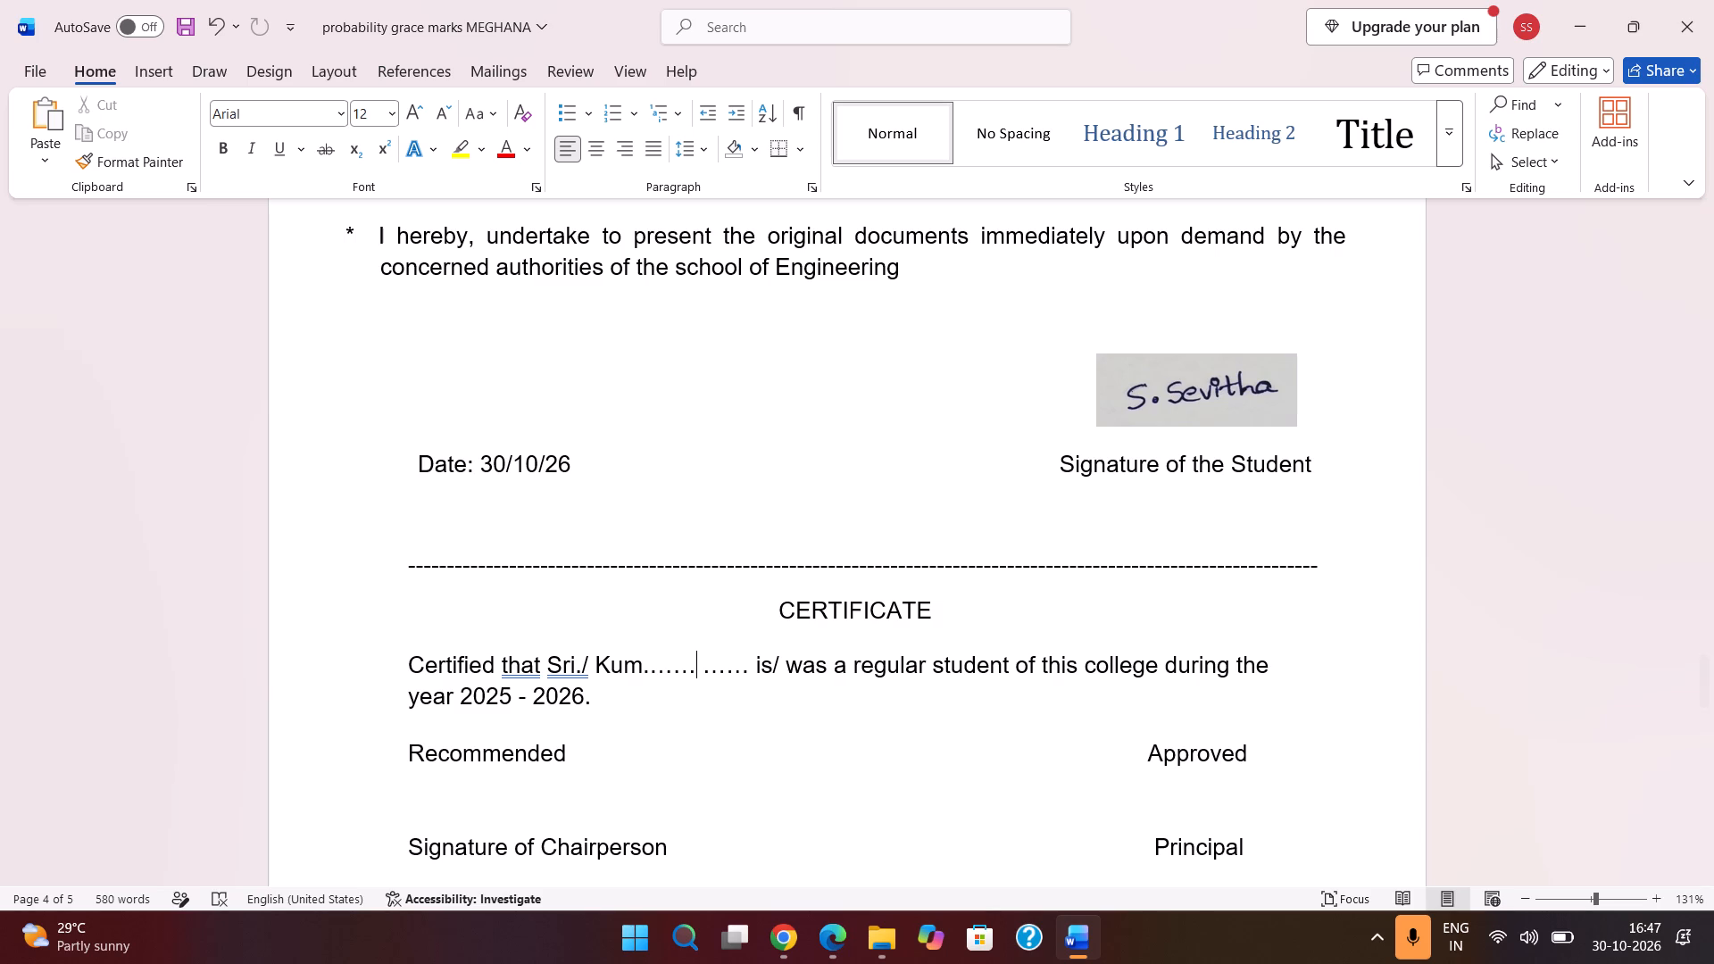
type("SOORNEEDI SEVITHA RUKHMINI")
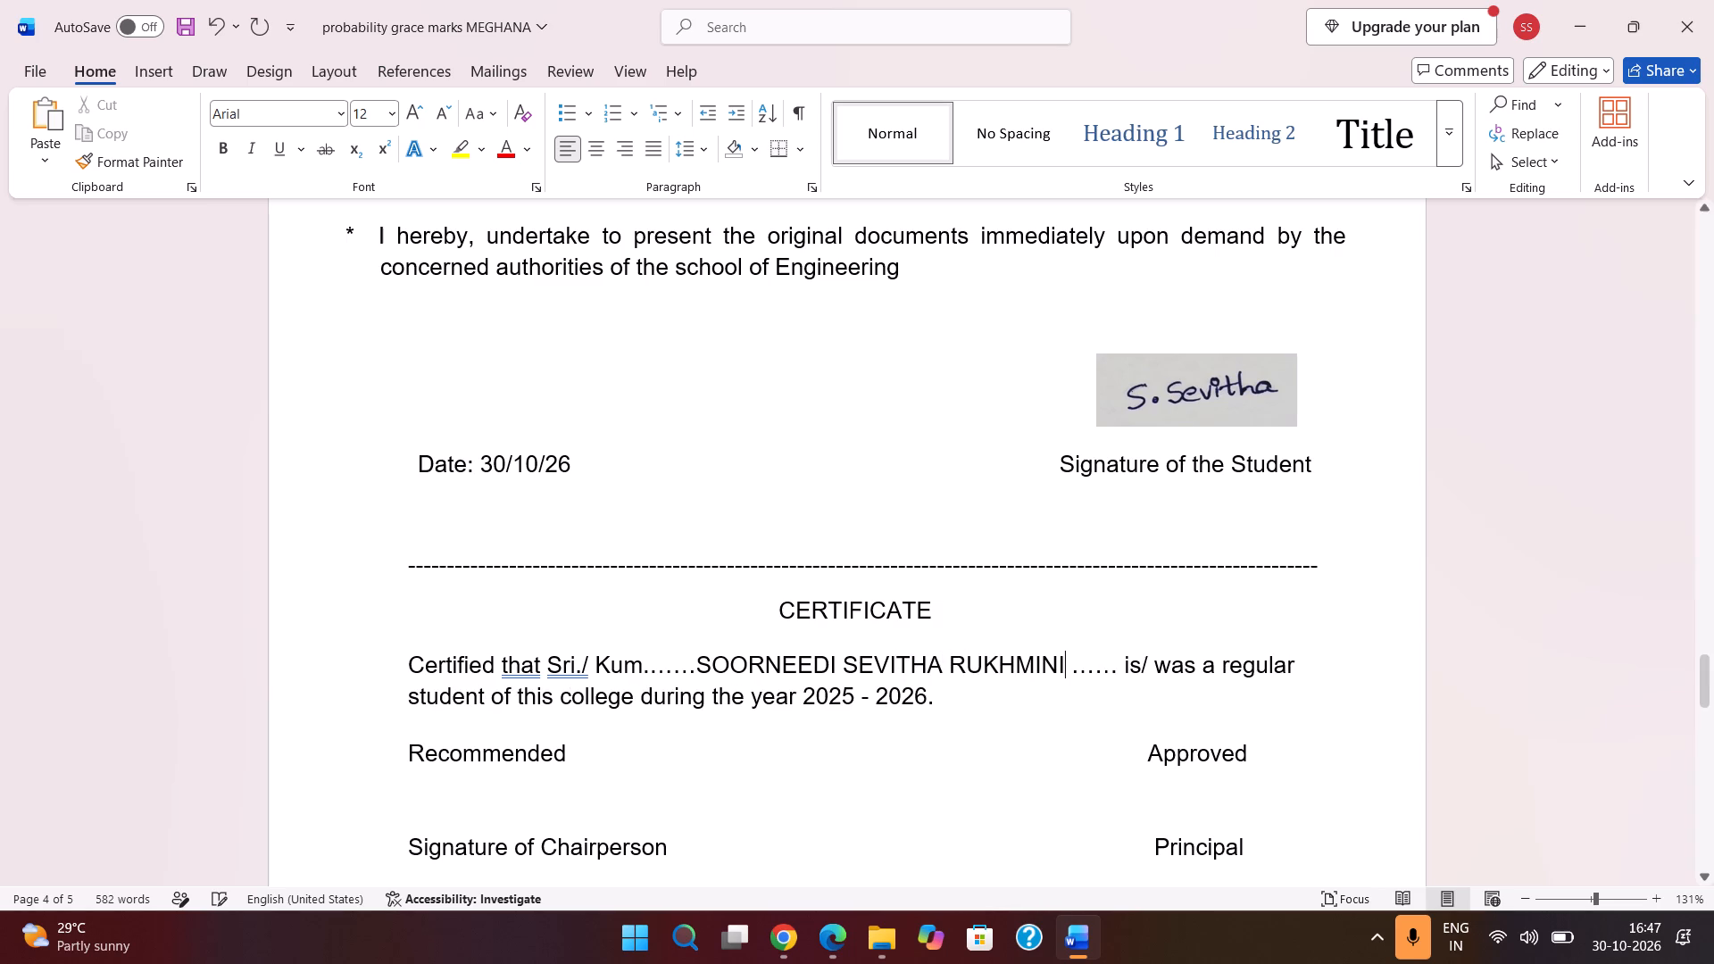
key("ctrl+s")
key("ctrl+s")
Review the whole application form, from the marks table and signature back to the applicant details and ticked event.
scroll(1053, 708, "down", 2)
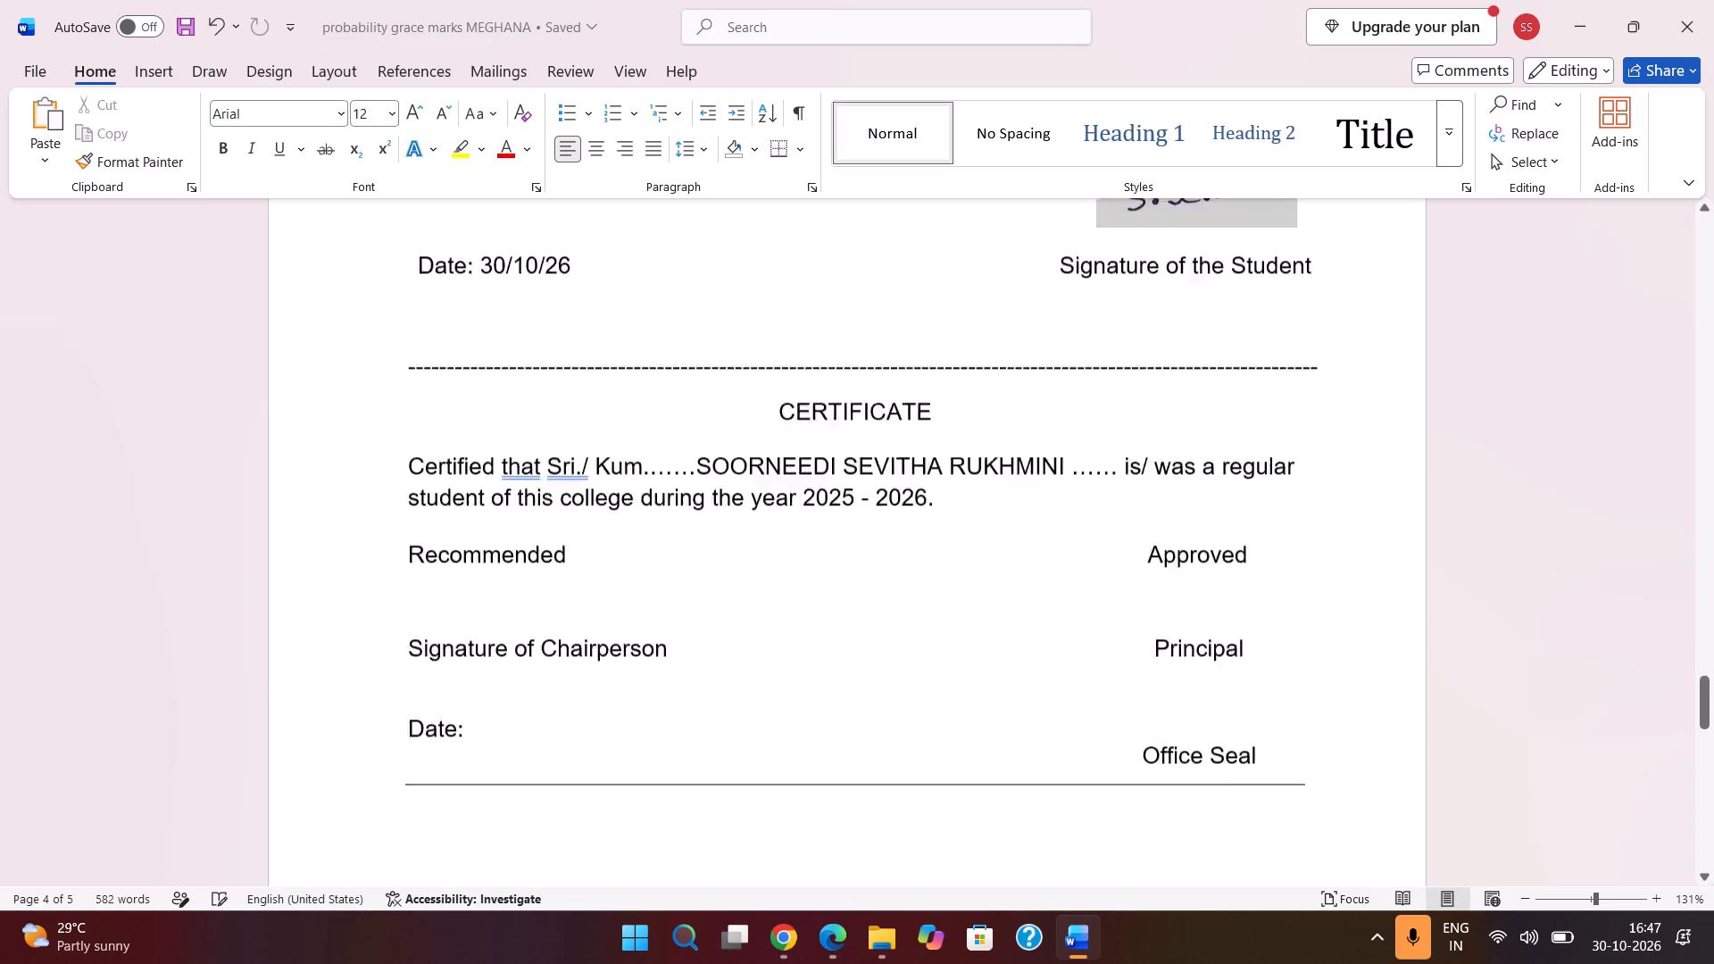
scroll(1053, 708, "down", 5)
scroll(1053, 708, "up", 5)
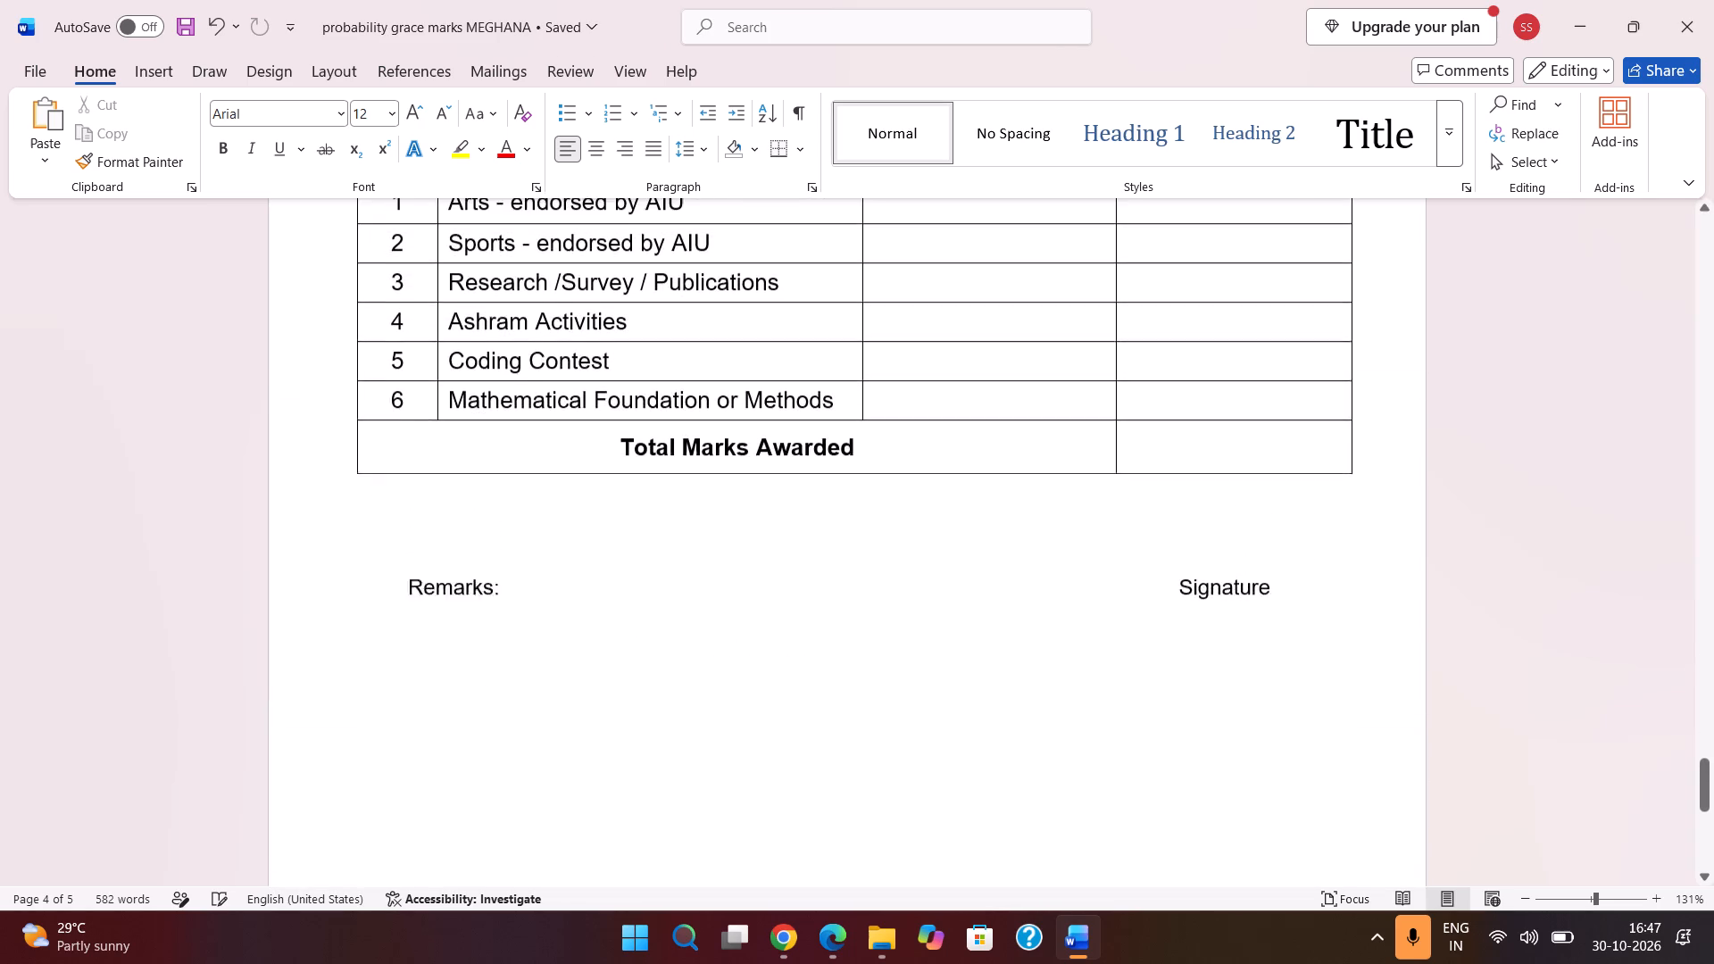
scroll(1053, 708, "up", 7)
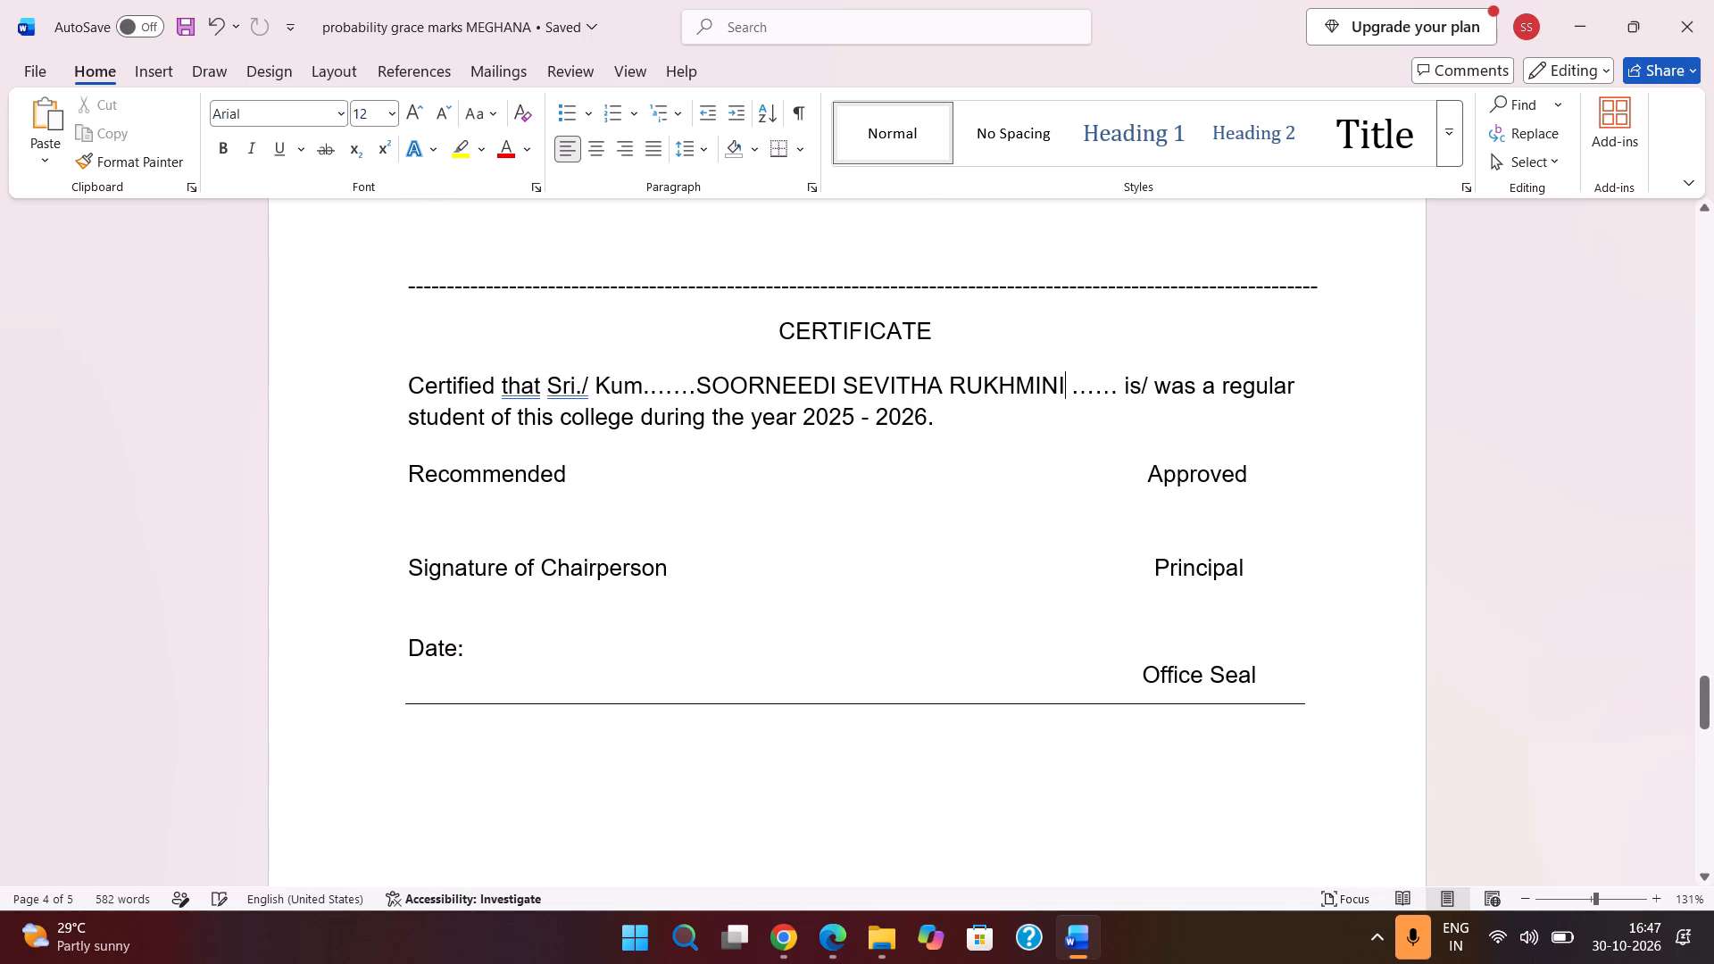
scroll(1053, 708, "up", 1)
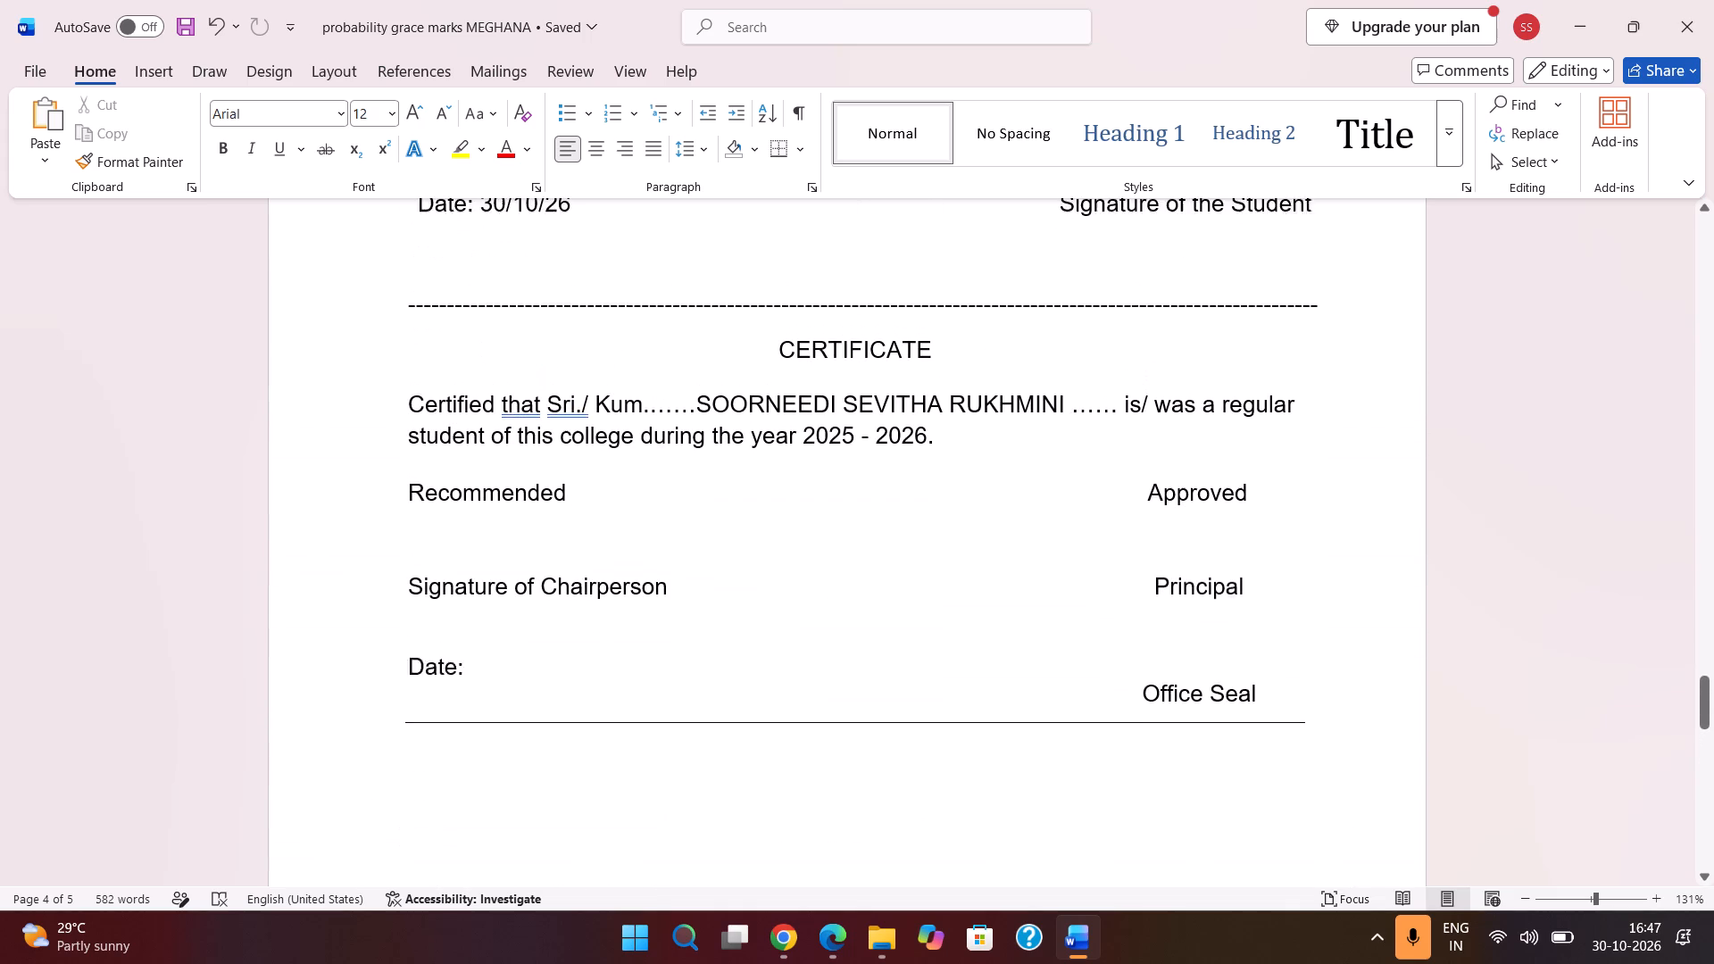
scroll(1053, 708, "up", 5)
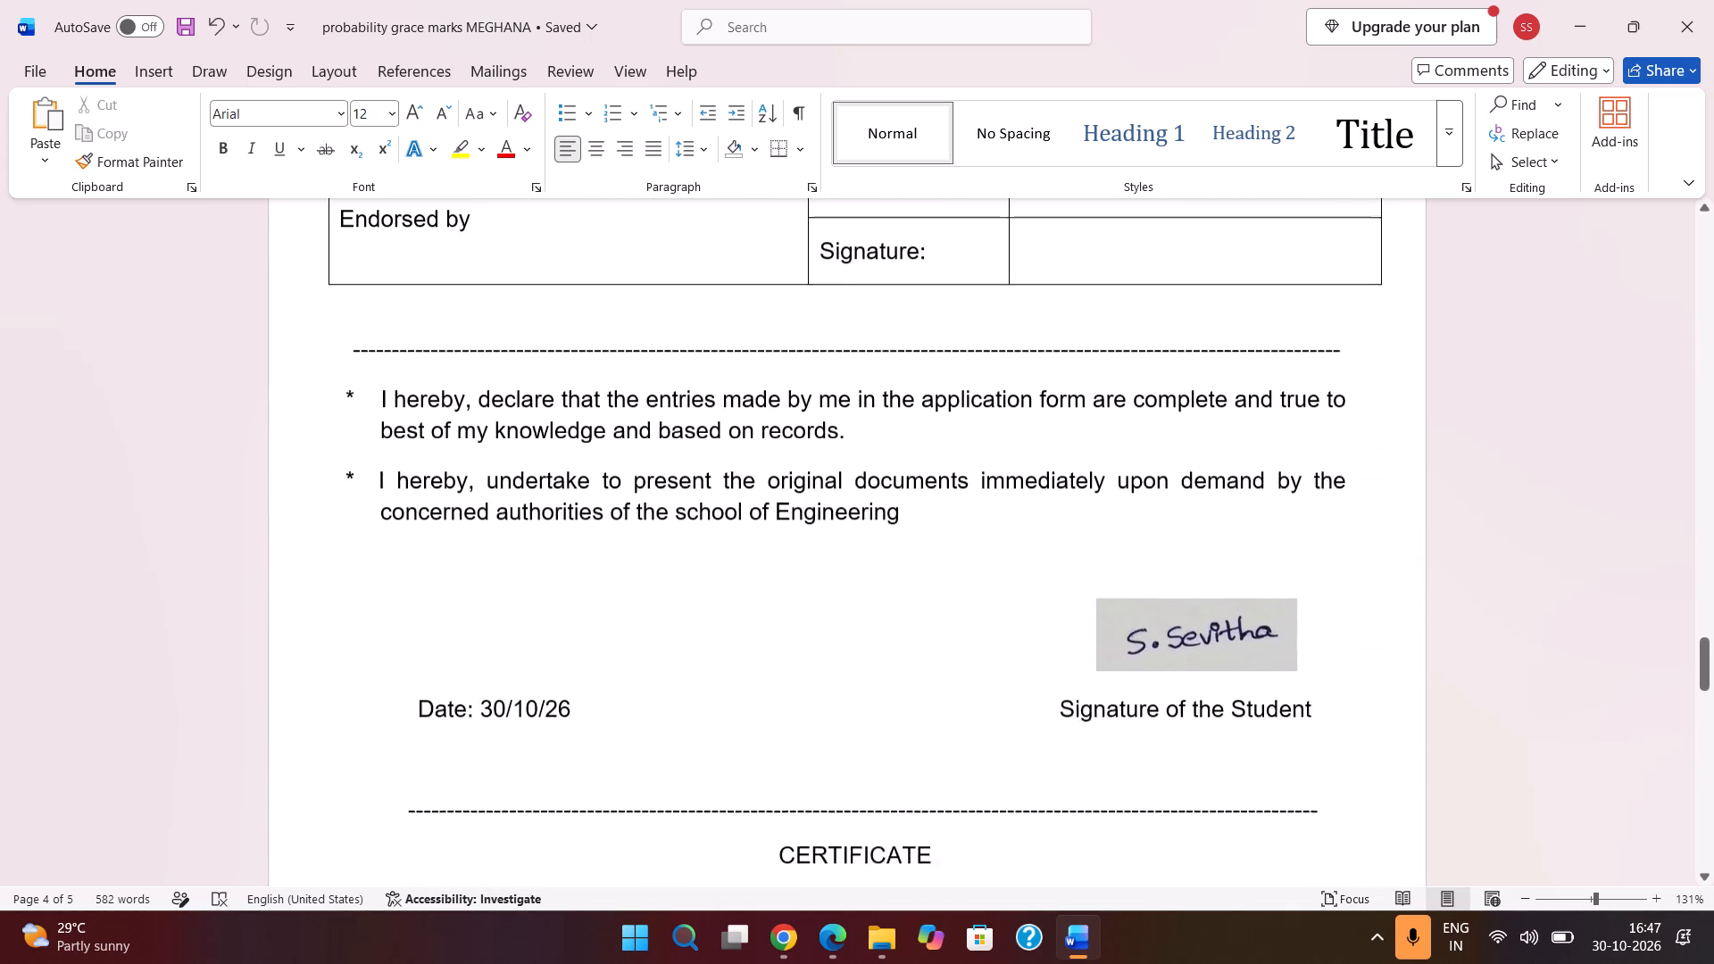
scroll(1053, 708, "up", 7)
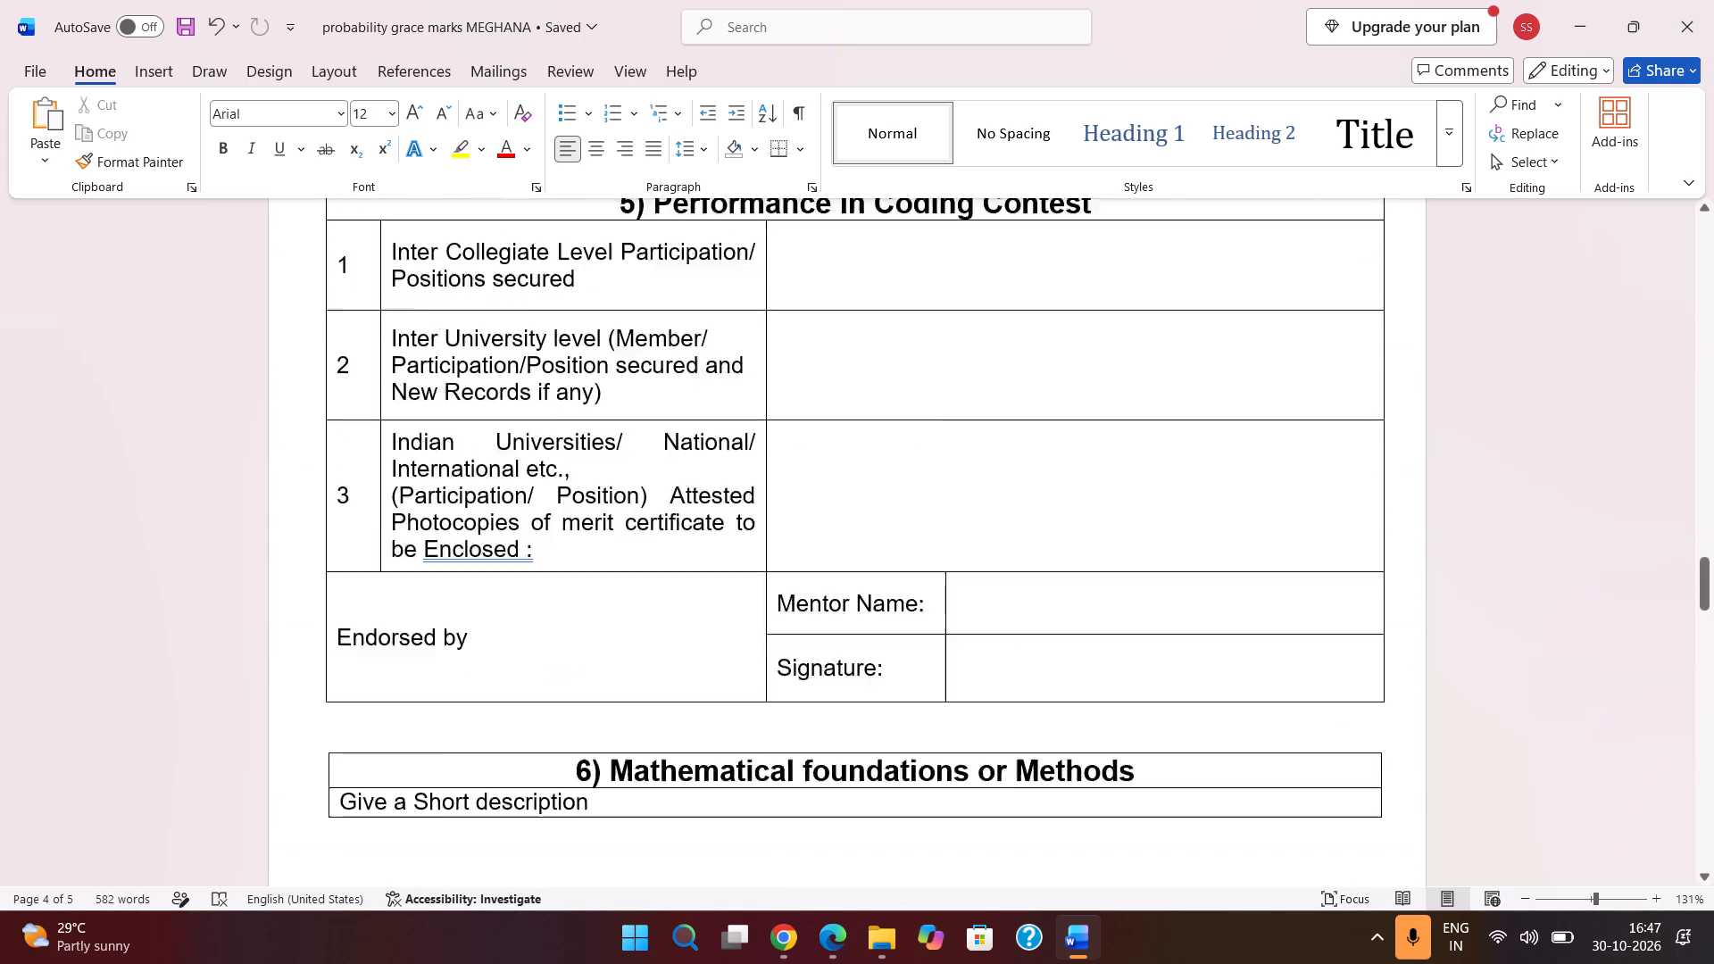
scroll(1053, 708, "up", 7)
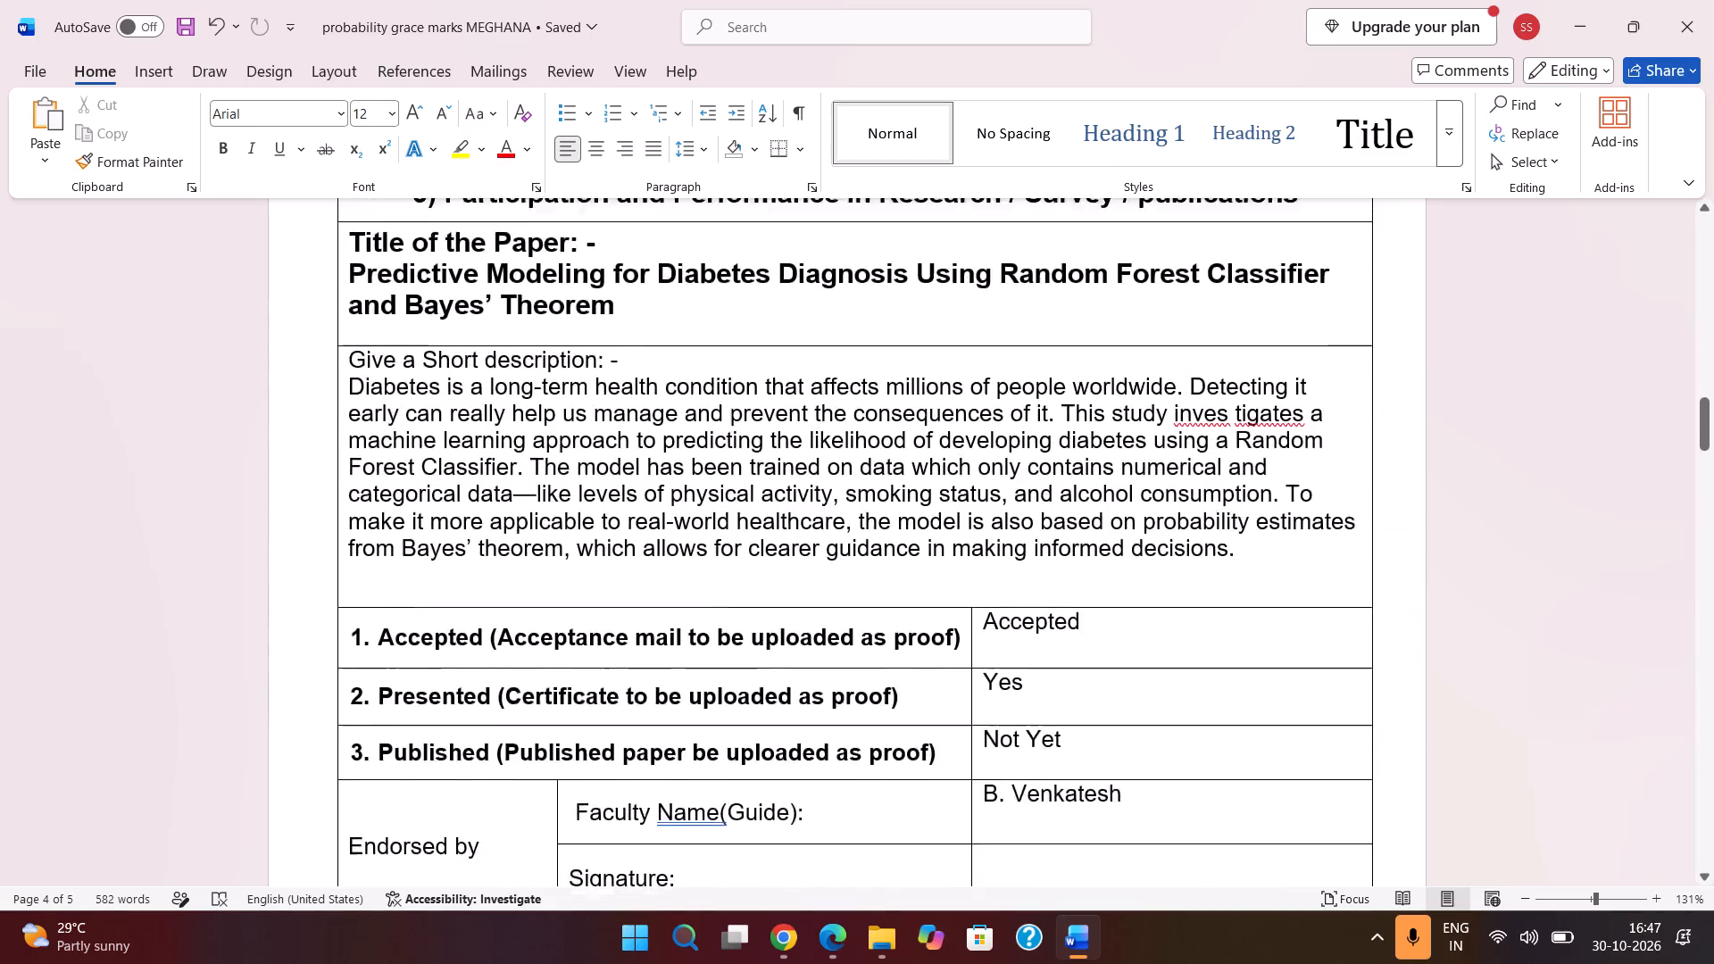
scroll(1053, 708, "up", 6)
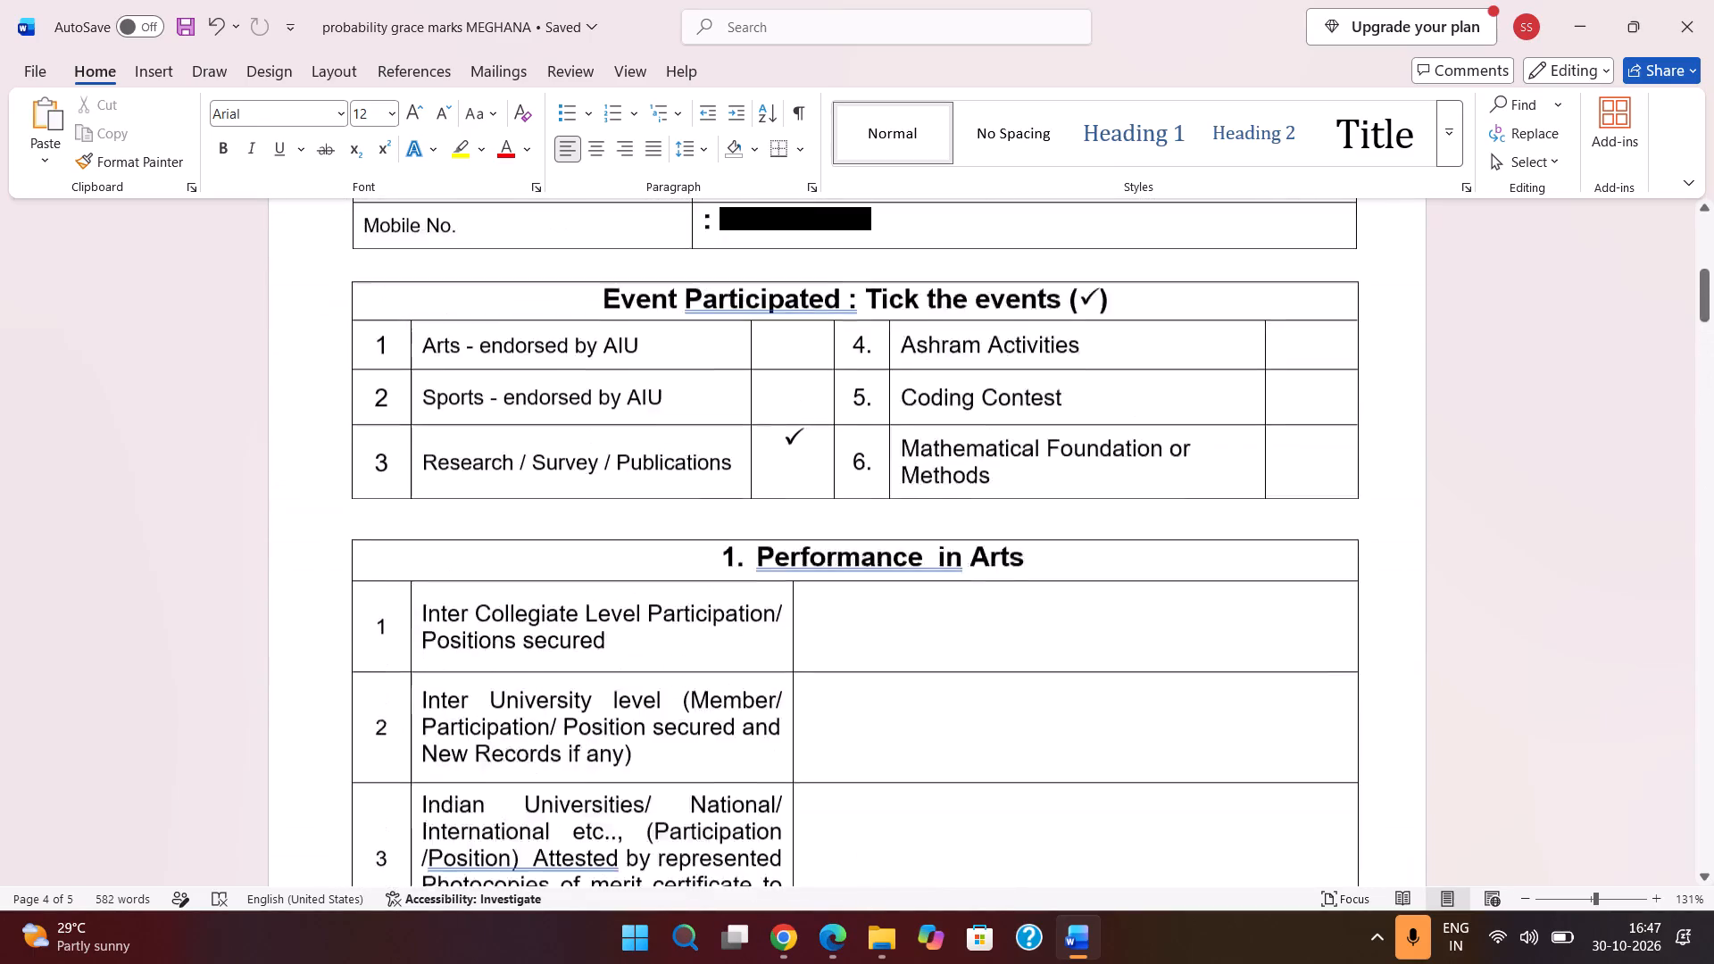
scroll(1053, 708, "up", 6)
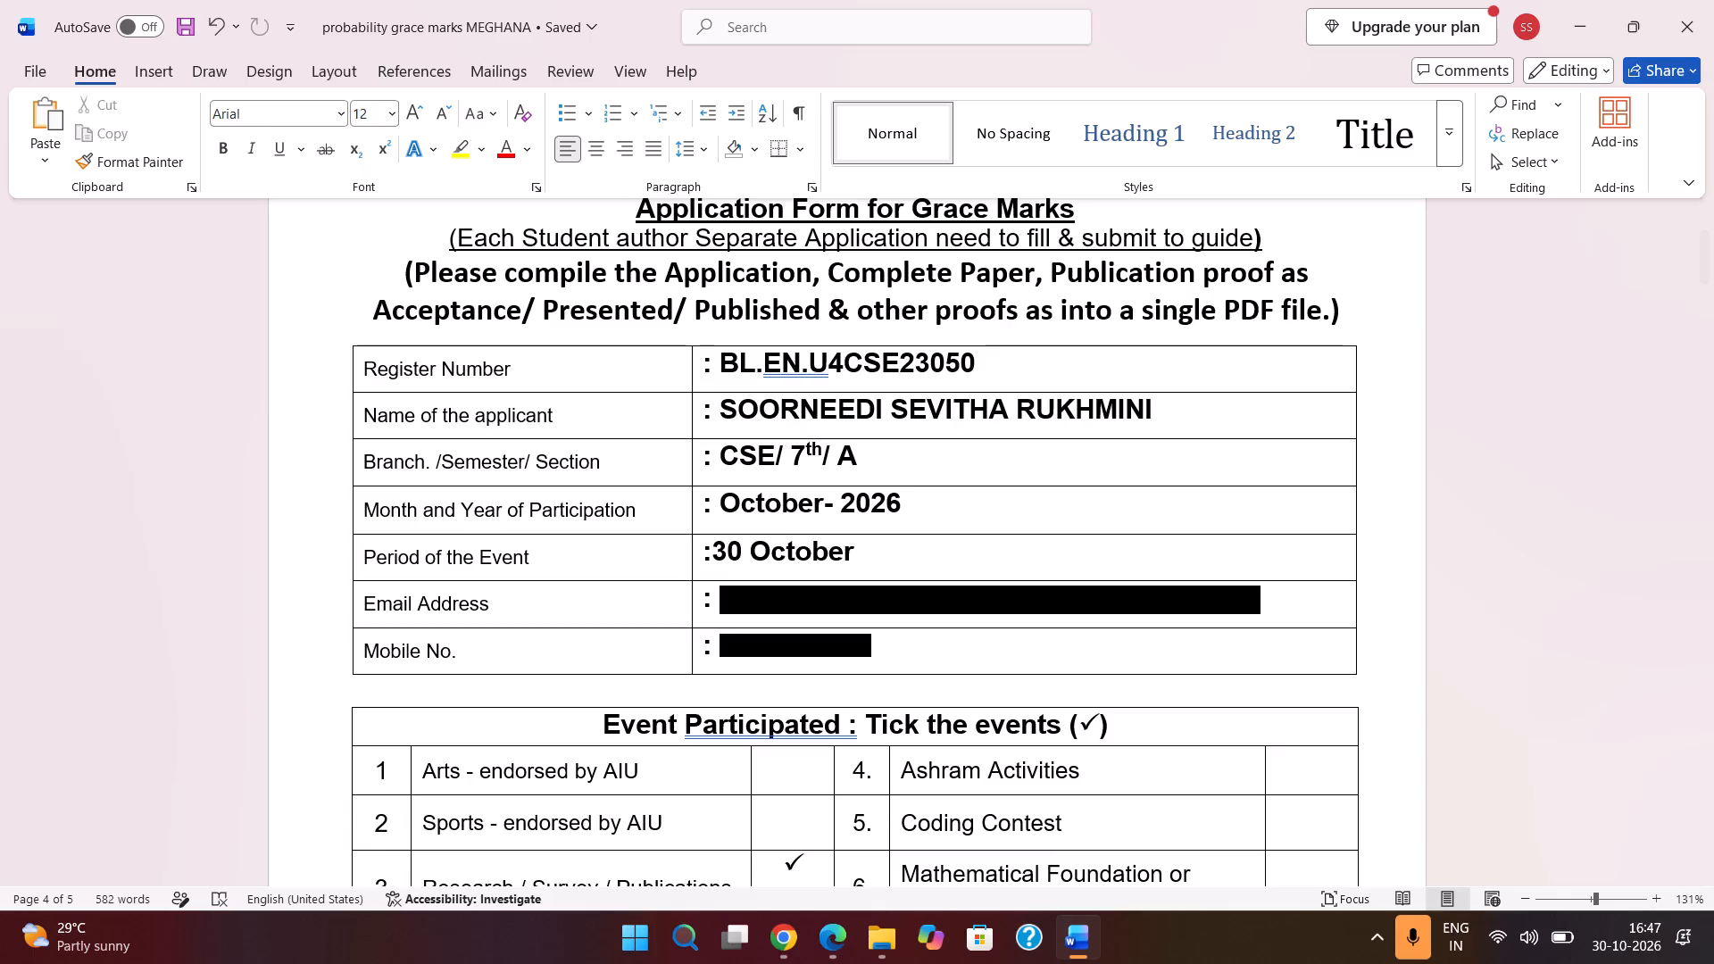
scroll(869, 588, "down", 1)
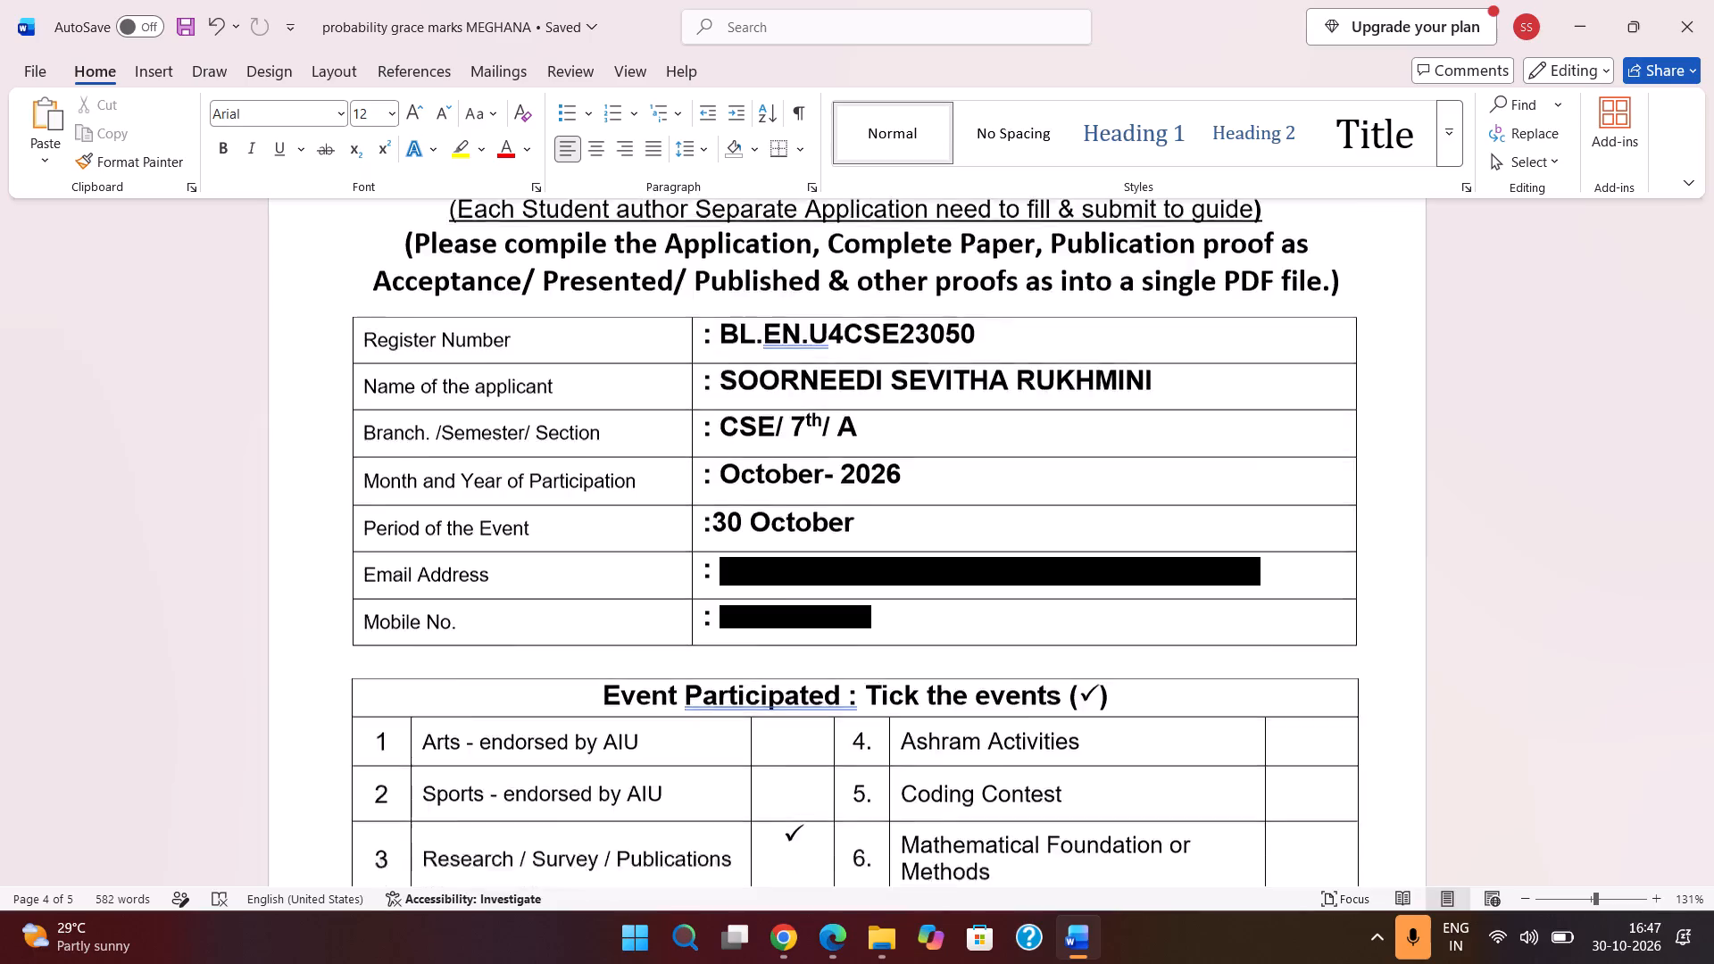
scroll(869, 588, "down", 6)
scroll(869, 588, "up", 5)
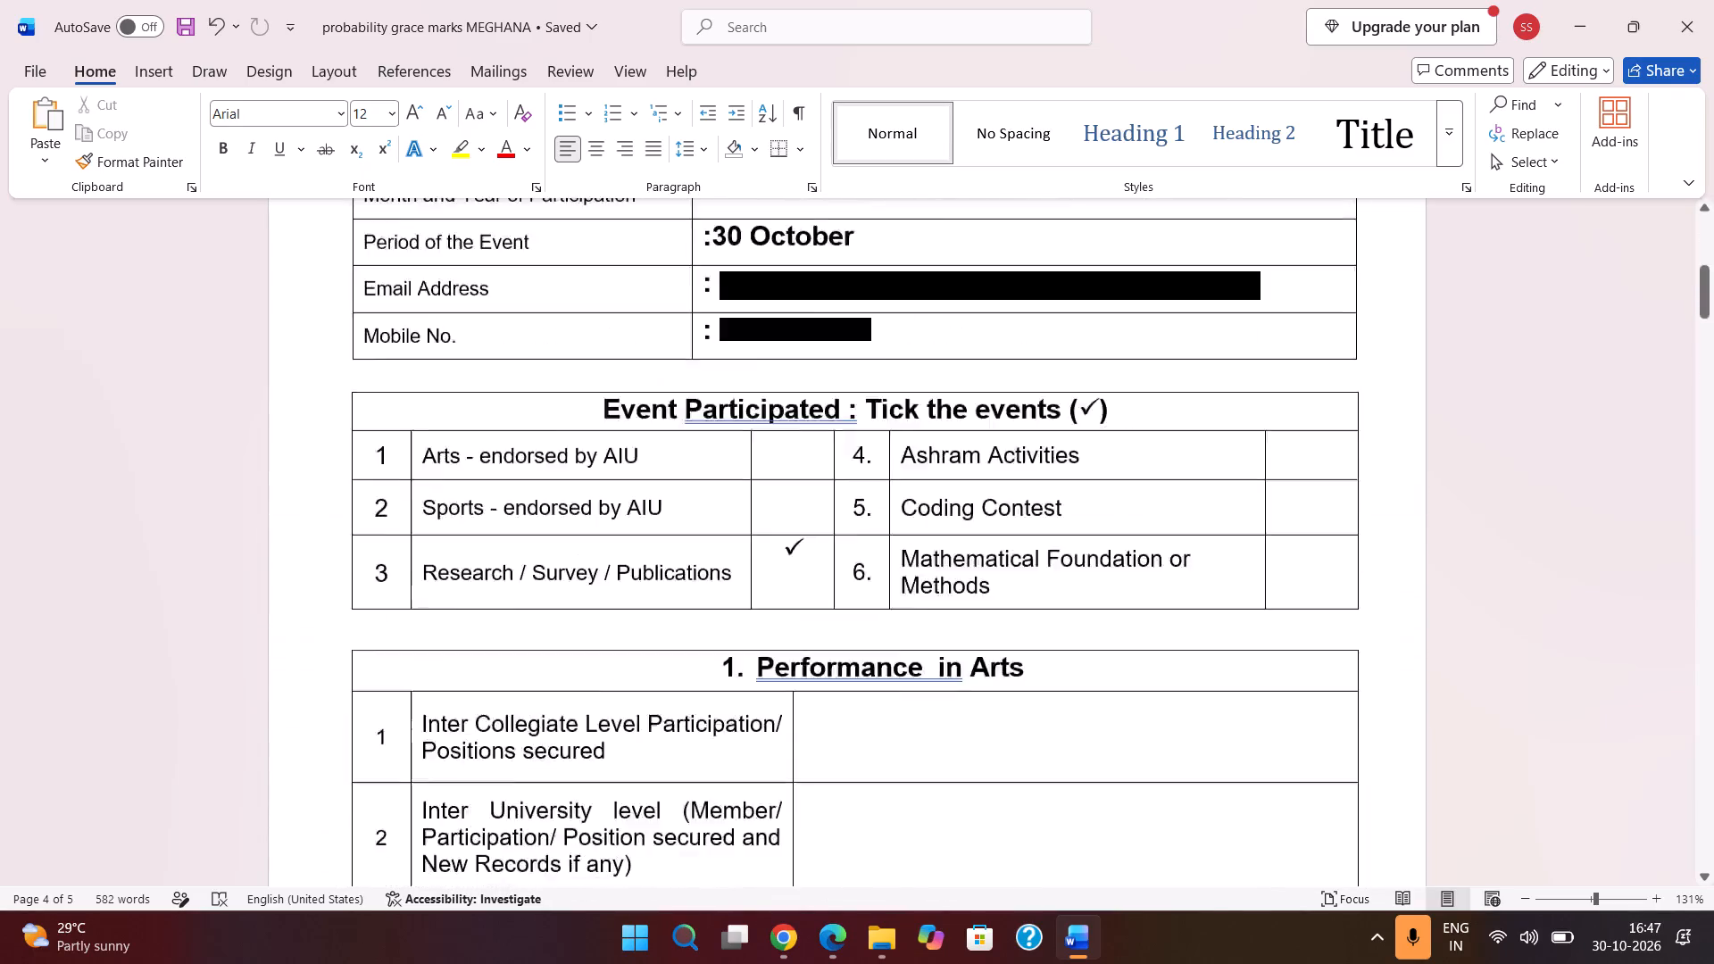
Save the application form as a separate Word document named "probability grace marks SEVITHA" in the Downloads folder.
left_click(36, 72)
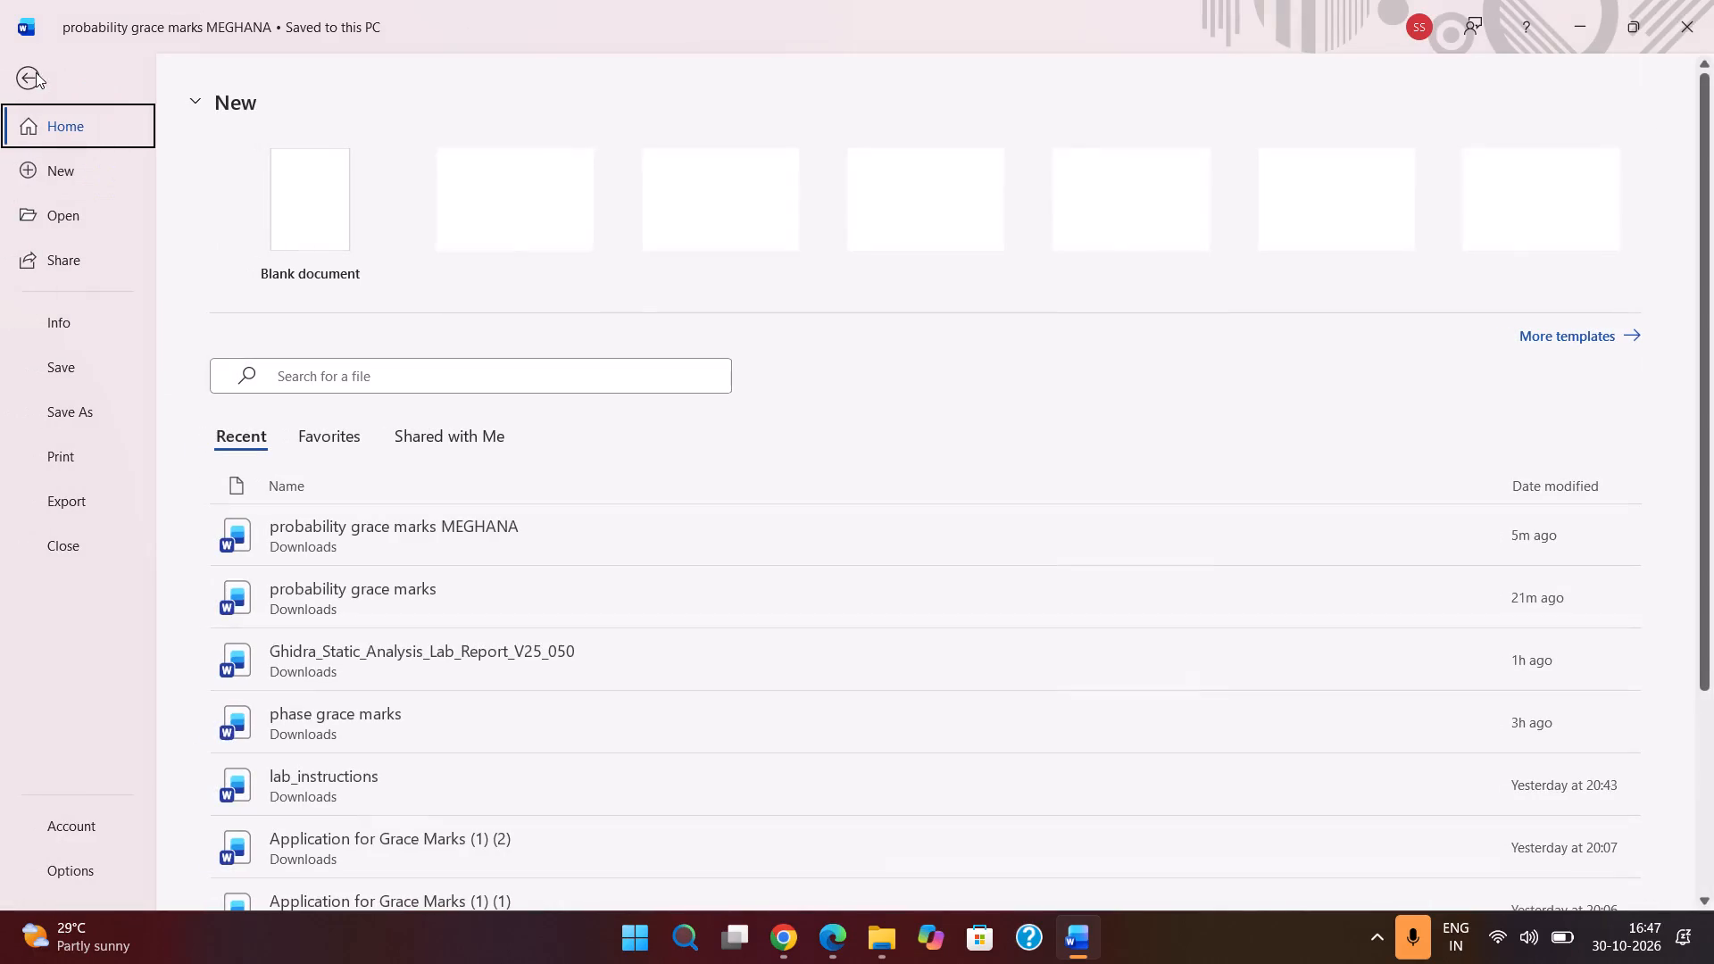
left_click(62, 405)
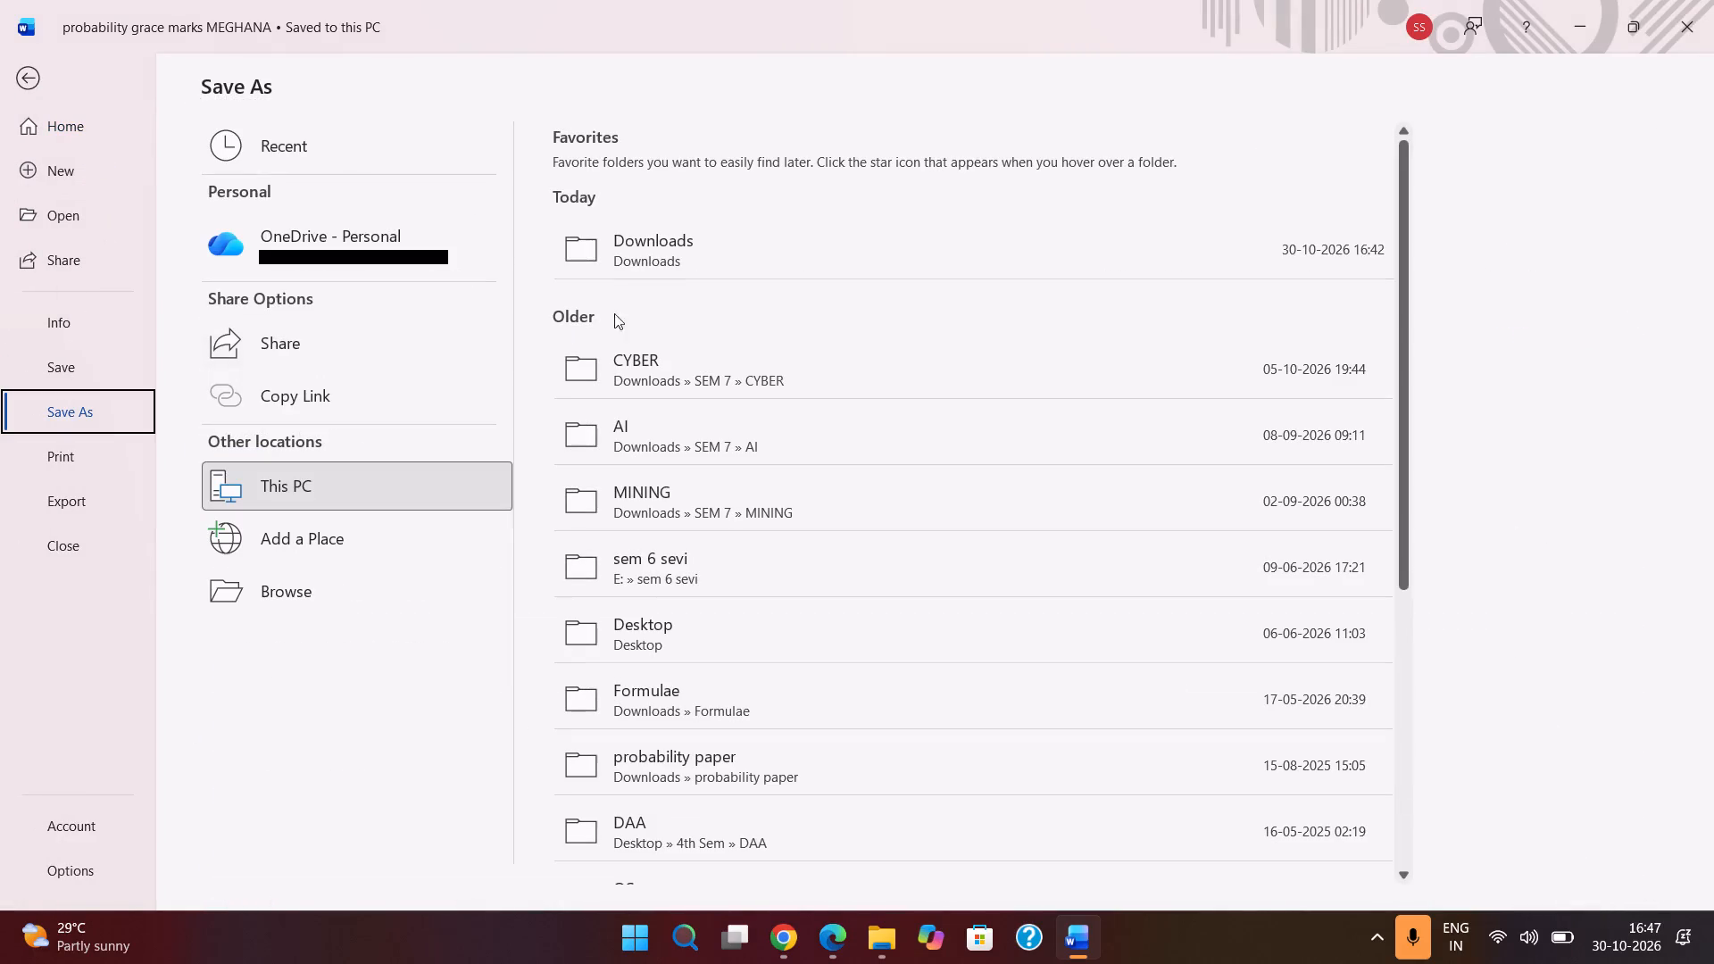
left_click(691, 255)
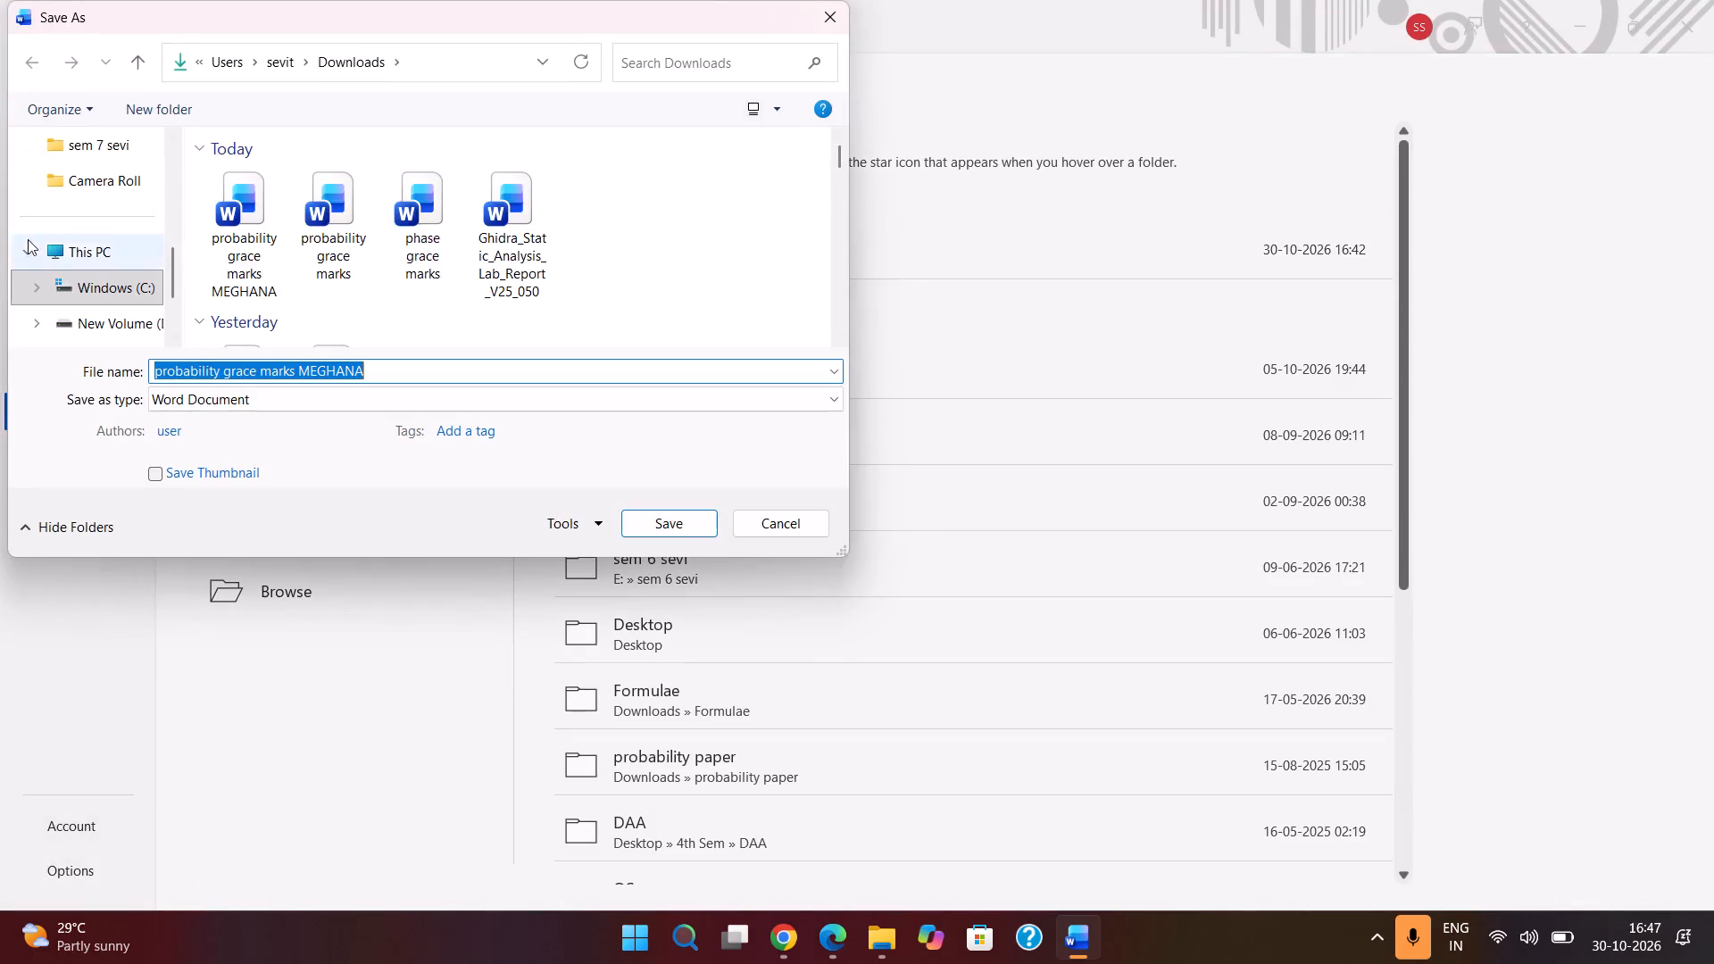
scroll(87, 194, "up", 1)
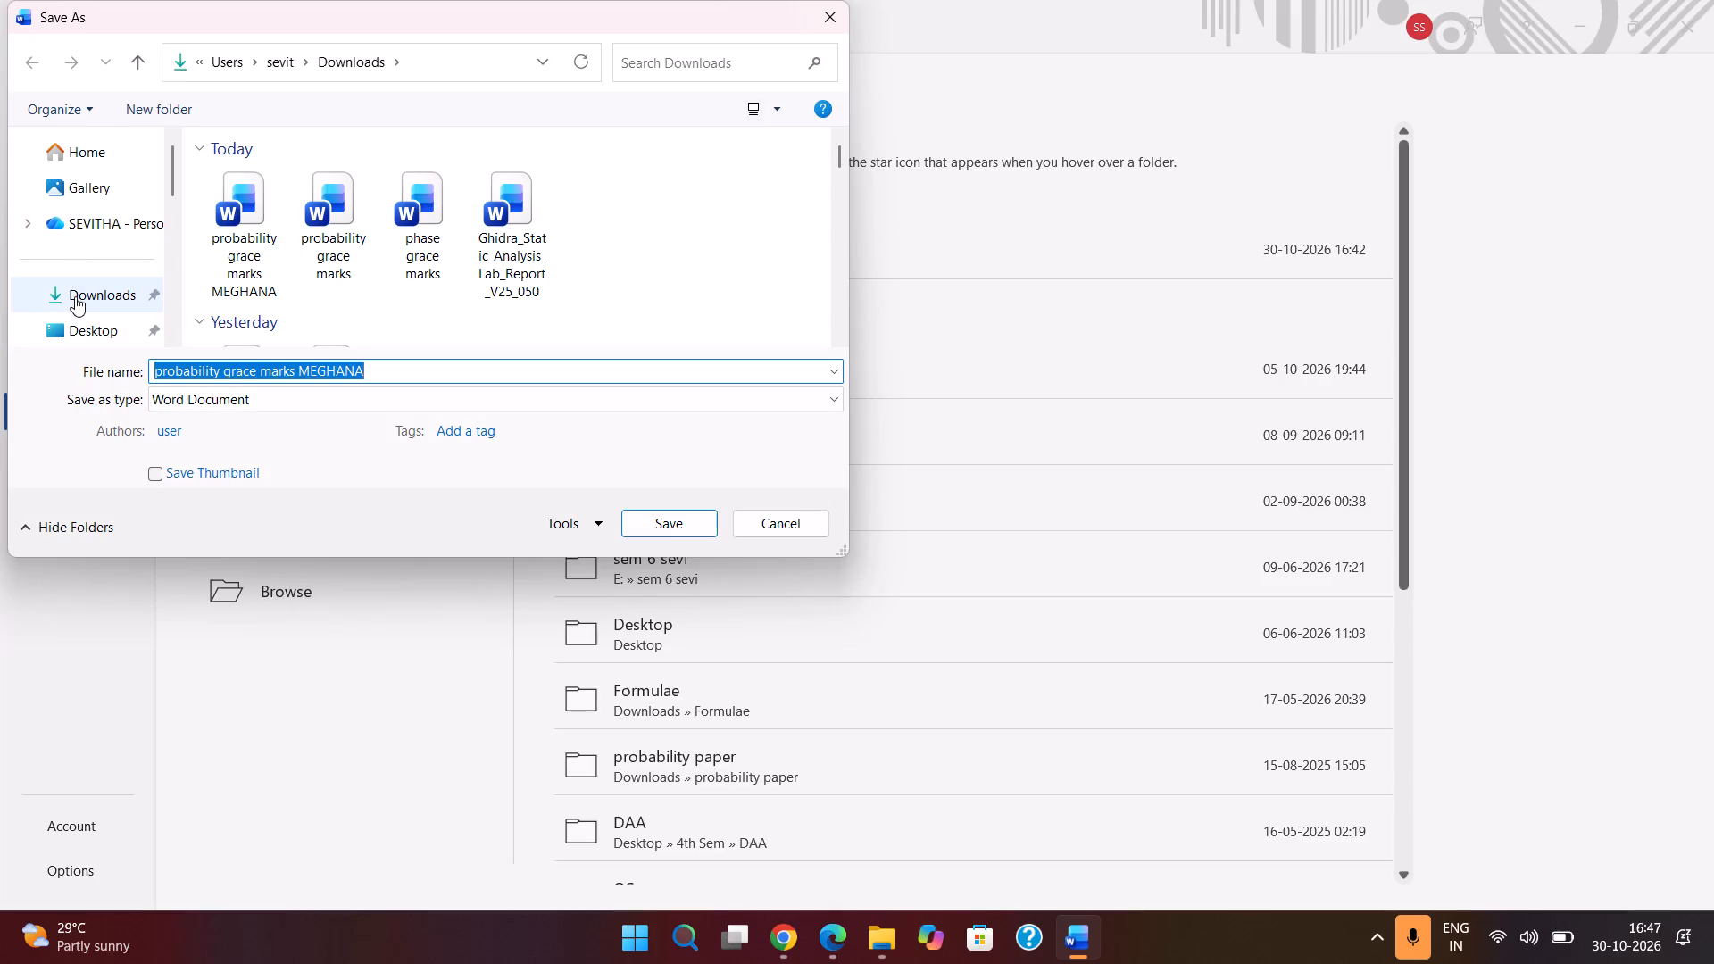
left_click(75, 296)
left_click(366, 368)
left_click(366, 368)
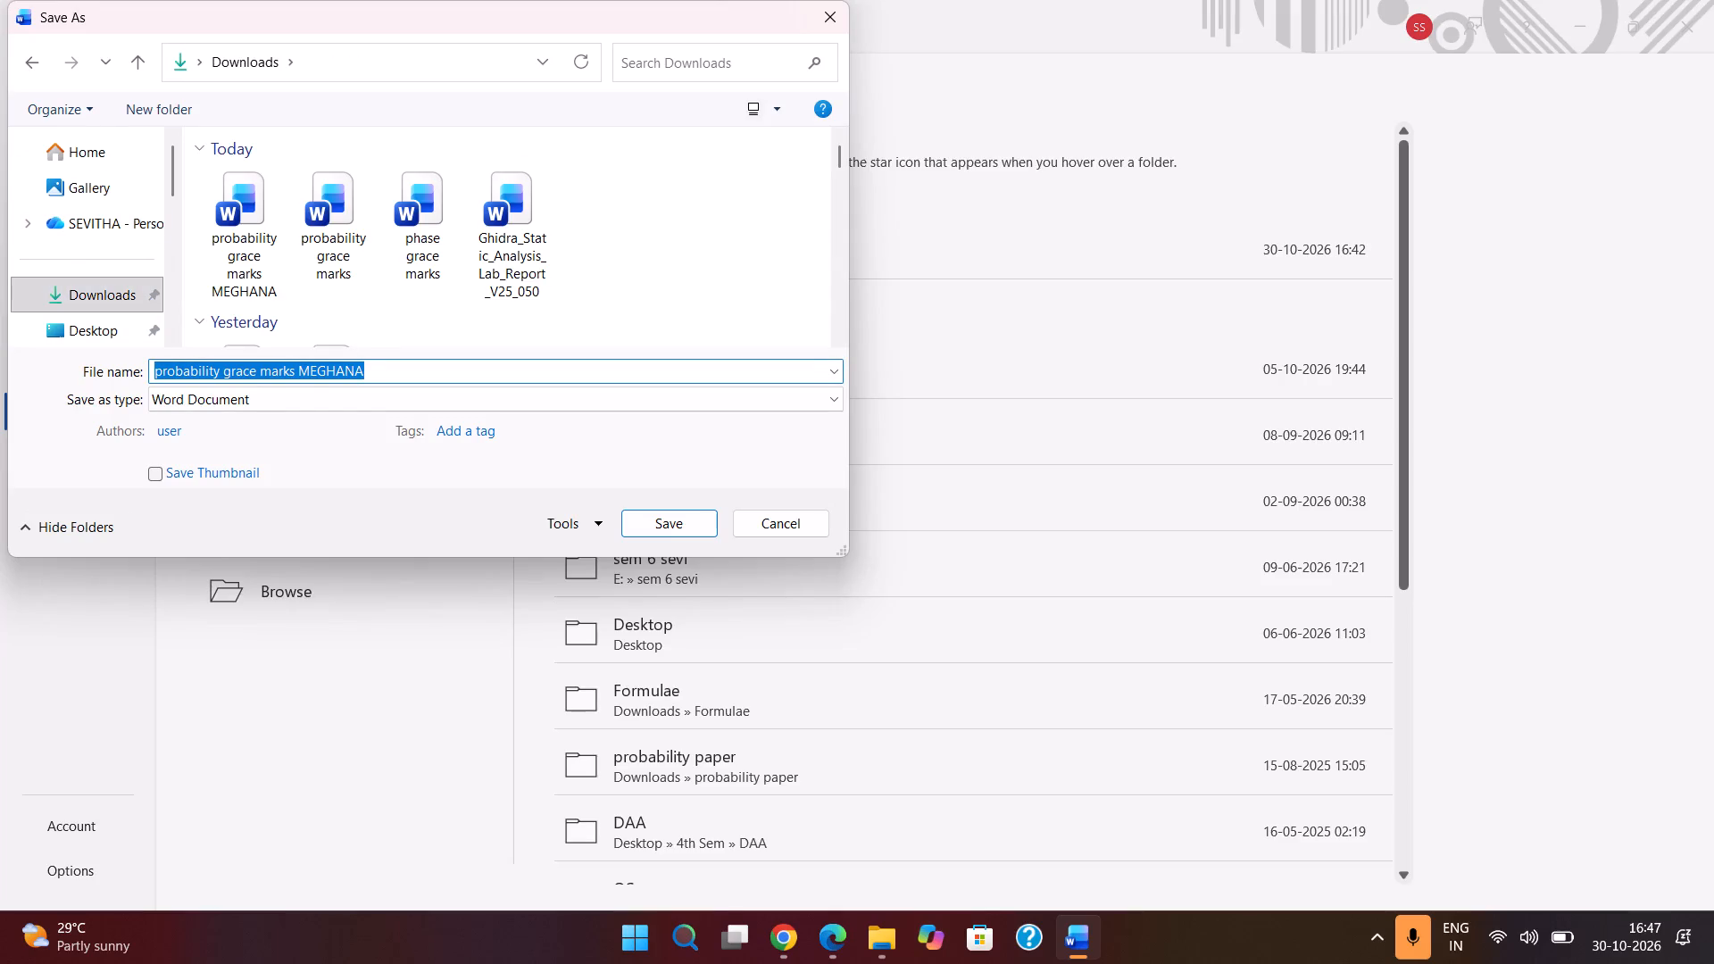
key("BackSpace")
key("BackSpace")
key("BackSpace")
key("BackSpace")
key("BackSpace")
key("BackSpace")
key("BackSpace")
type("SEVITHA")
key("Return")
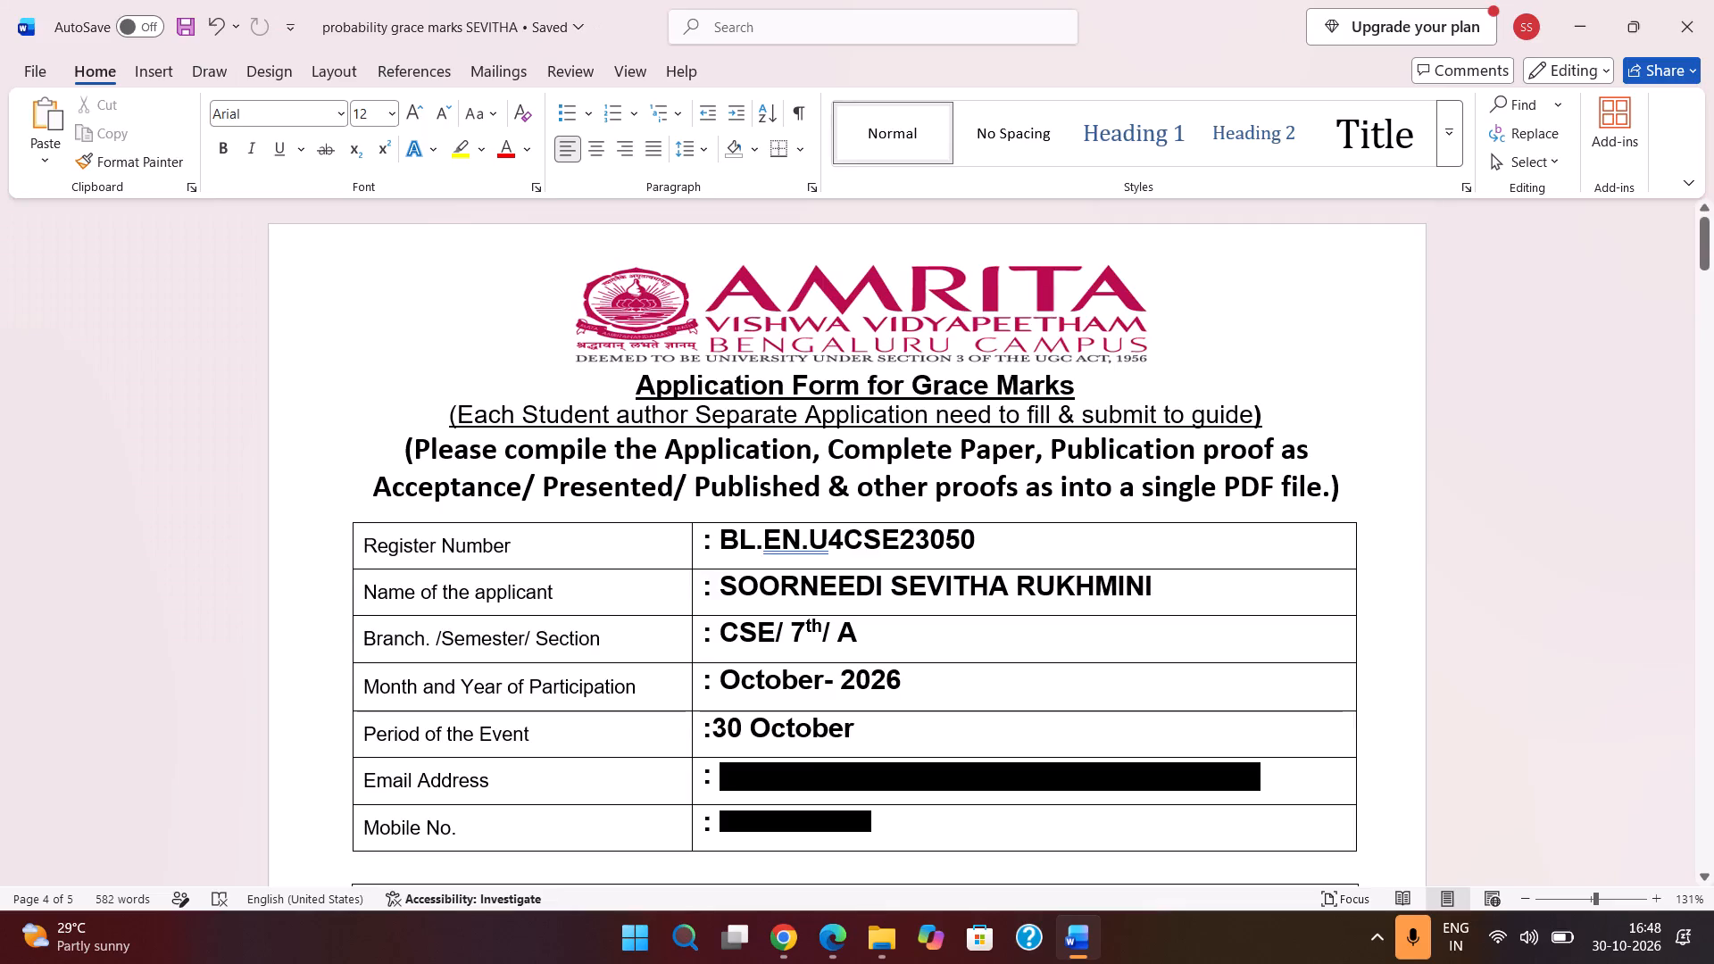
Save the form as a PDF in the Downloads folder, keeping the name "probability grace marks SEVITHA".
left_click(28, 69)
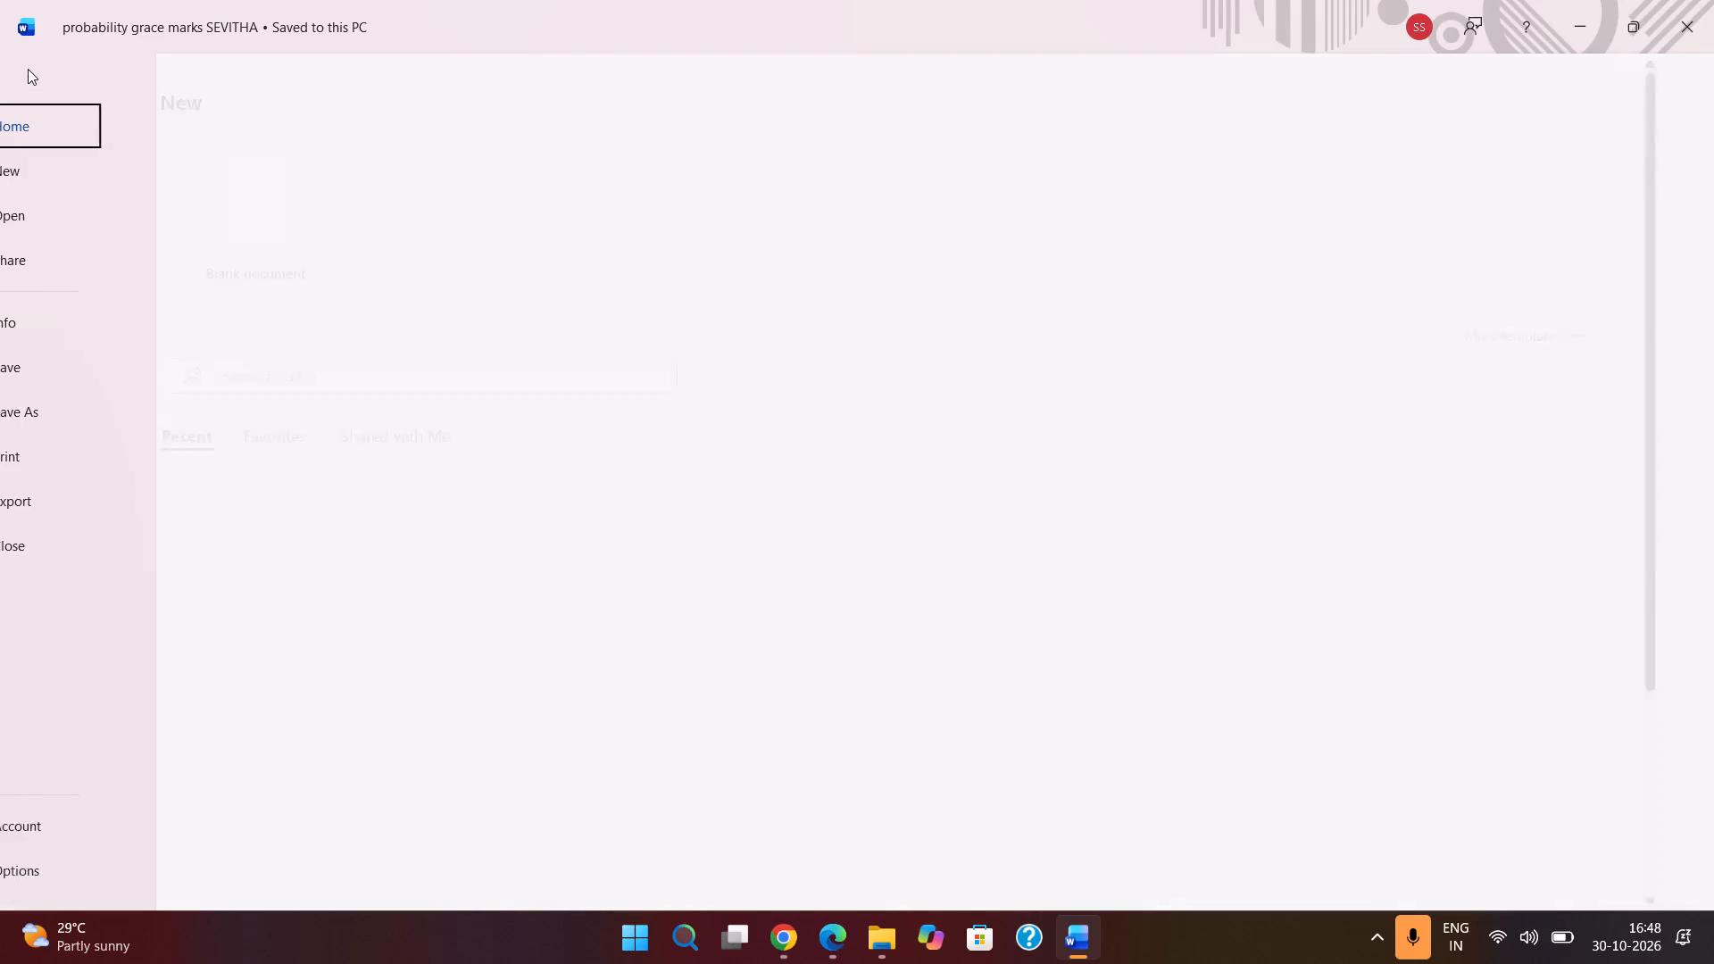
left_click(76, 406)
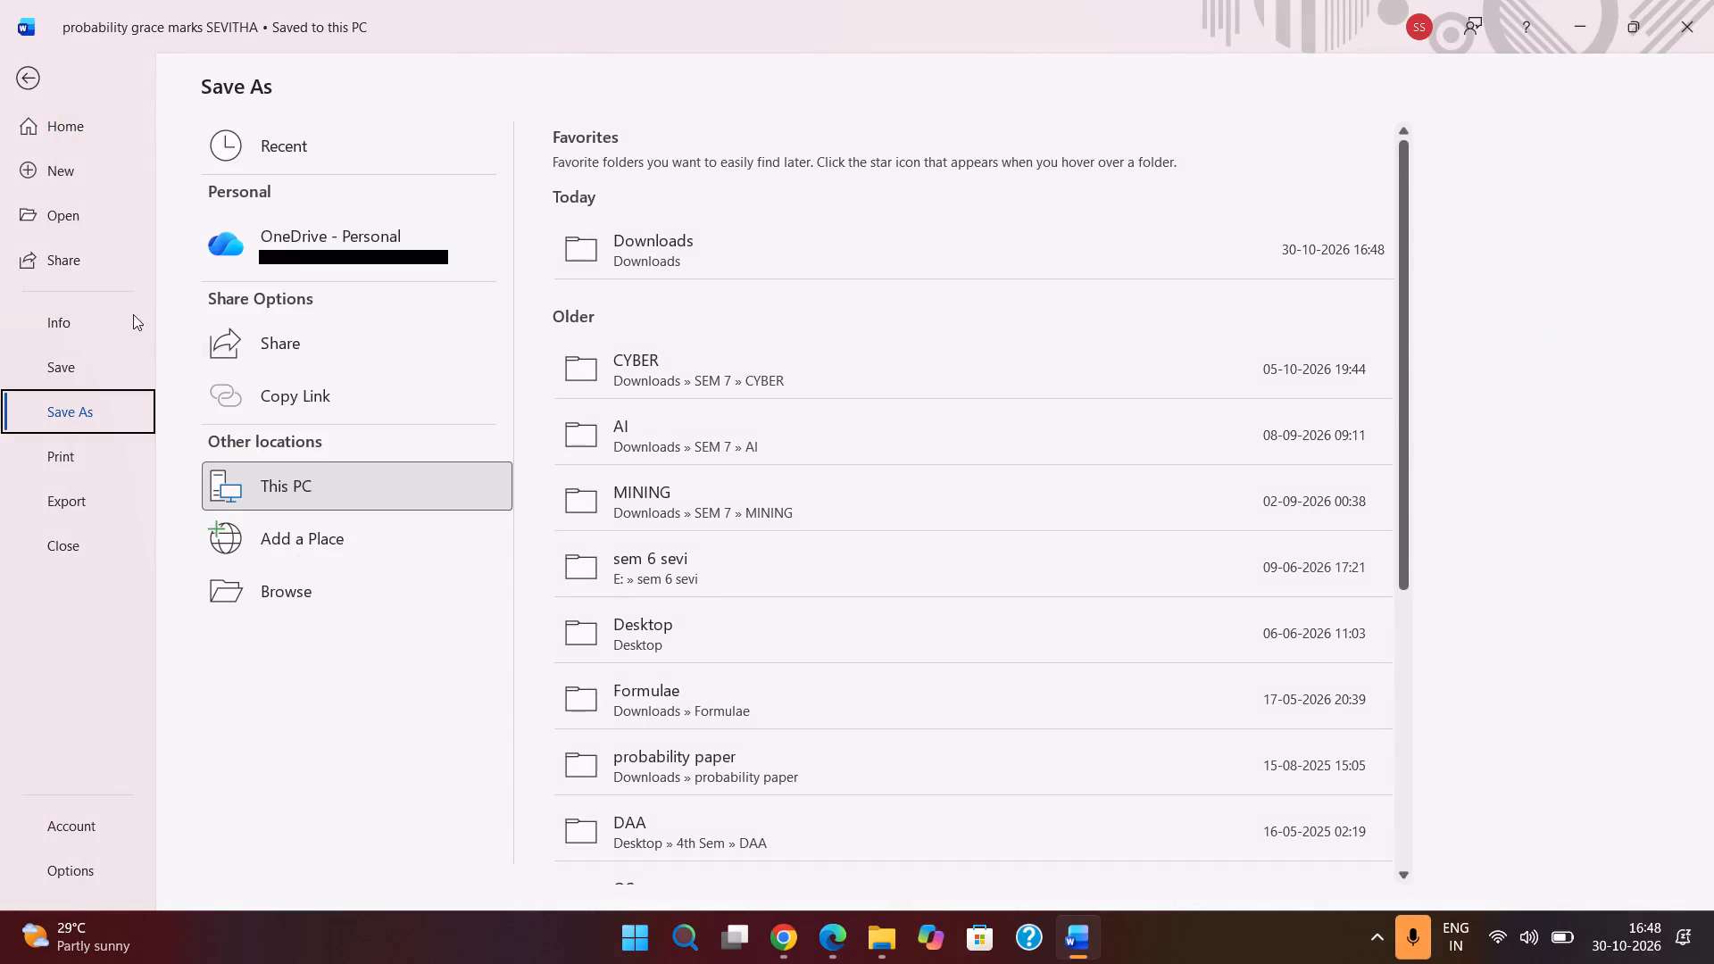
left_click(725, 244)
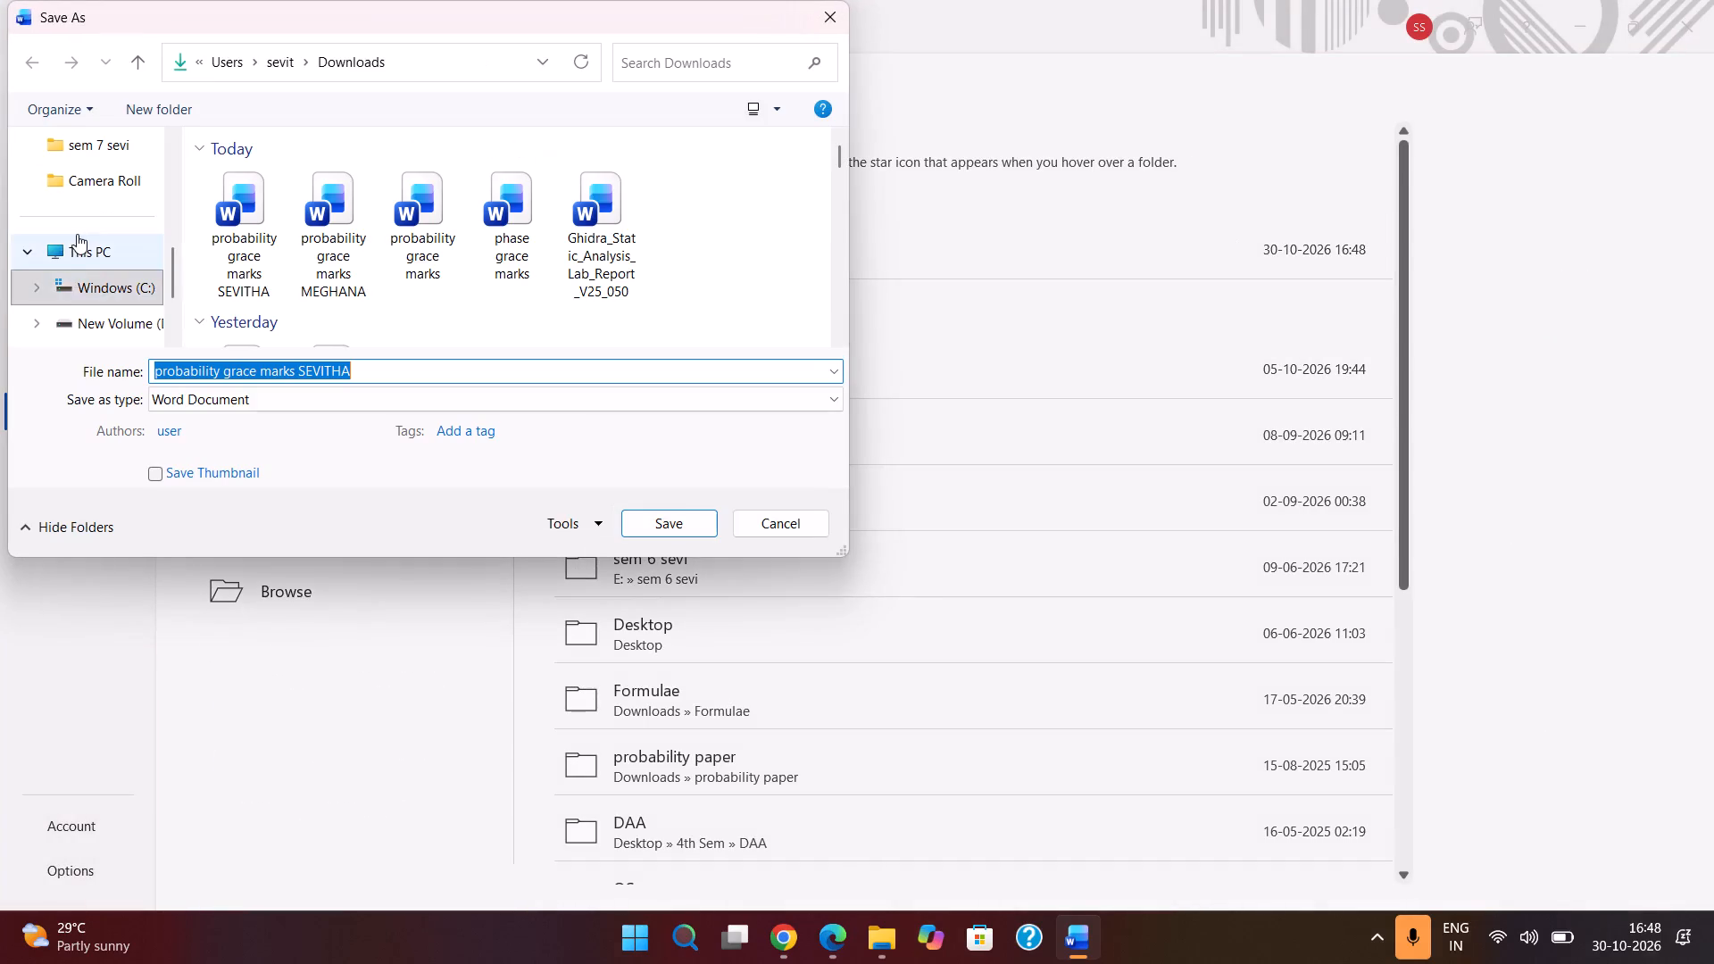
scroll(77, 234, "up", 1)
left_click(69, 298)
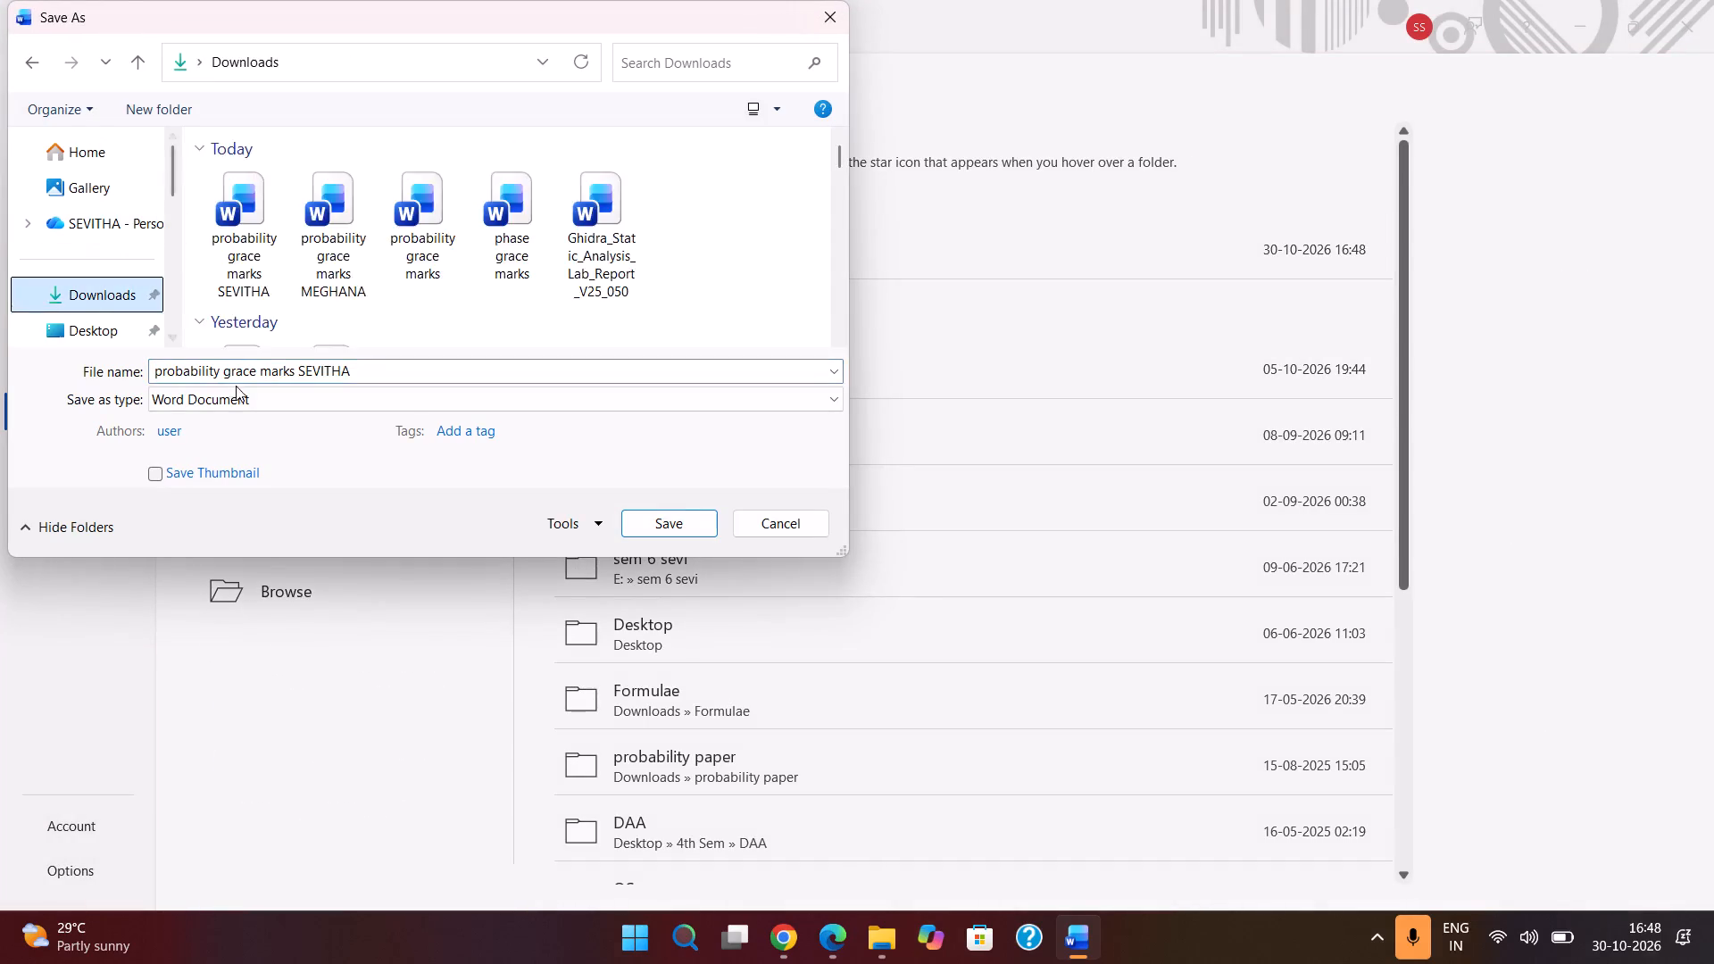
left_click(240, 391)
left_click(191, 525)
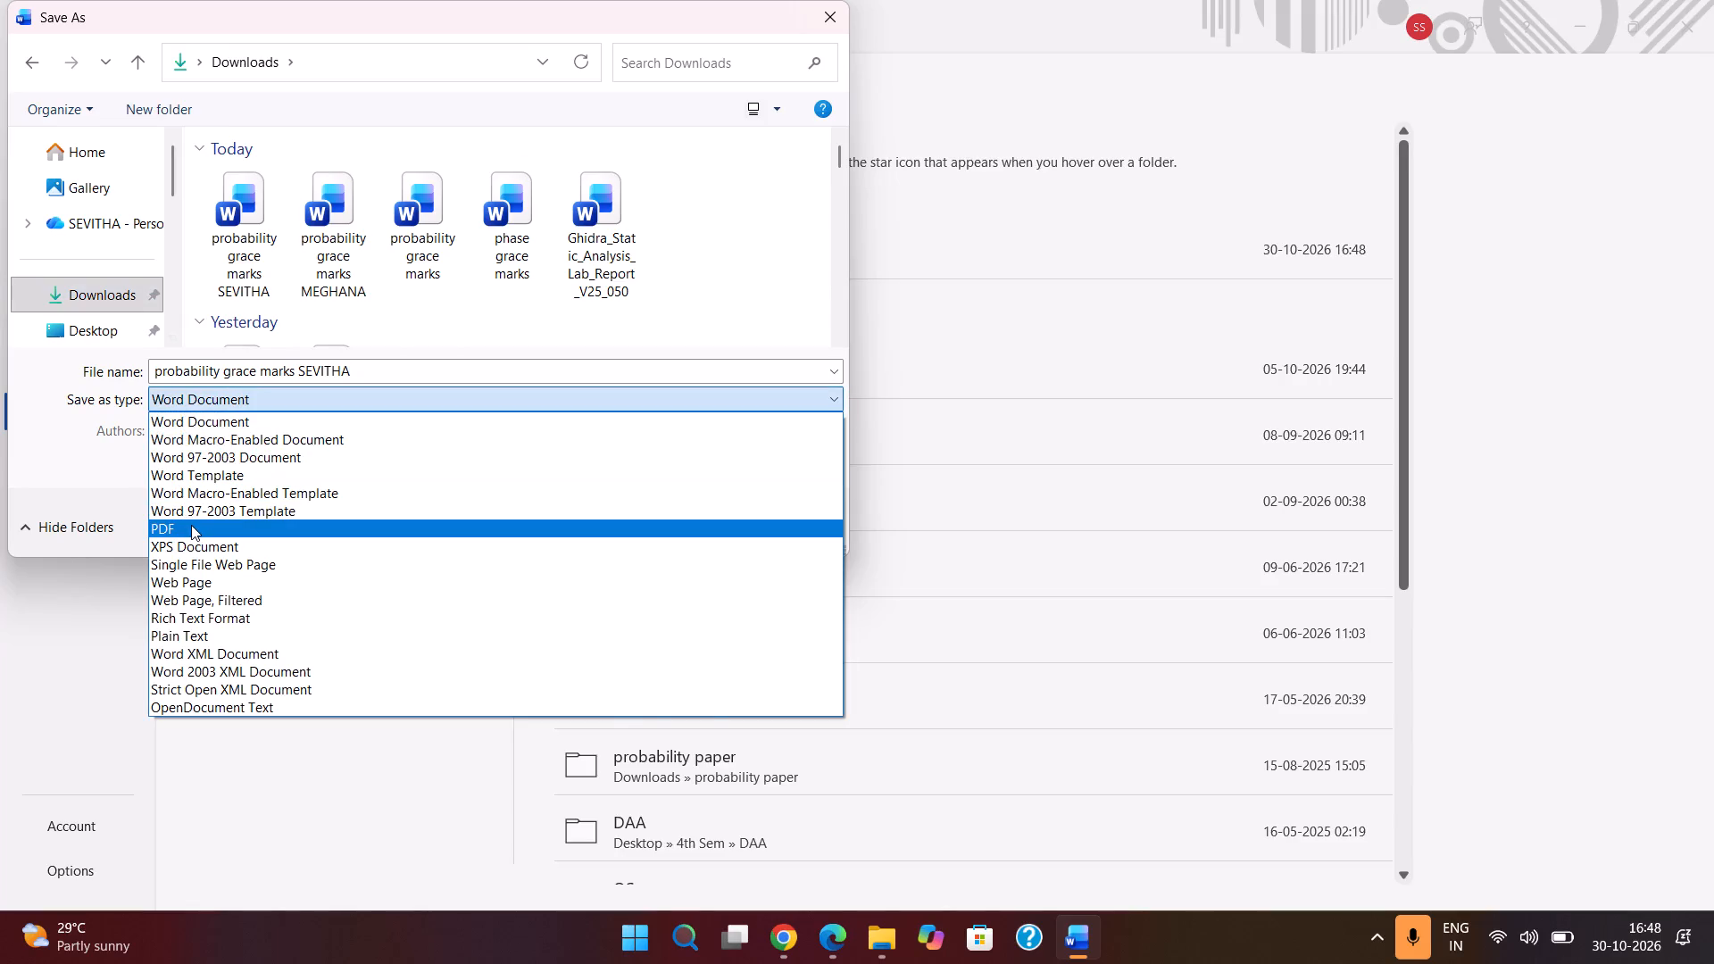
left_click(667, 578)
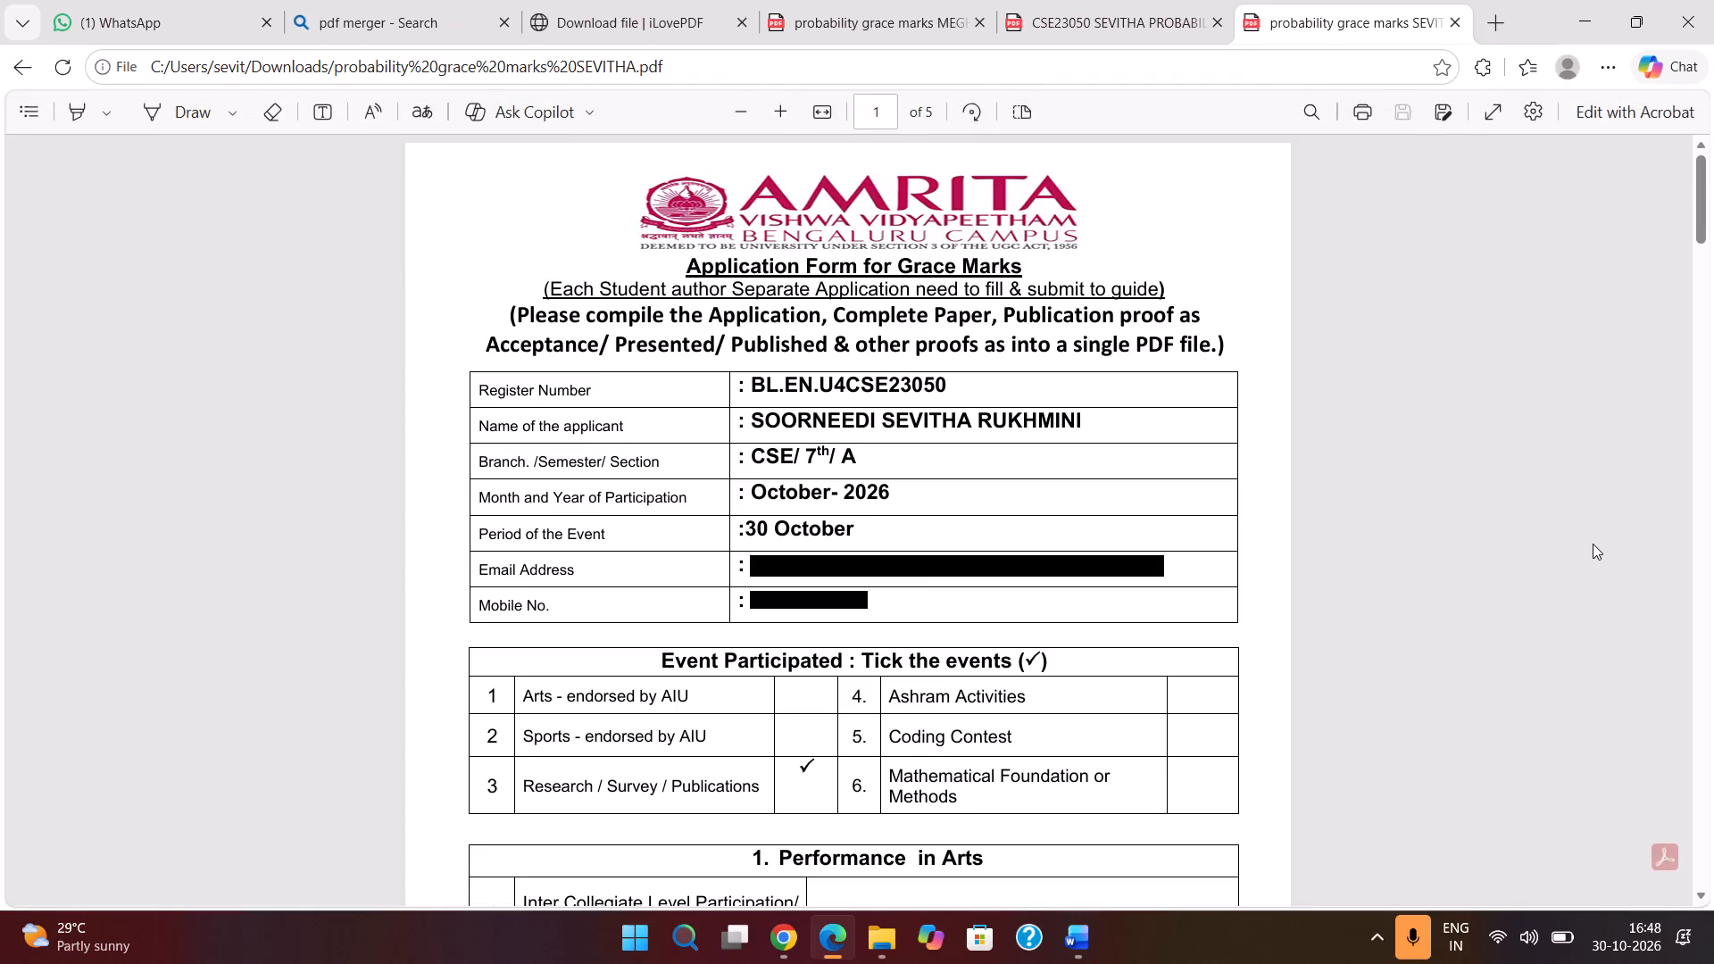
left_click(1593, 544)
Return to an empty Merge PDF files page on the iLovePDF site.
left_click(667, 20)
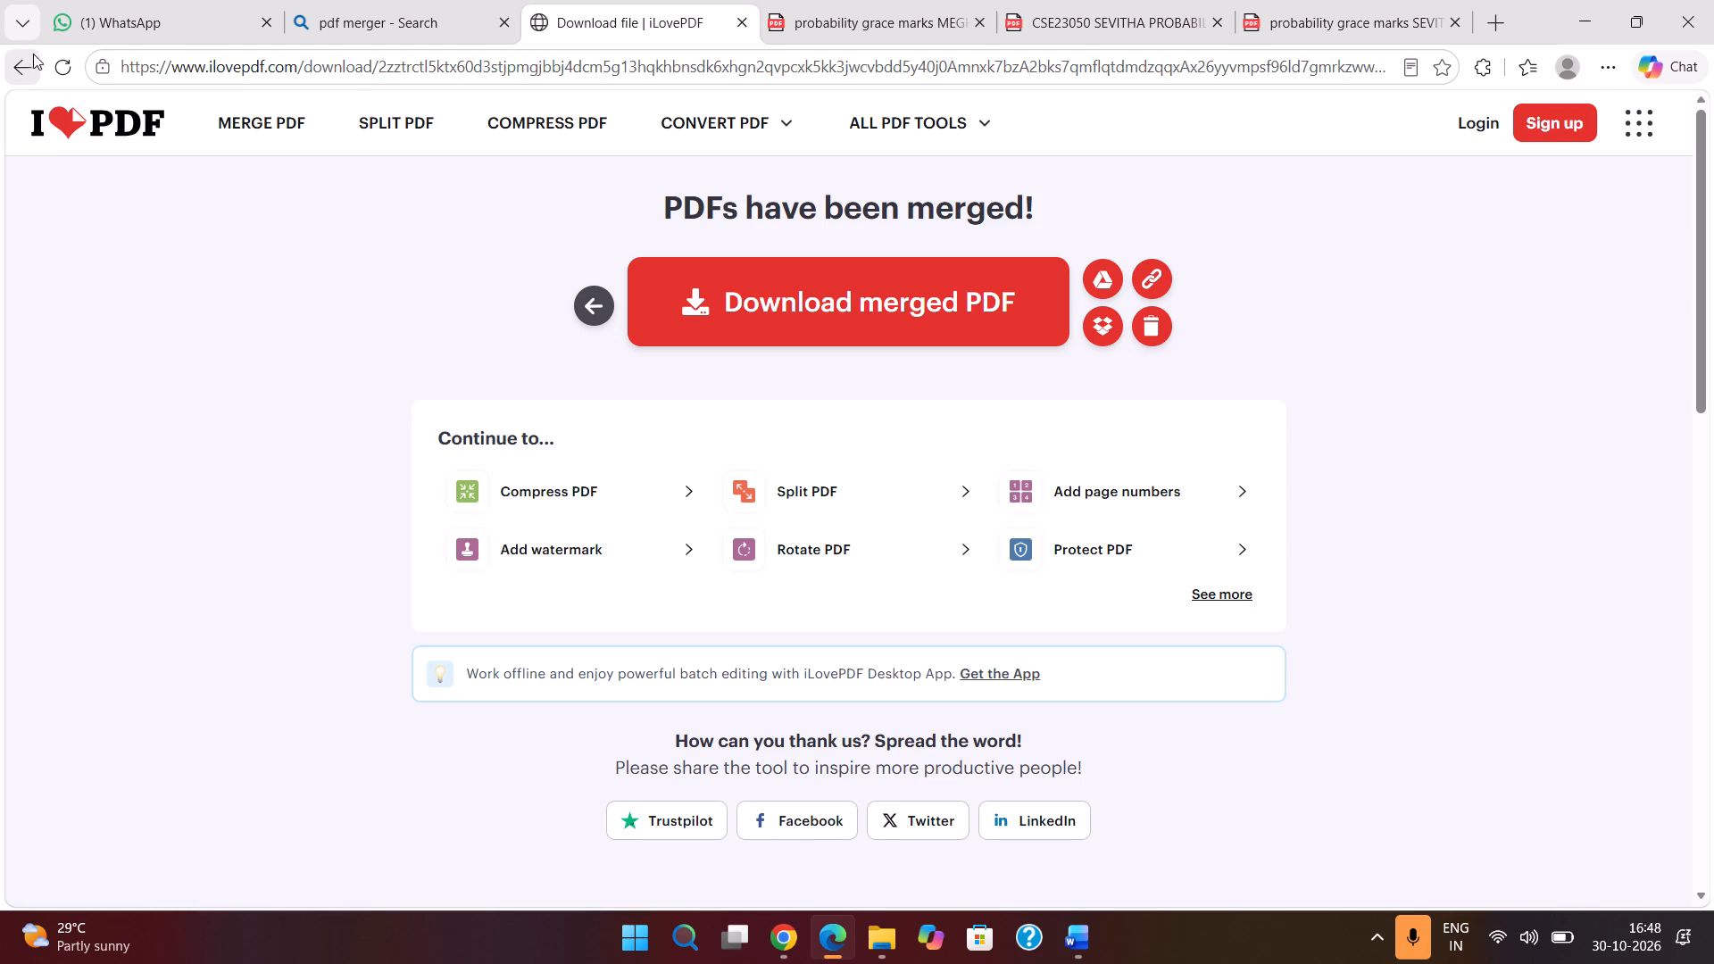
left_click(18, 83)
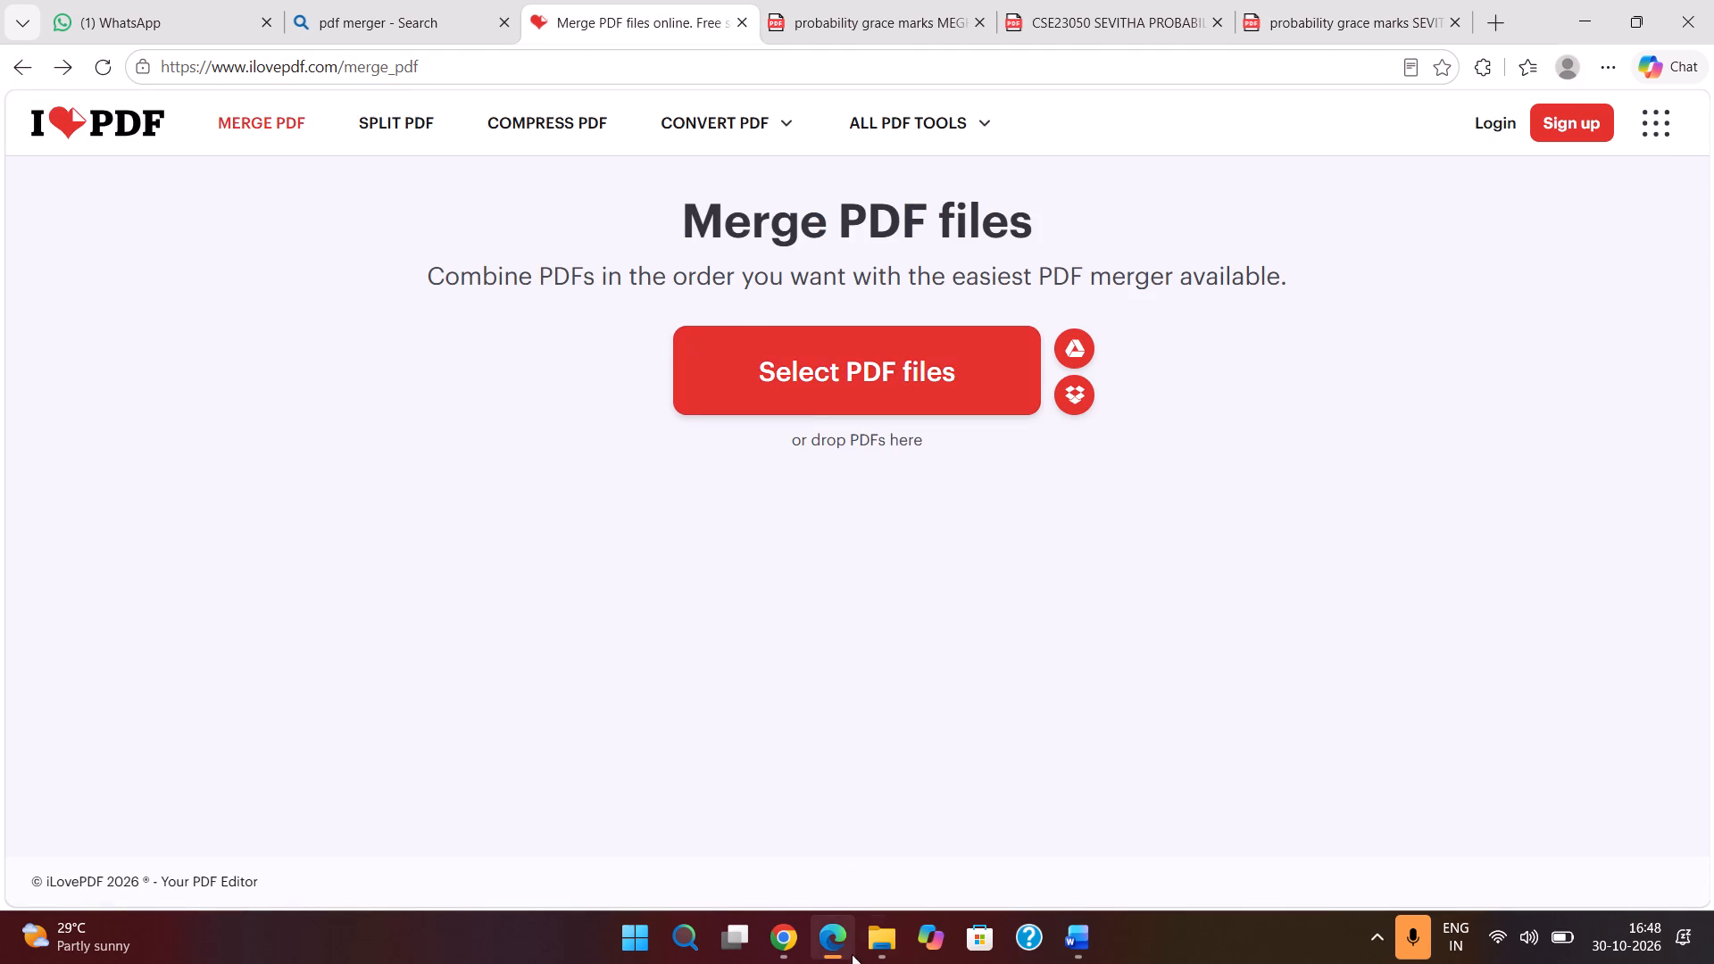
In File Explorer, delete the earlier merged PDF ending in "SEVITHA PROBABILITY" from the Downloads folder.
left_click(875, 949)
left_click(526, 285)
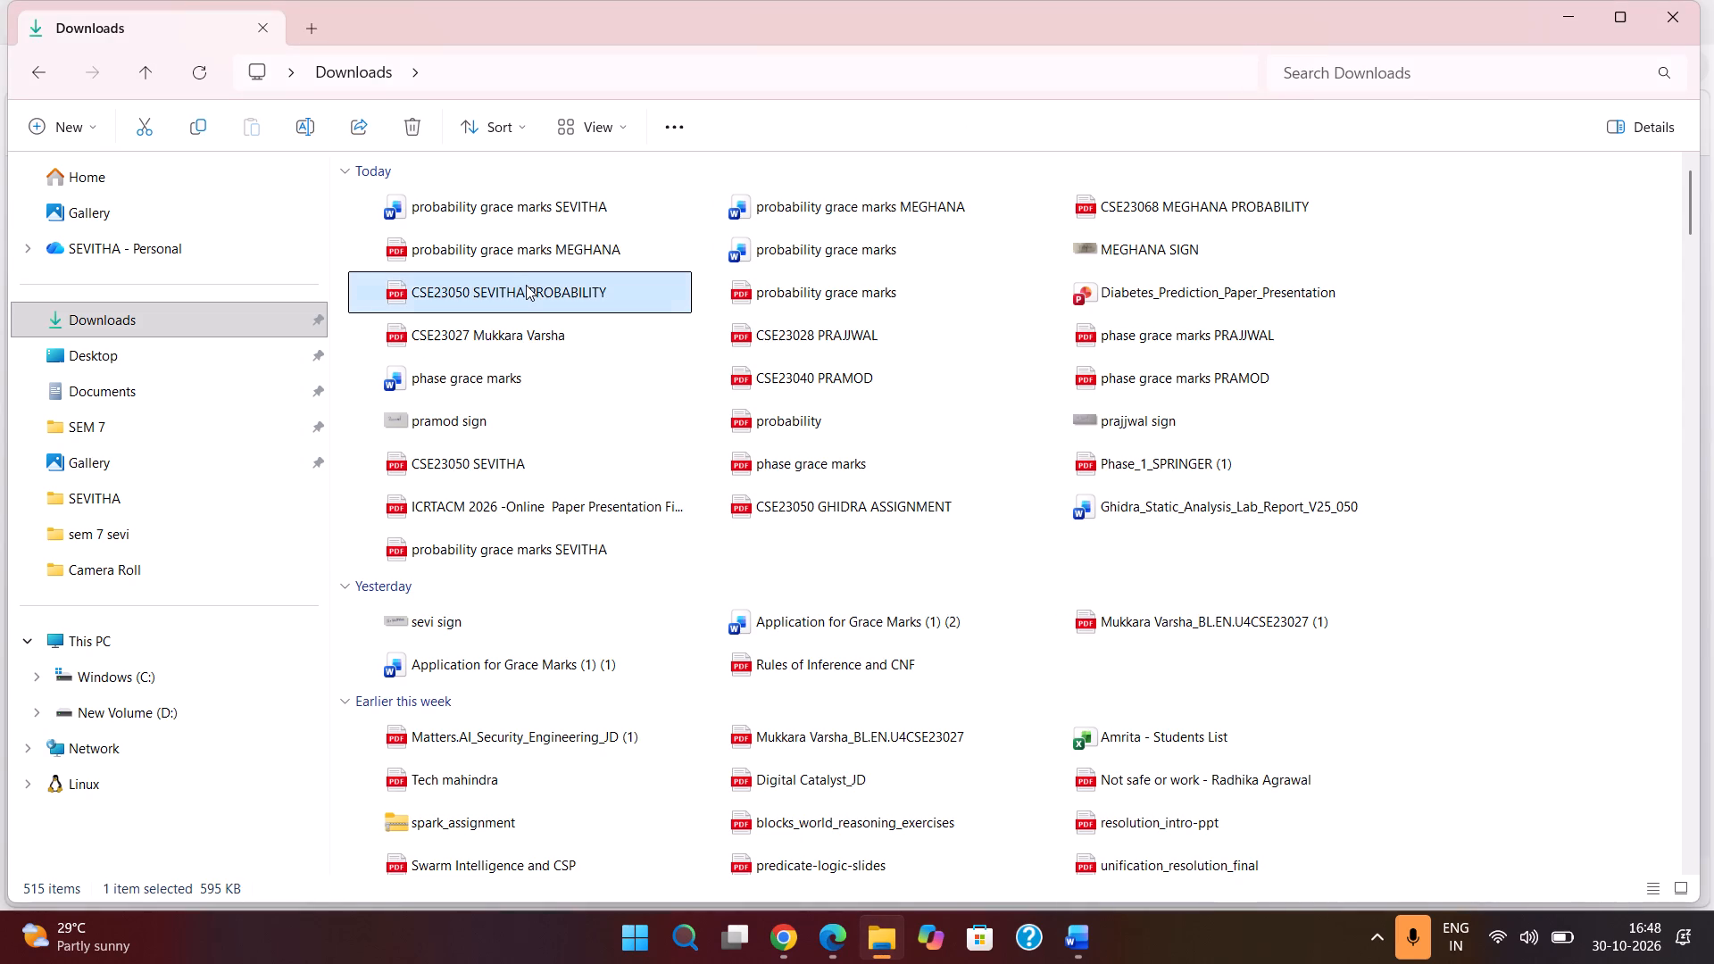
key("Delete")
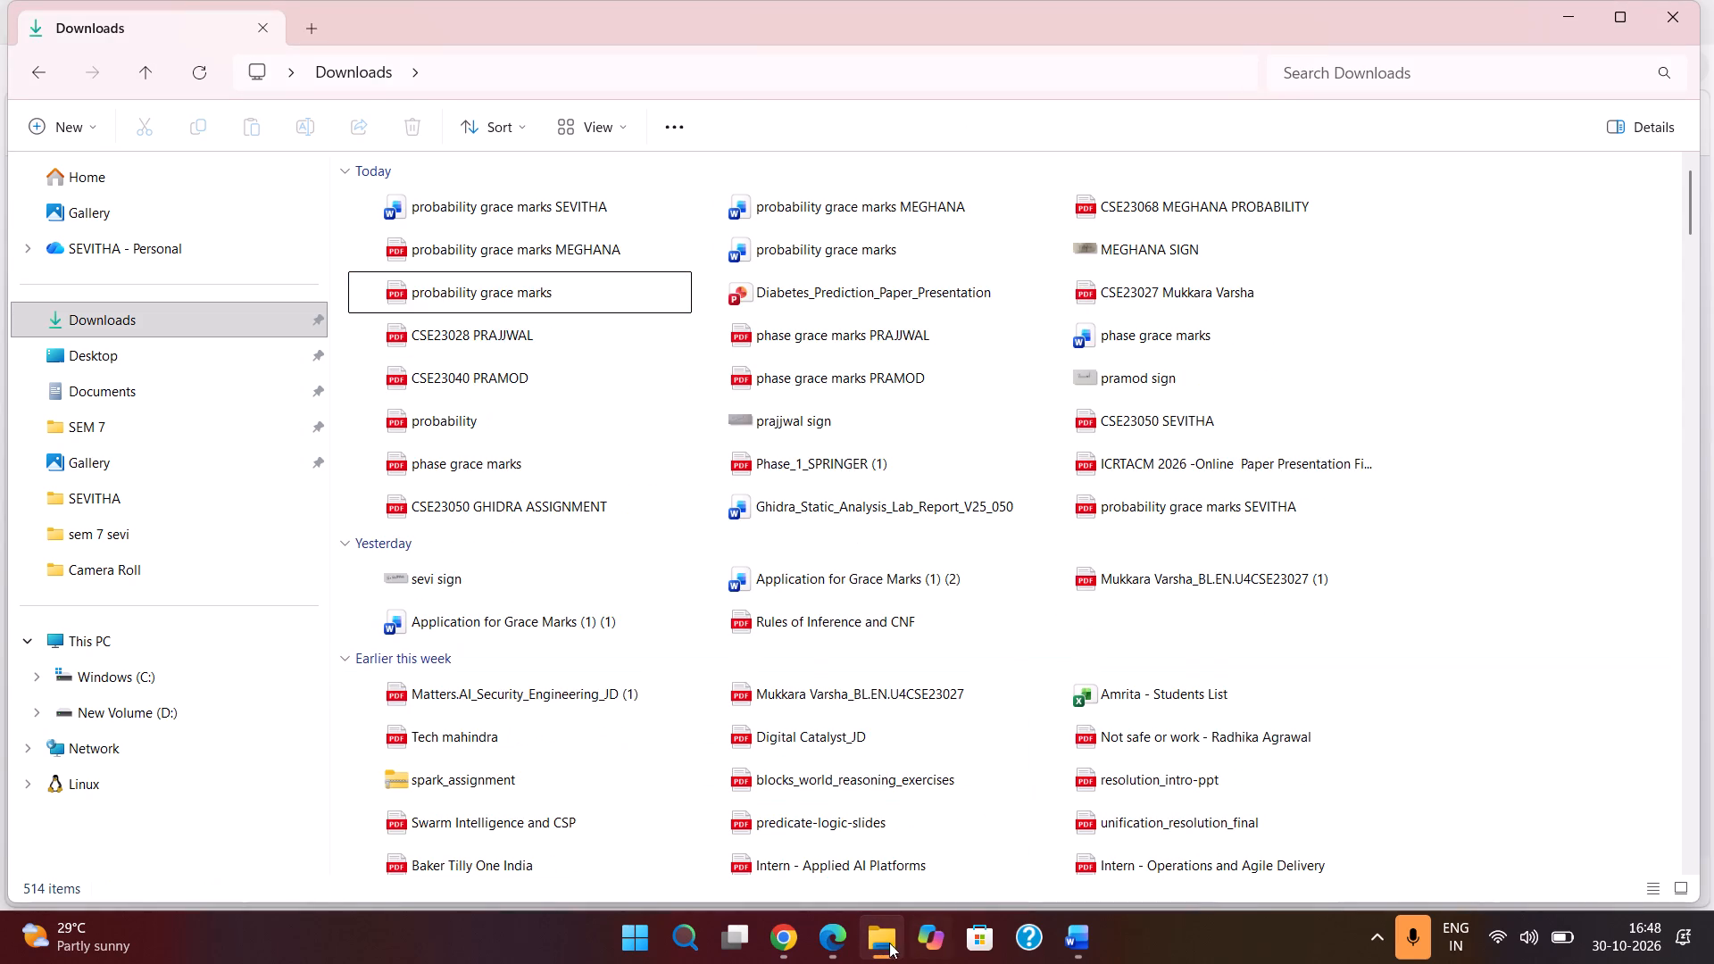
On iLovePDF, merge the "probability grace marks SEVITHA" PDF with the "probability" PDF, form first, and download the merged file.
left_click(825, 946)
left_click(780, 374)
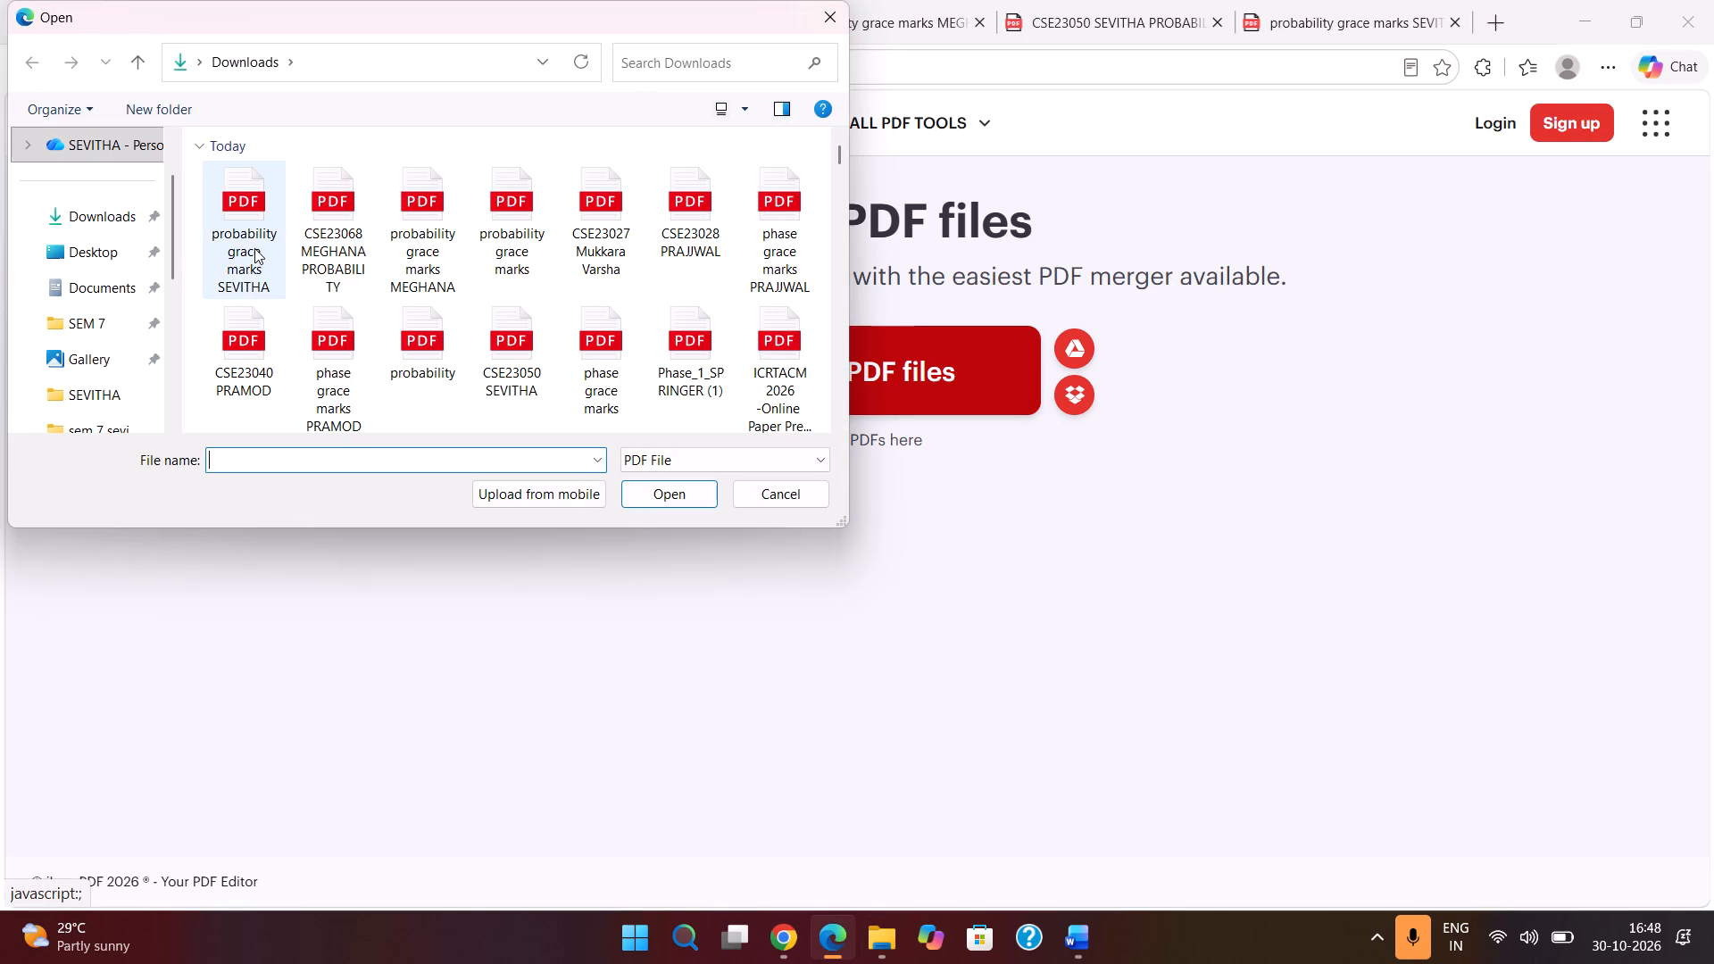
left_click(254, 248)
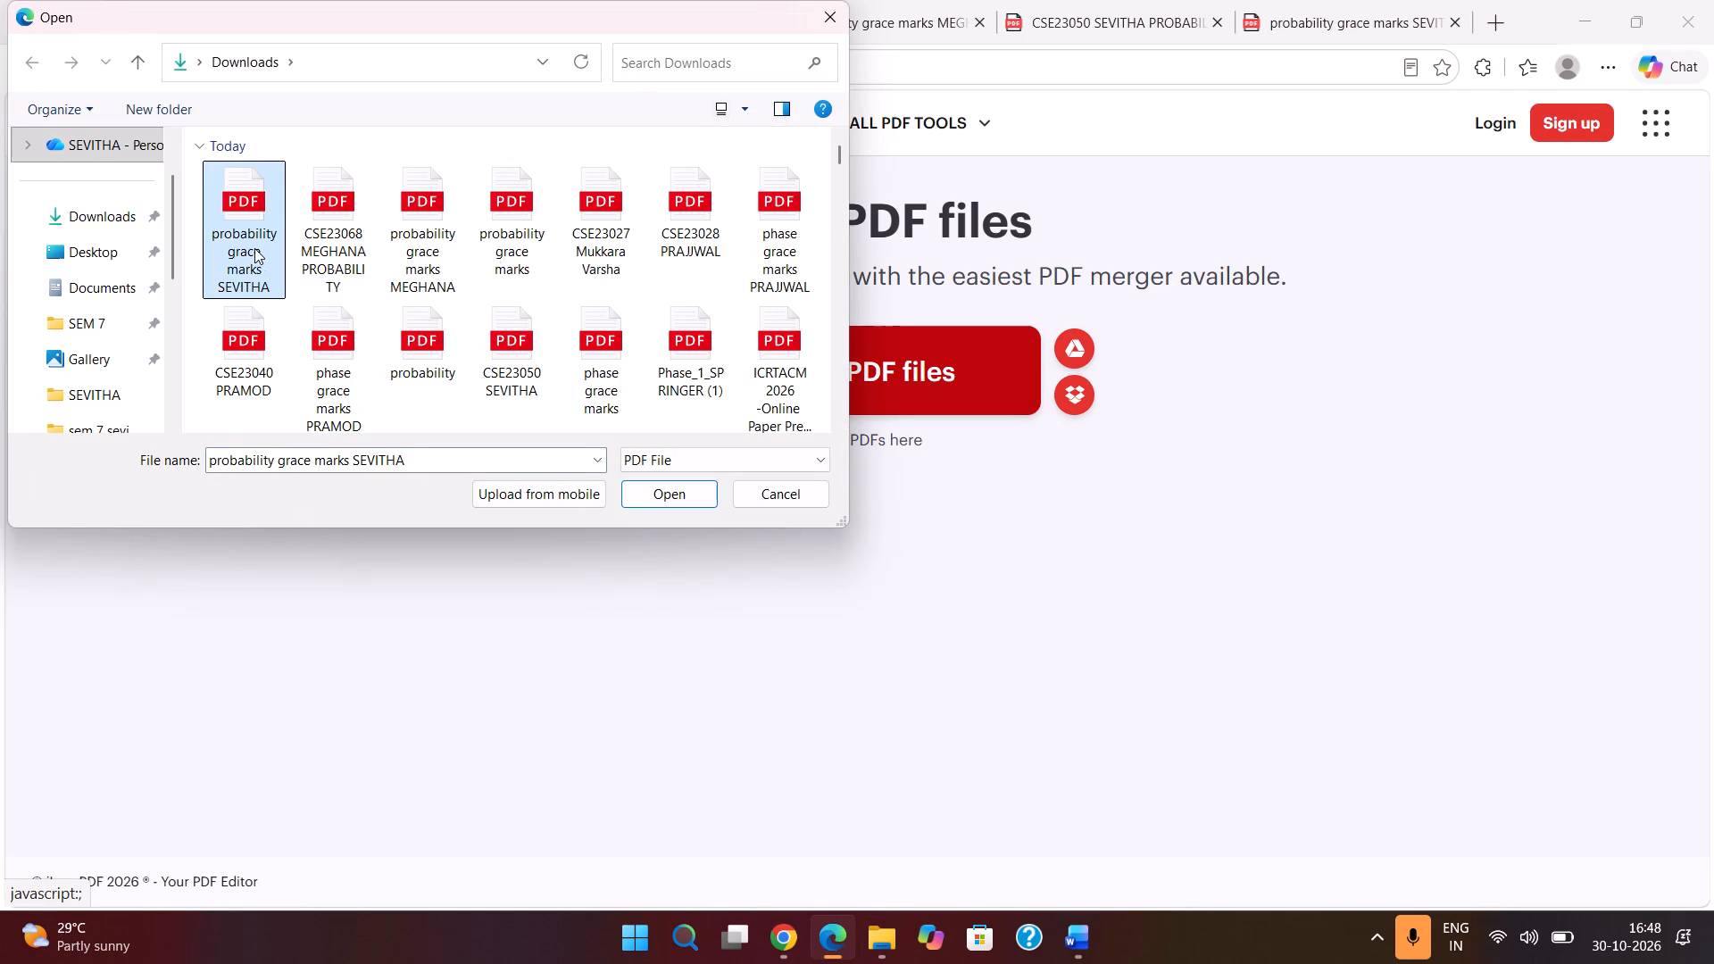
left_click(433, 364, "ctrl")
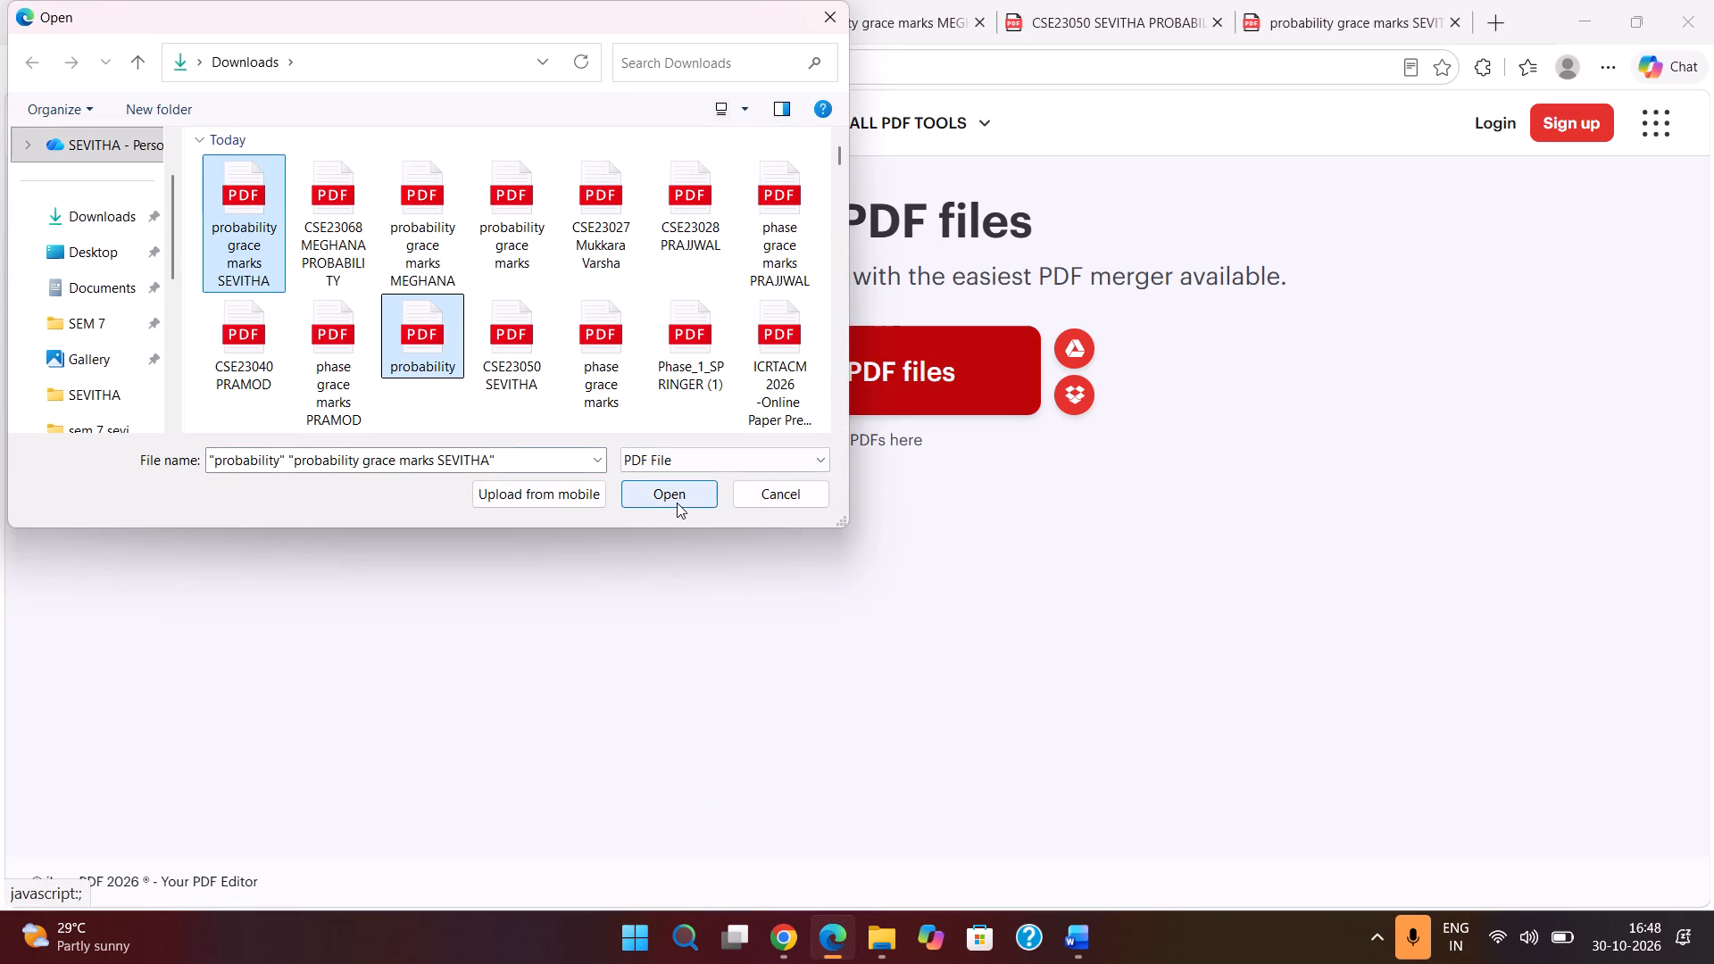
left_click(677, 500)
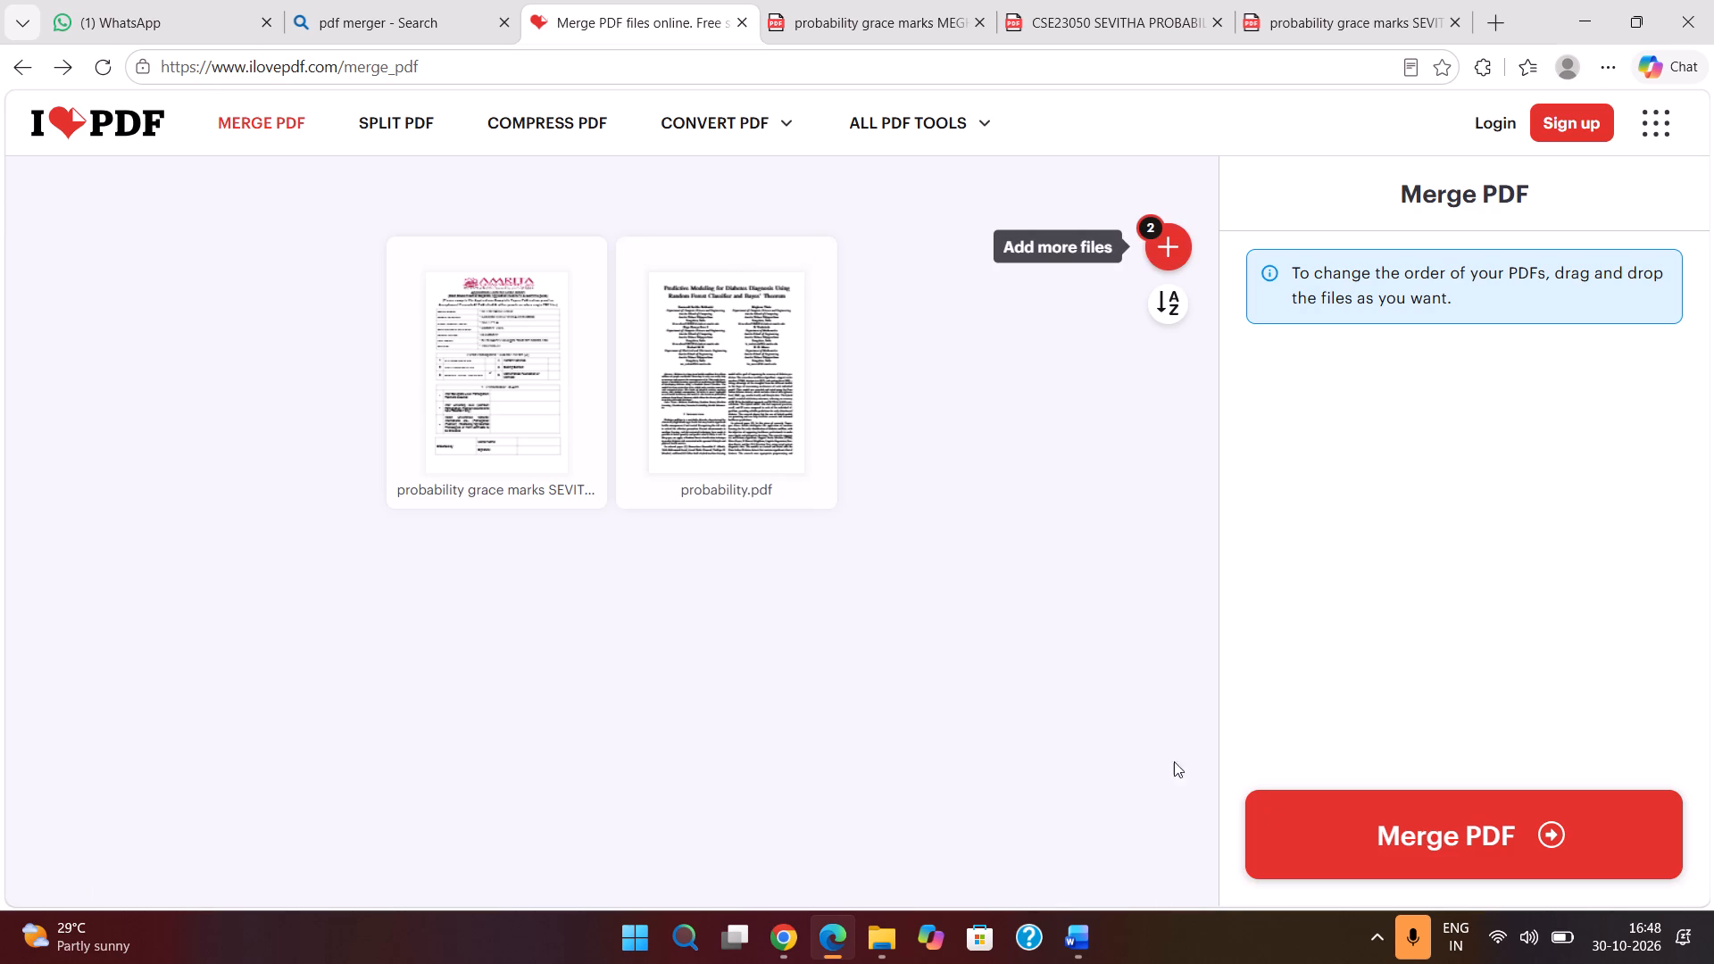
double_click(1319, 839)
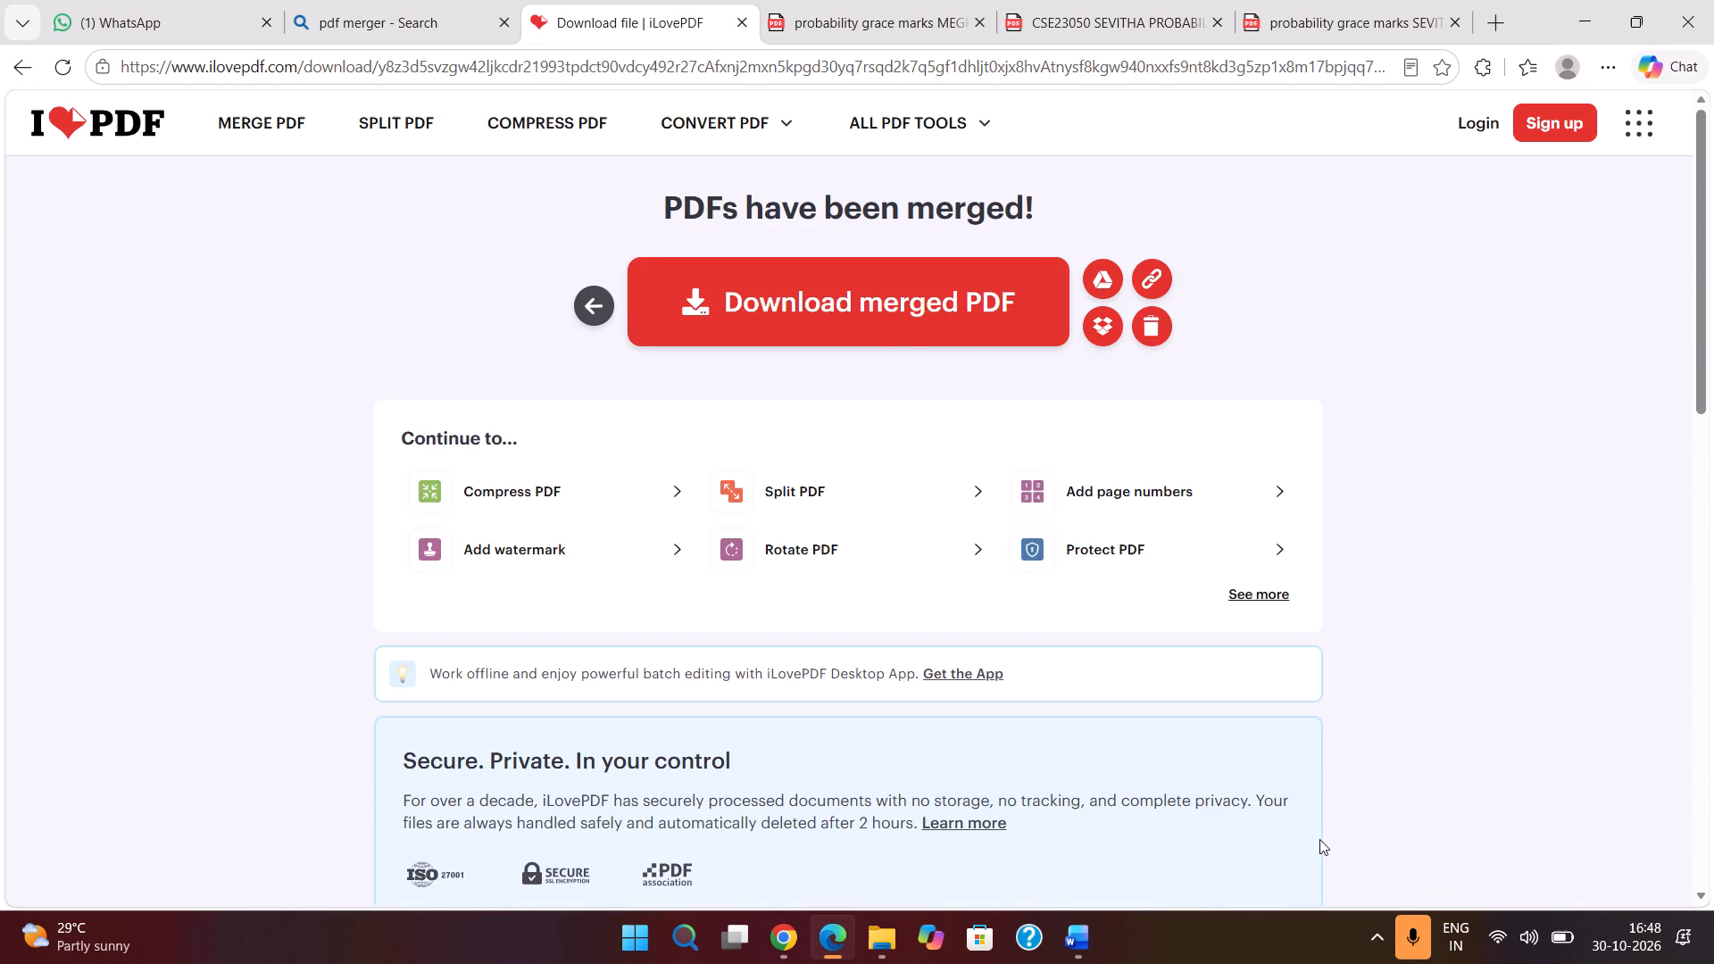
left_click(878, 326)
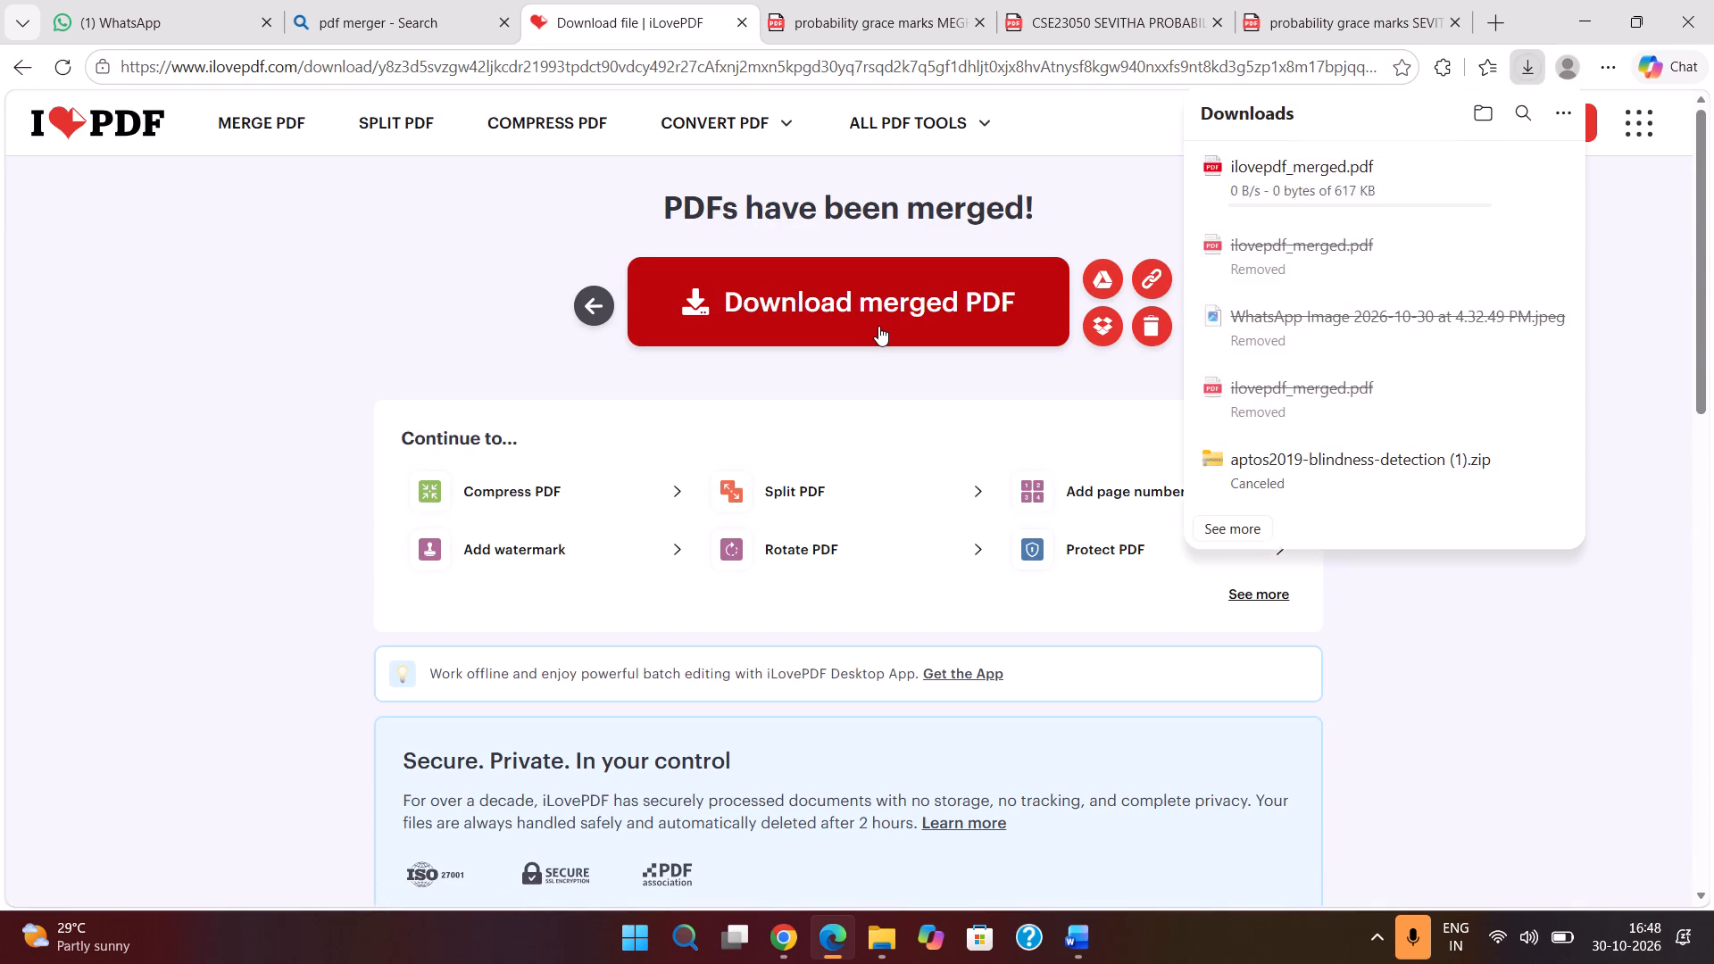
In the Downloads folder, rename ilovepdf_merged to the applicant's short register number followed by "SEVITHA PROBABILITY".
left_click(892, 952)
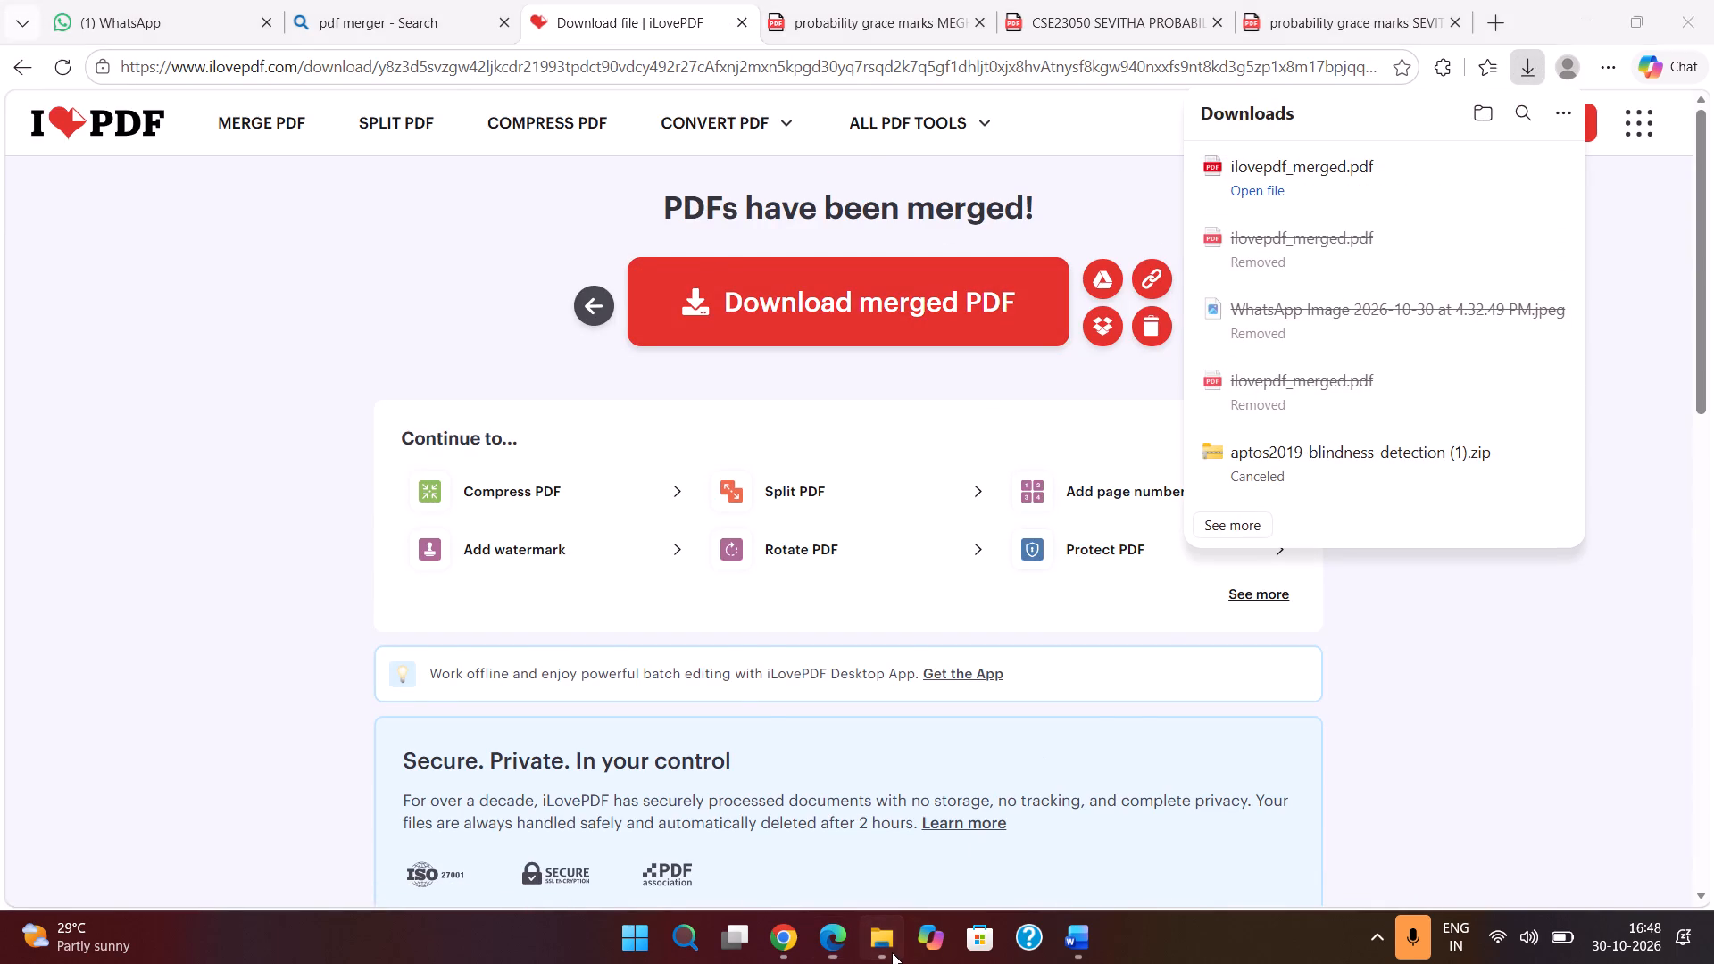
left_click(490, 559)
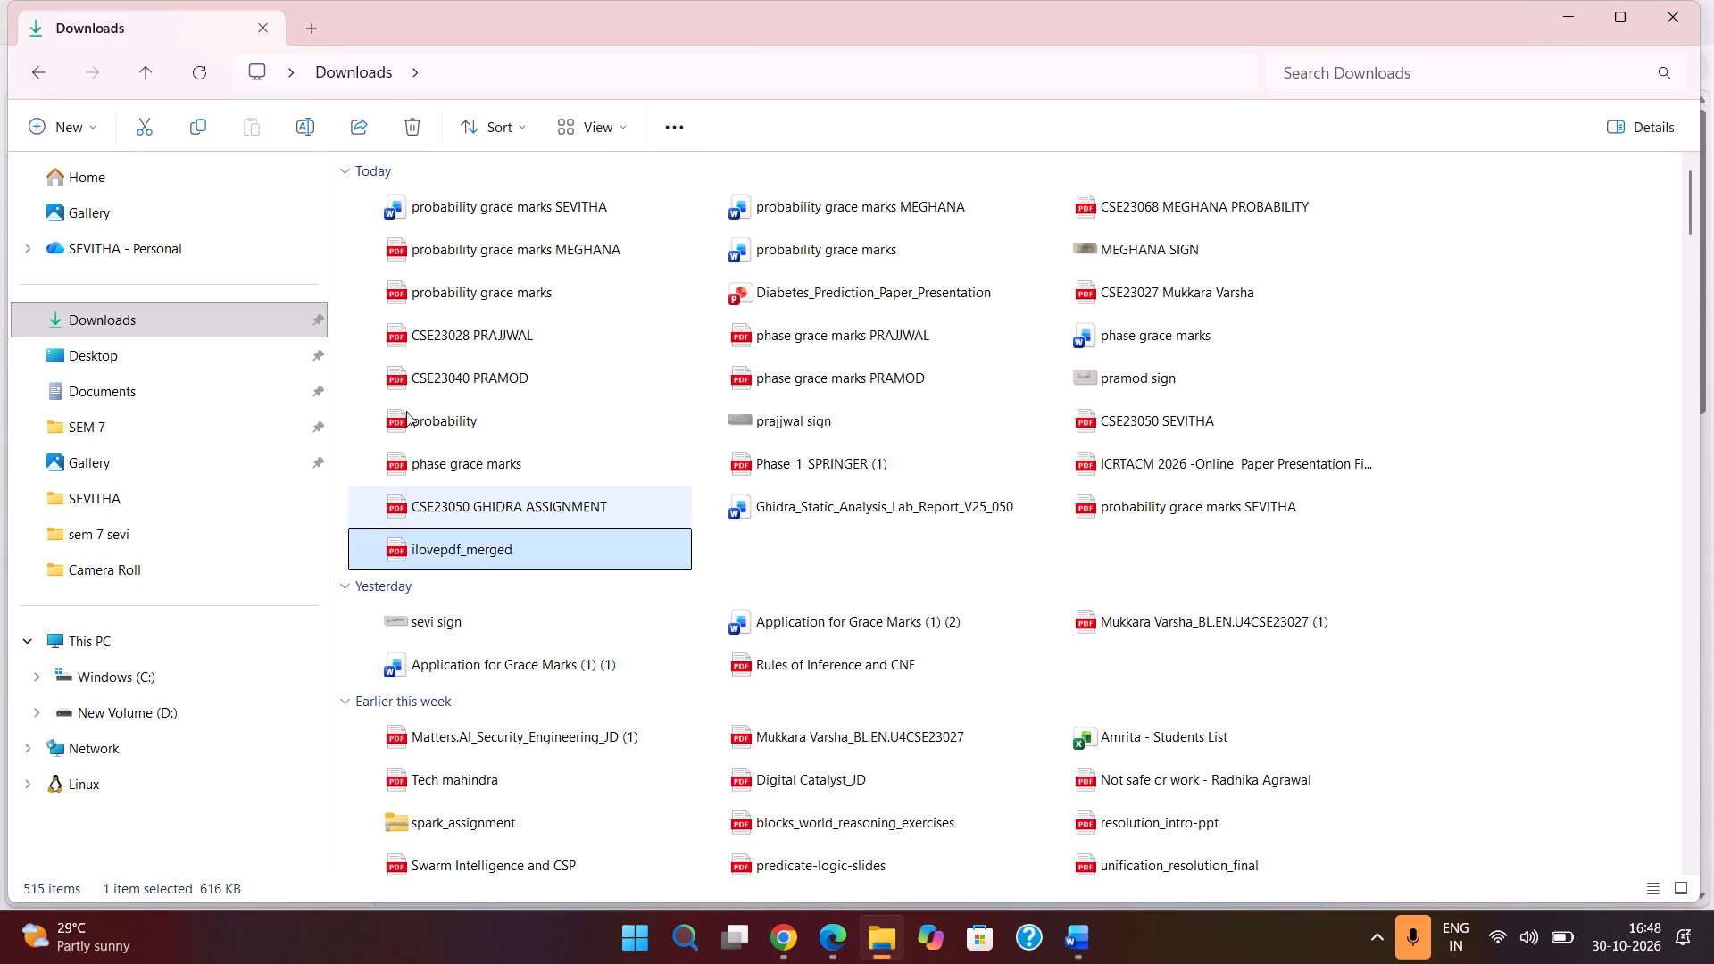
left_click(302, 128)
key("BackSpace")
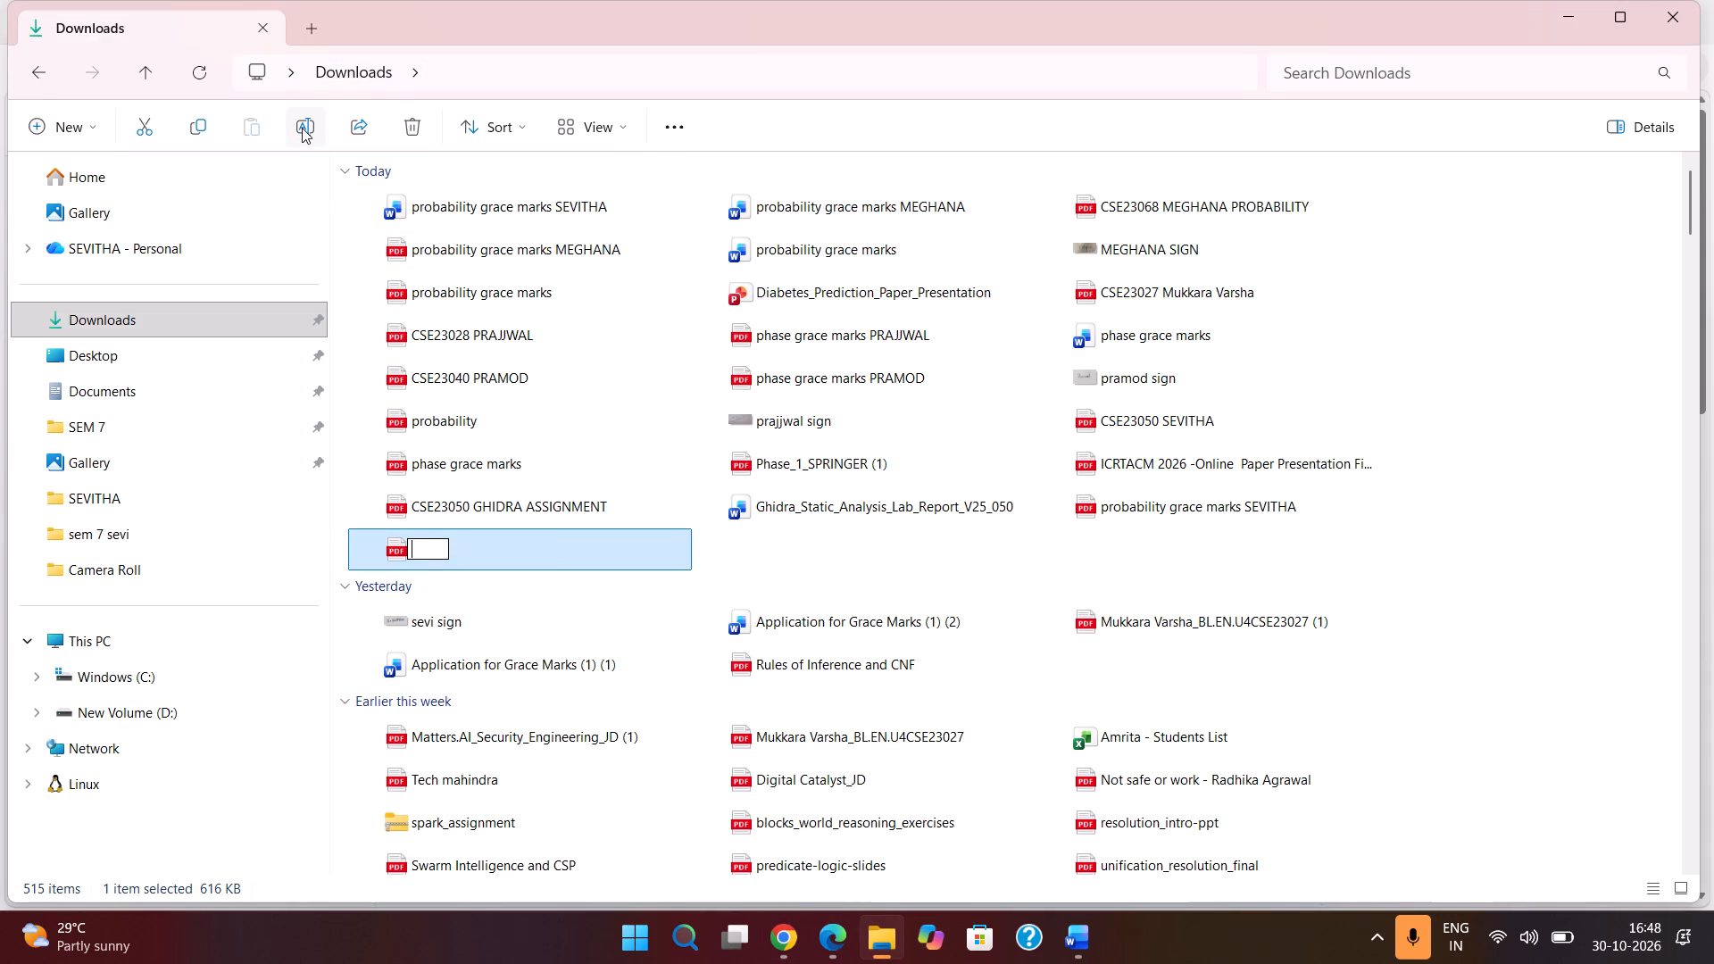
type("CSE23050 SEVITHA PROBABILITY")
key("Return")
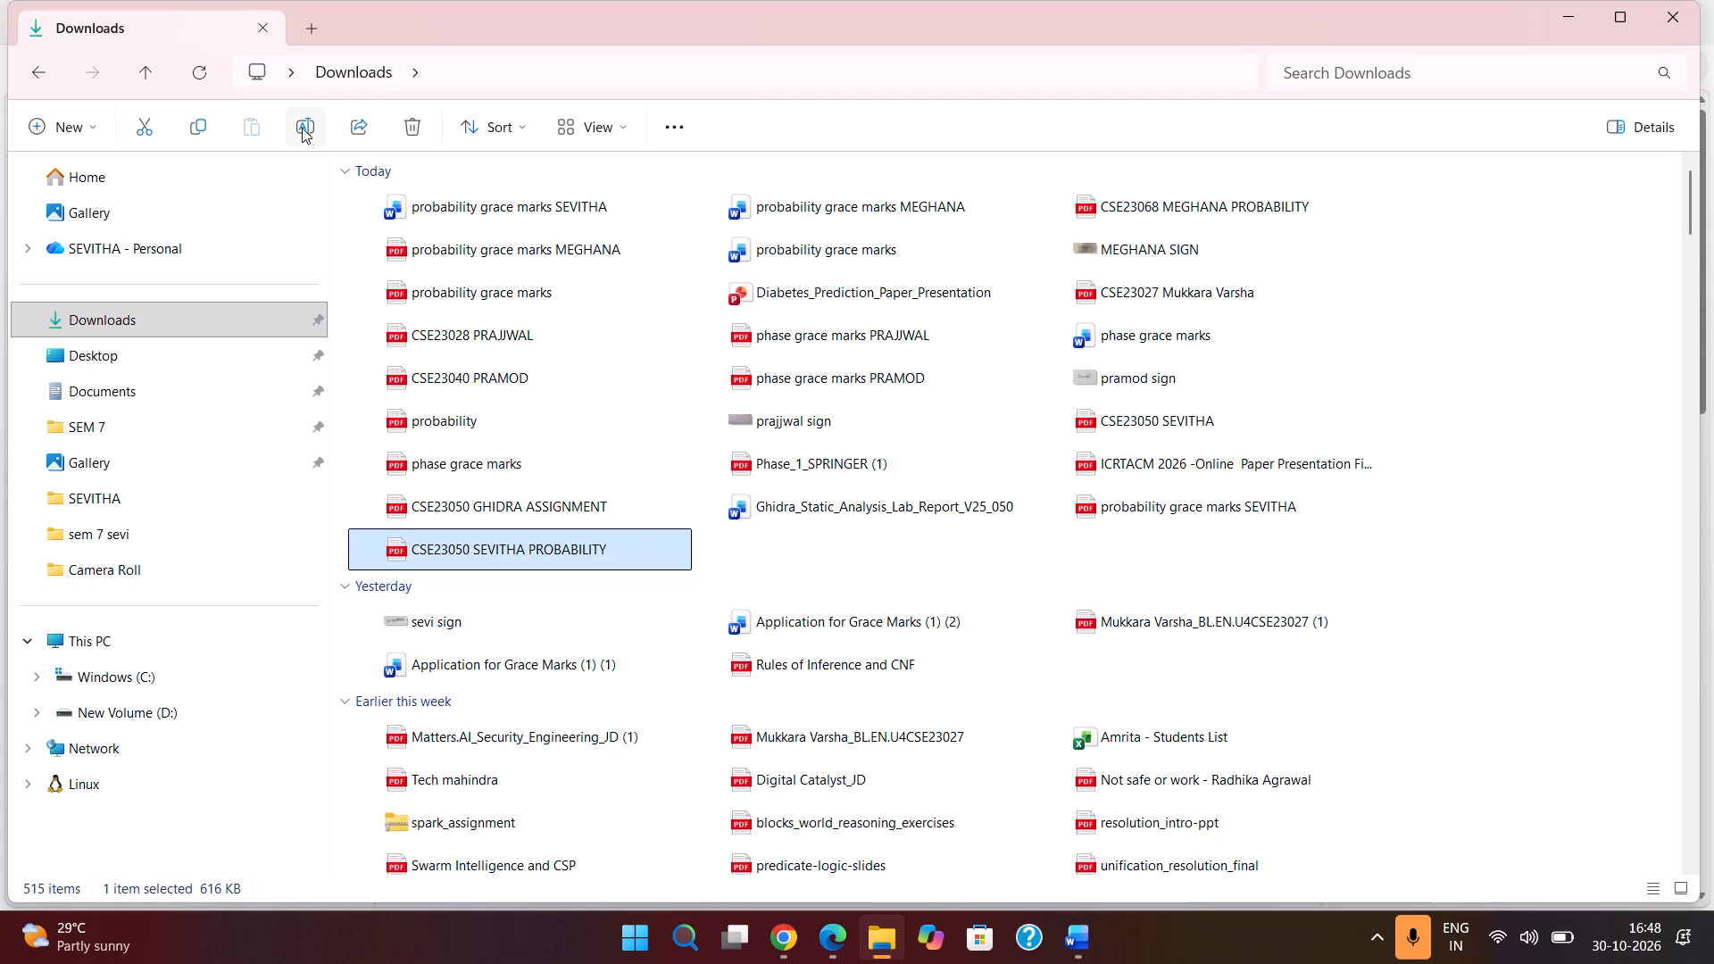
left_click(813, 545)
key("alt+Tab")
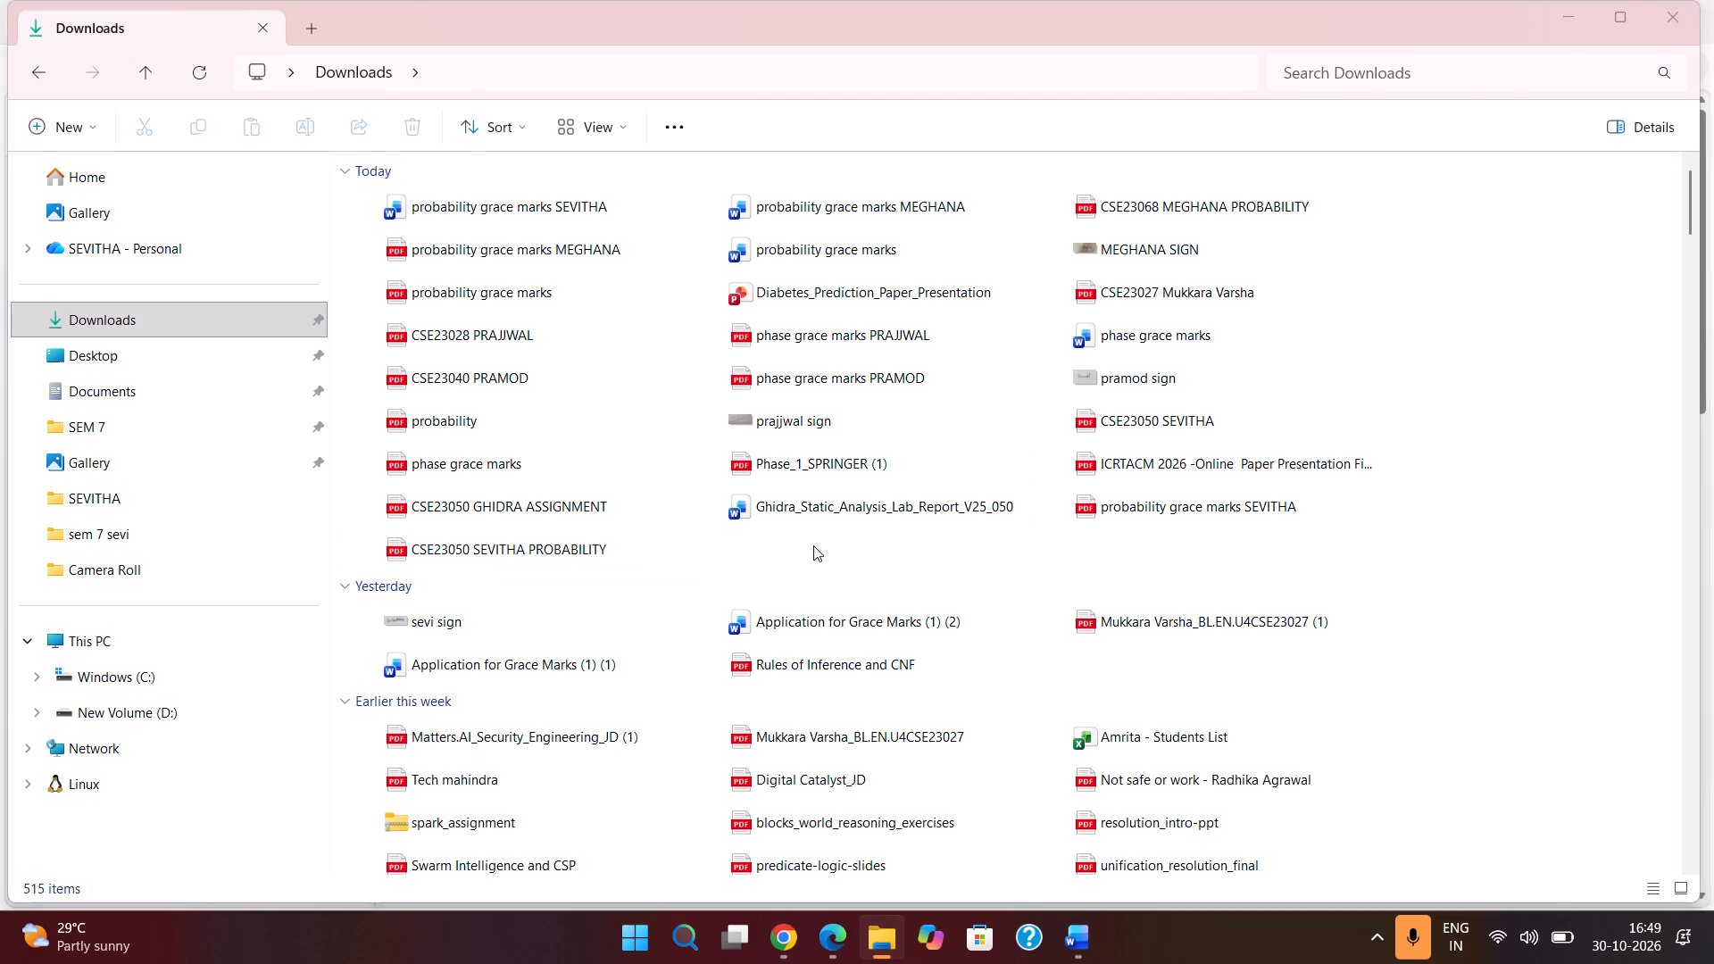
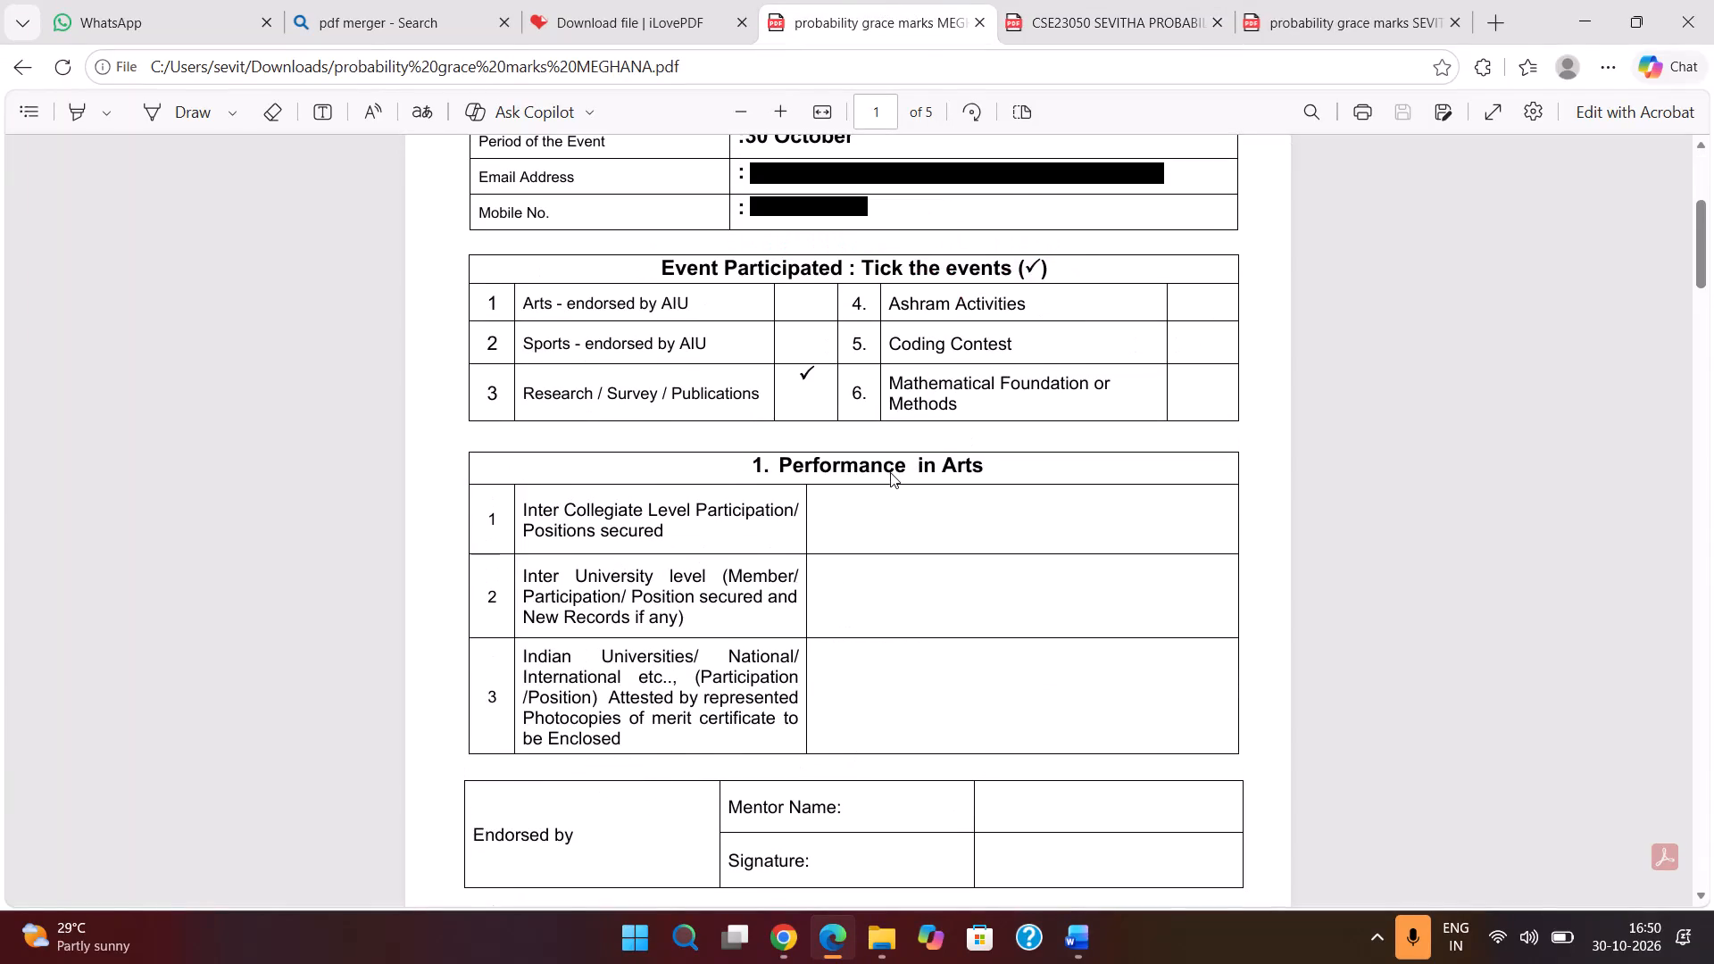
Close the separate "probability grace marks" form PDFs for MEGHANA and SEVITHA.
scroll(890, 472, "up", 1)
left_click(982, 28)
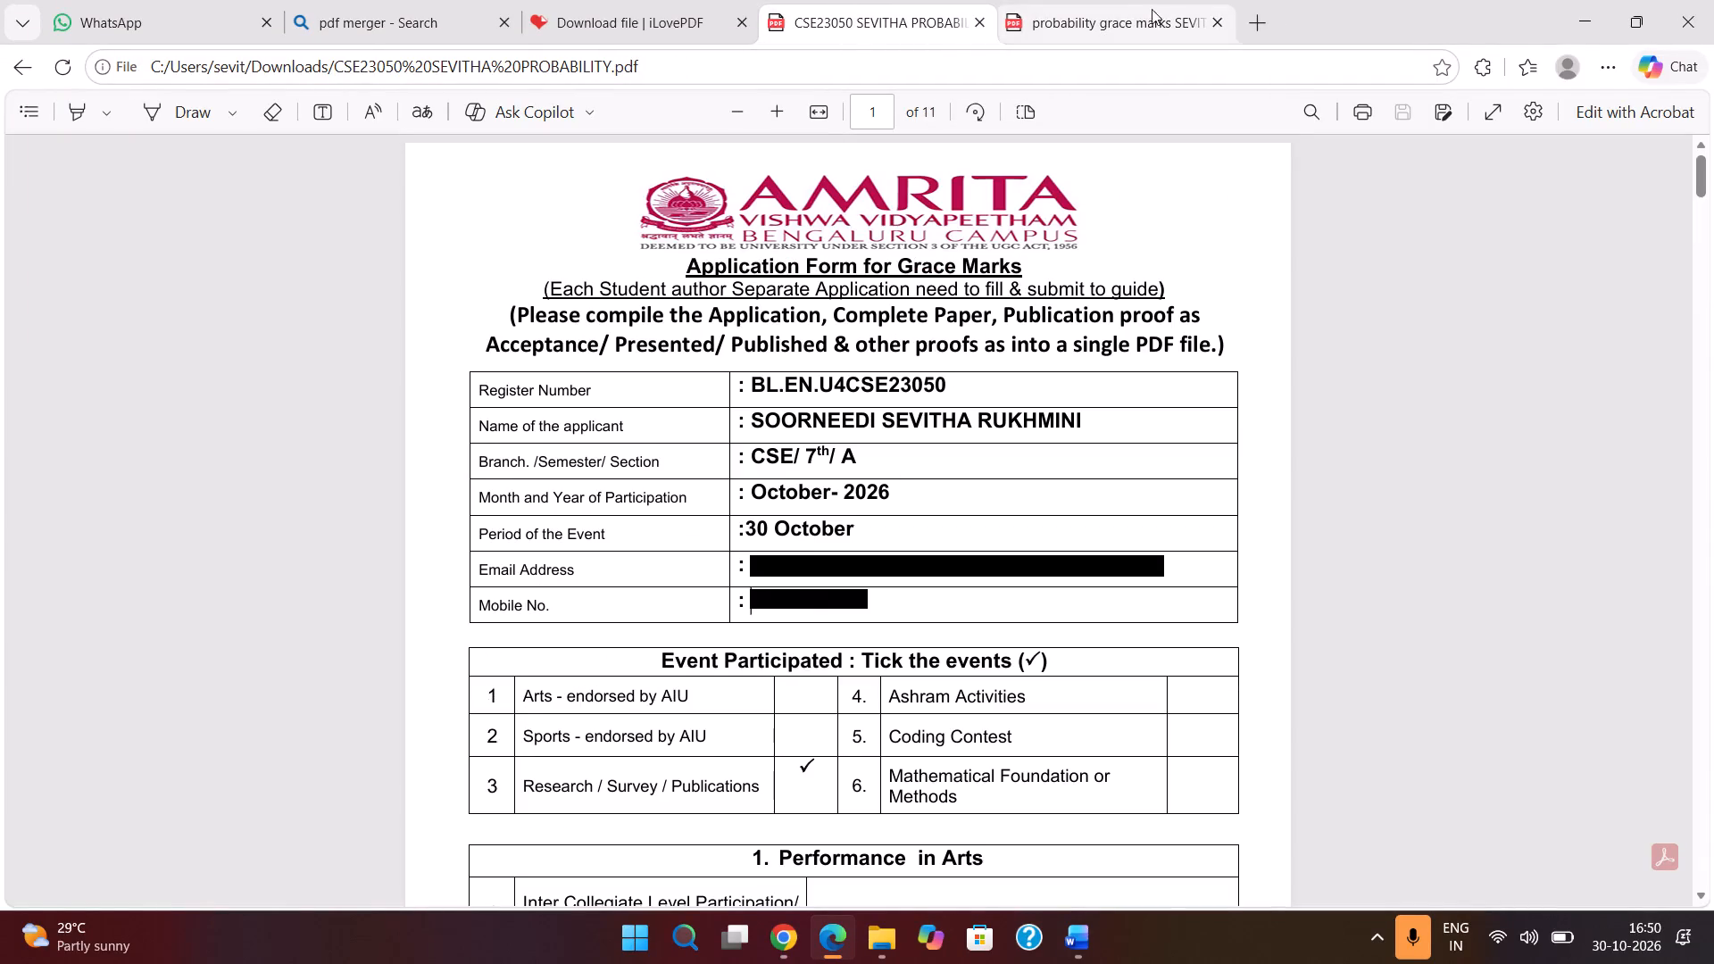
left_click(1116, 8)
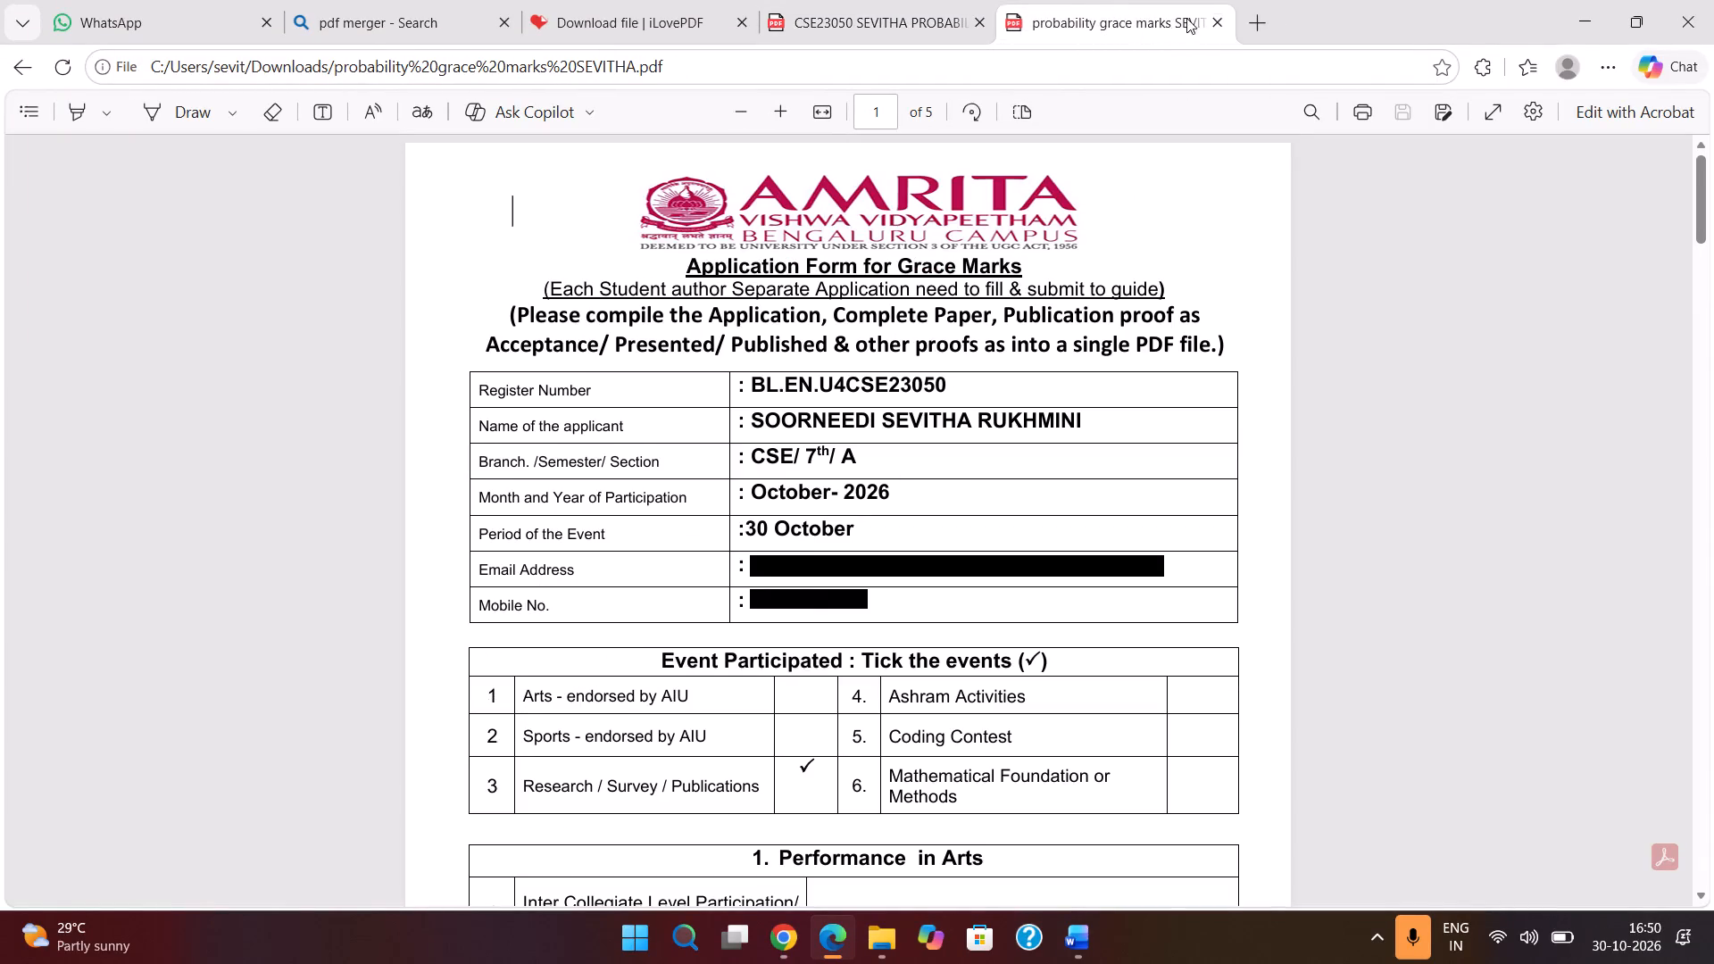
left_click(1219, 20)
Open the merged MEGHANA PROBABILITY PDF from Downloads and examine its form details, acceptance mail, signature, certificate and attached paper.
left_click(887, 952)
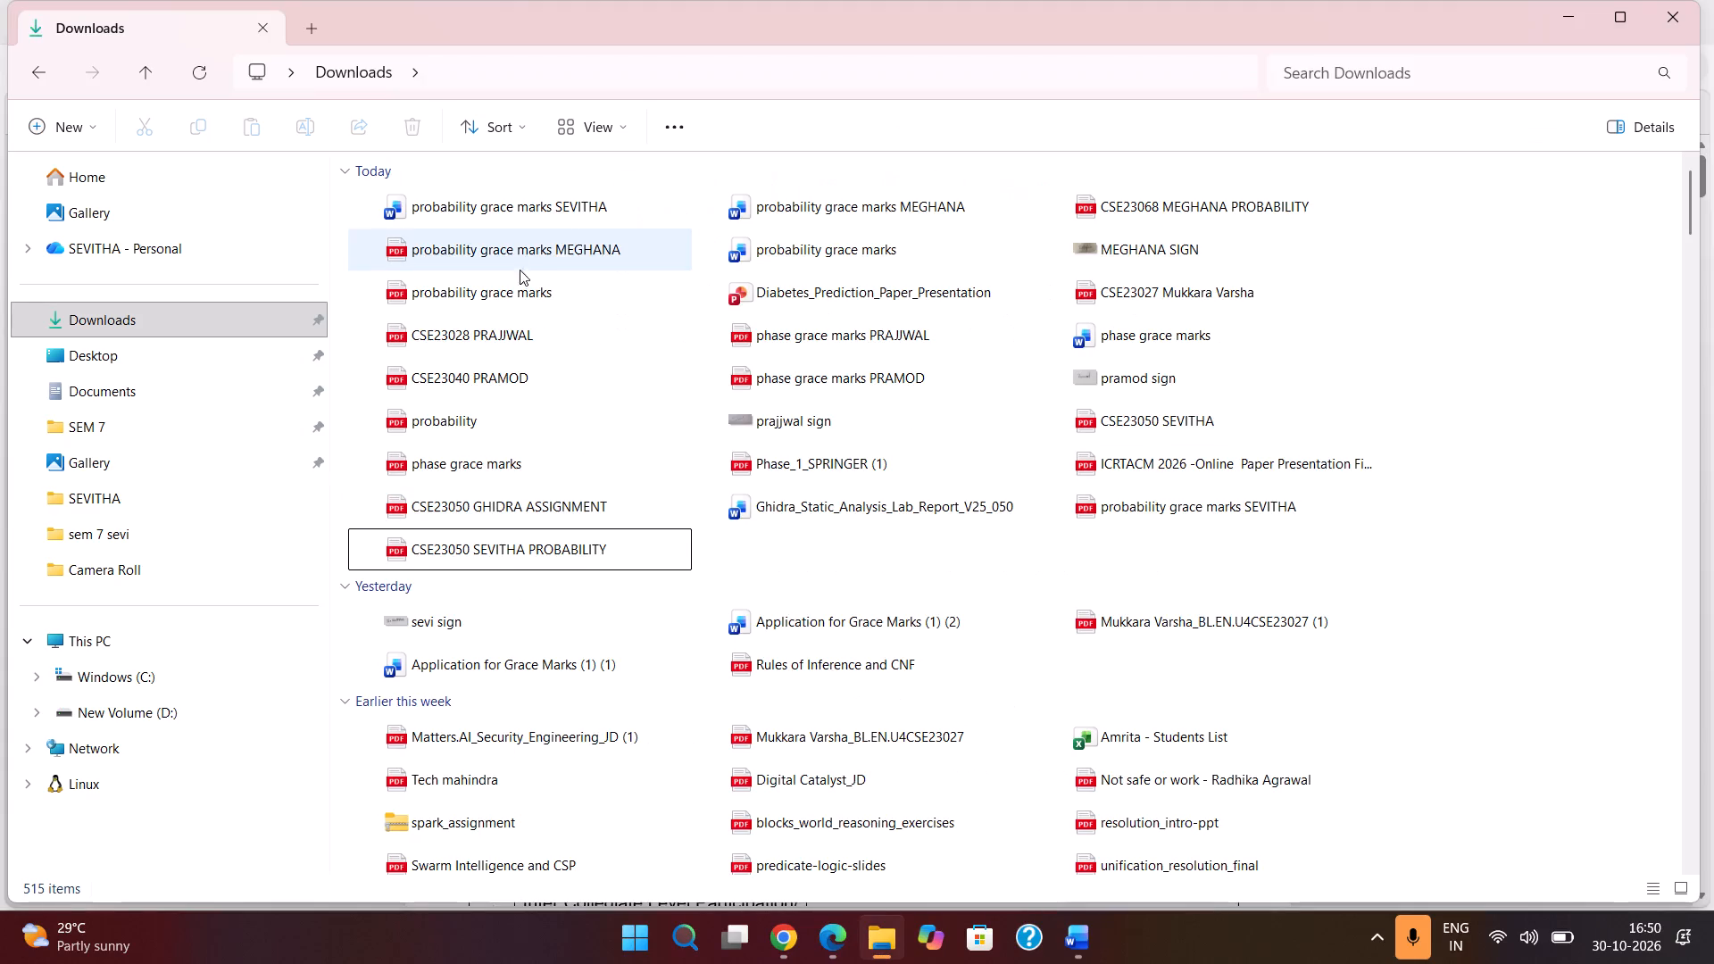
double_click(1114, 215)
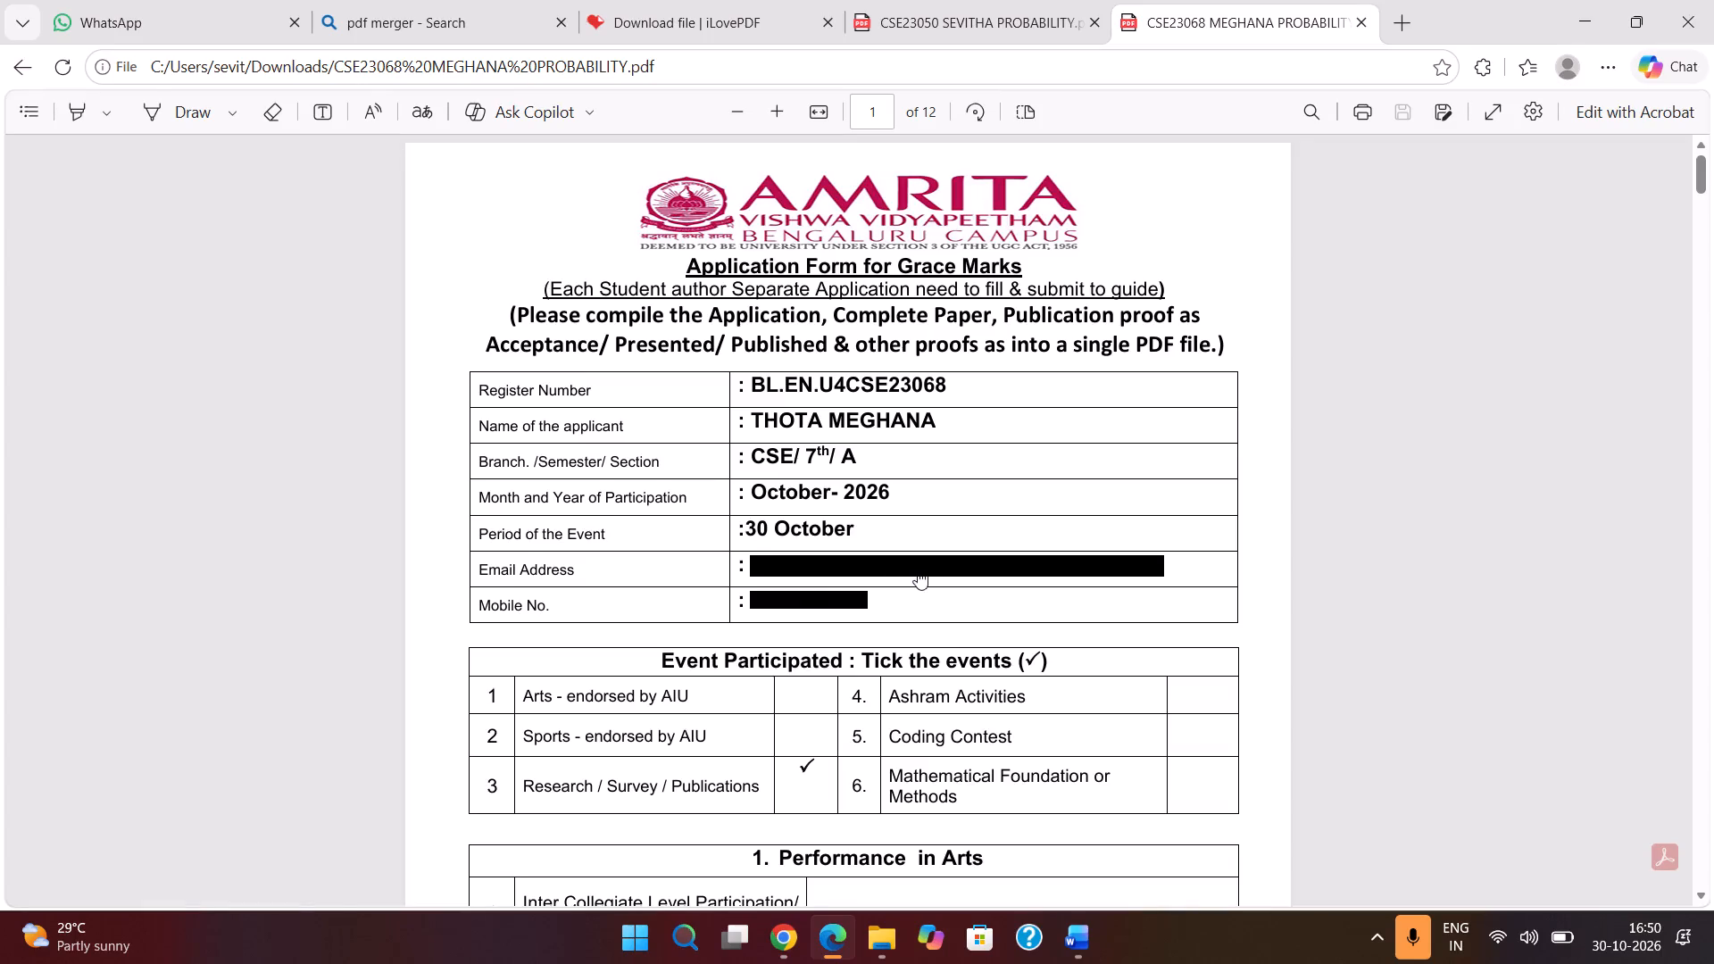
scroll(898, 569, "down", 10)
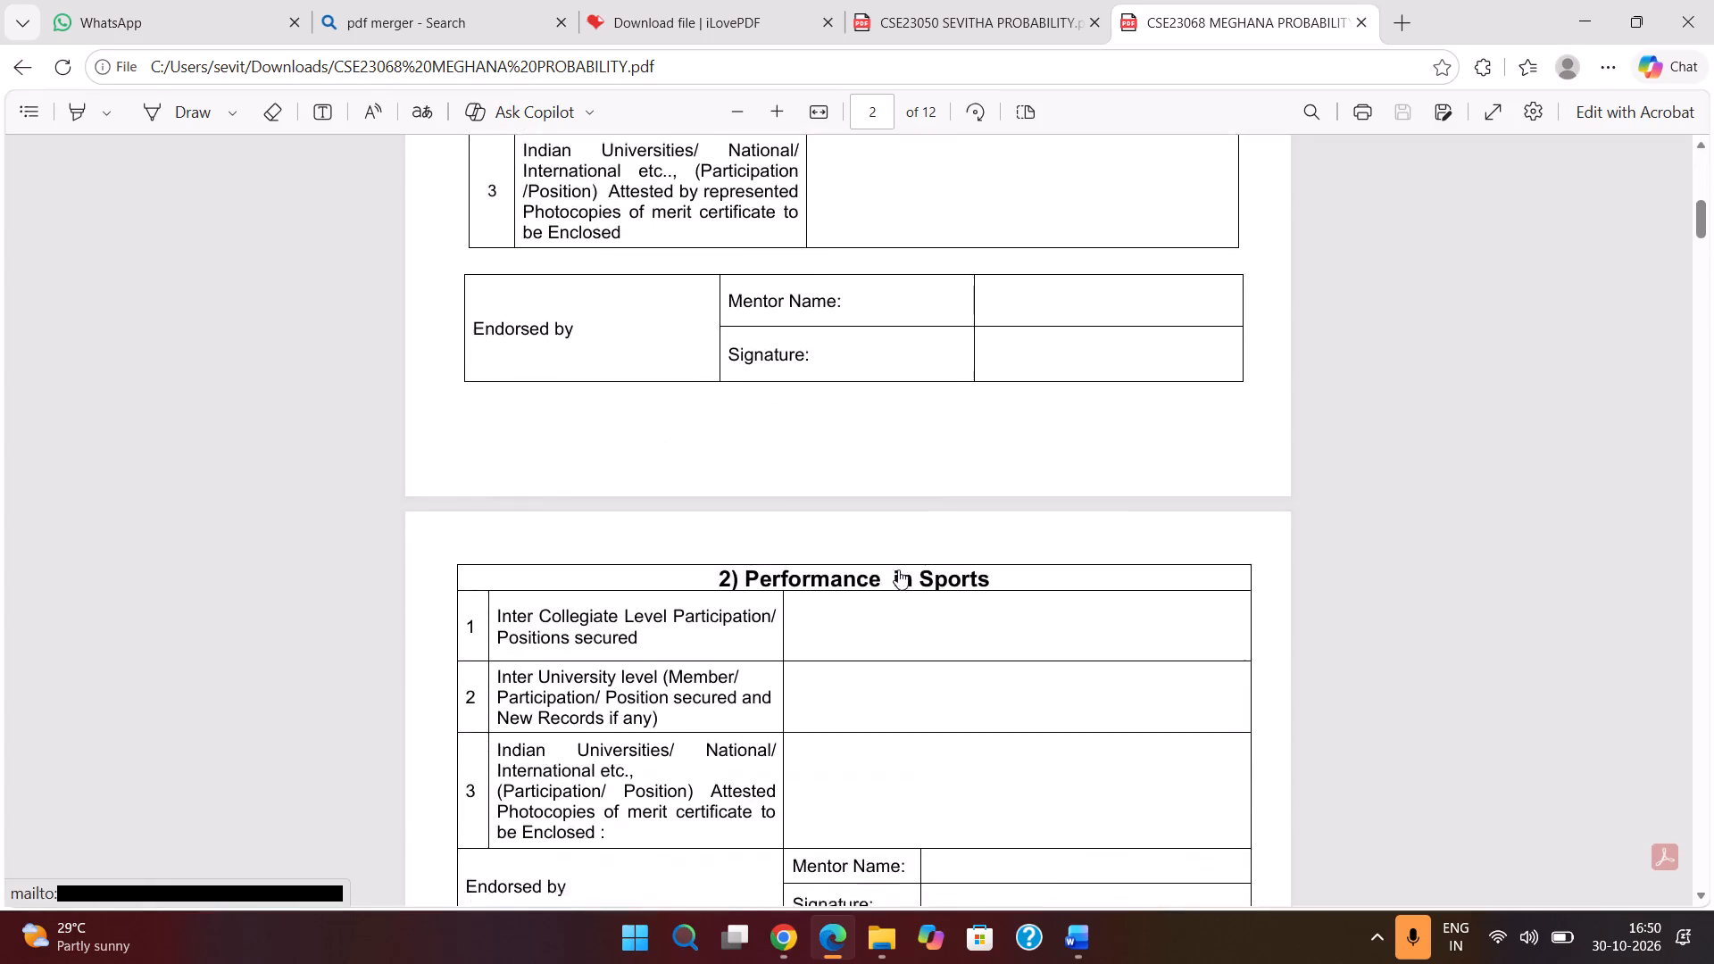
scroll(898, 569, "down", 5)
scroll(898, 569, "up", 1)
scroll(898, 569, "down", 5)
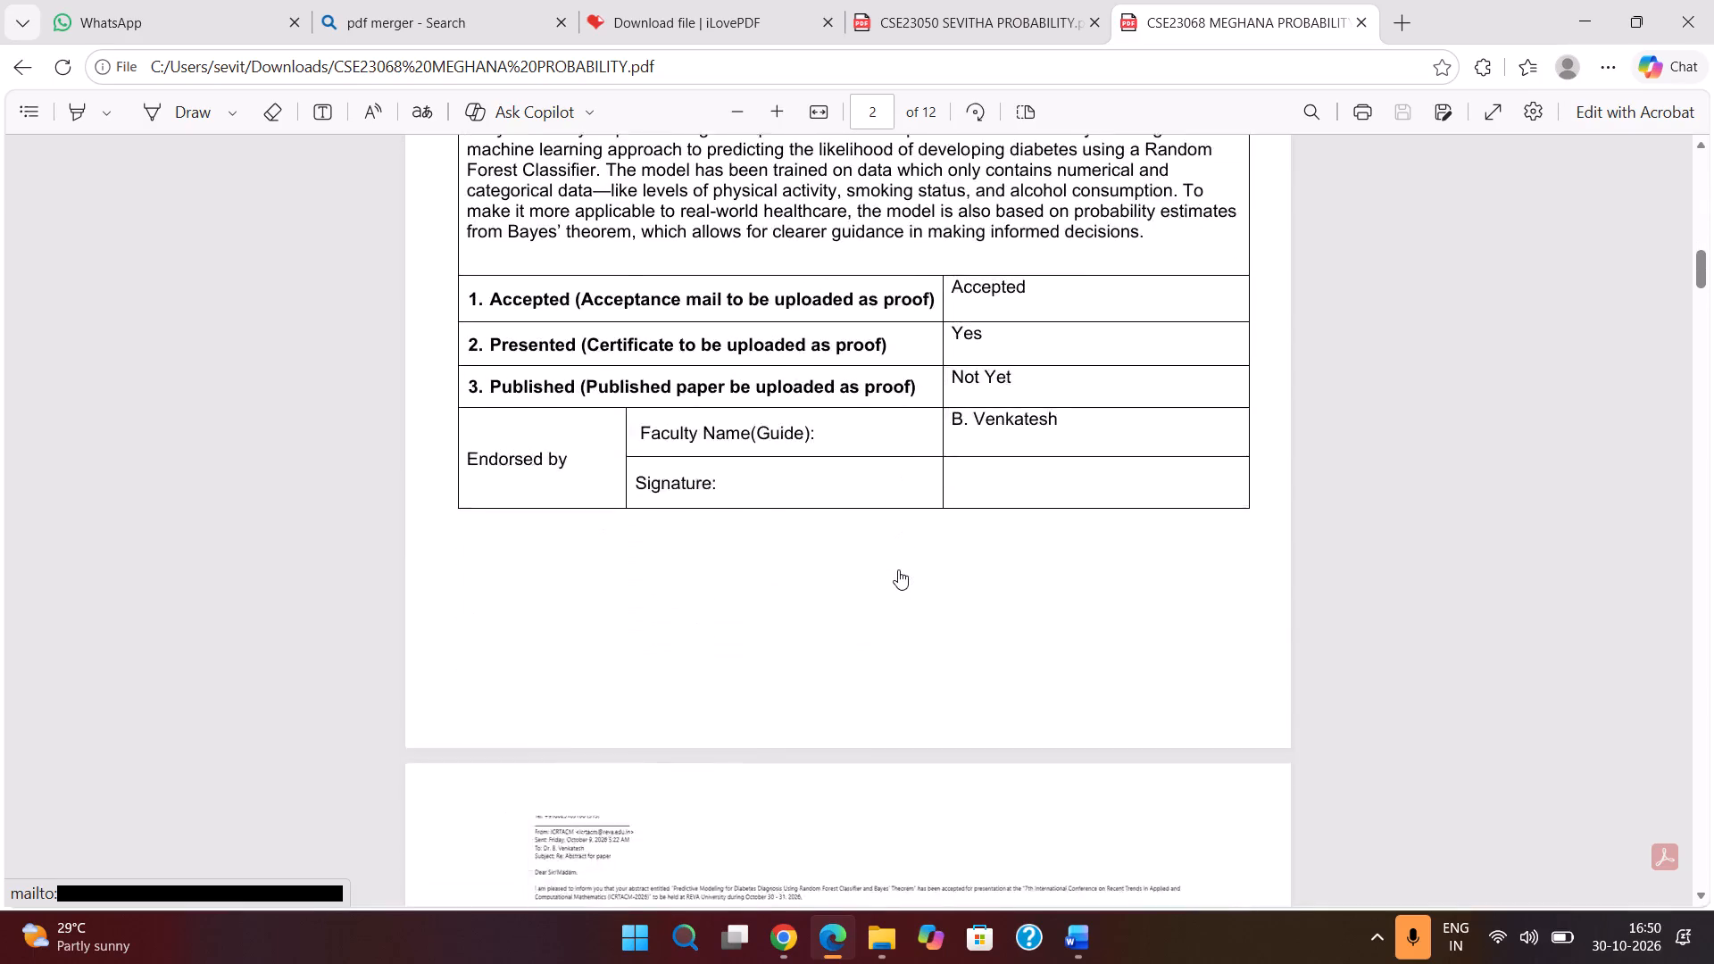
scroll(898, 569, "down", 5)
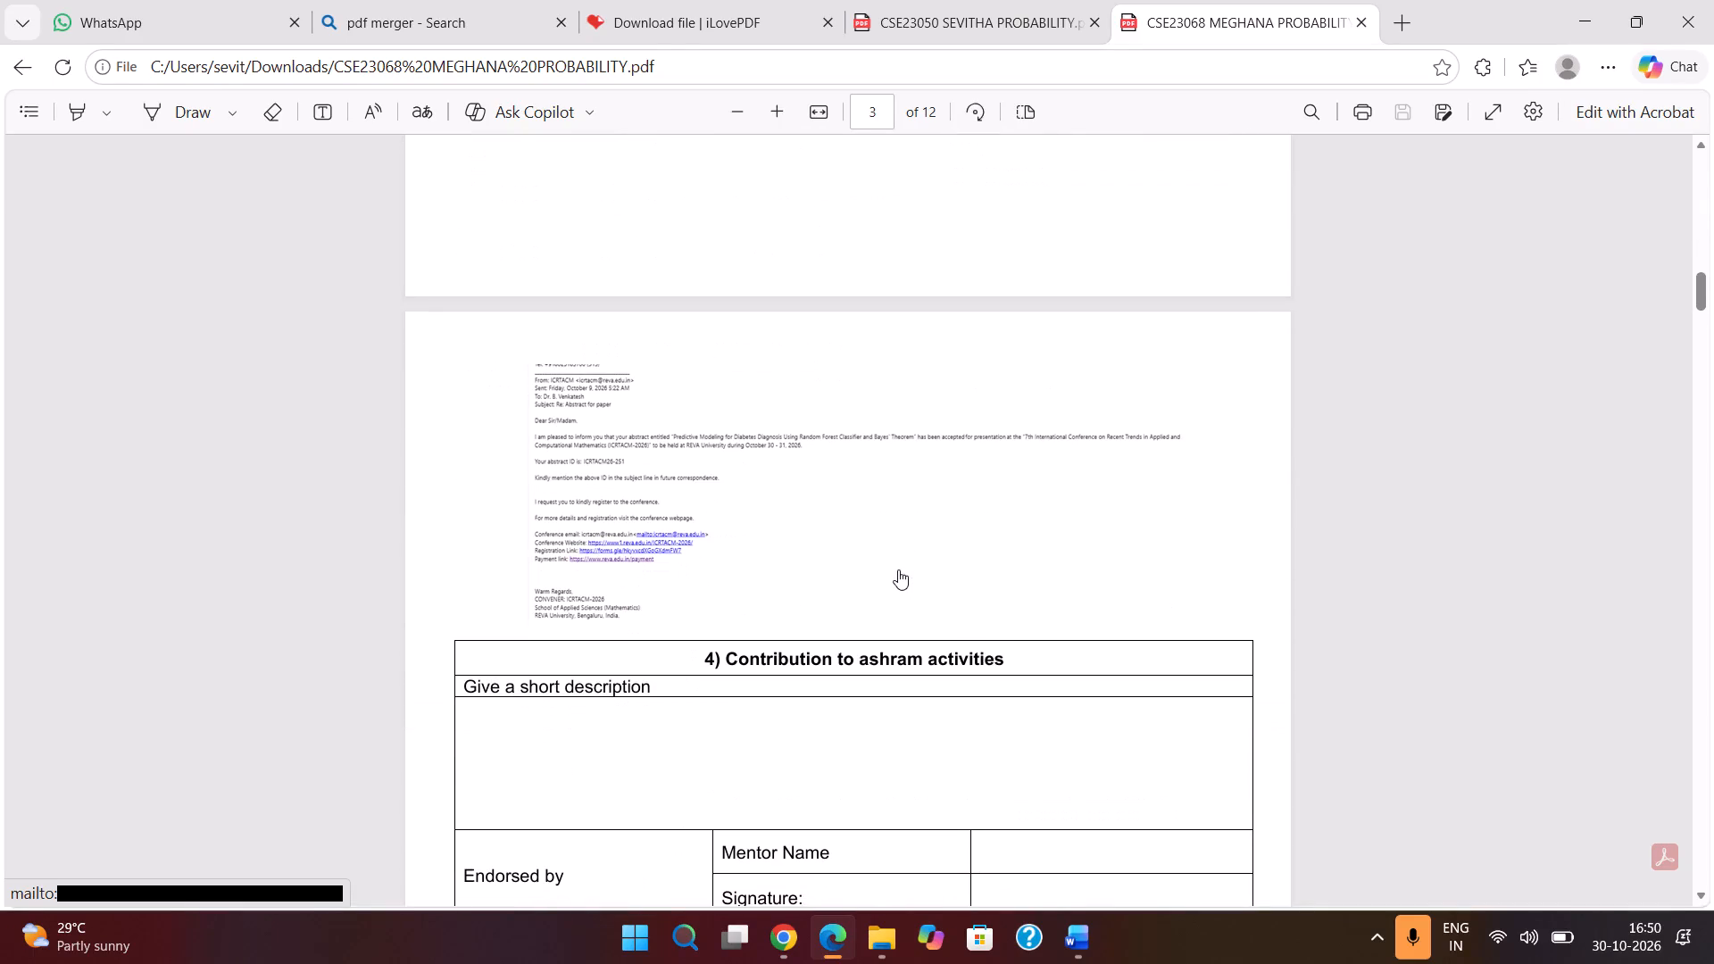
scroll(898, 569, "down", 10)
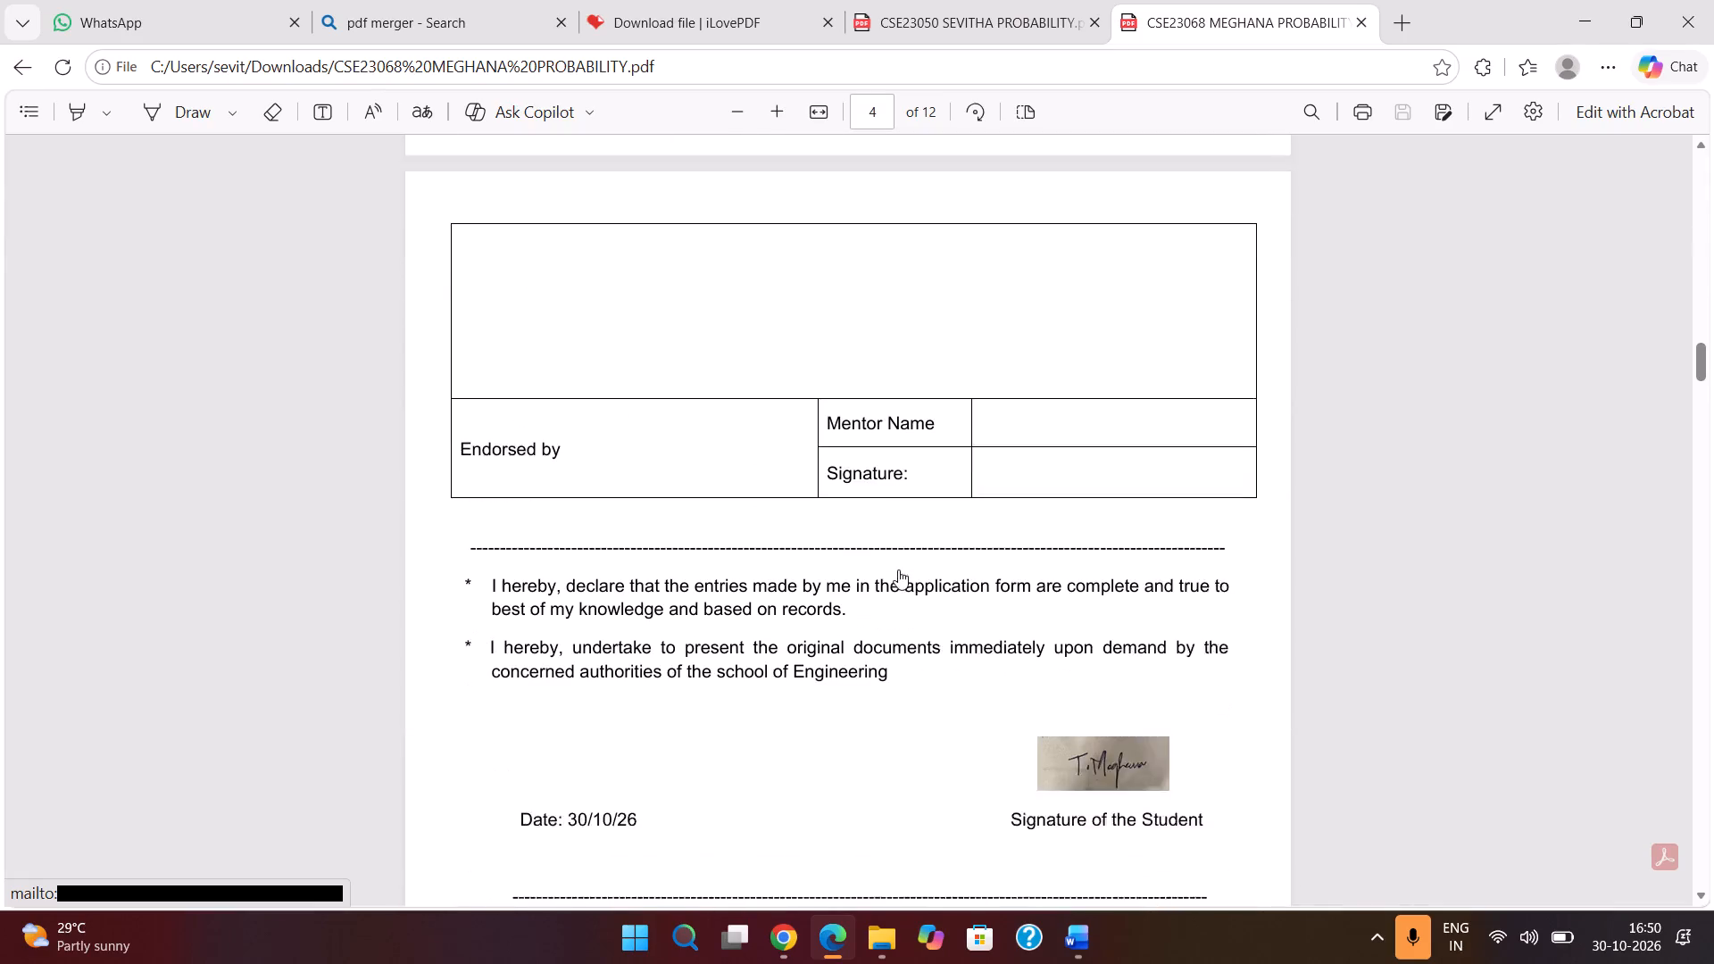
scroll(898, 569, "down", 3)
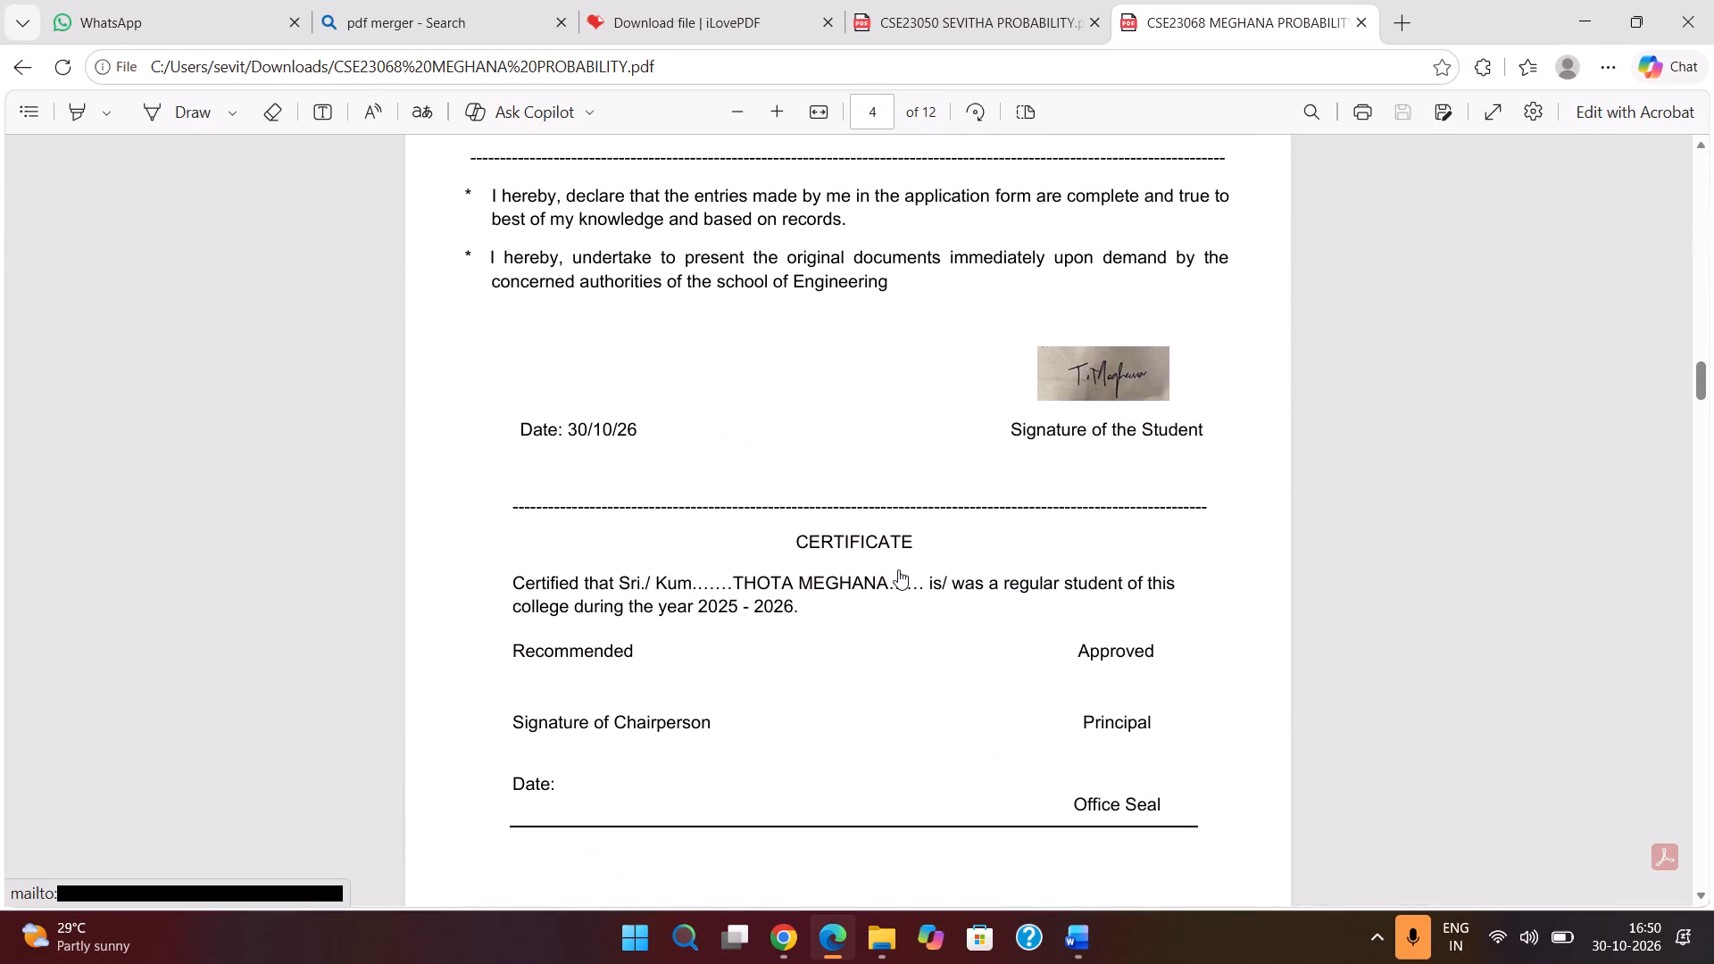
scroll(1112, 387, "down", 10)
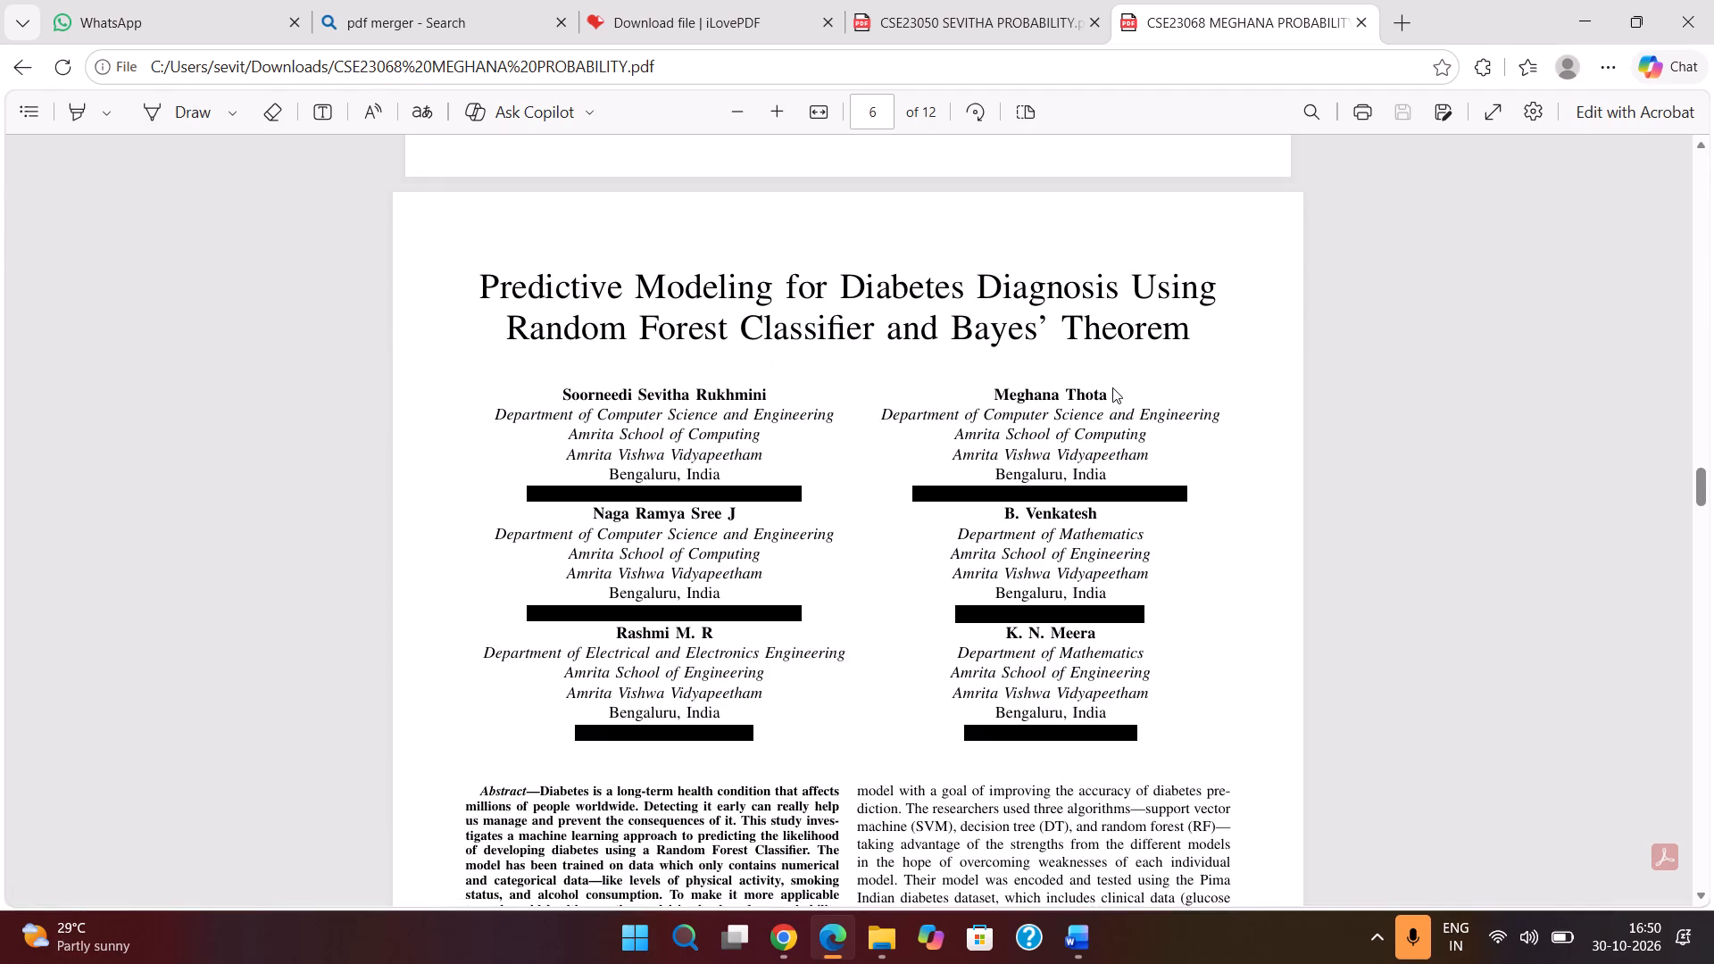
scroll(1112, 387, "down", 19)
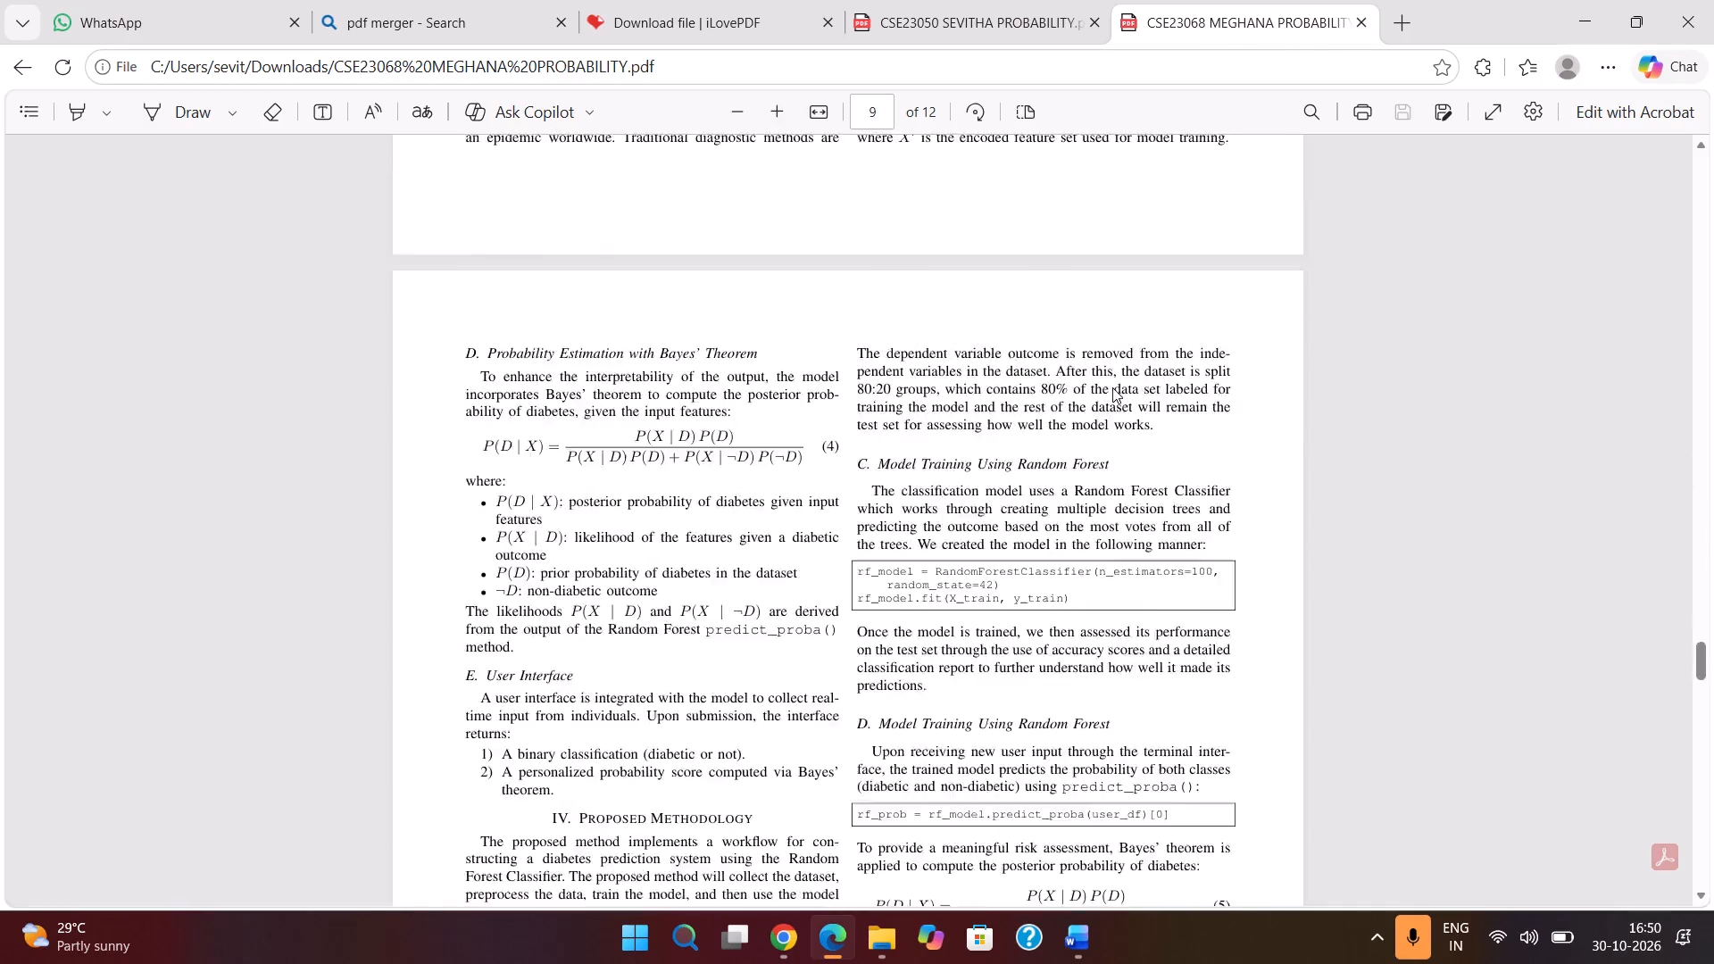
scroll(1112, 387, "down", 3)
Compare the merged SEVITHA PROBABILITY PDF with the merged MEGHANA PROBABILITY PDF, from the closing reference pages back to the form.
left_click(1027, 0)
scroll(744, 361, "up", 9)
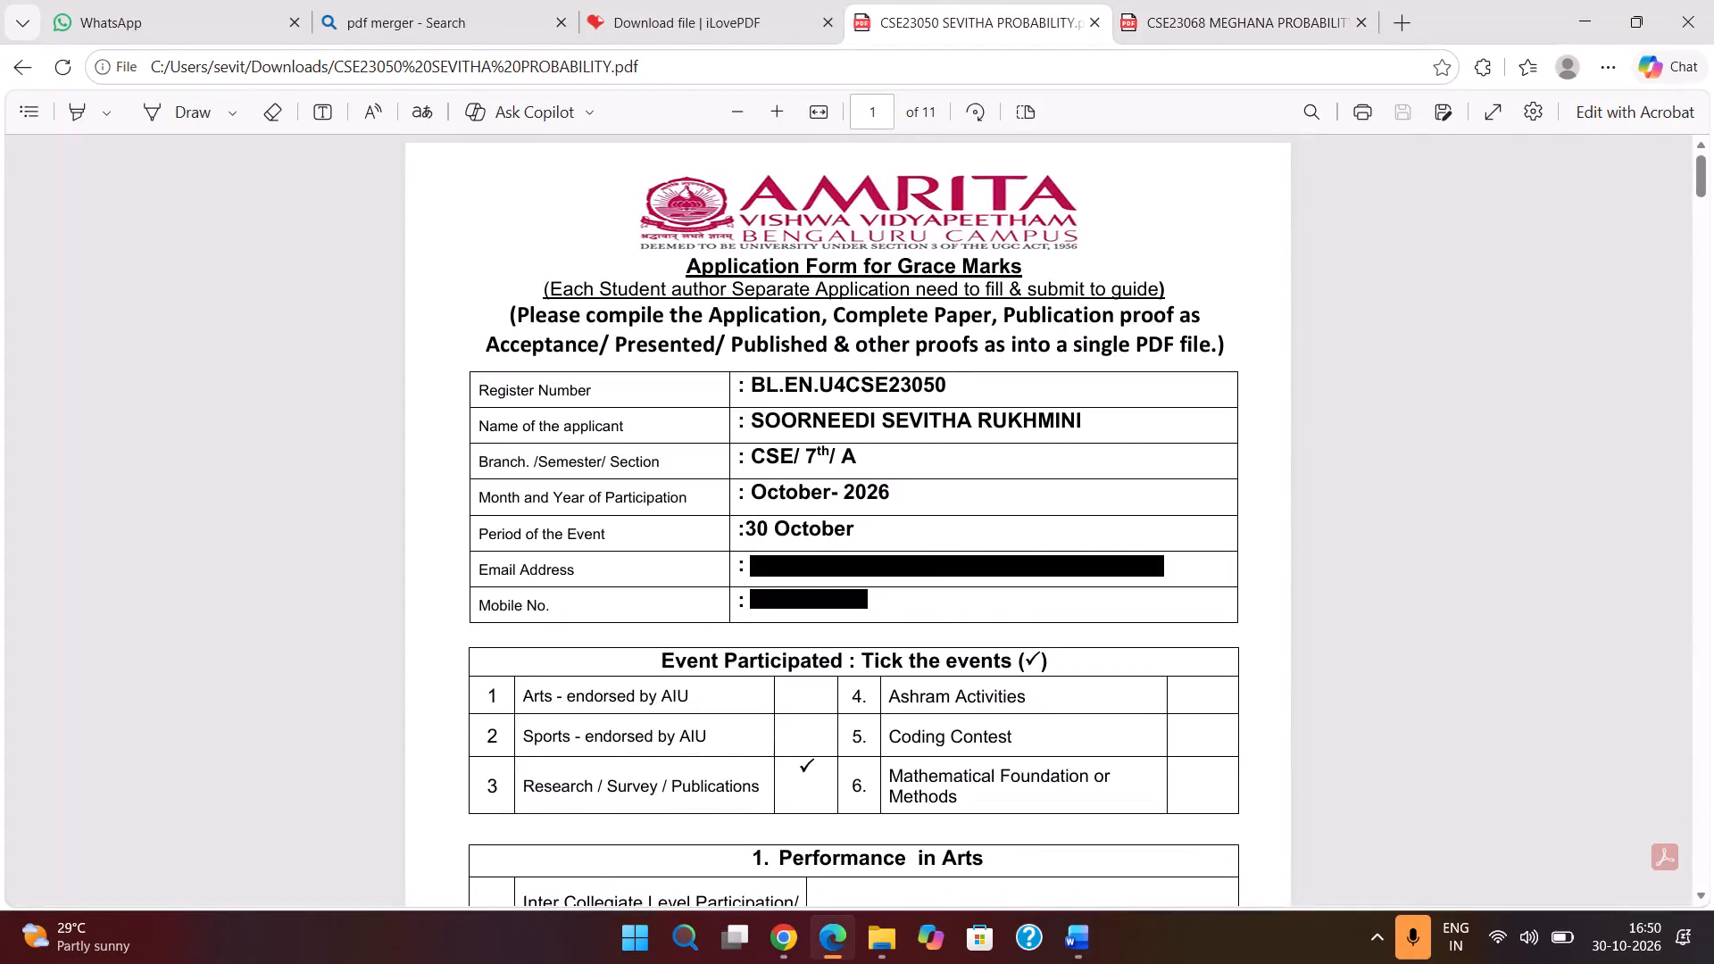
scroll(744, 361, "up", 1)
scroll(744, 361, "down", 20)
scroll(744, 361, "down", 20)
scroll(744, 361, "down", 7)
scroll(744, 361, "up", 8)
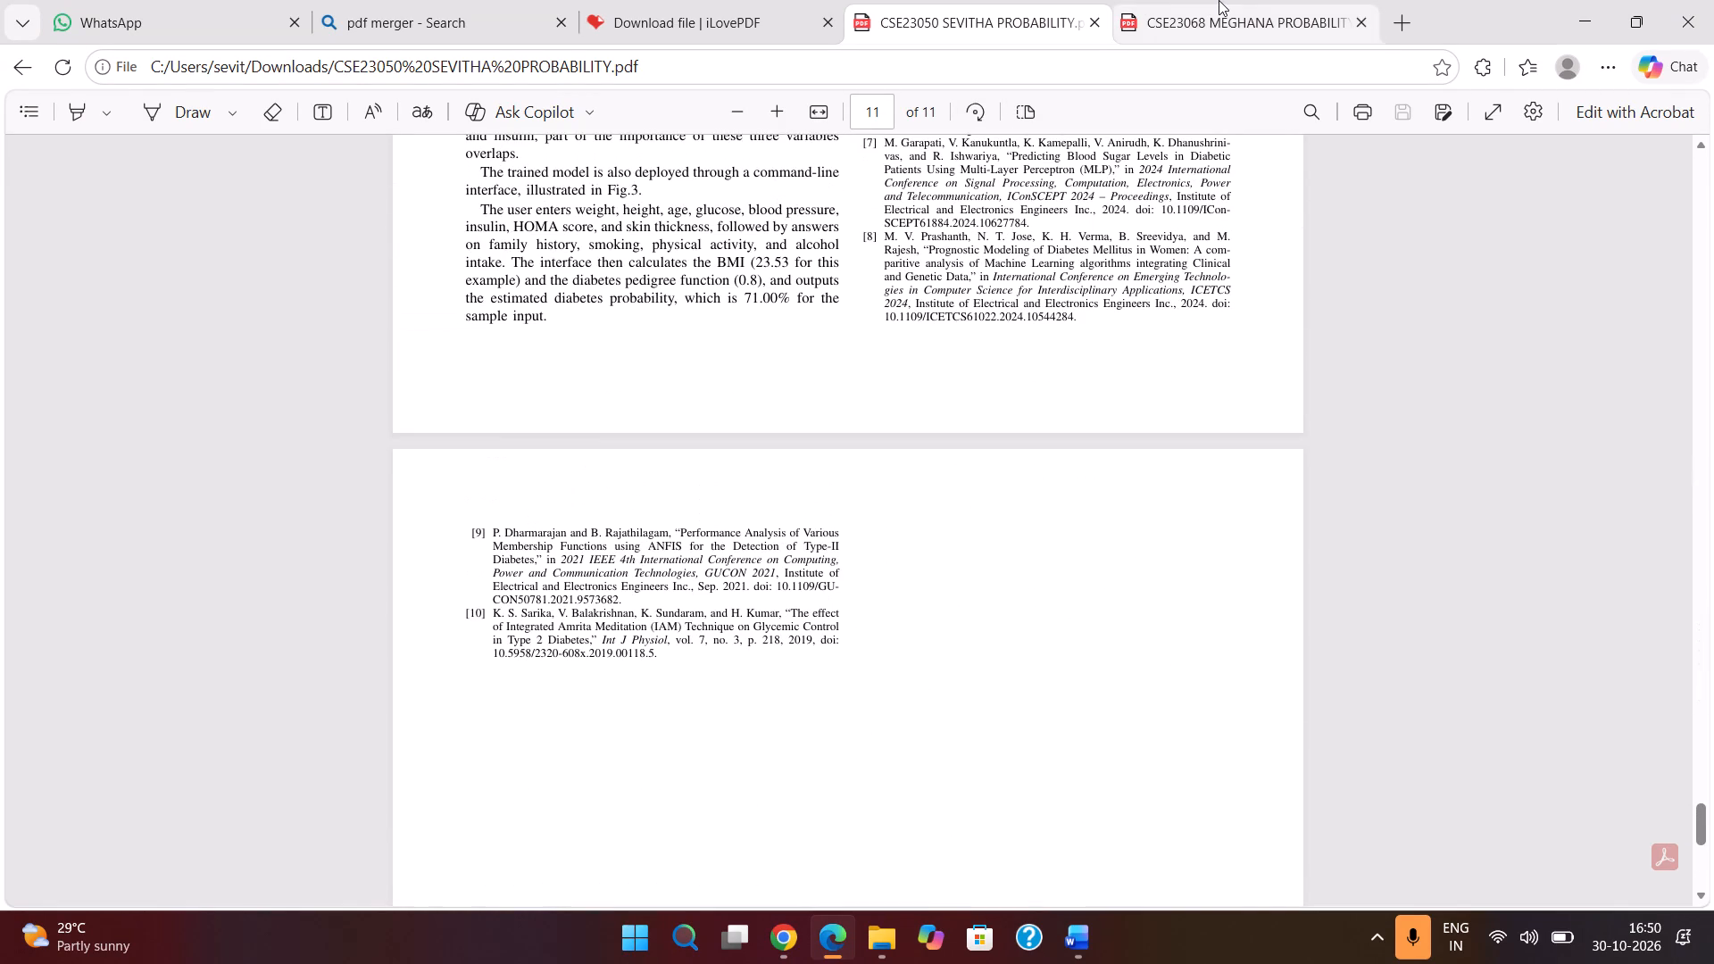
left_click(1219, 0)
scroll(913, 390, "up", 6)
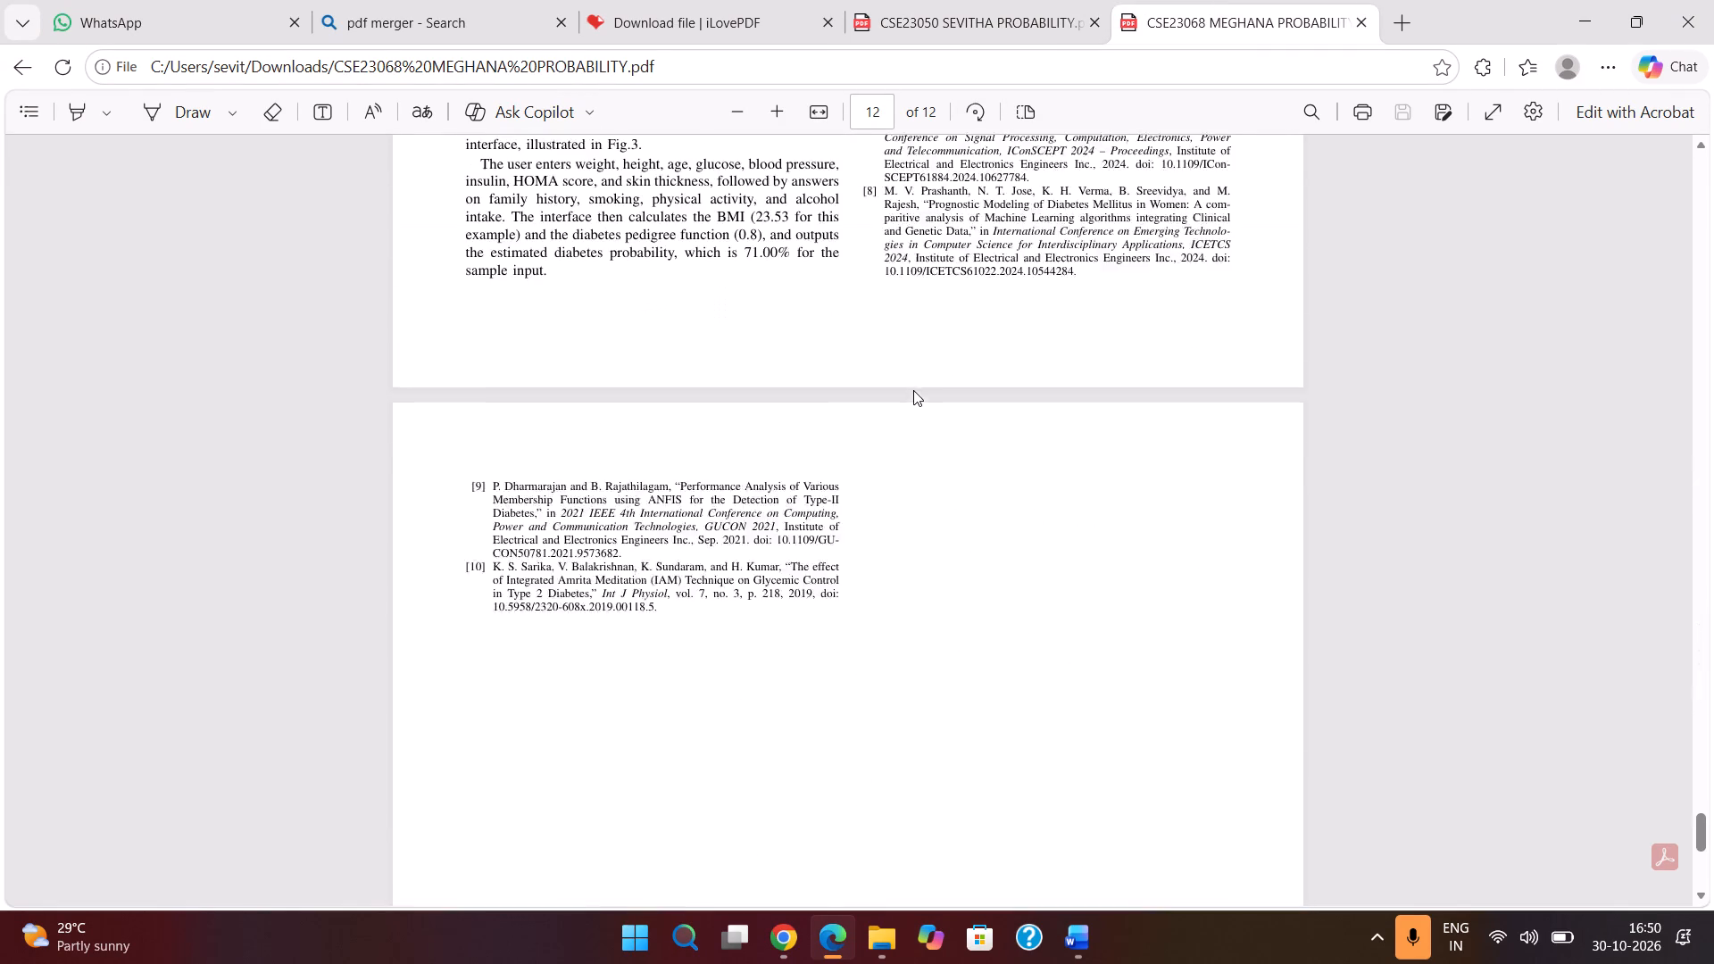
scroll(913, 390, "up", 11)
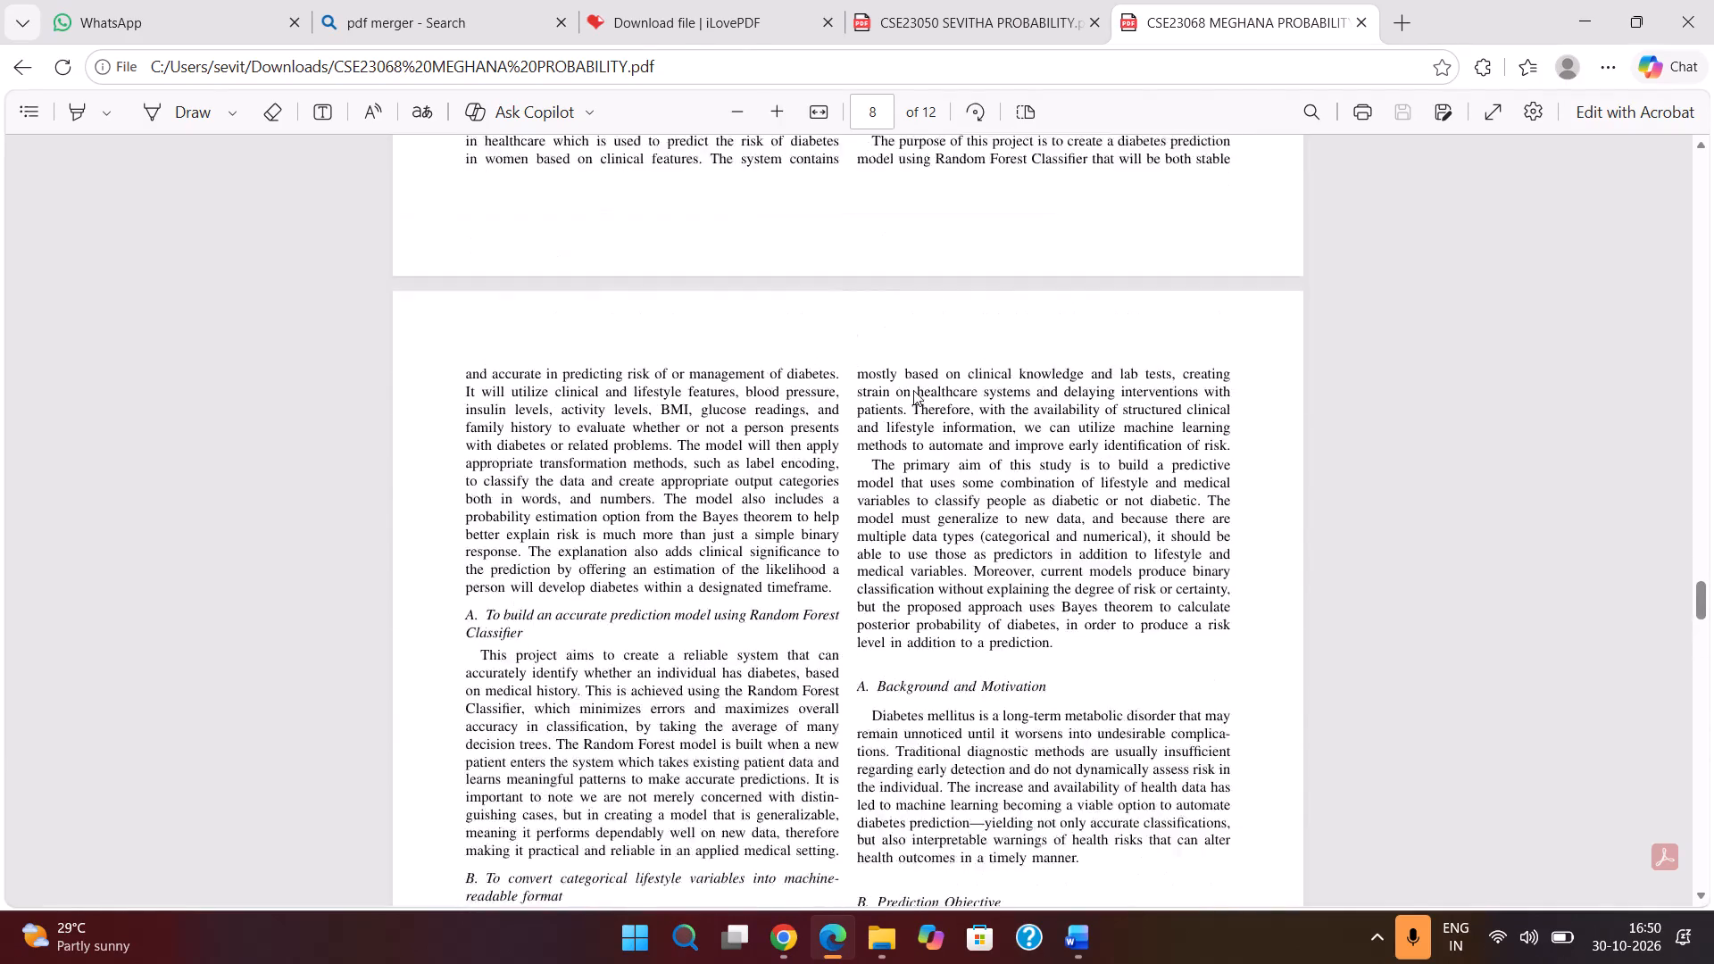
scroll(913, 390, "up", 7)
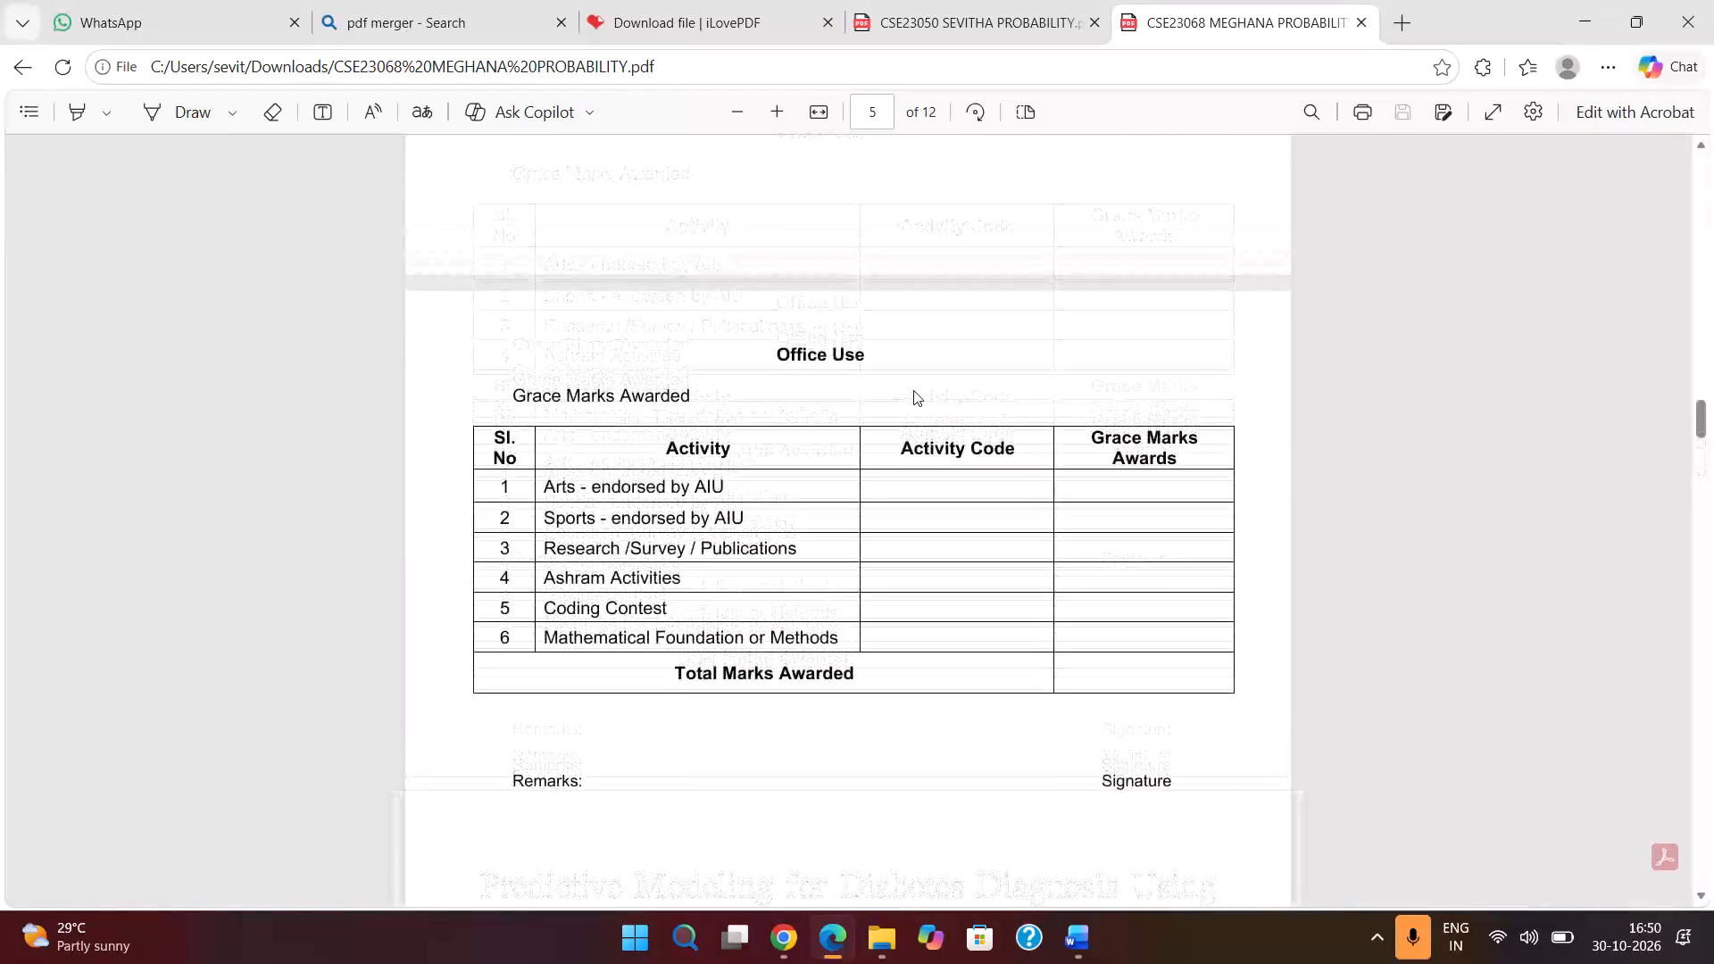
scroll(913, 390, "up", 1)
Examine the form pages of the merged SEVITHA PROBABILITY PDF, especially the research section and the page following it.
left_click(956, 0)
scroll(845, 380, "up", 13)
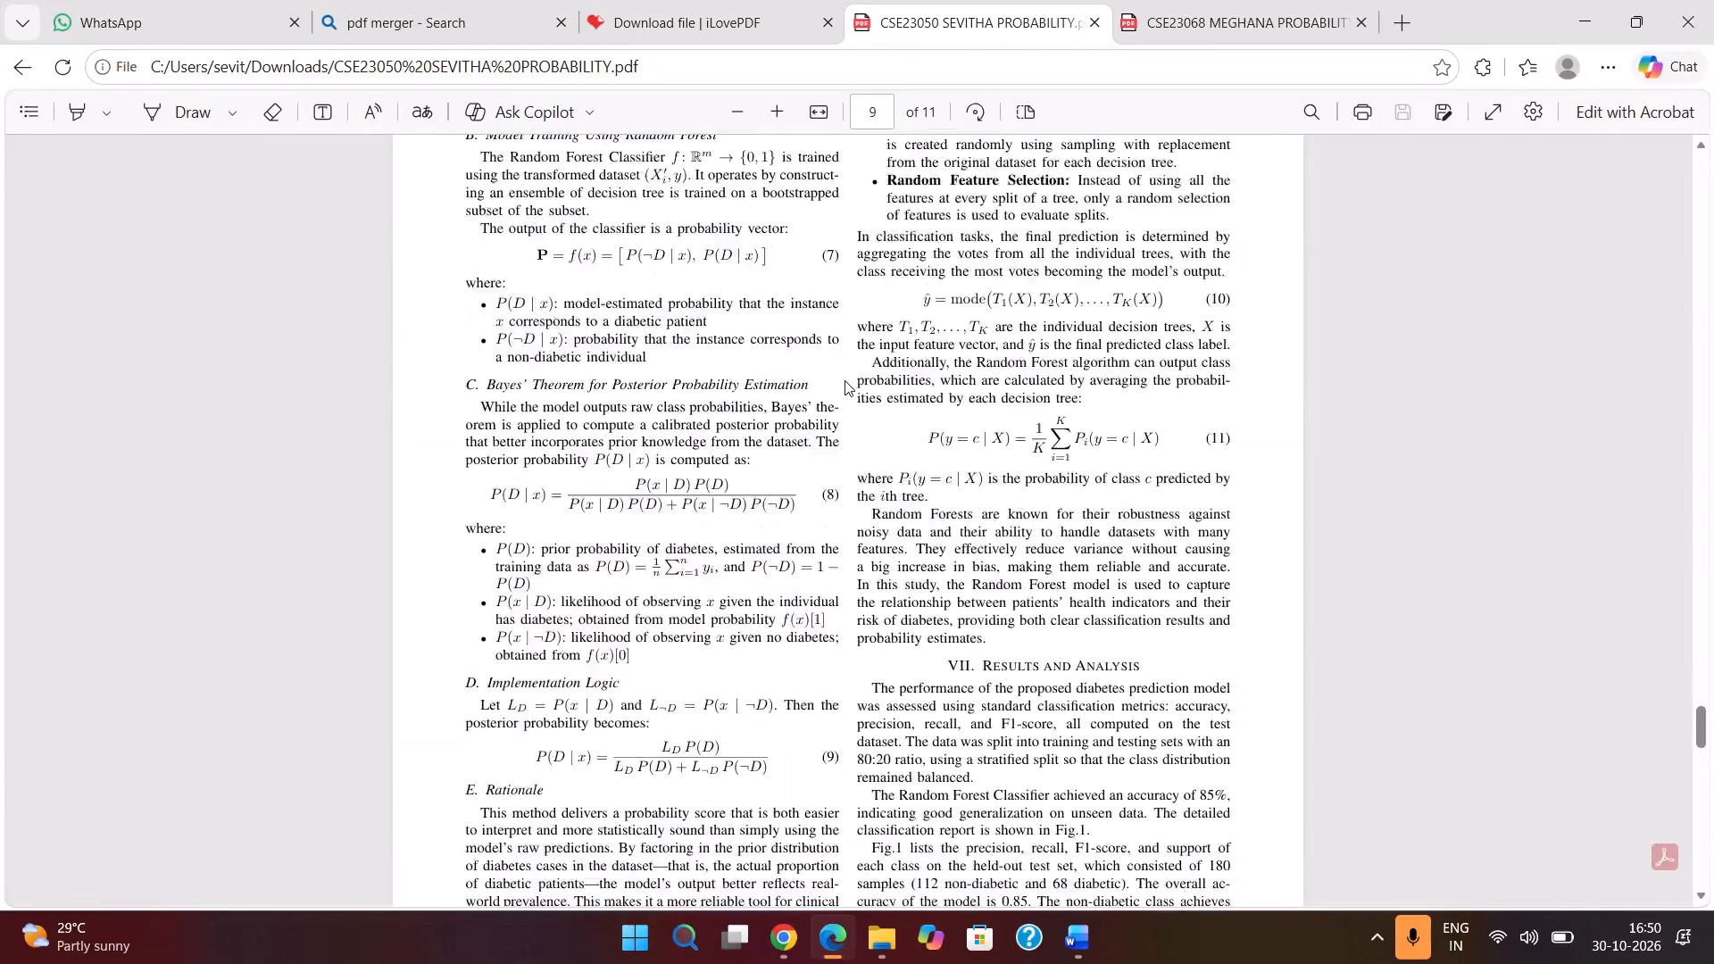
scroll(845, 380, "up", 11)
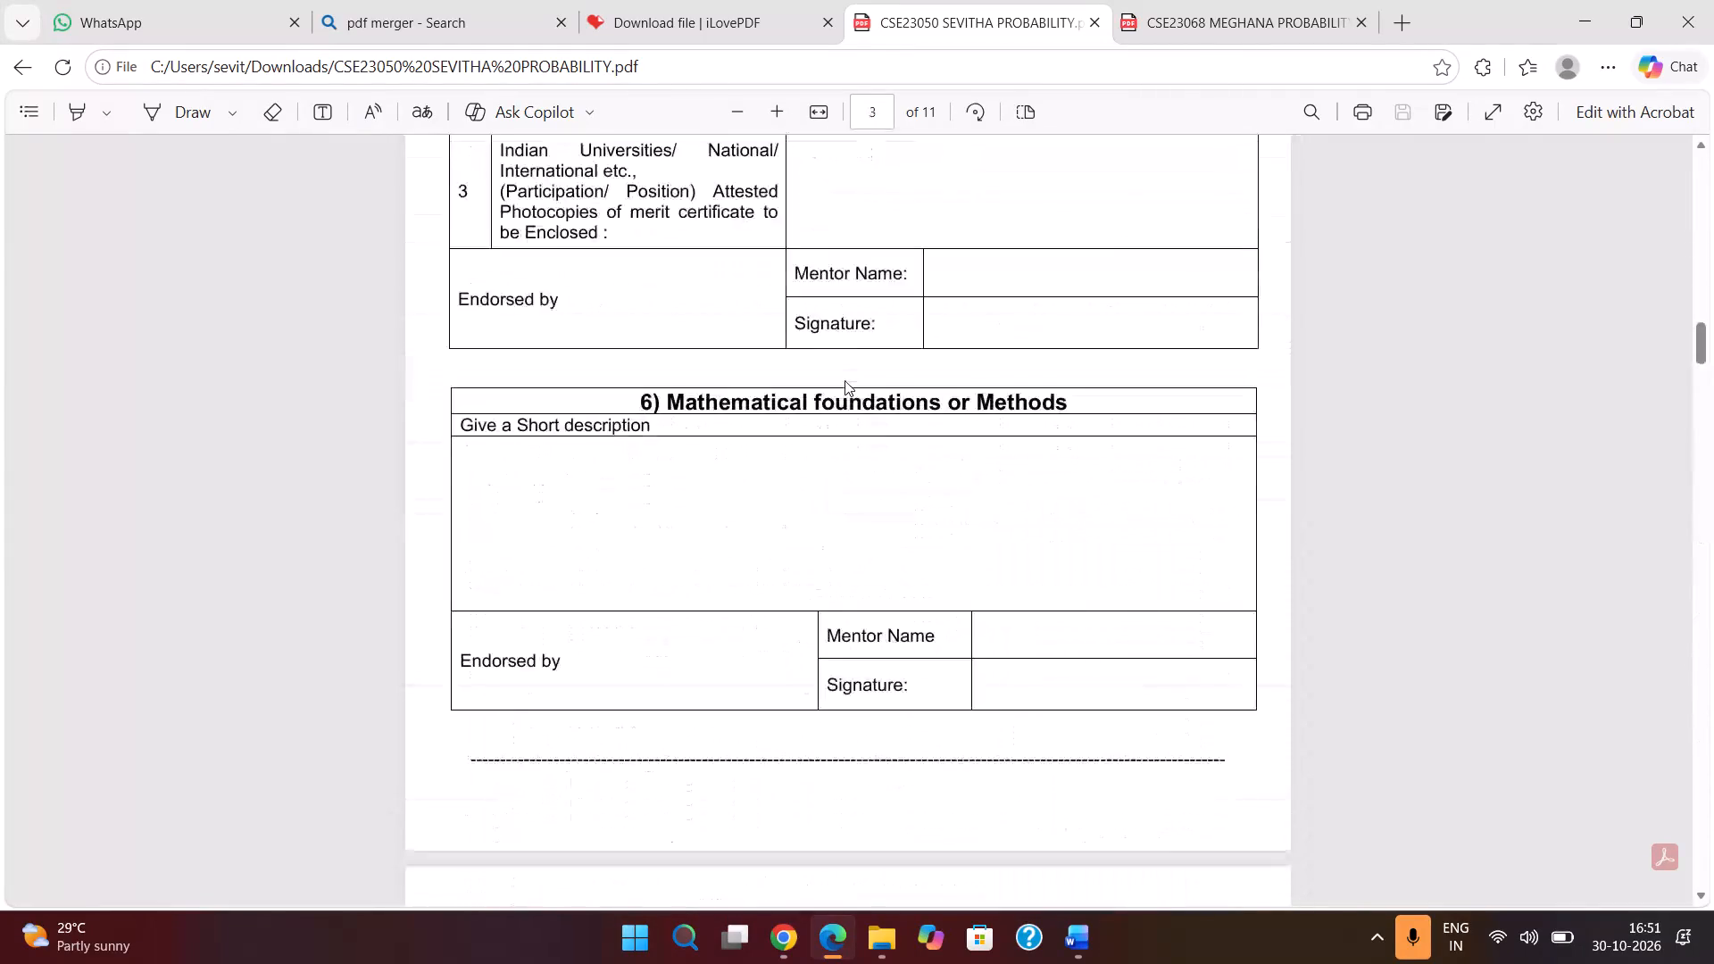
scroll(845, 380, "up", 12)
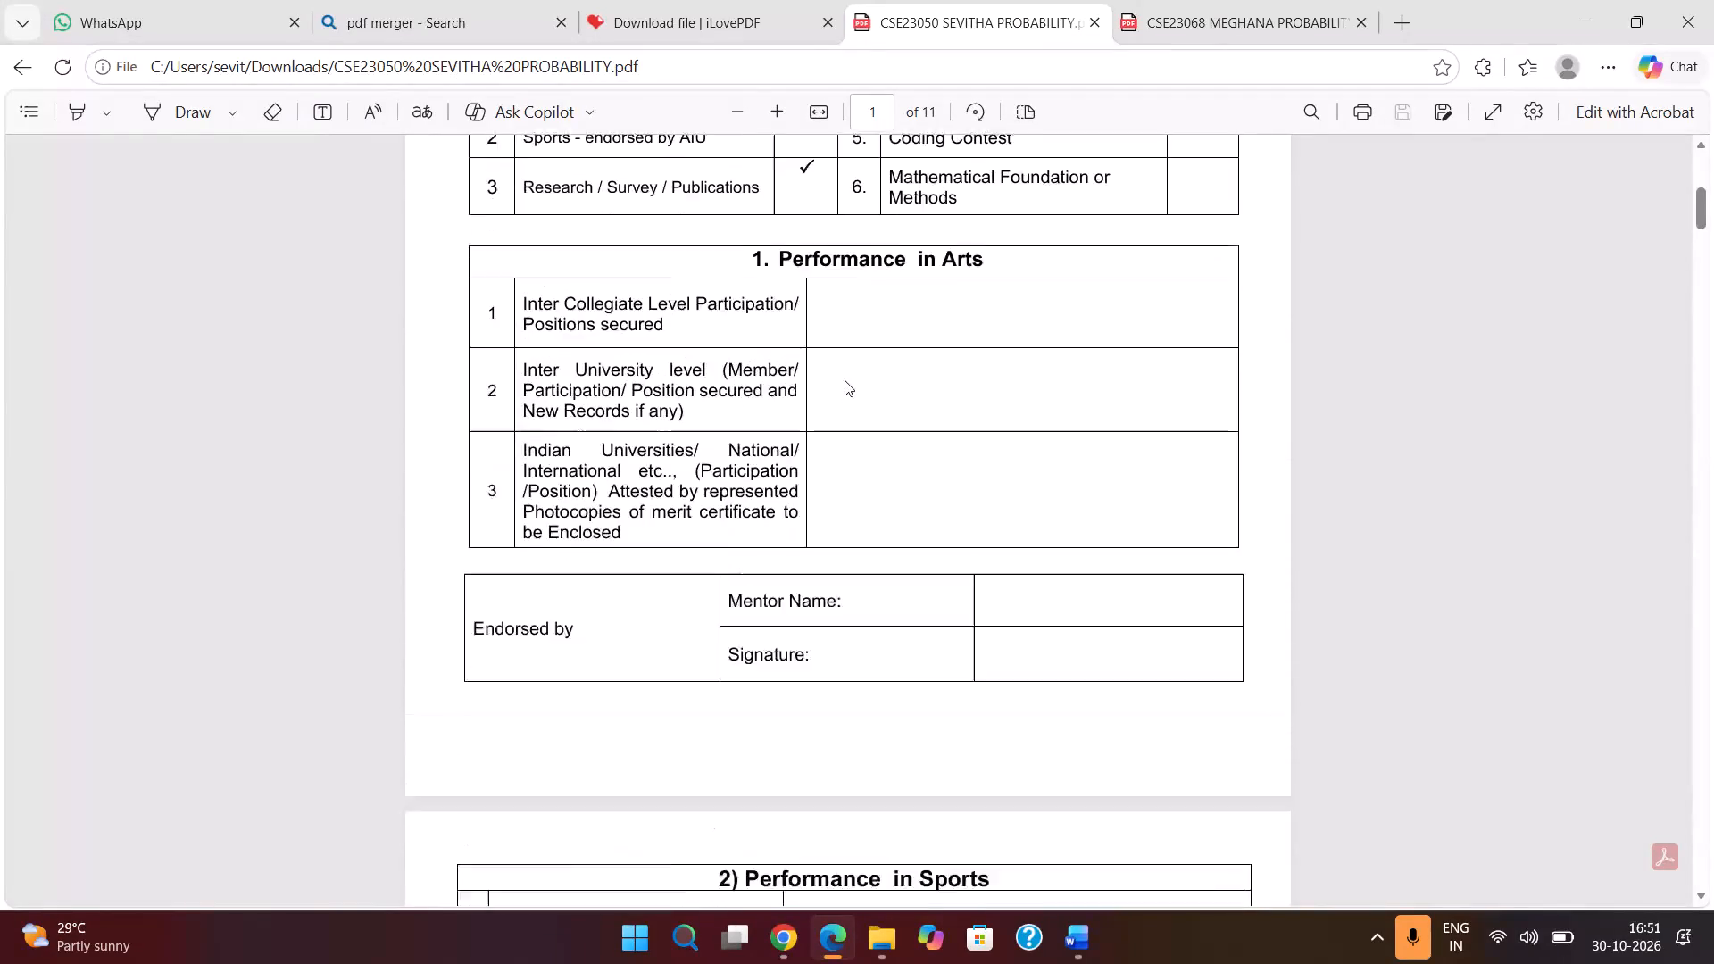
scroll(845, 380, "up", 8)
scroll(845, 380, "down", 4)
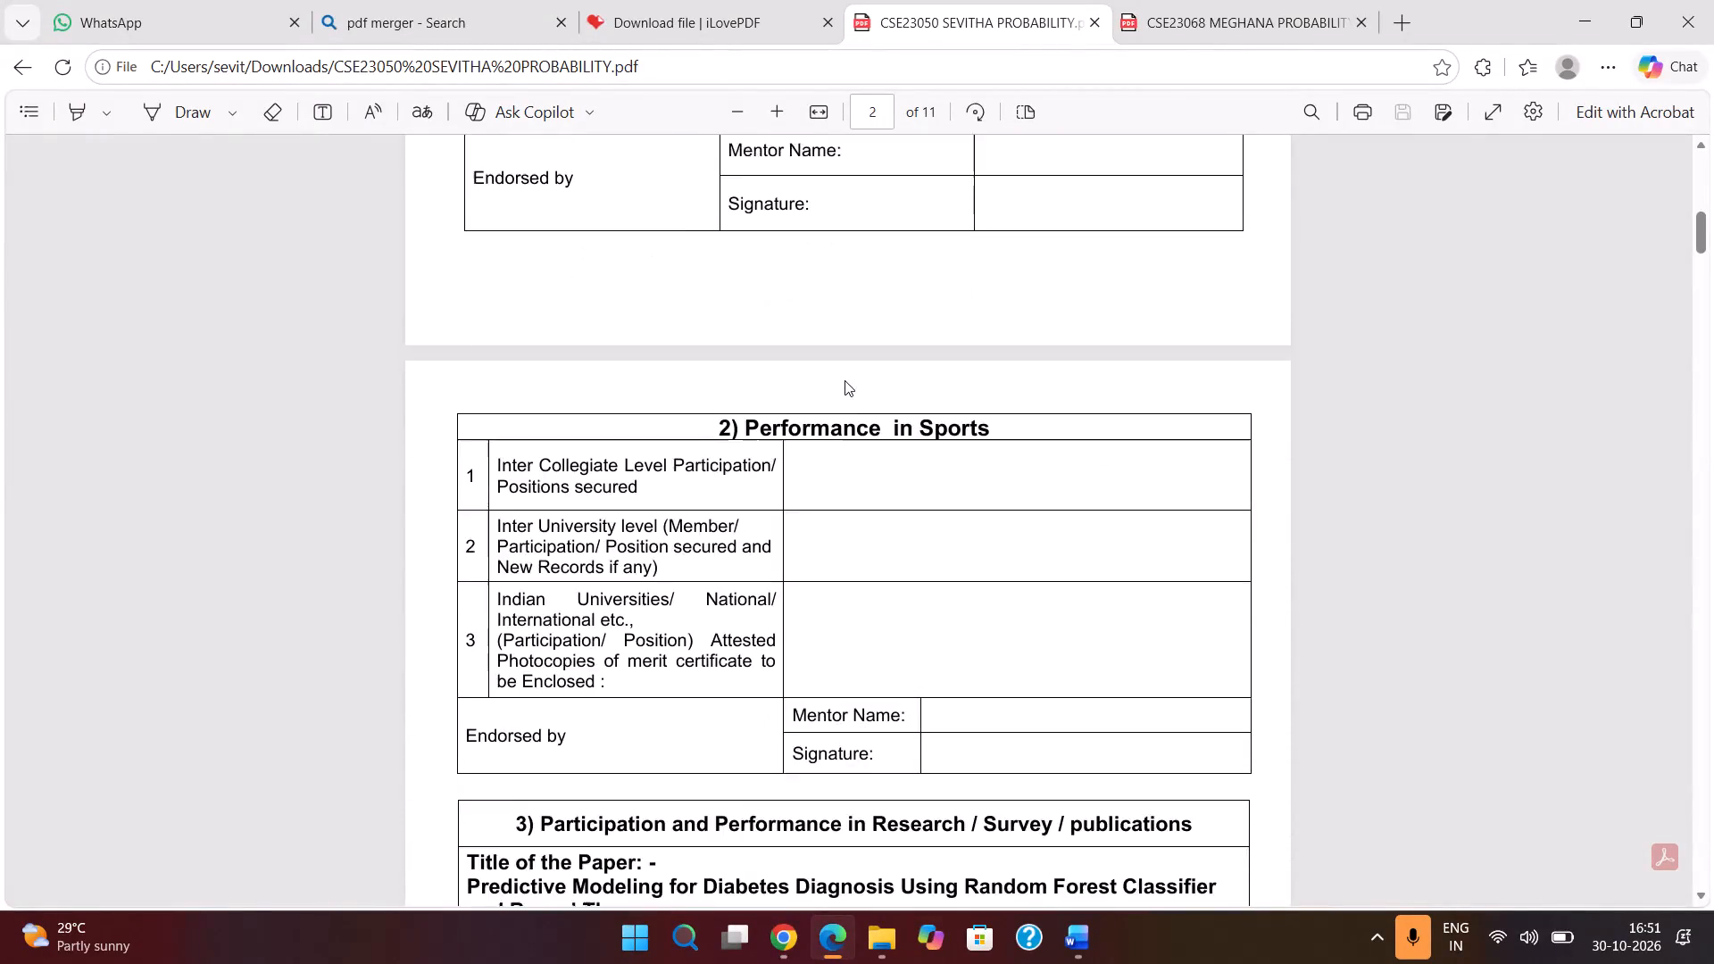
scroll(845, 380, "down", 13)
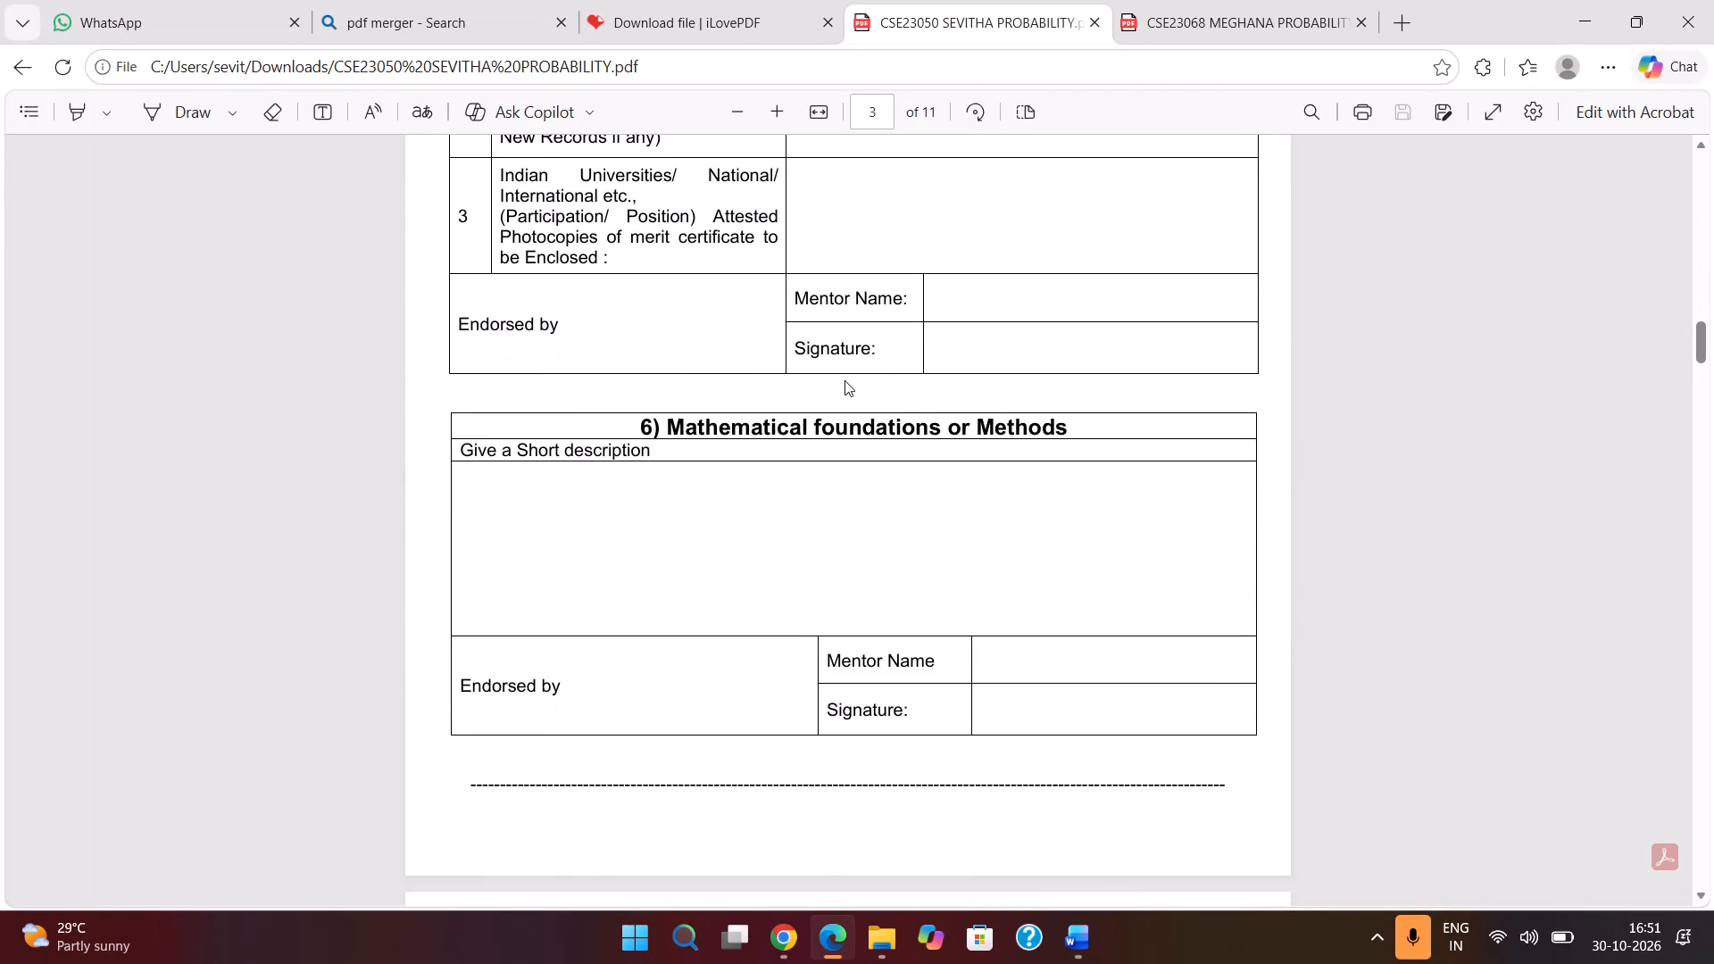
scroll(845, 380, "down", 3)
scroll(845, 380, "up", 3)
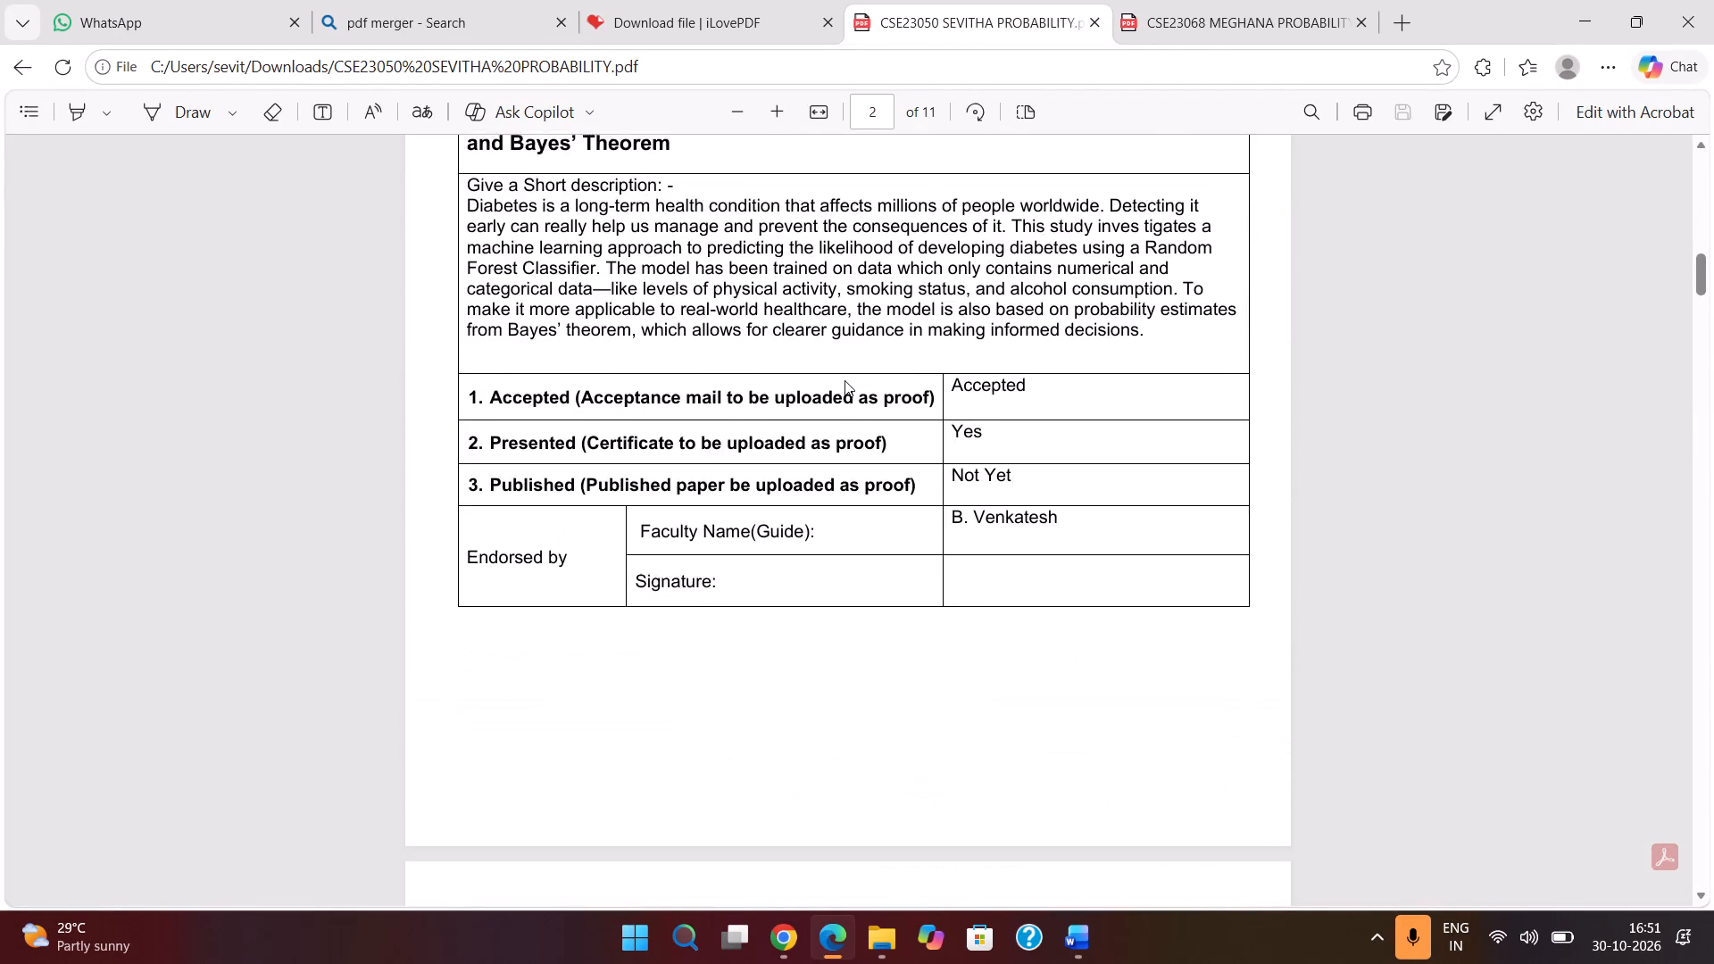
scroll(845, 380, "up", 6)
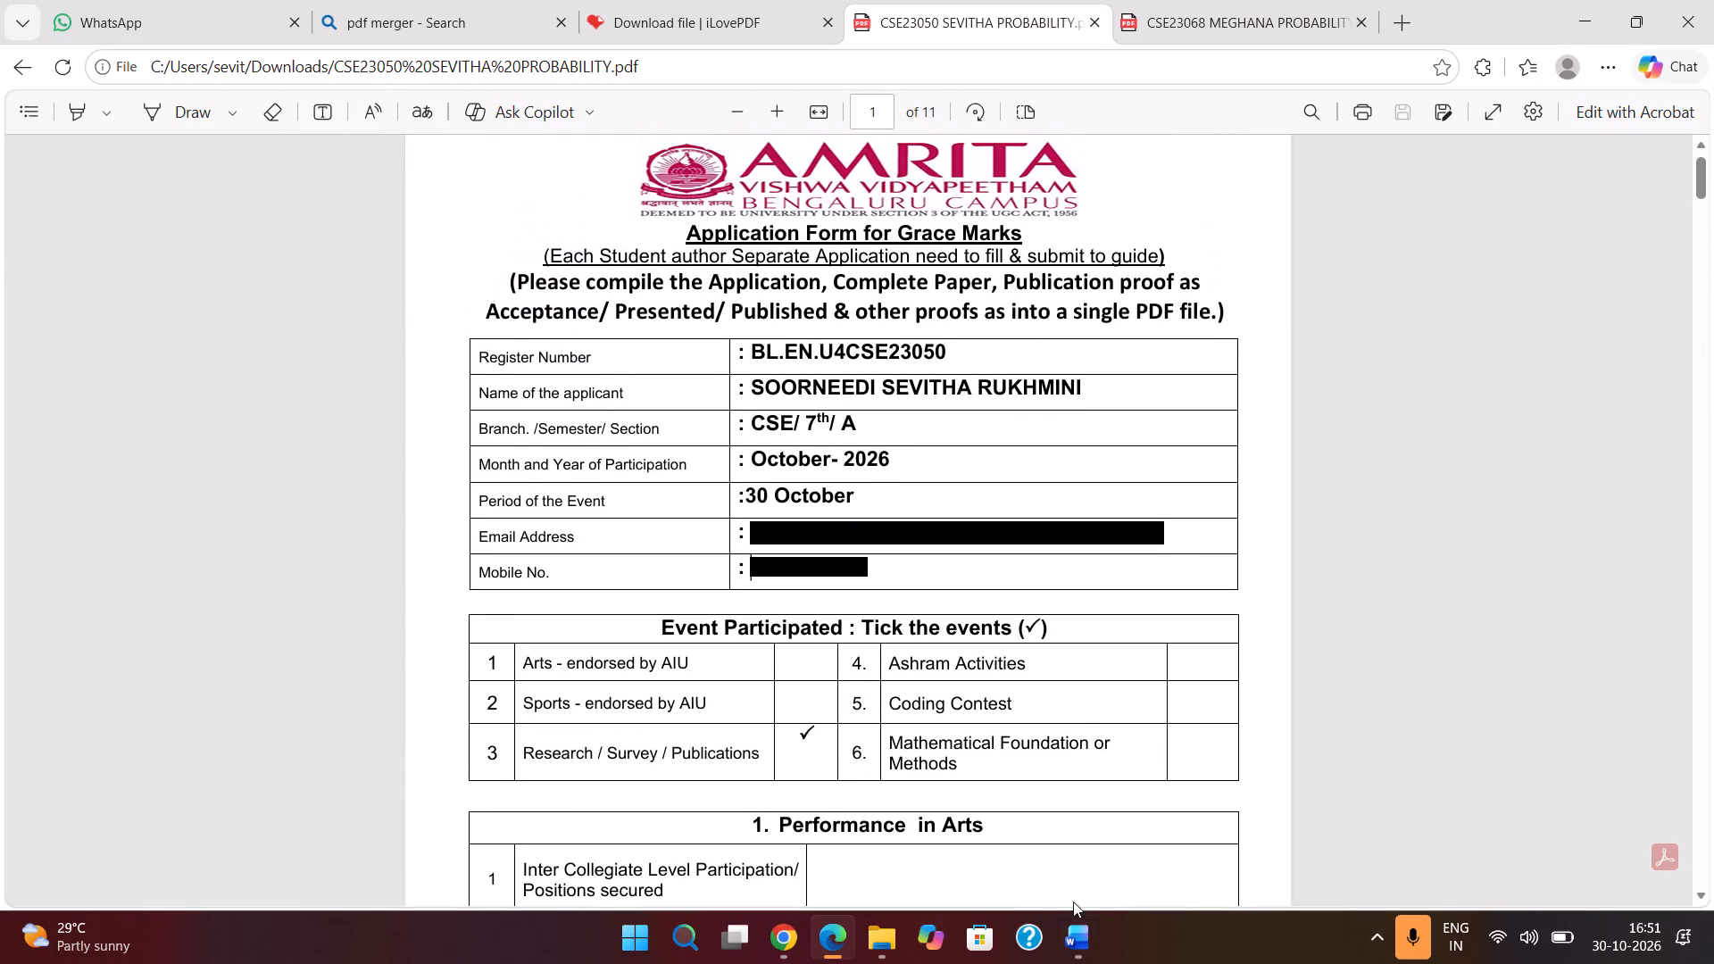
In Word, check the research section and acceptance mail page of the "probability grace marks SEVITHA" document.
left_click(1074, 943)
scroll(738, 732, "down", 10)
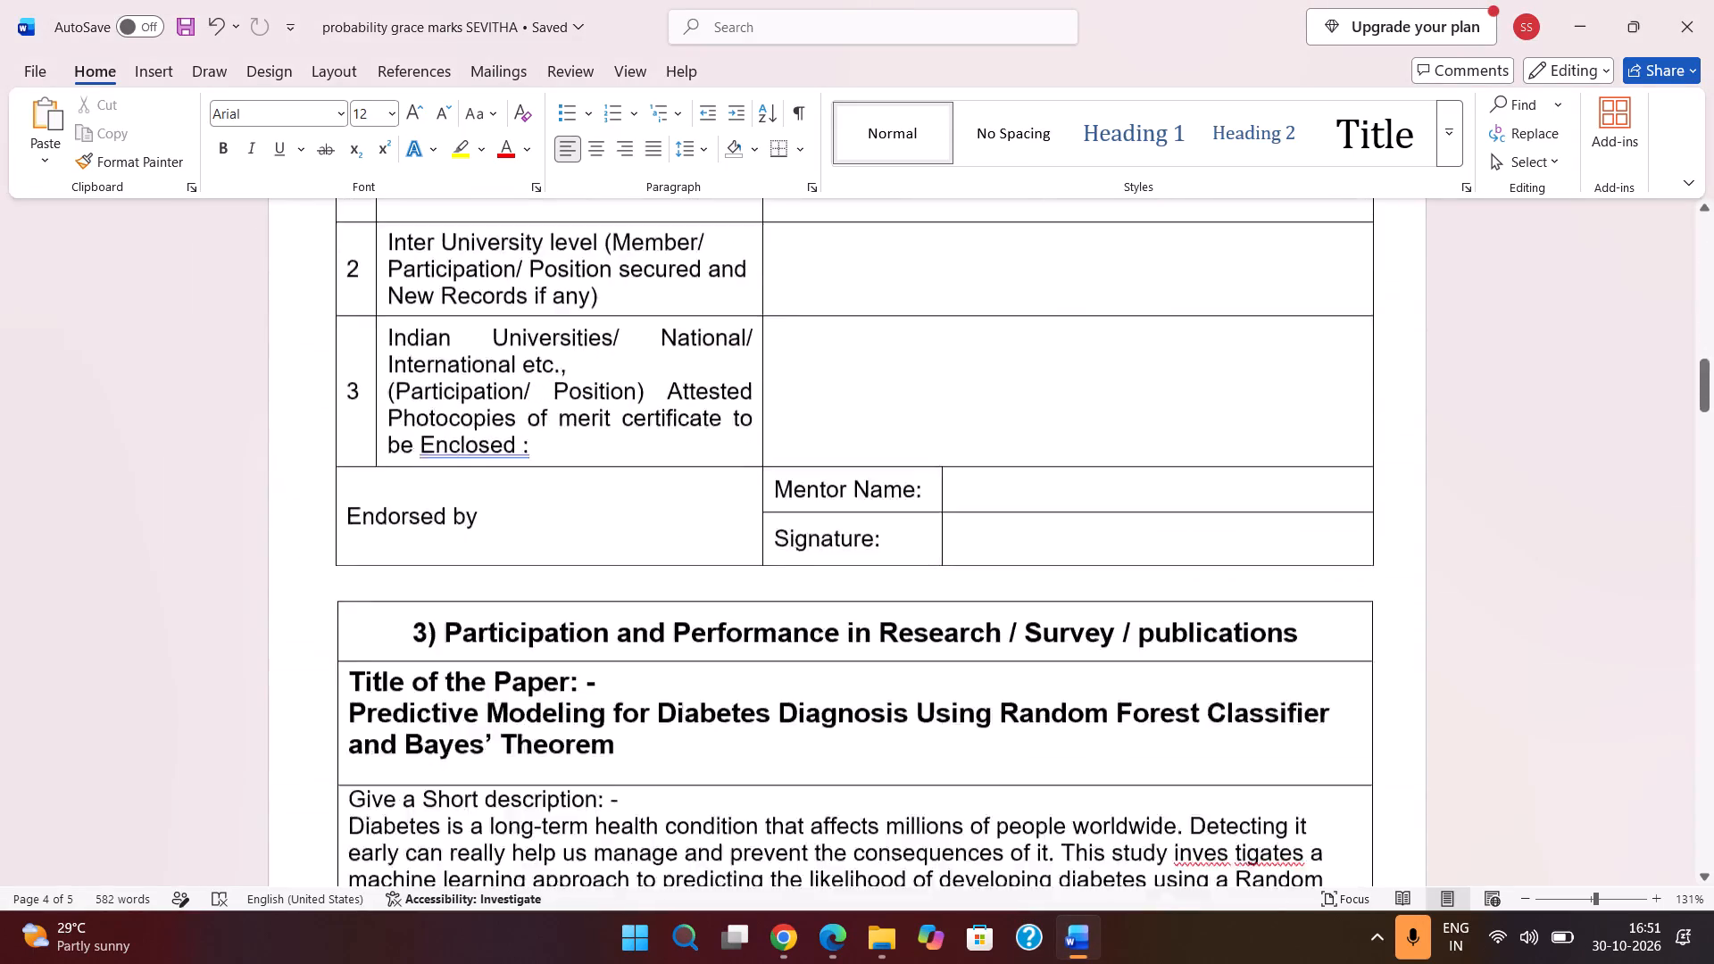
scroll(738, 732, "down", 2)
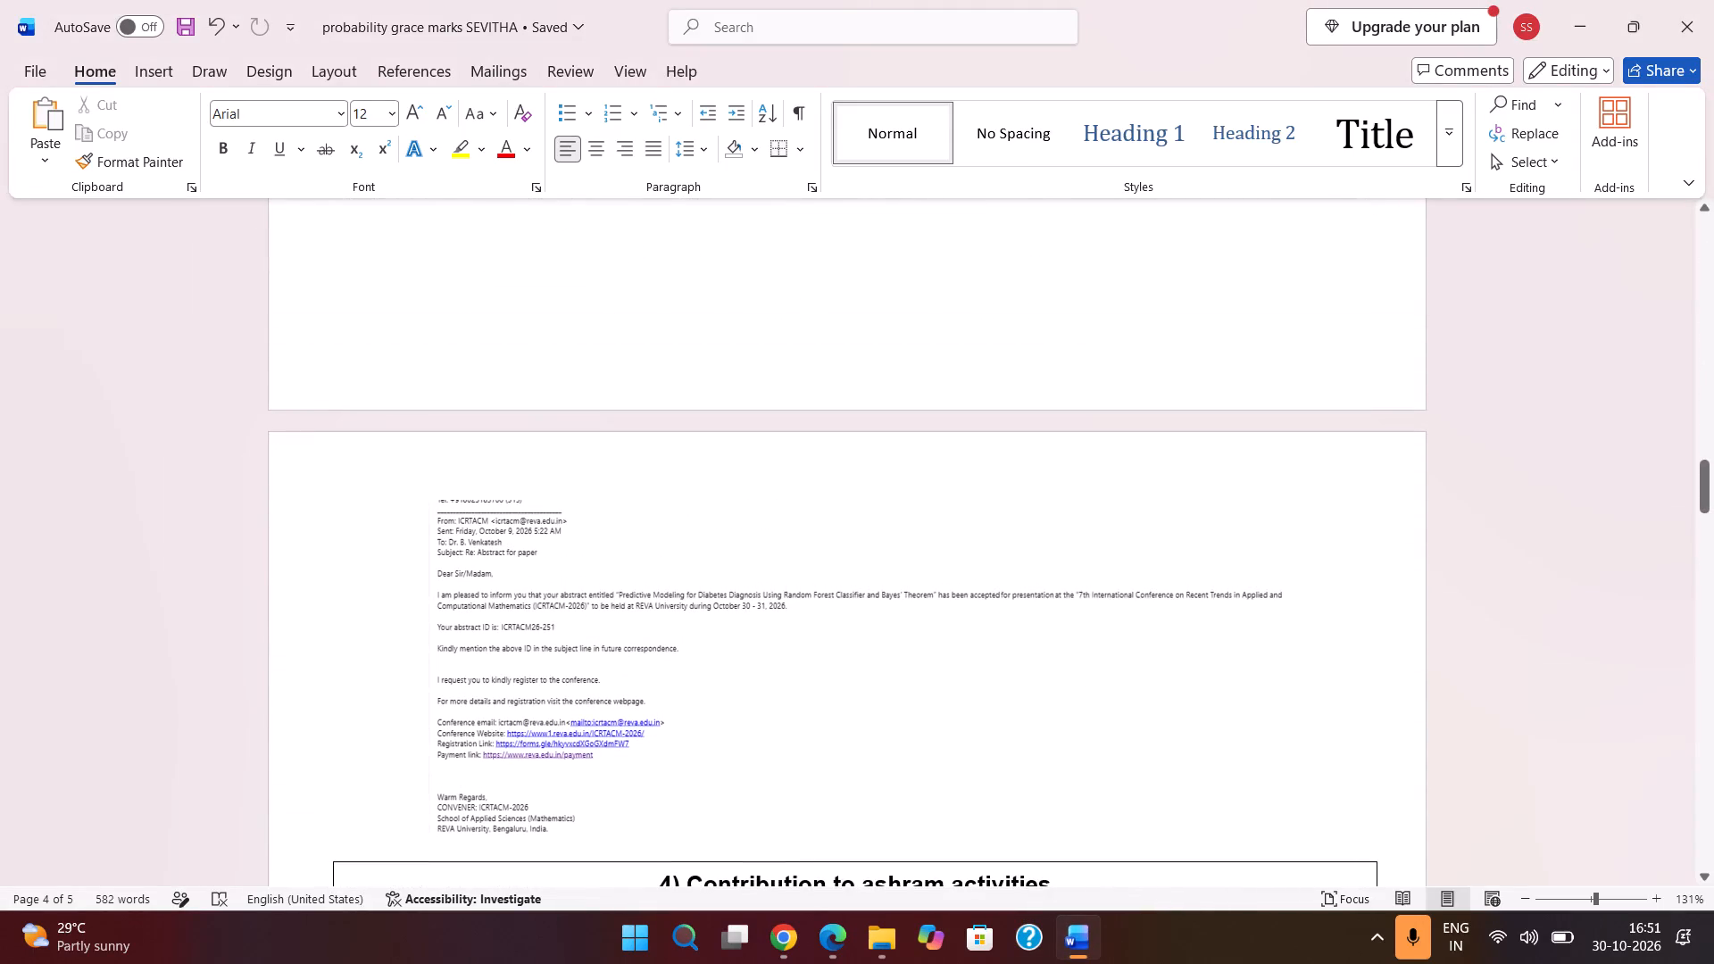
left_click(870, 944)
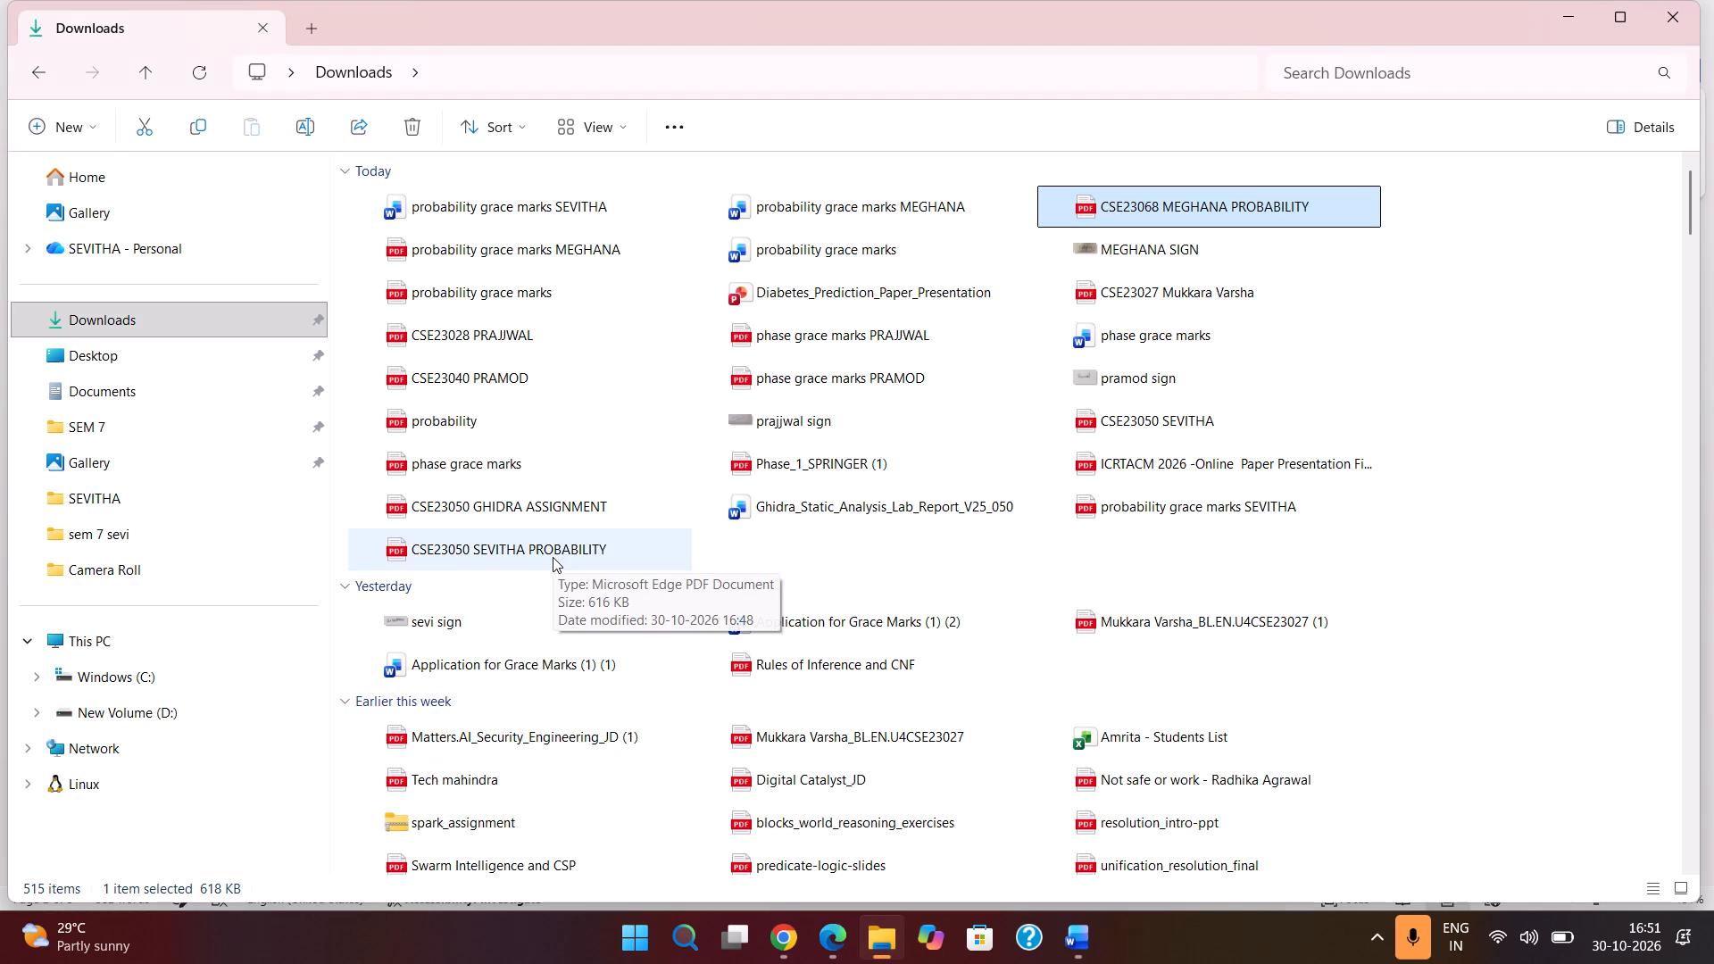
double_click(553, 557)
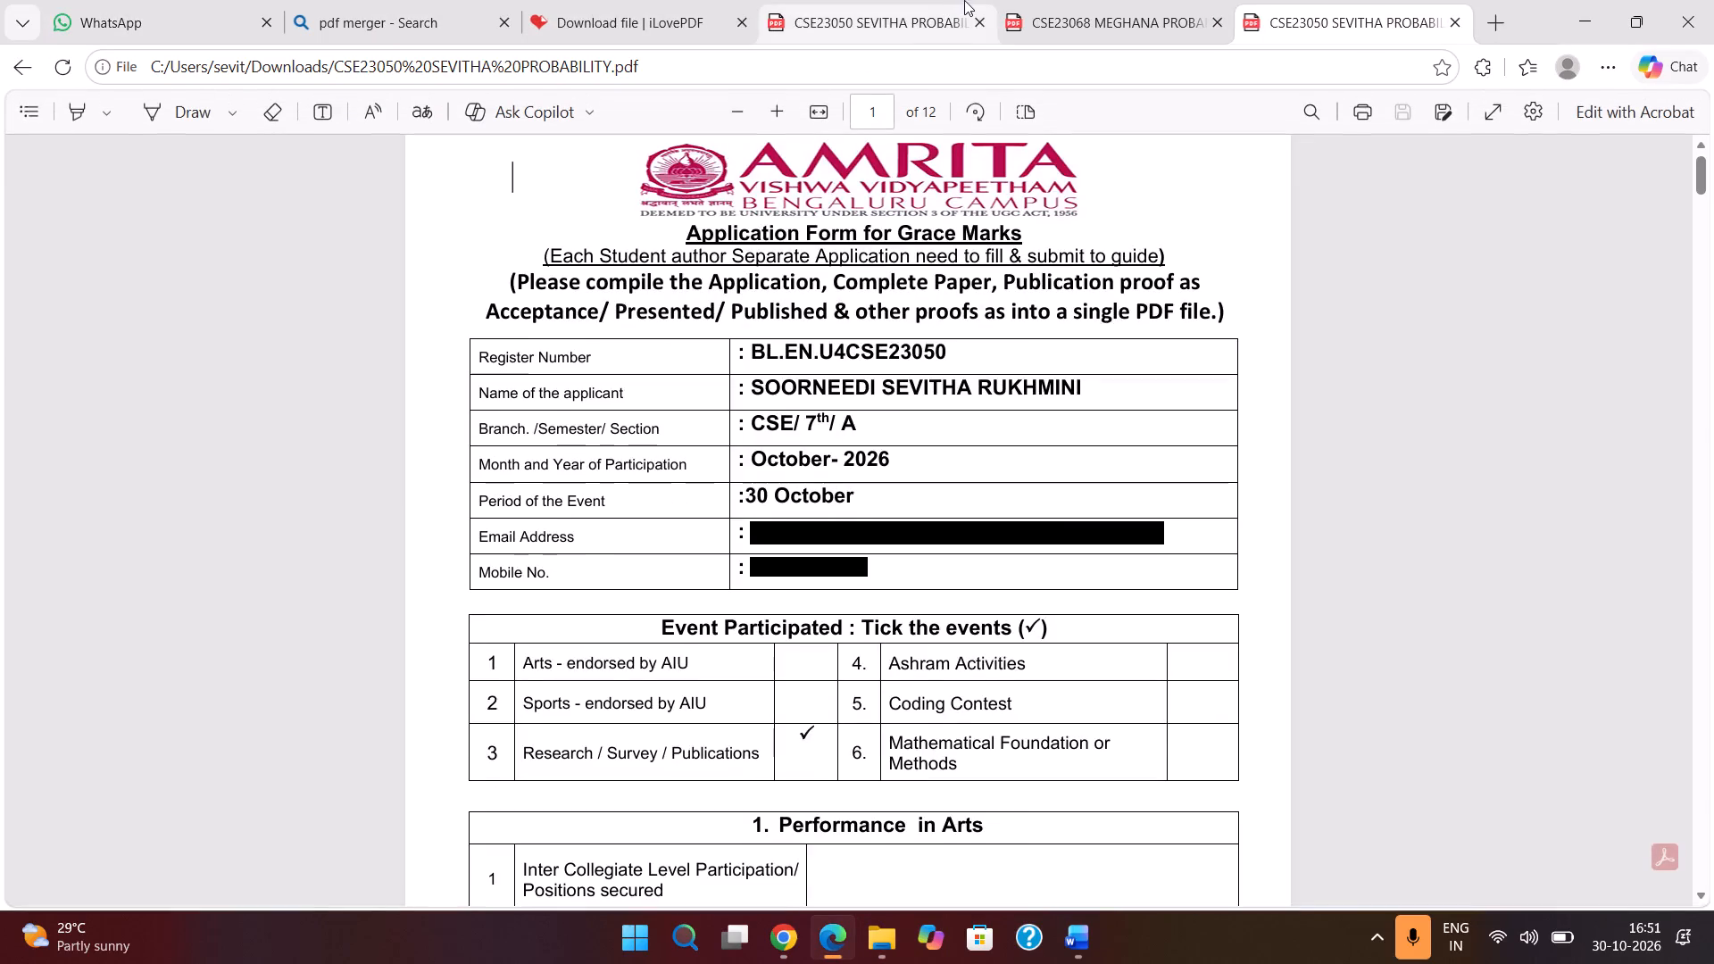
scroll(807, 455, "down", 11)
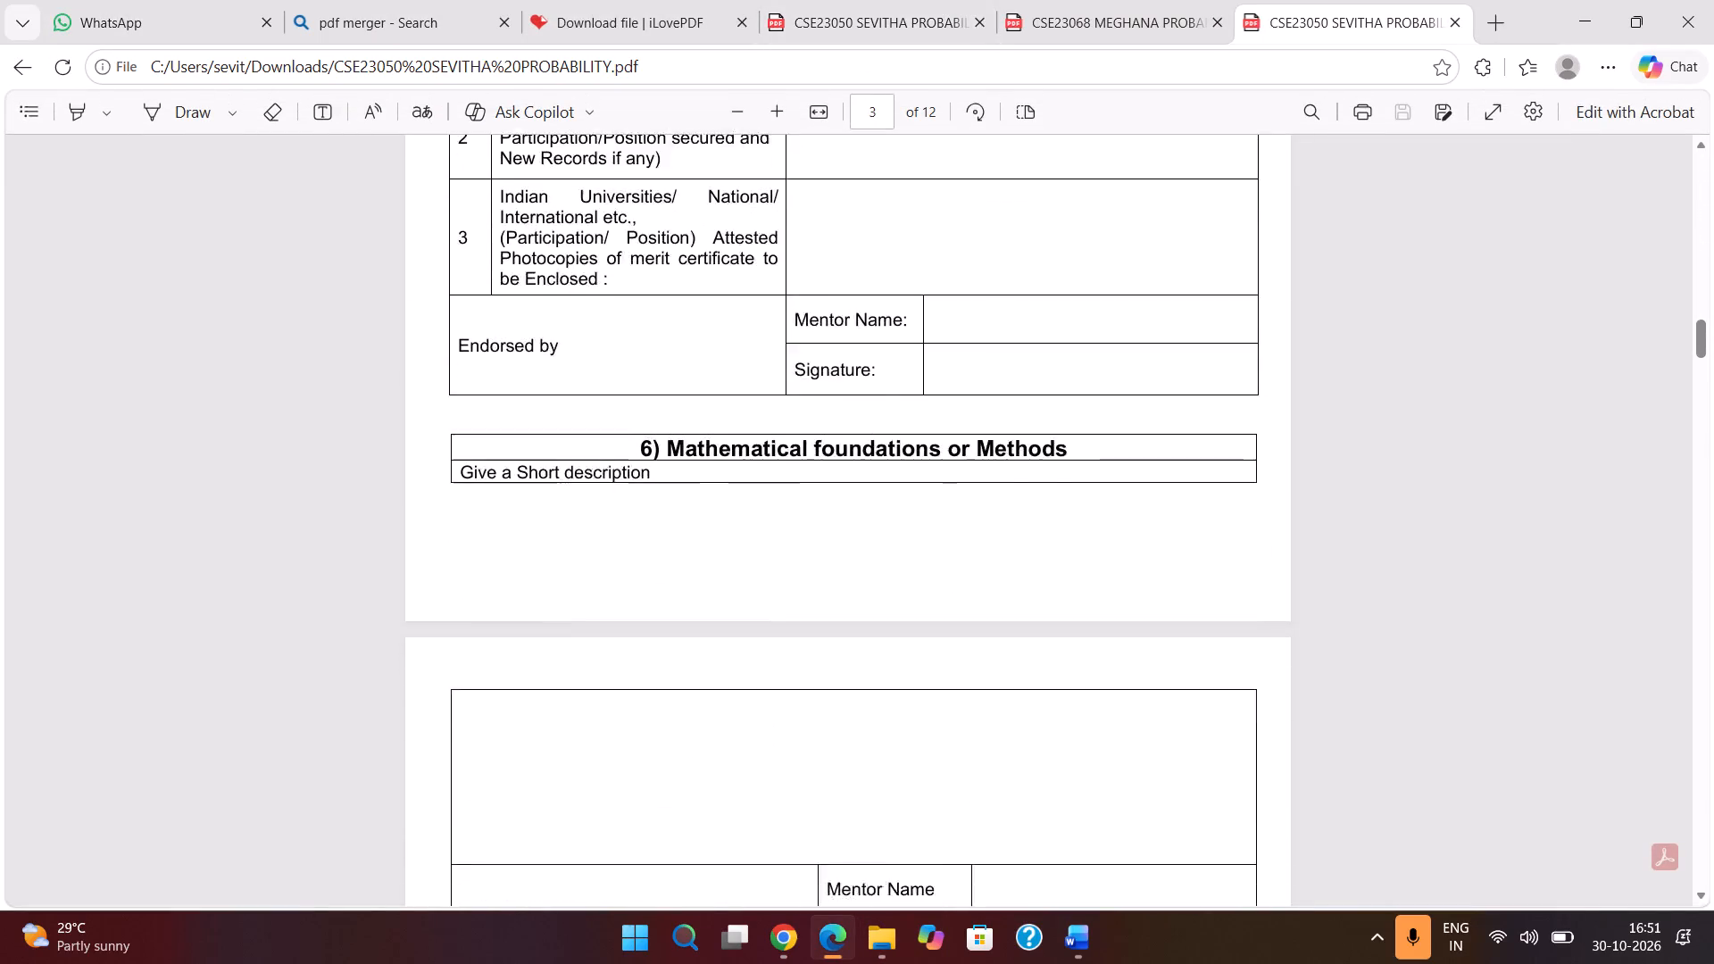
scroll(807, 455, "down", 6)
scroll(807, 455, "up", 7)
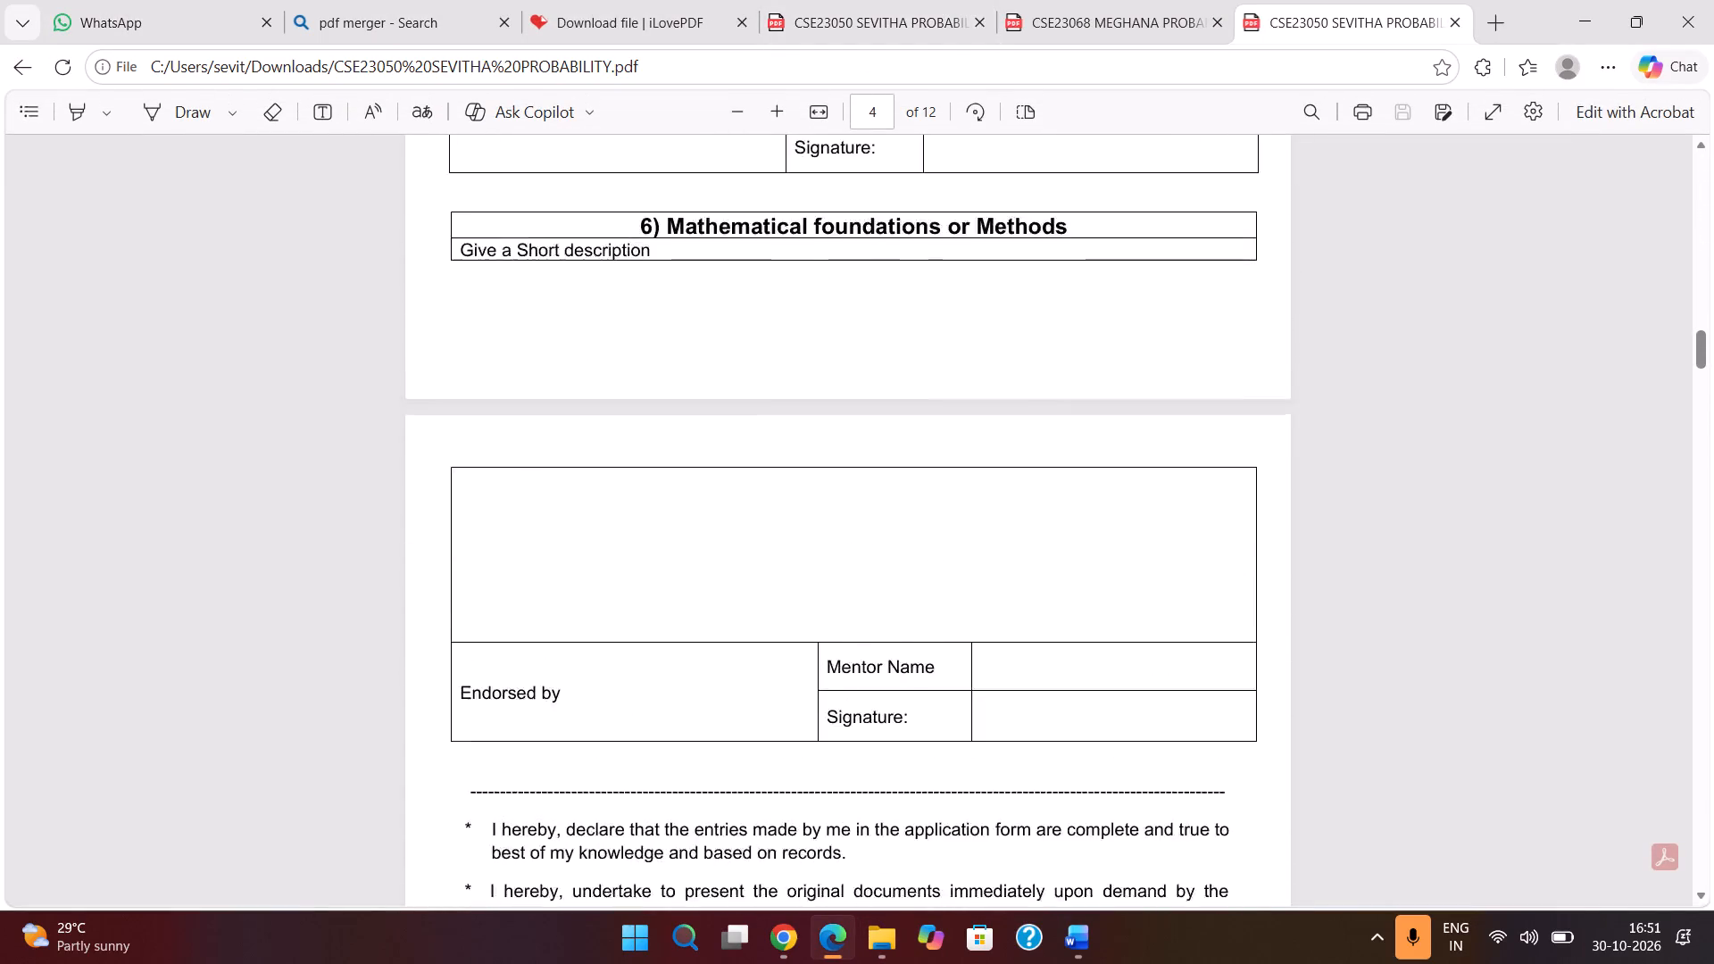
scroll(807, 455, "up", 4)
scroll(807, 455, "right", 1)
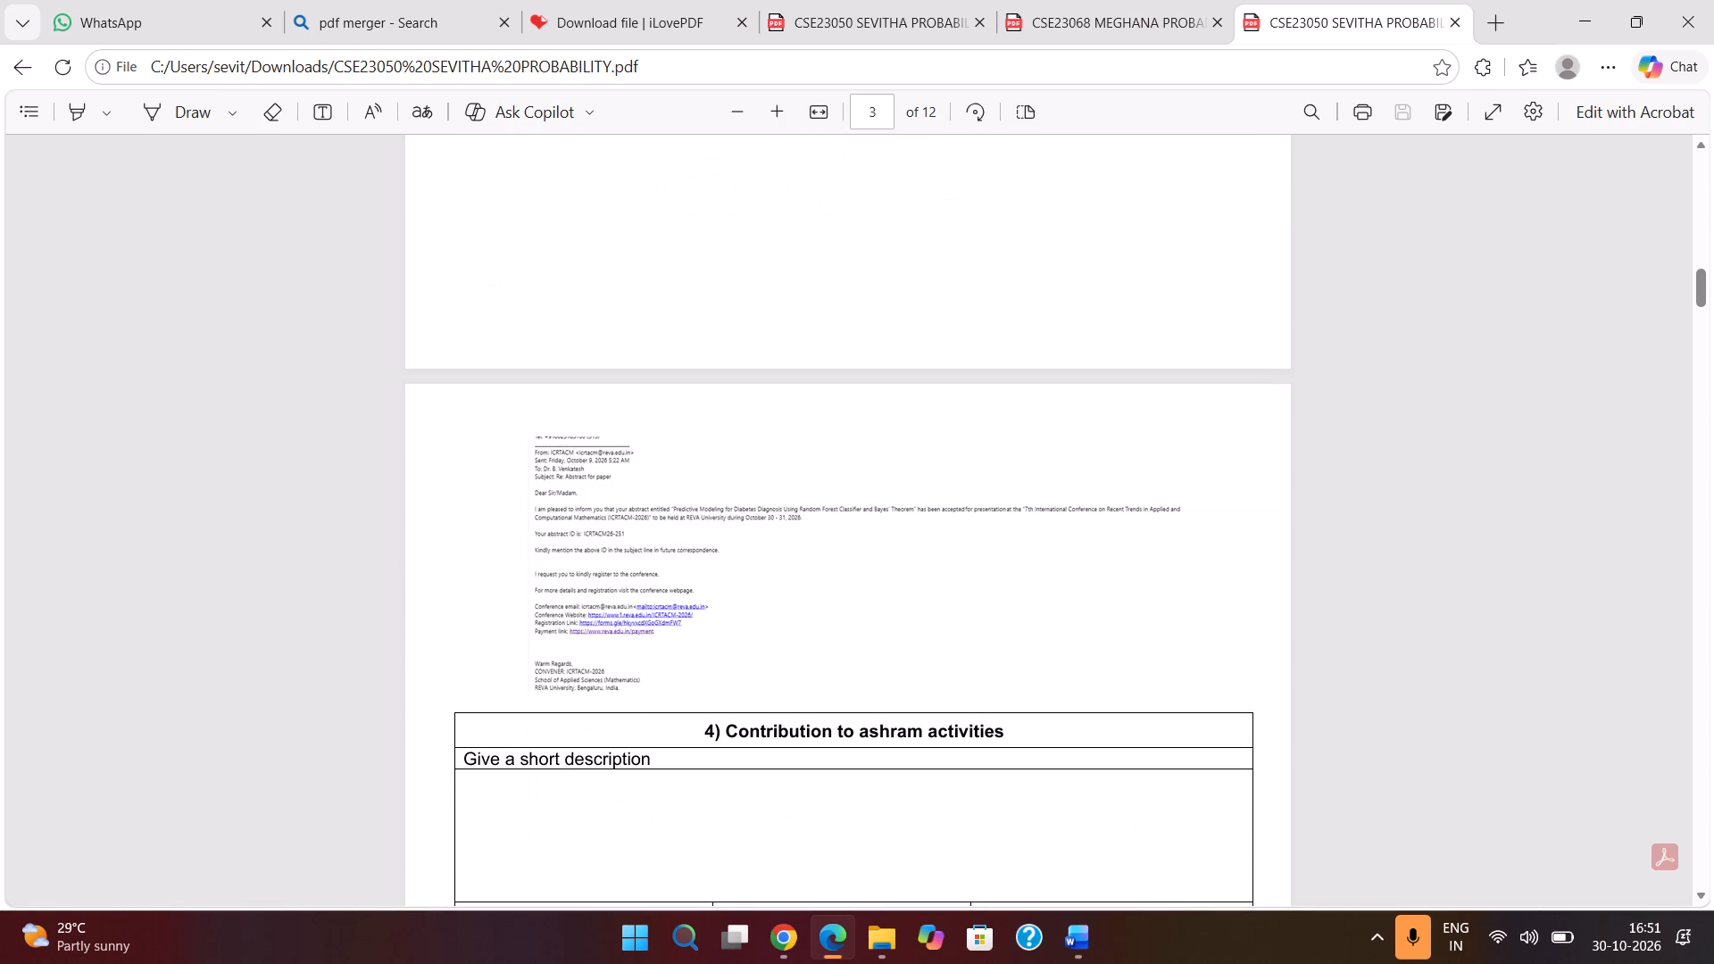
left_click(978, 28)
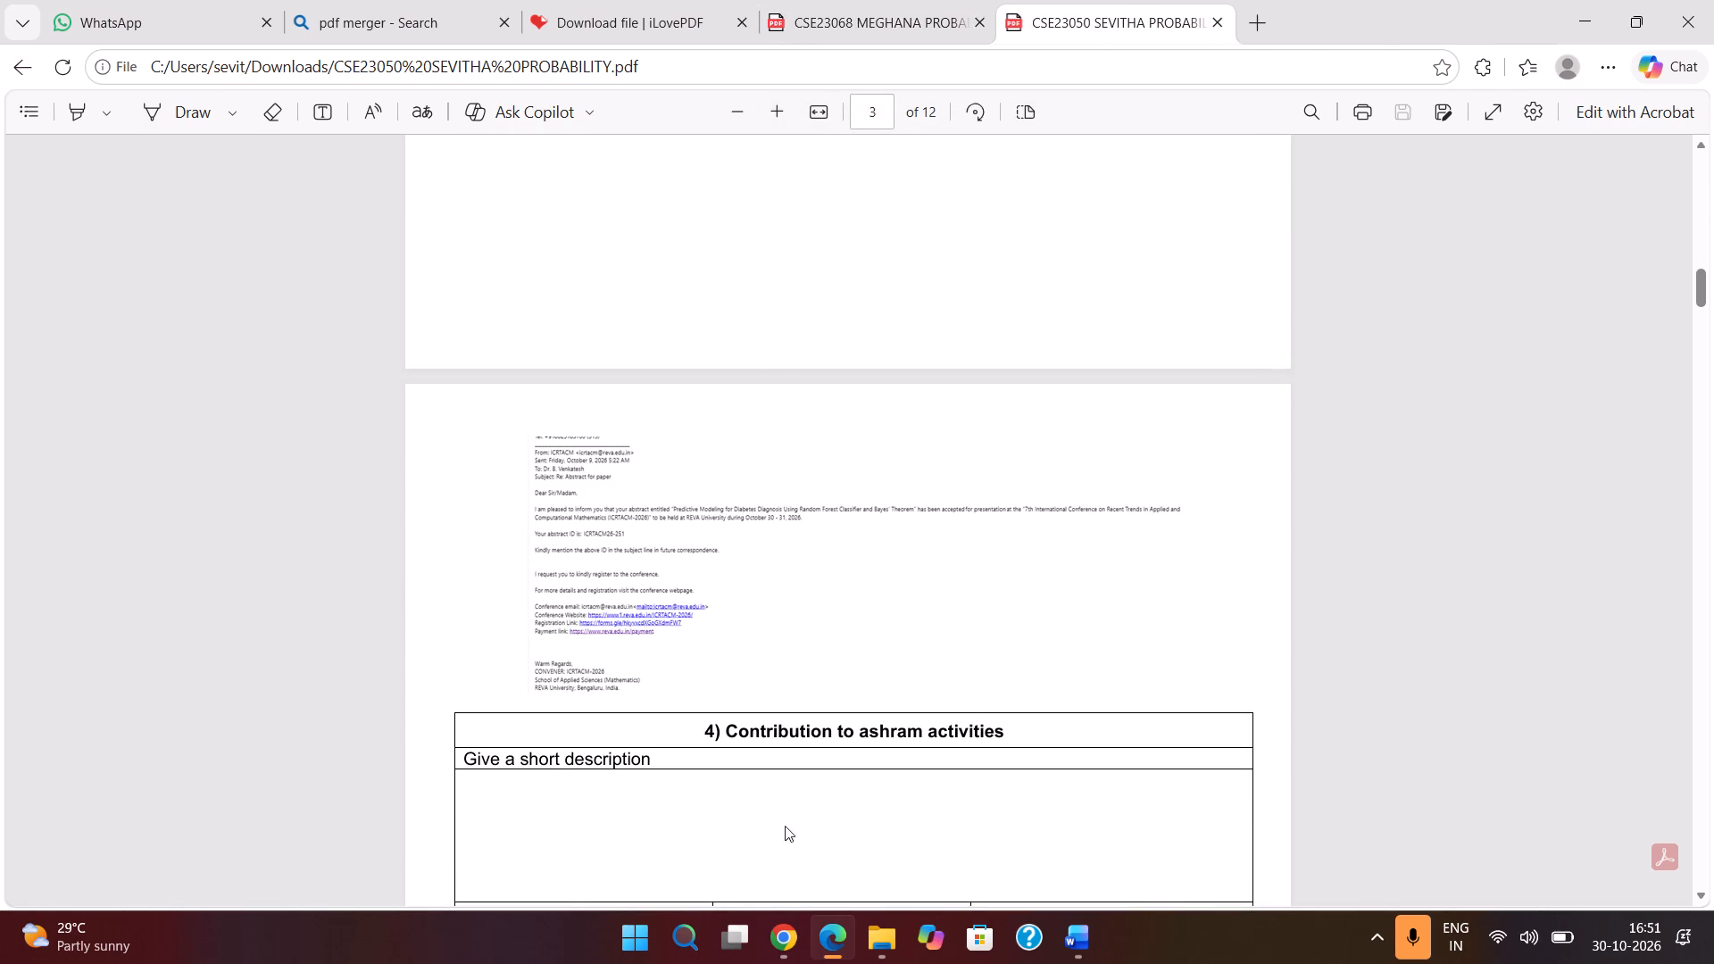
left_click(866, 943)
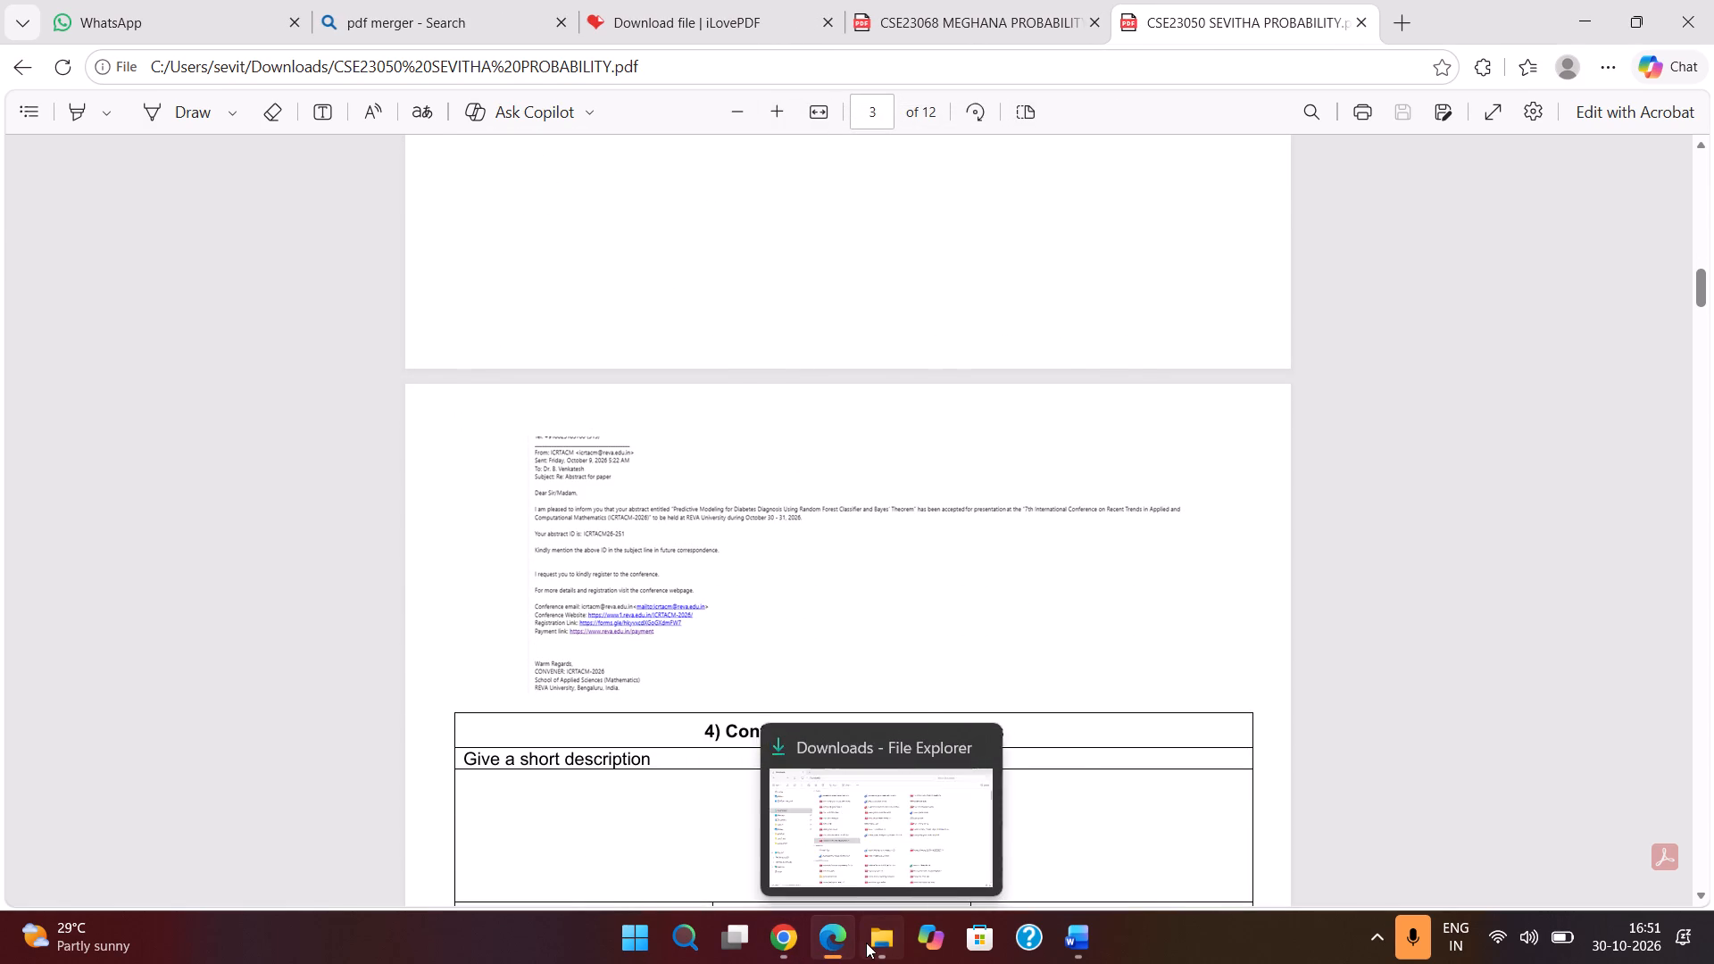
left_click(476, 553)
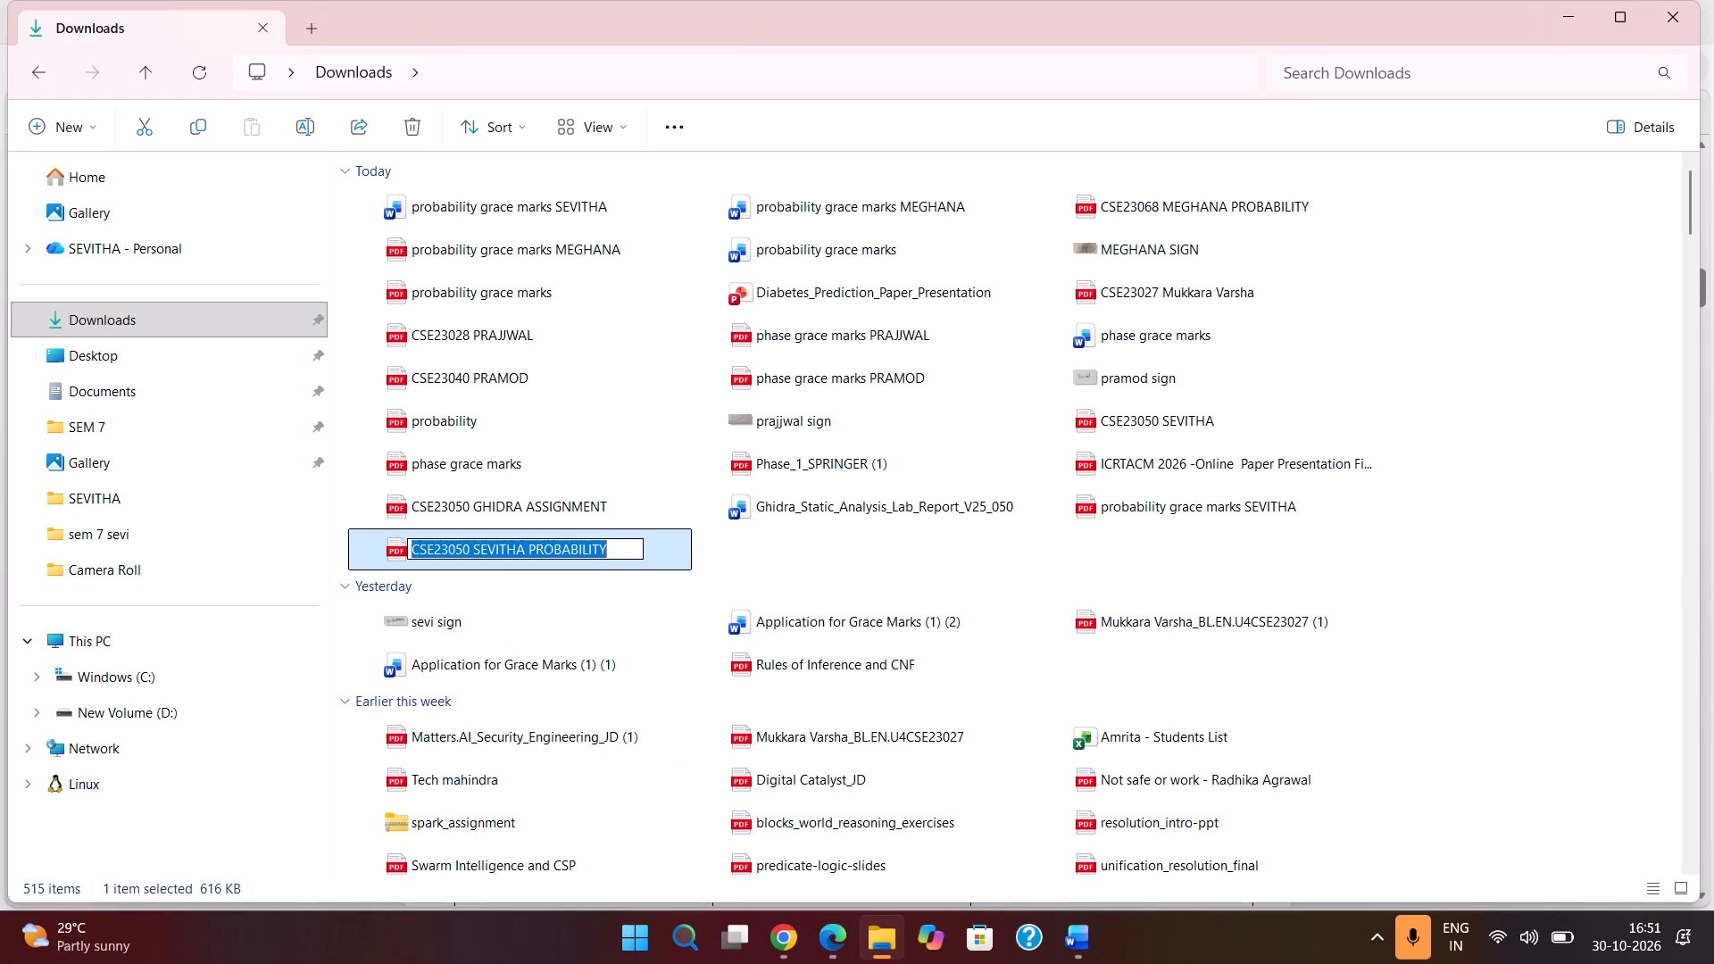
left_click(843, 565)
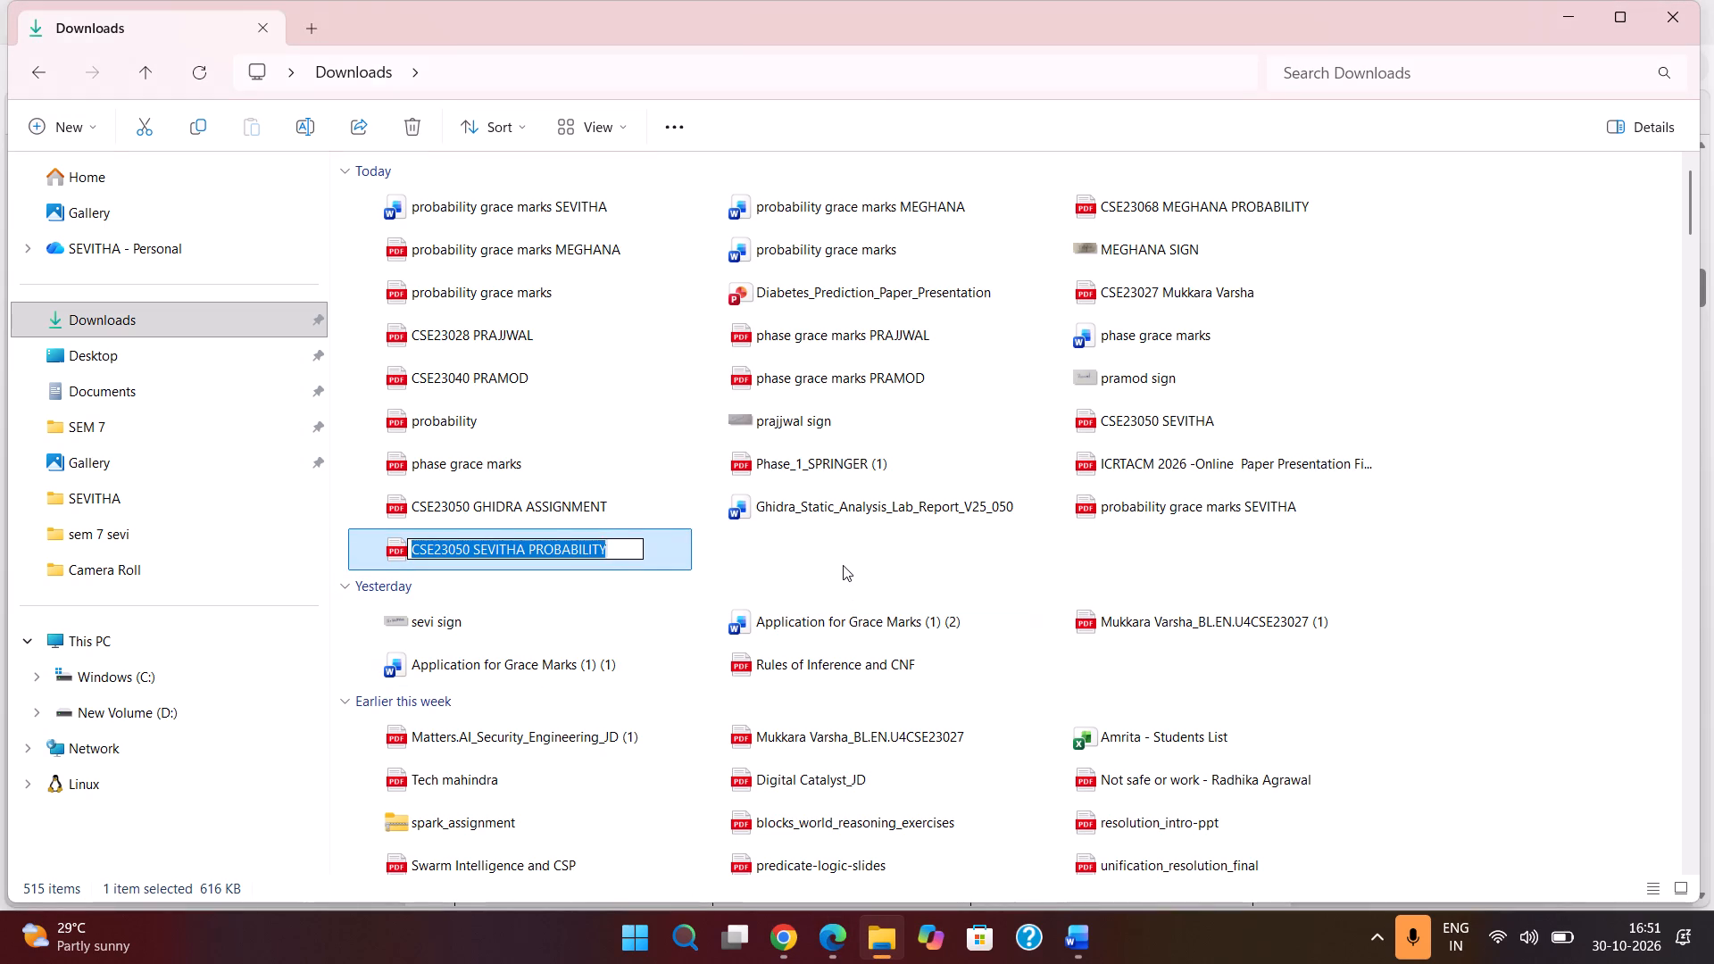
left_click(641, 547)
key("ctrl+c")
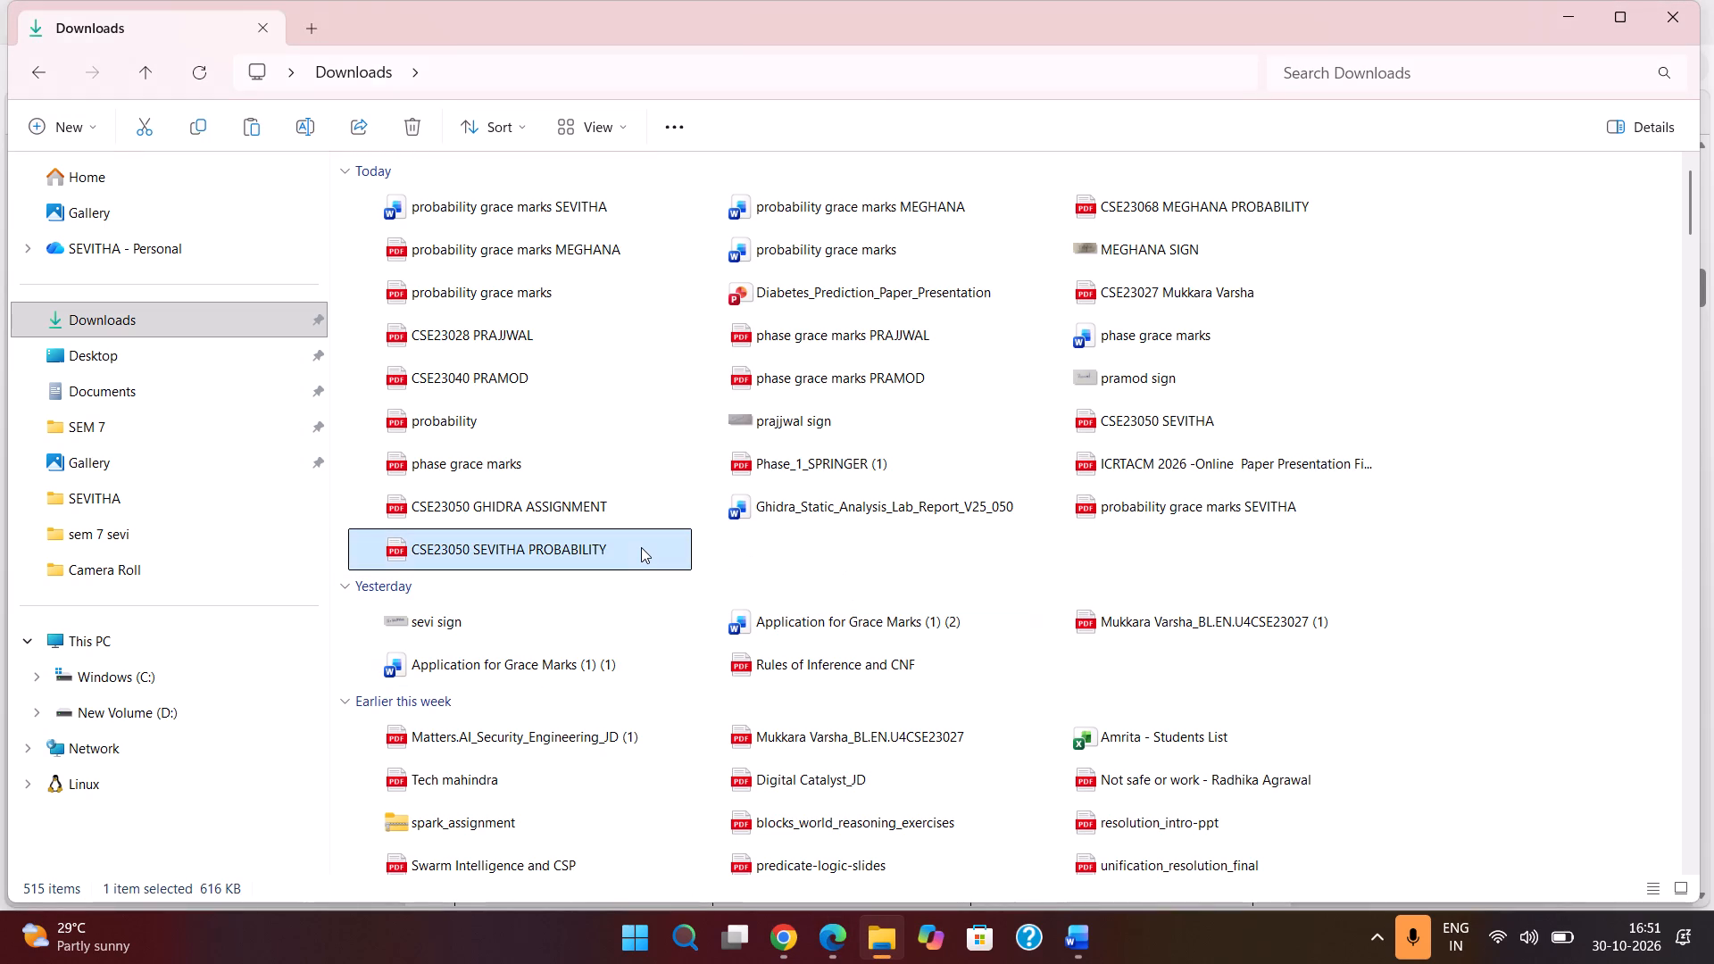